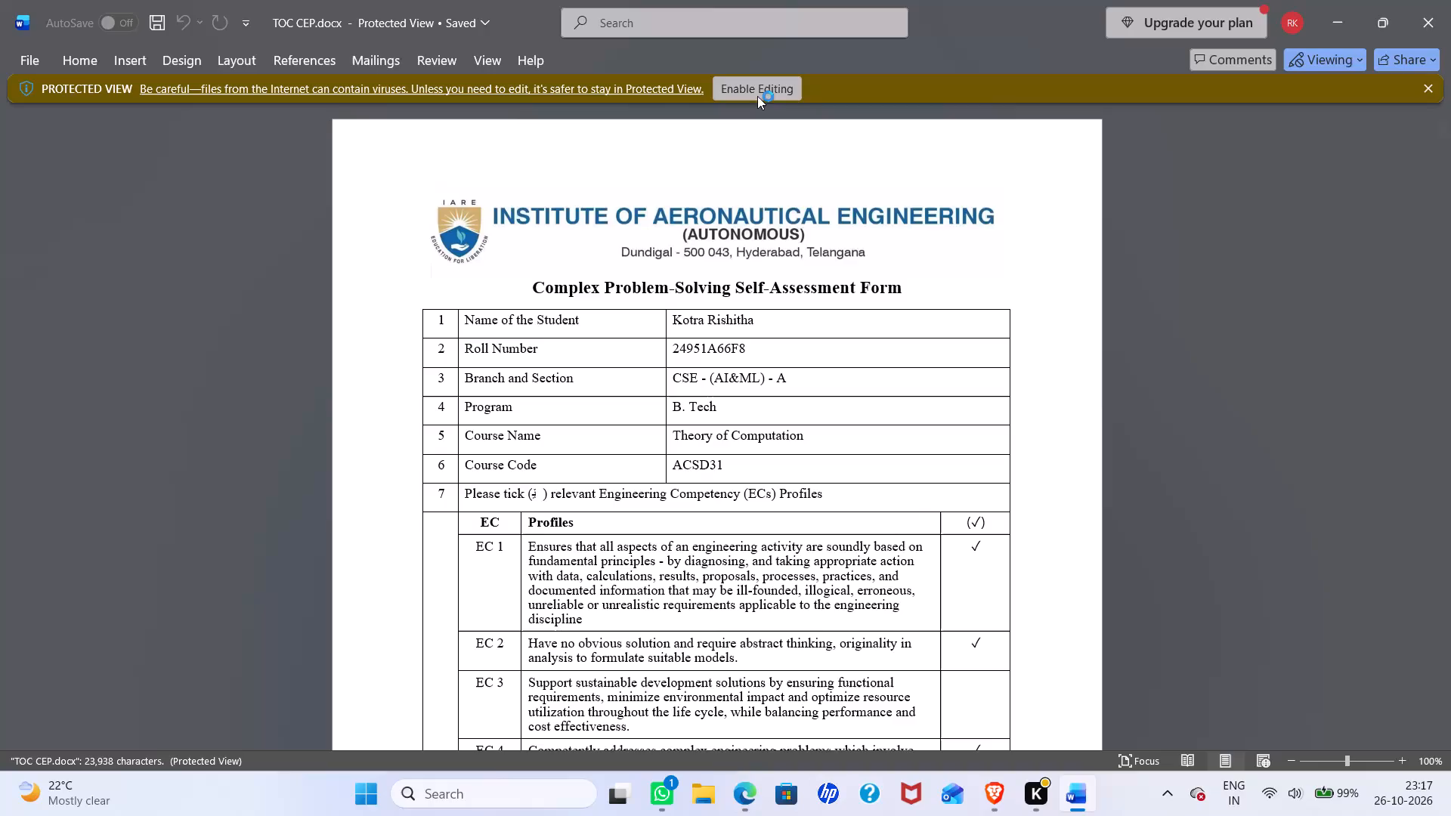
# Enable editing of the protected TOC CEP document.
pyautogui.click(743, 101)
pyautogui.click(737, 82)
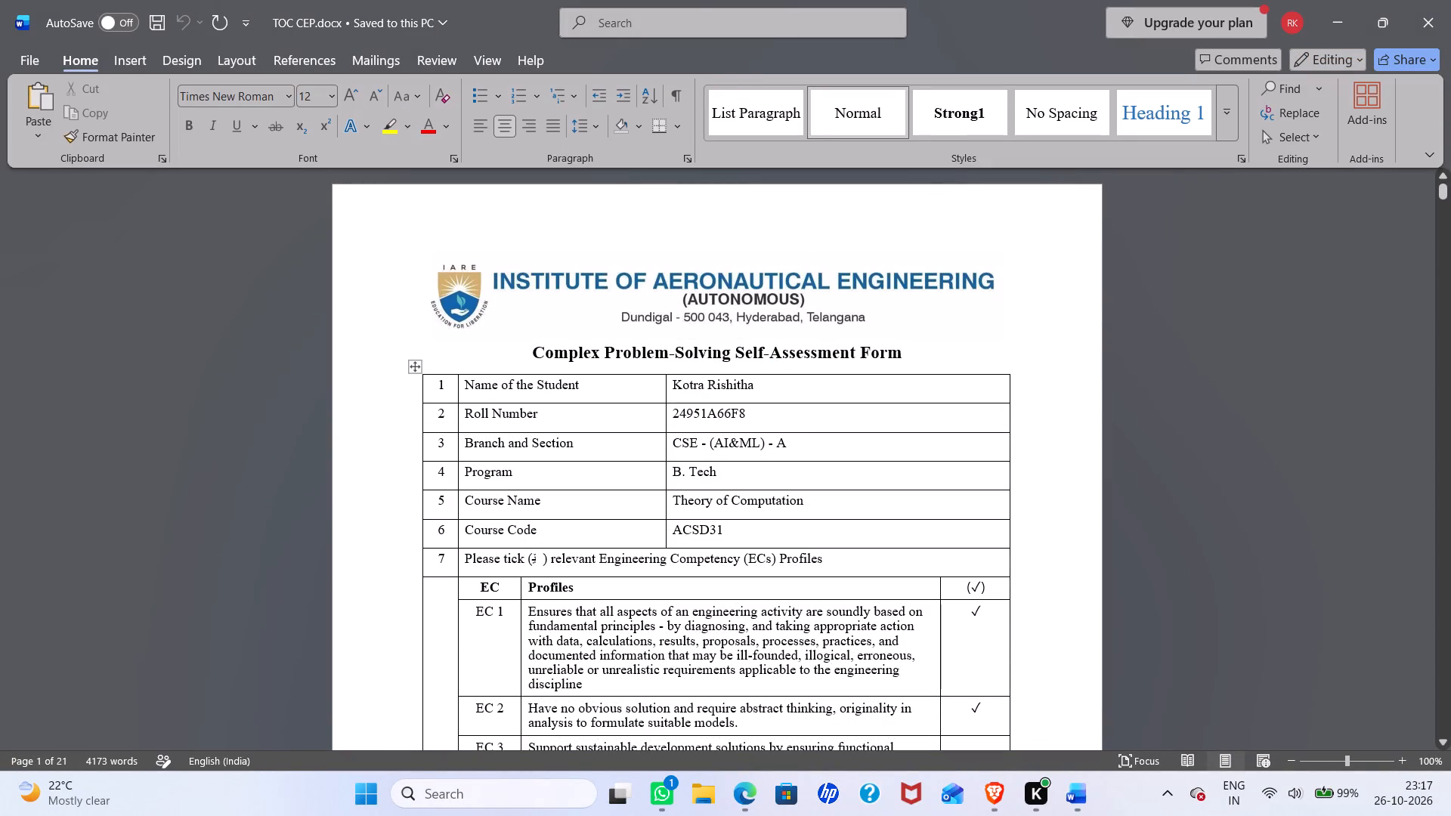
# Replace the Course Name entry in the self-assessment form with "Machine Learning Algorithms".
pyautogui.click(803, 502)
pyautogui.press('BackSpace')
pyautogui.press('\\')
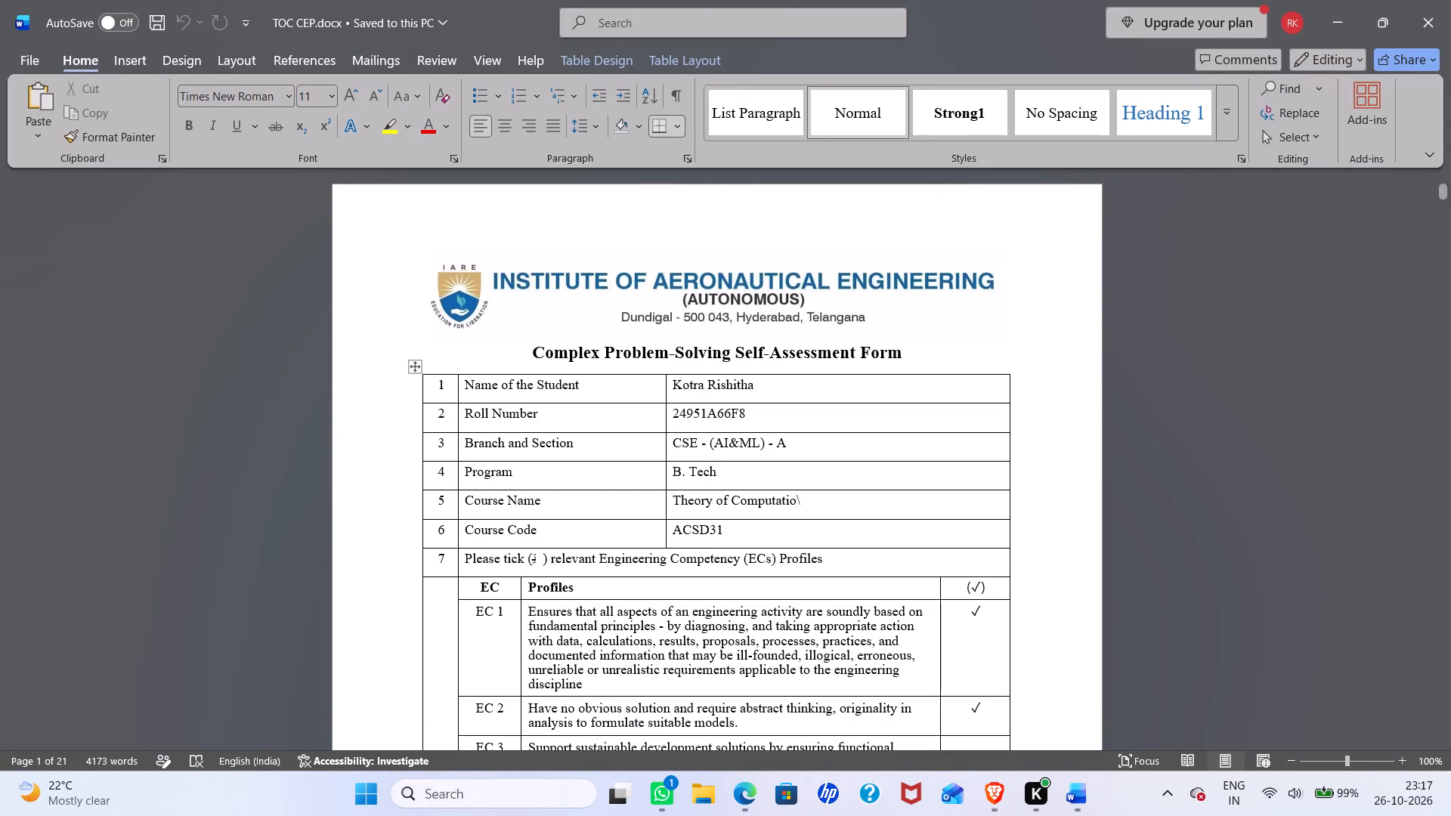
pyautogui.press('BackSpace')
pyautogui.press('BackSpace')
pyautogui.press('BackSpace')
pyautogui.press('BackSpace')
pyautogui.press('BackSpace')
pyautogui.press('BackSpace')
pyautogui.press('BackSpace')
pyautogui.press('BackSpace')
pyautogui.press('BackSpace')
pyautogui.press('BackSpace')
pyautogui.press('BackSpace')
pyautogui.press('BackSpace')
pyautogui.press('BackSpace')
pyautogui.press('BackSpace')
pyautogui.press('BackSpace')
pyautogui.press('BackSpace')
pyautogui.press('BackSpace')
pyautogui.press('BackSpace')
pyautogui.press('BackSpace')
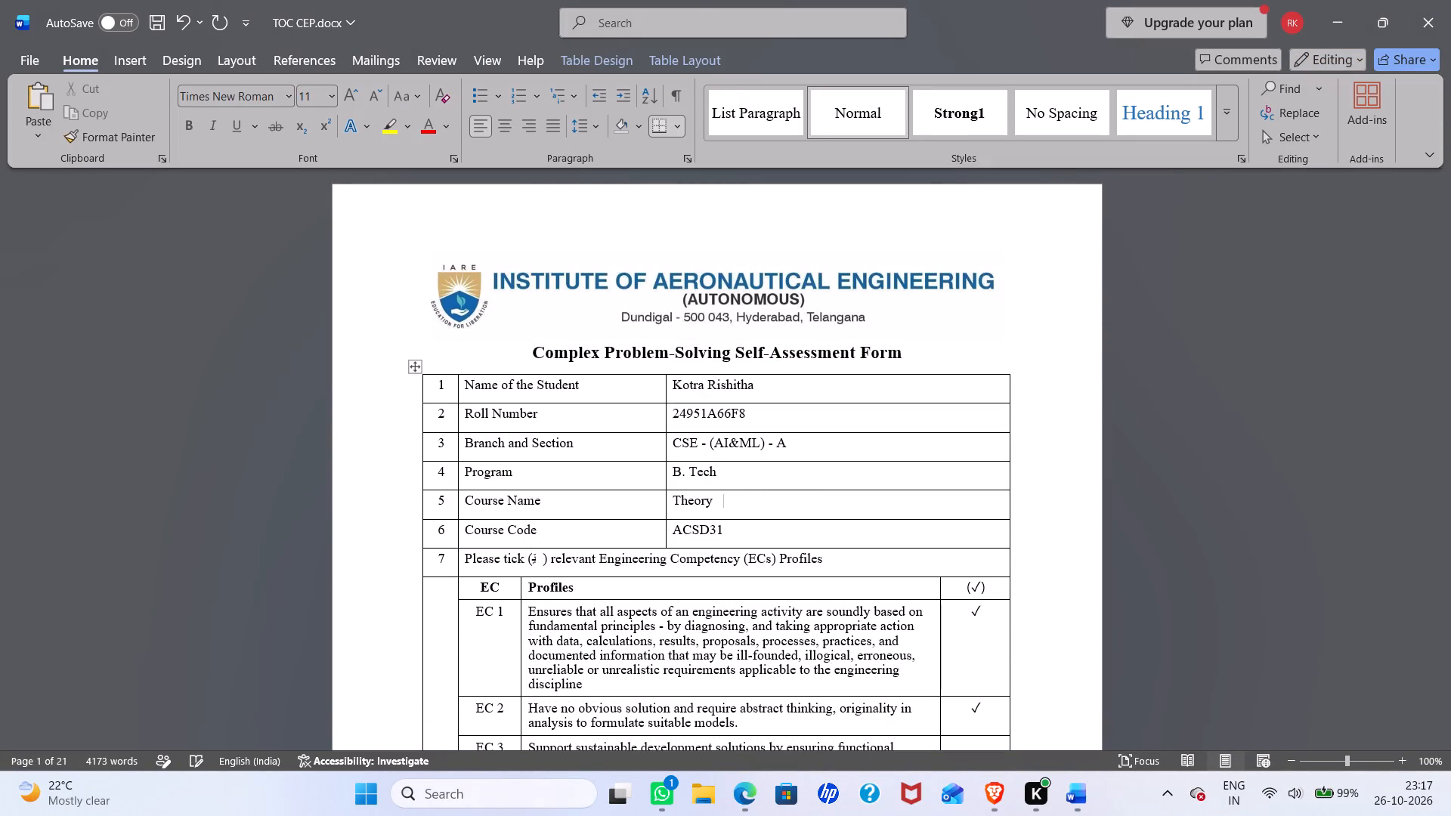
pyautogui.press('BackSpace')
pyautogui.press('BackSpace')
pyautogui.write('Machine Learning Algorithms')
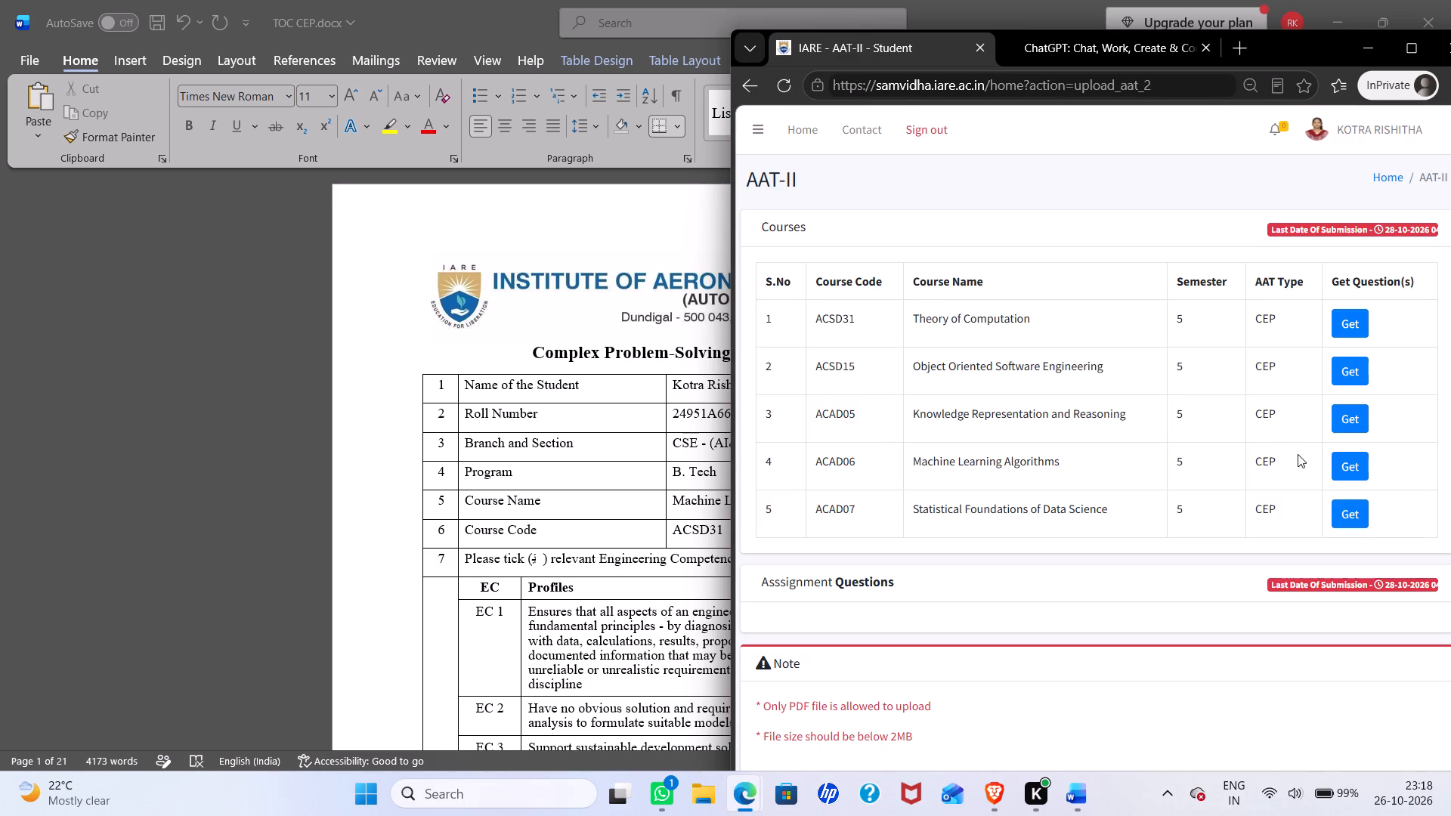
# In the Edge AAT-II page, get the Machine Learning Algorithms question and copy its complex engineering problem title.
pyautogui.click(1340, 468)
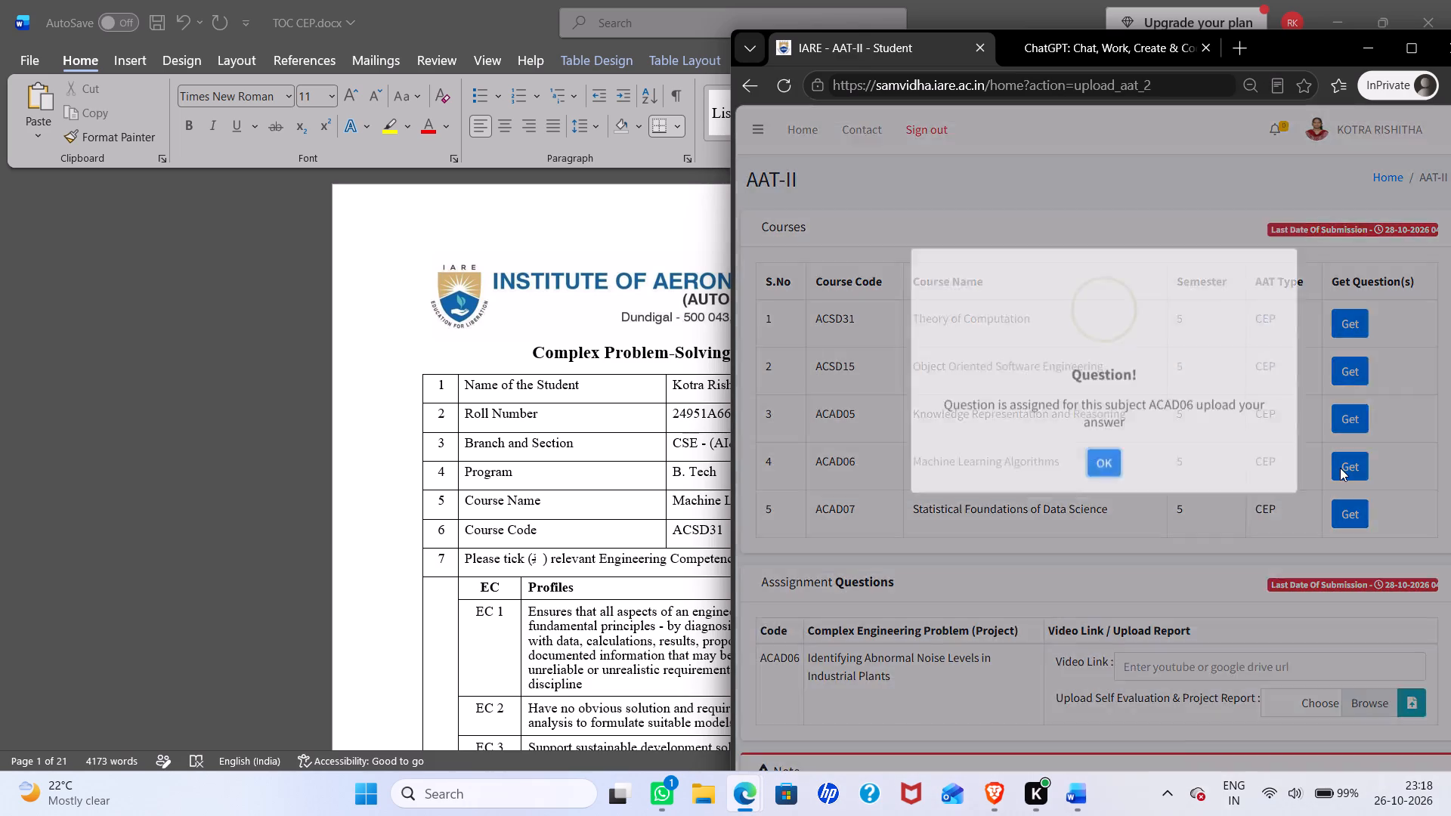
pyautogui.press('Return')
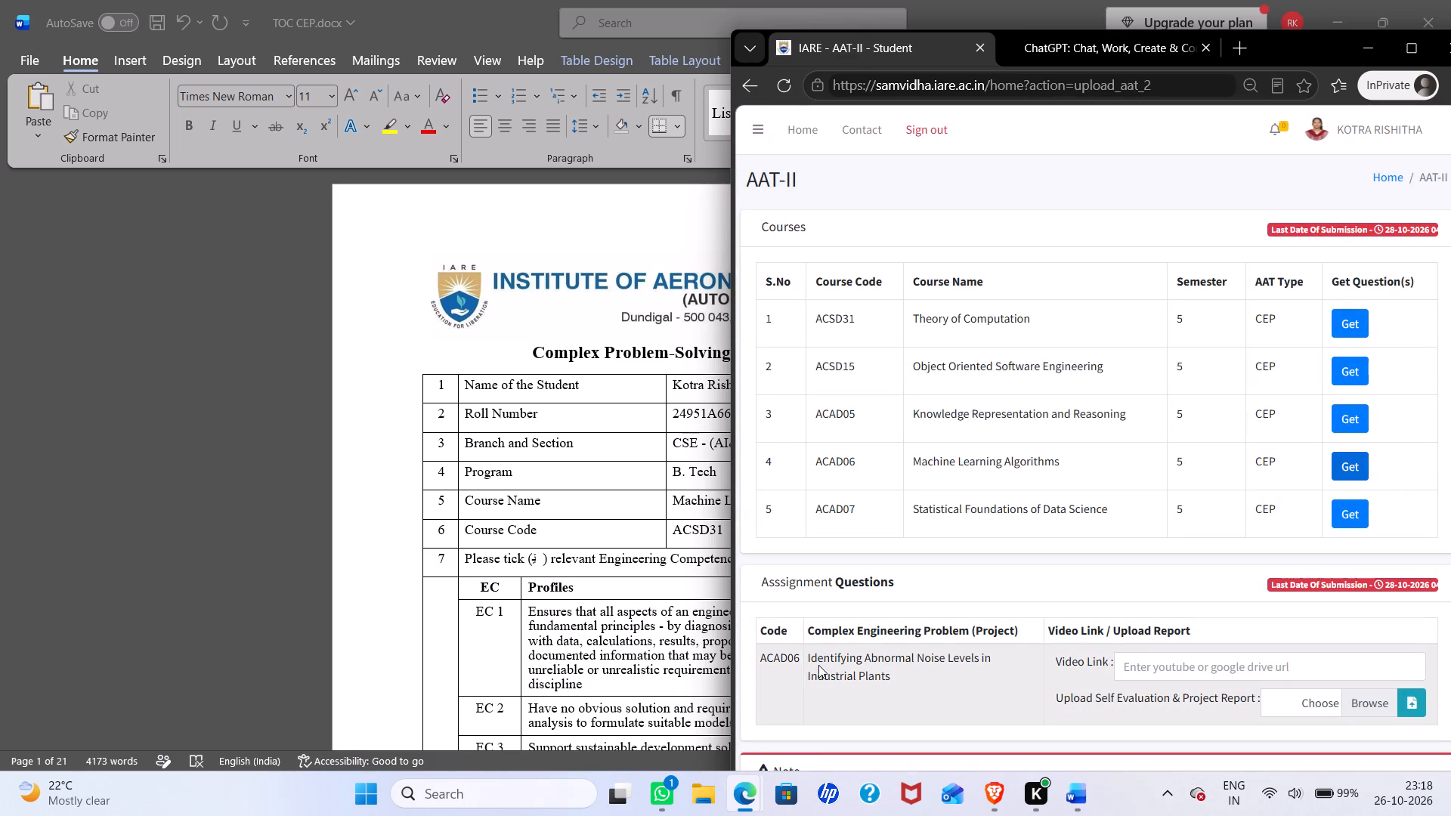
pyautogui.moveTo(809, 656); pyautogui.dragTo(920, 683)
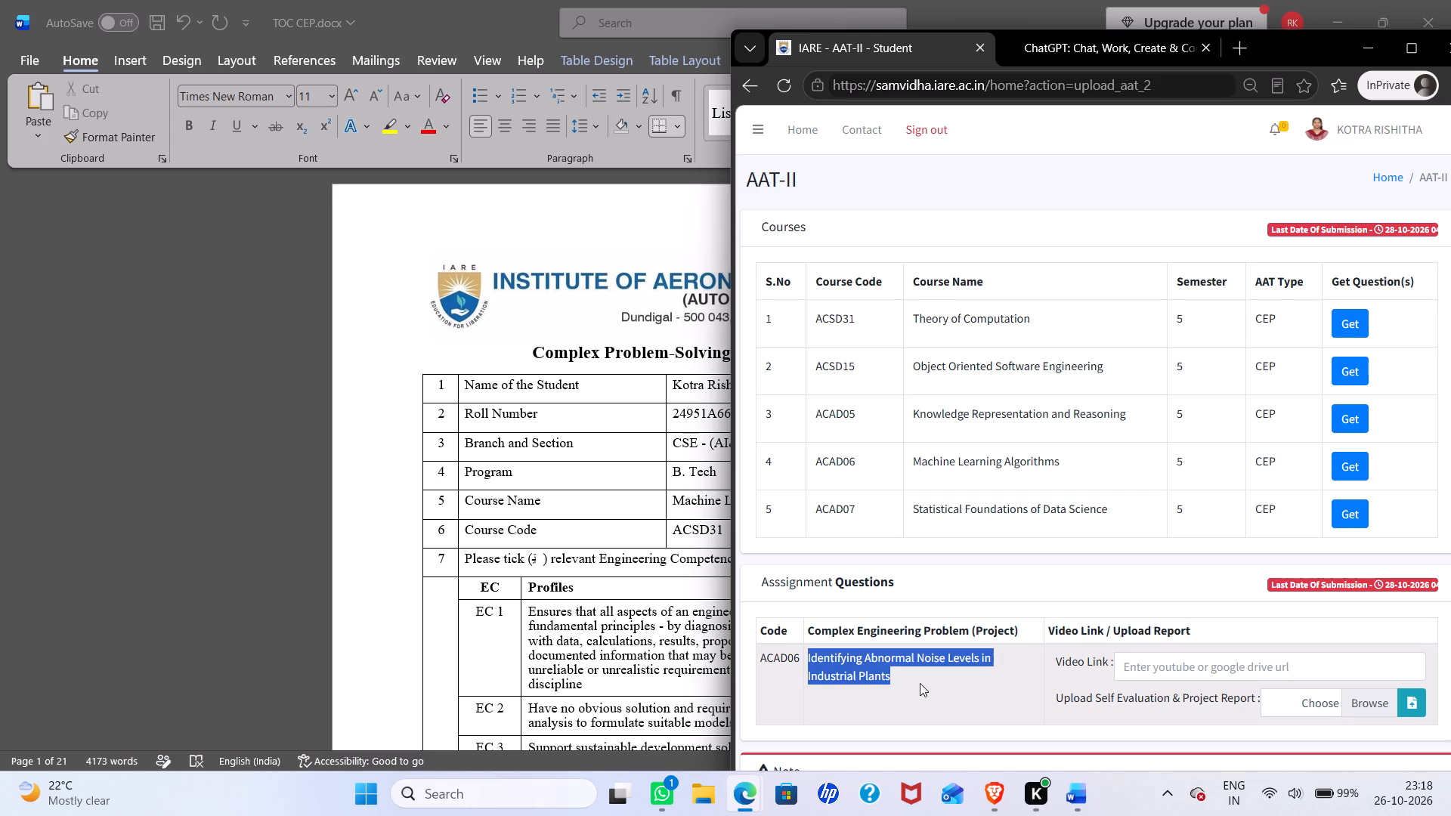
pyautogui.moveTo(920, 683); pyautogui.dragTo(920, 683)
pyautogui.hotkey('ctrl', 'c')
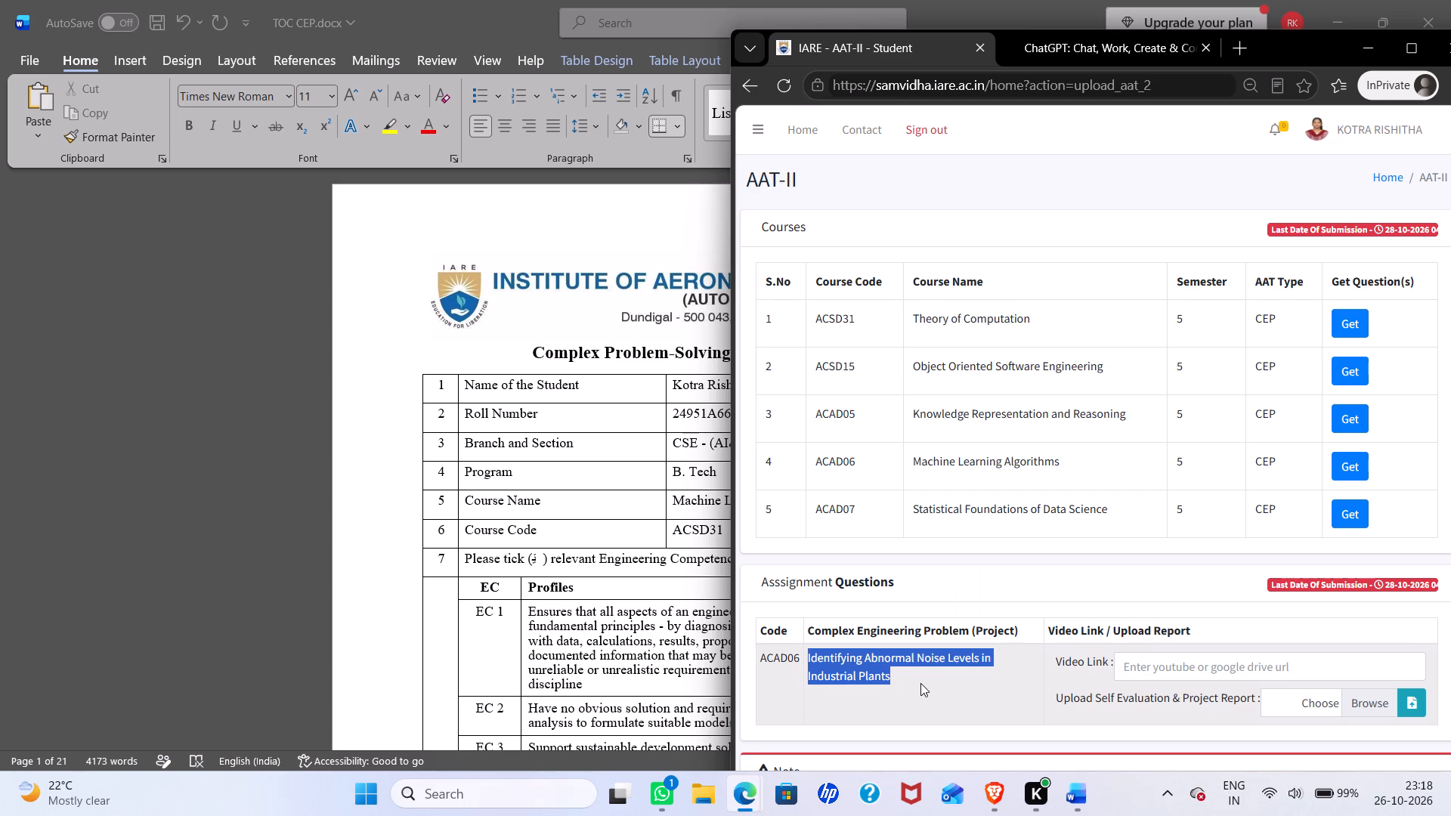
pyautogui.click(920, 683)
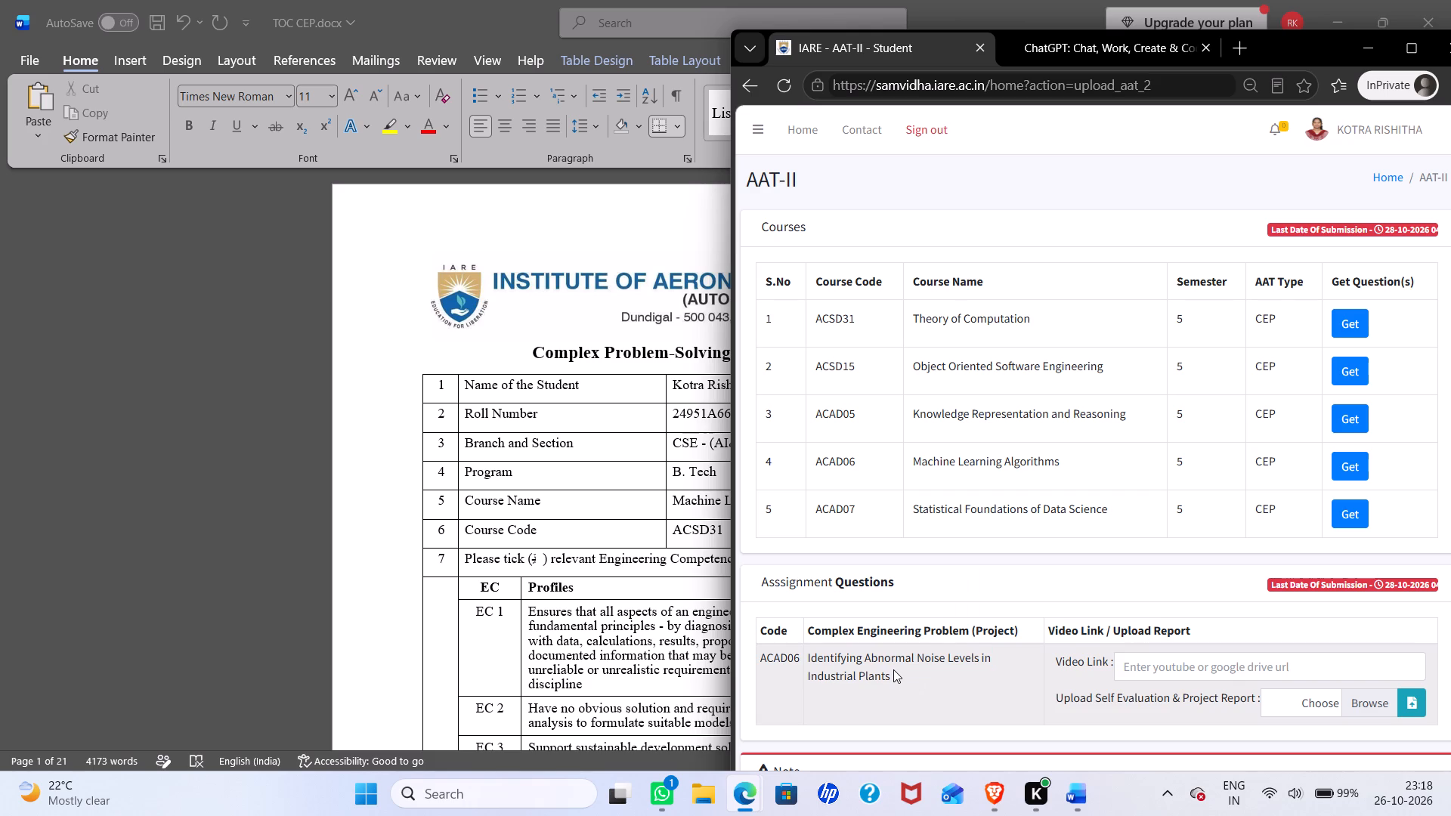
# Back in the Word form, change the Course Code entry to ACAD06.
pyautogui.click(702, 567)
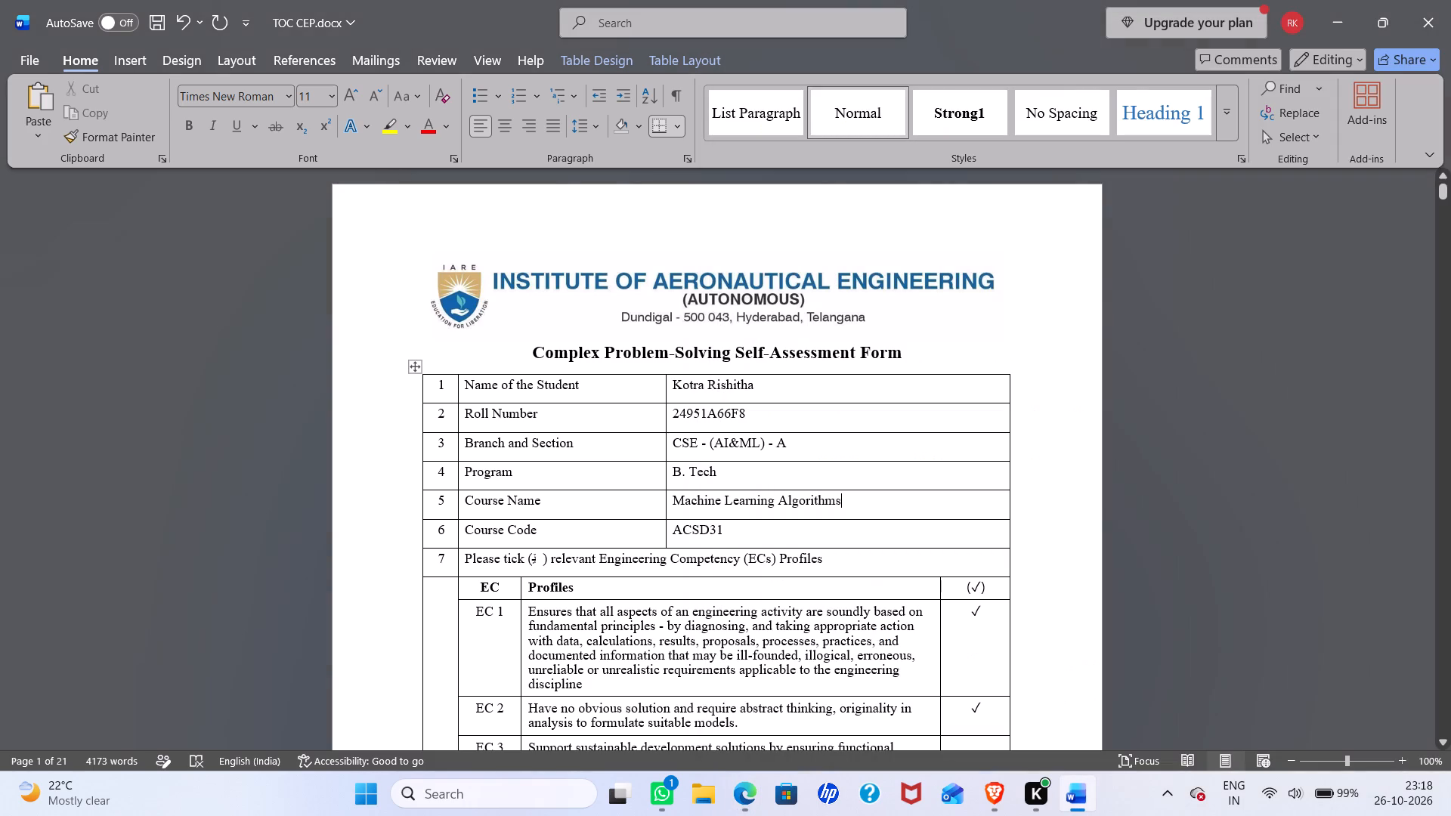
pyautogui.click(732, 530)
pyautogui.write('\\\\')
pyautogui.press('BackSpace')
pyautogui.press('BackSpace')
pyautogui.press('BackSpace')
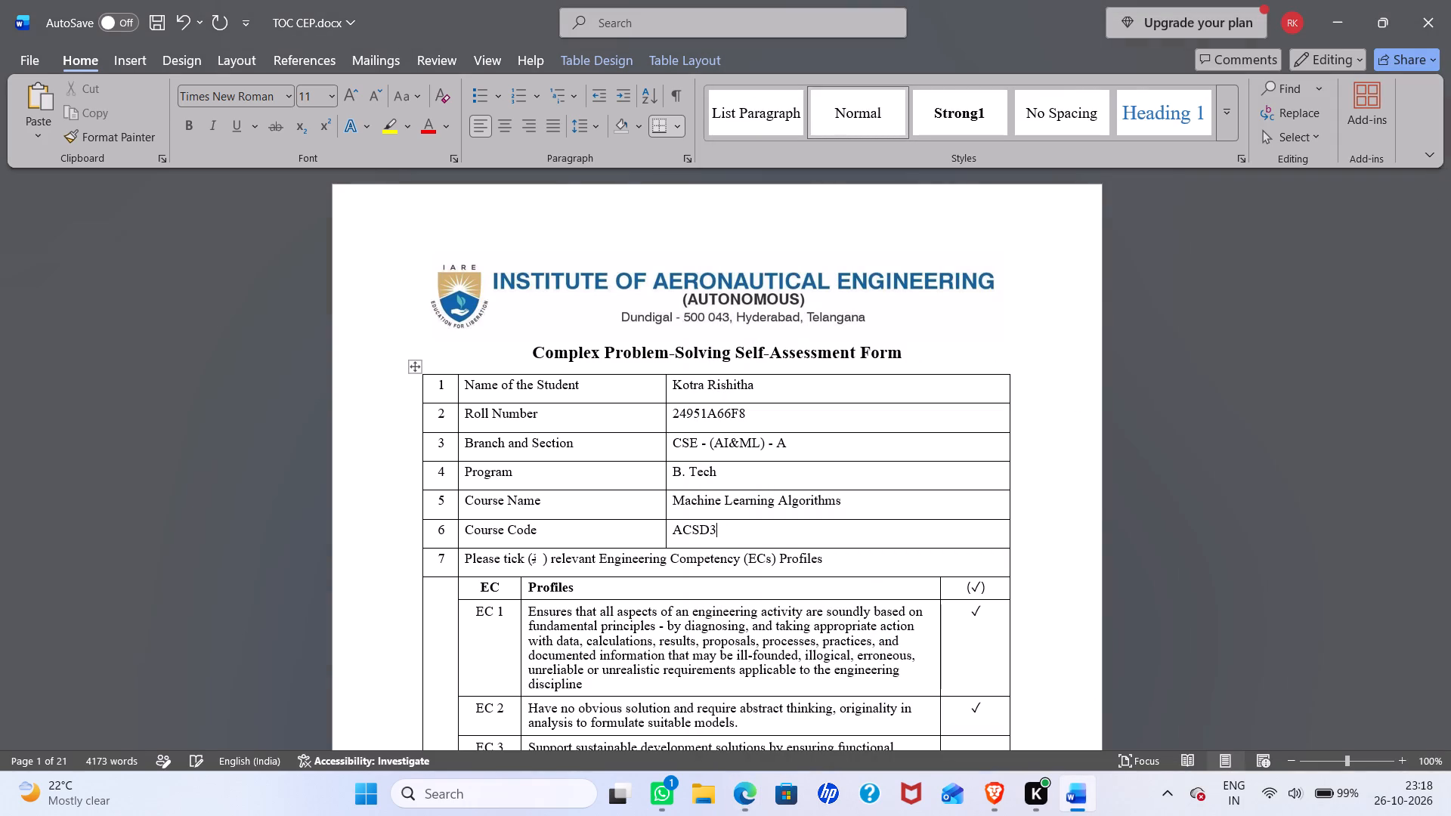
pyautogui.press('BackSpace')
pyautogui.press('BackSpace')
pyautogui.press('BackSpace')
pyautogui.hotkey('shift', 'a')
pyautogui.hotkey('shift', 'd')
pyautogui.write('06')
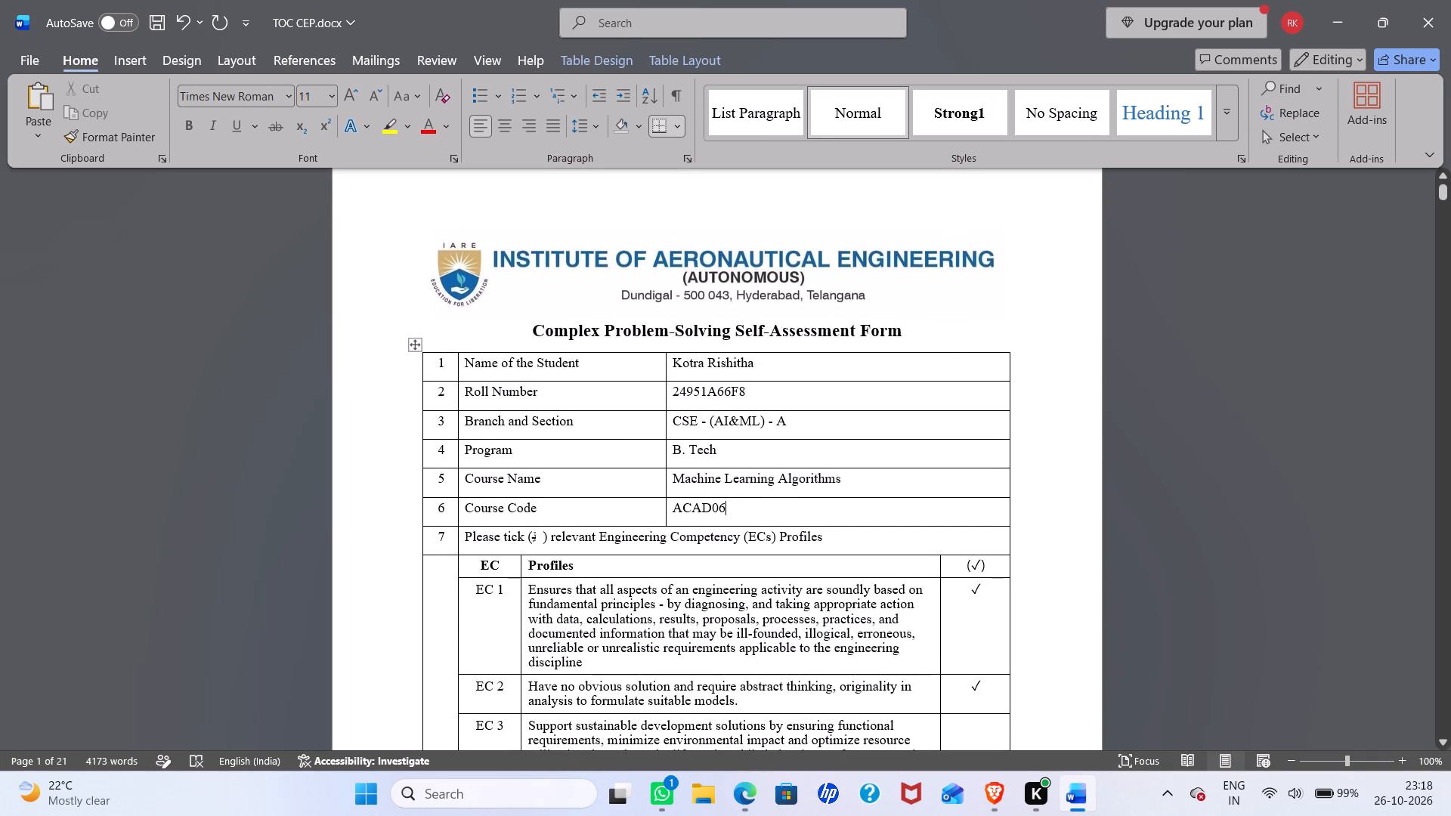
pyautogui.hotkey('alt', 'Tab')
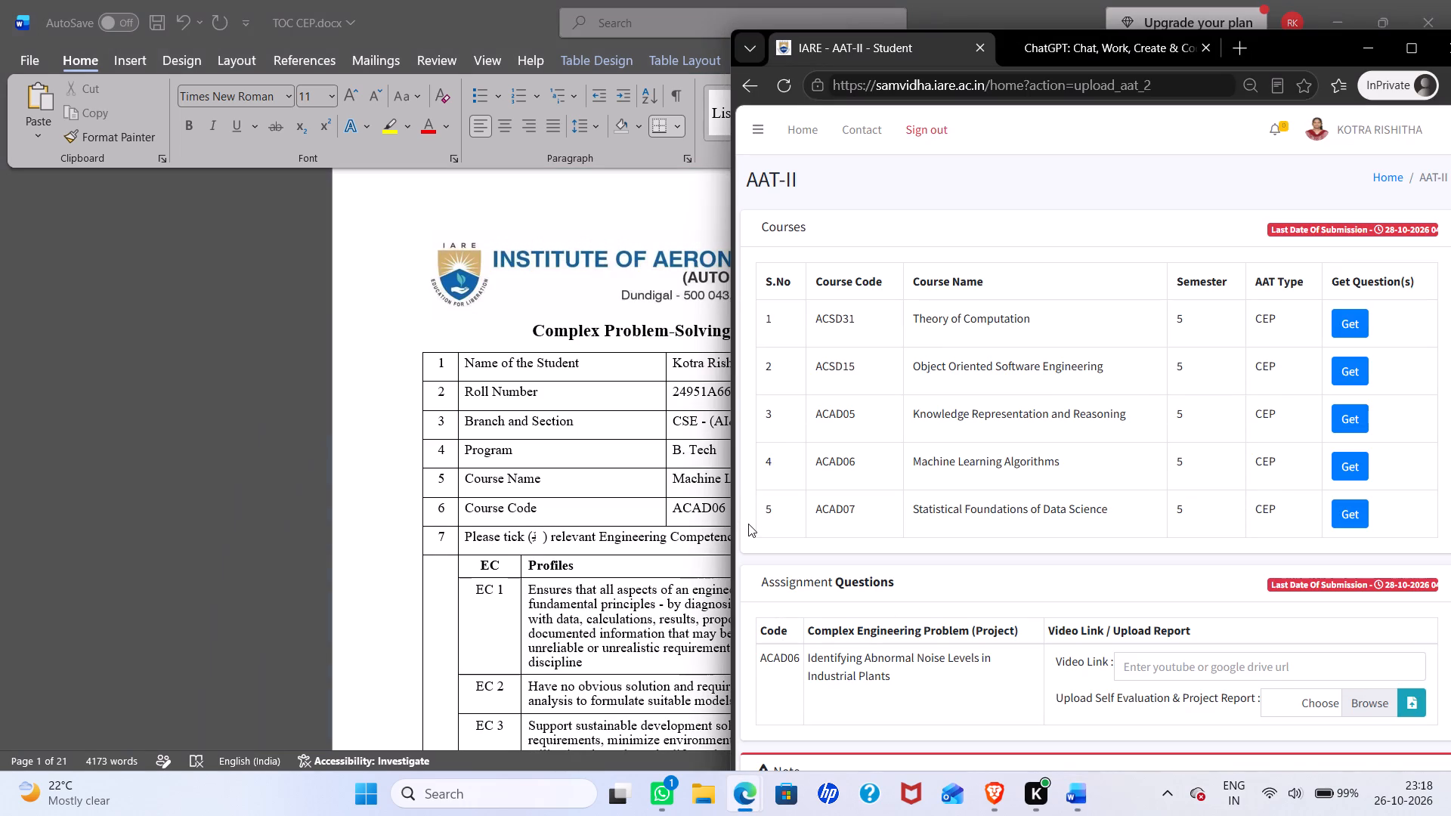
pyautogui.click(707, 539)
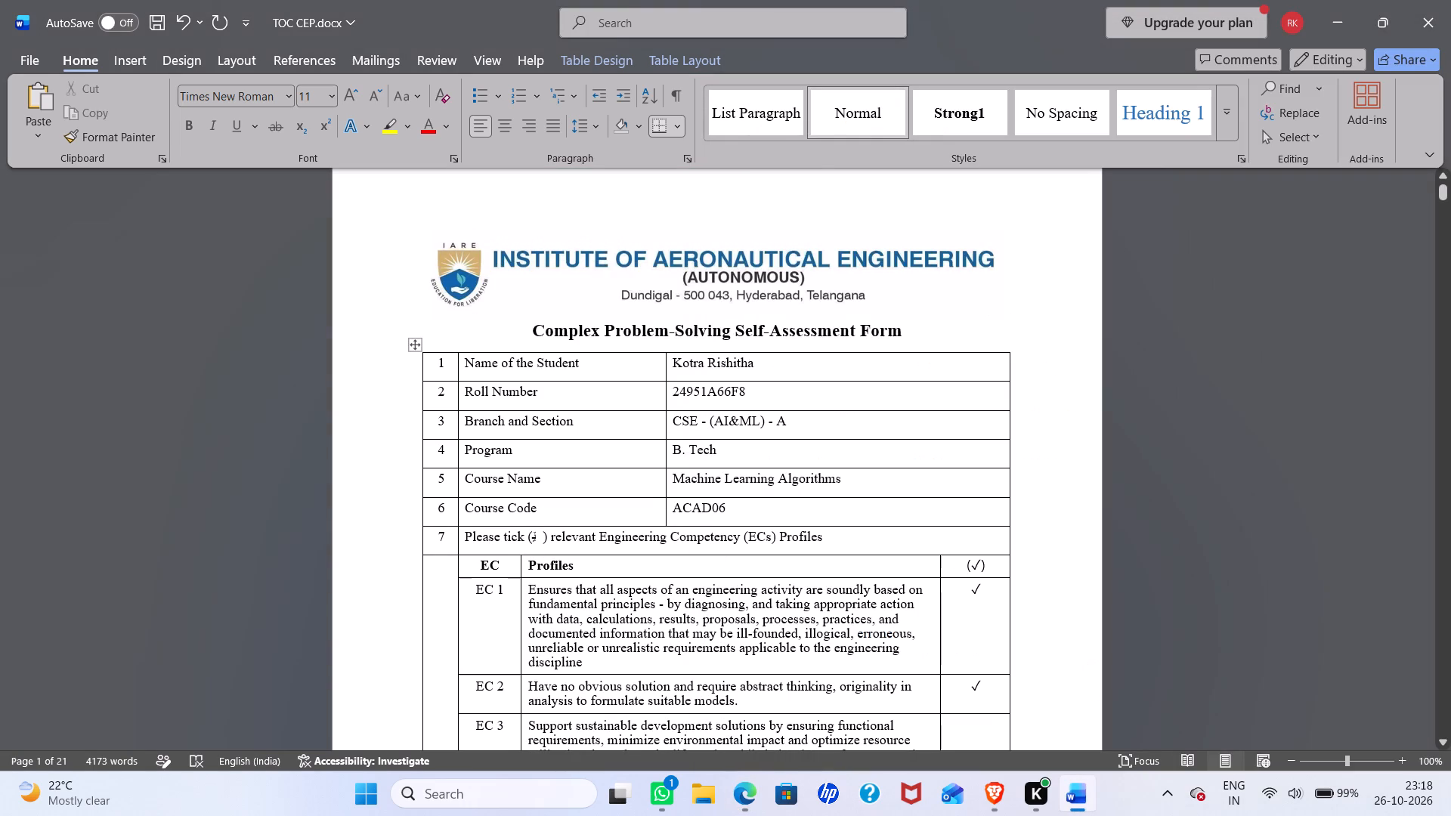
# Replace the title-page heading "Construct TM to compute unary addition." with the copied title "Identifying Abnormal Noise Levels in Industrial Plants".
pyautogui.scroll(-1, 707, 539)
pyautogui.scroll(1, 707, 539)
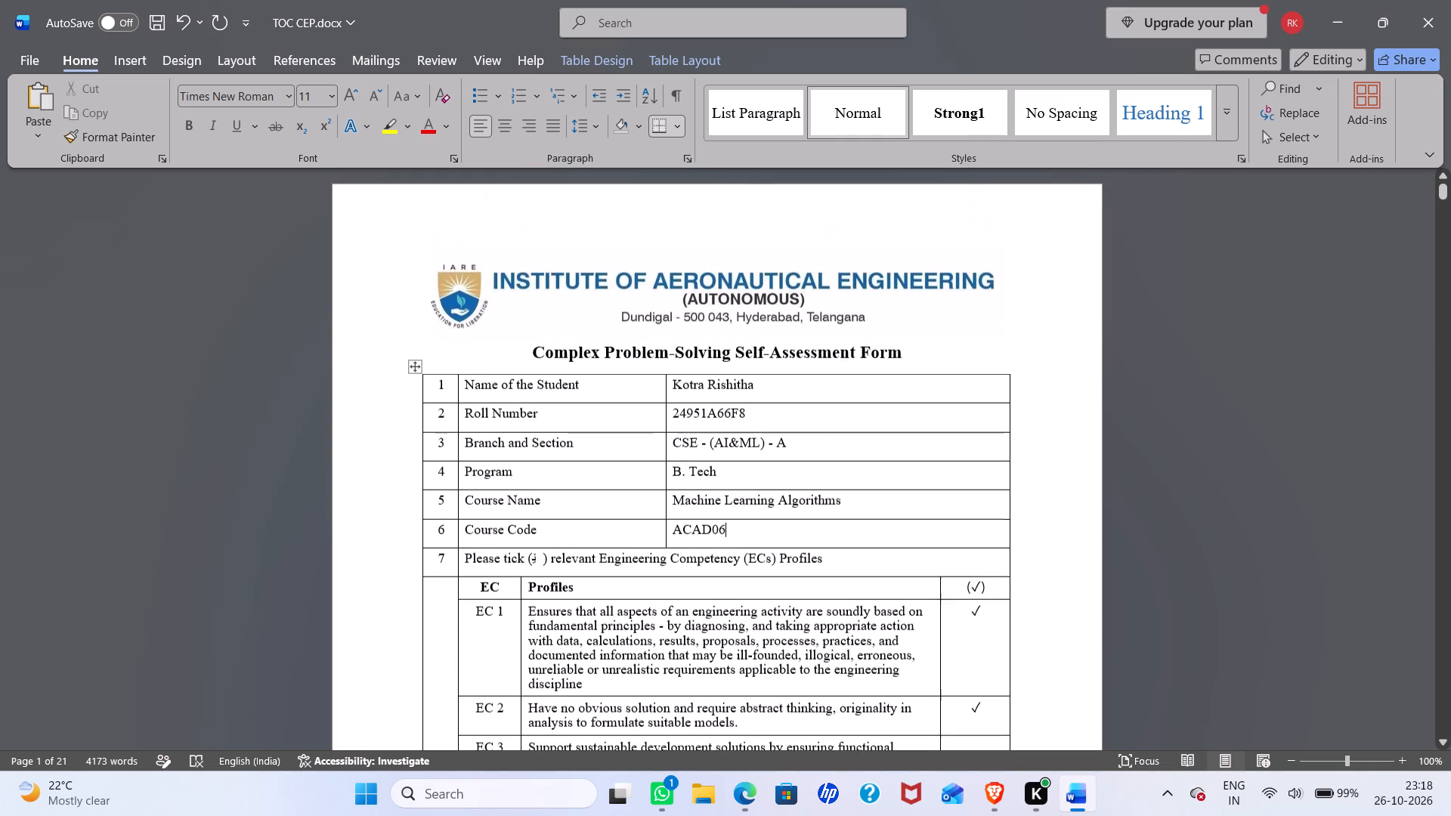
pyautogui.scroll(-2, 707, 539)
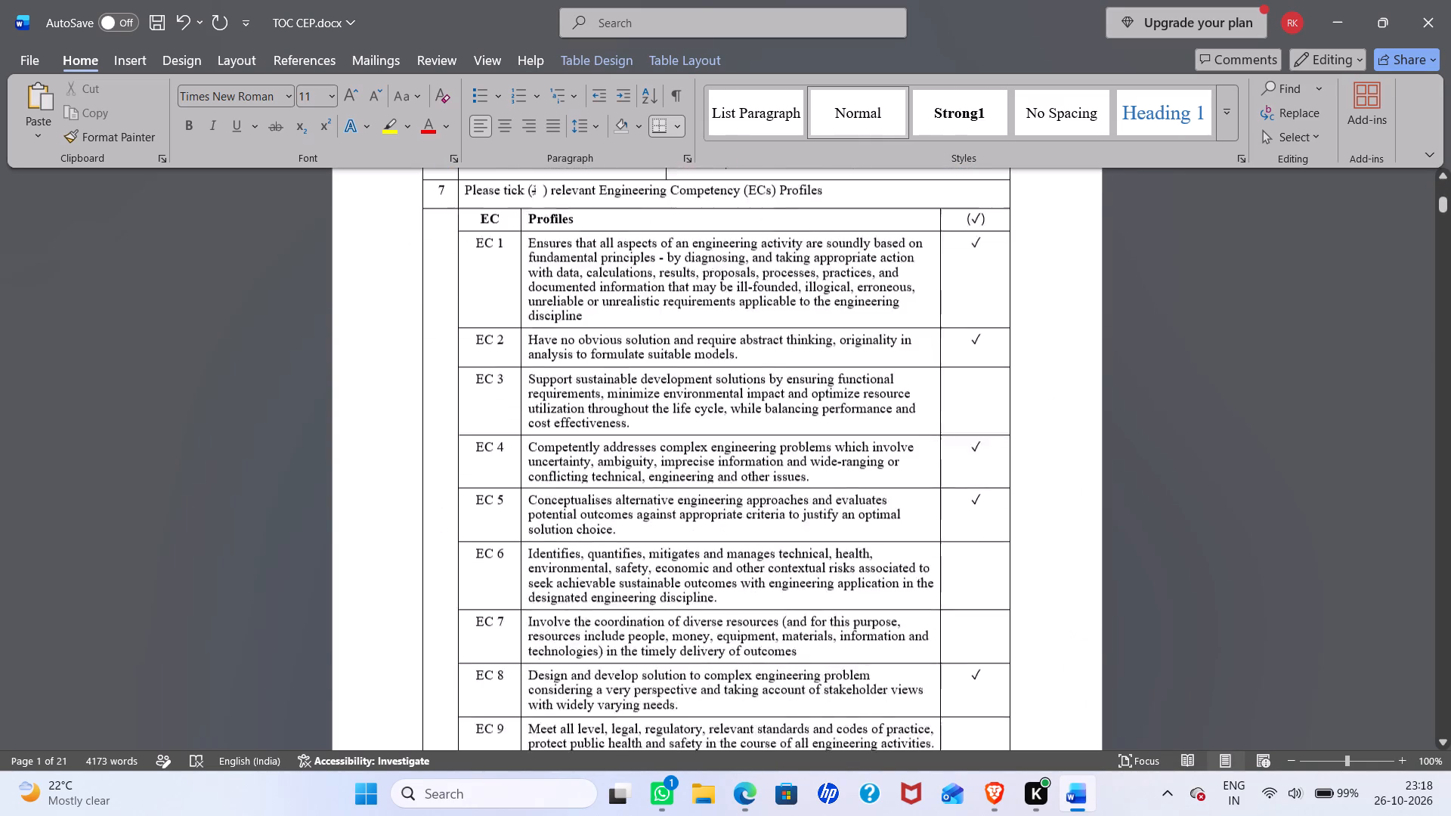
pyautogui.scroll(-3, 707, 539)
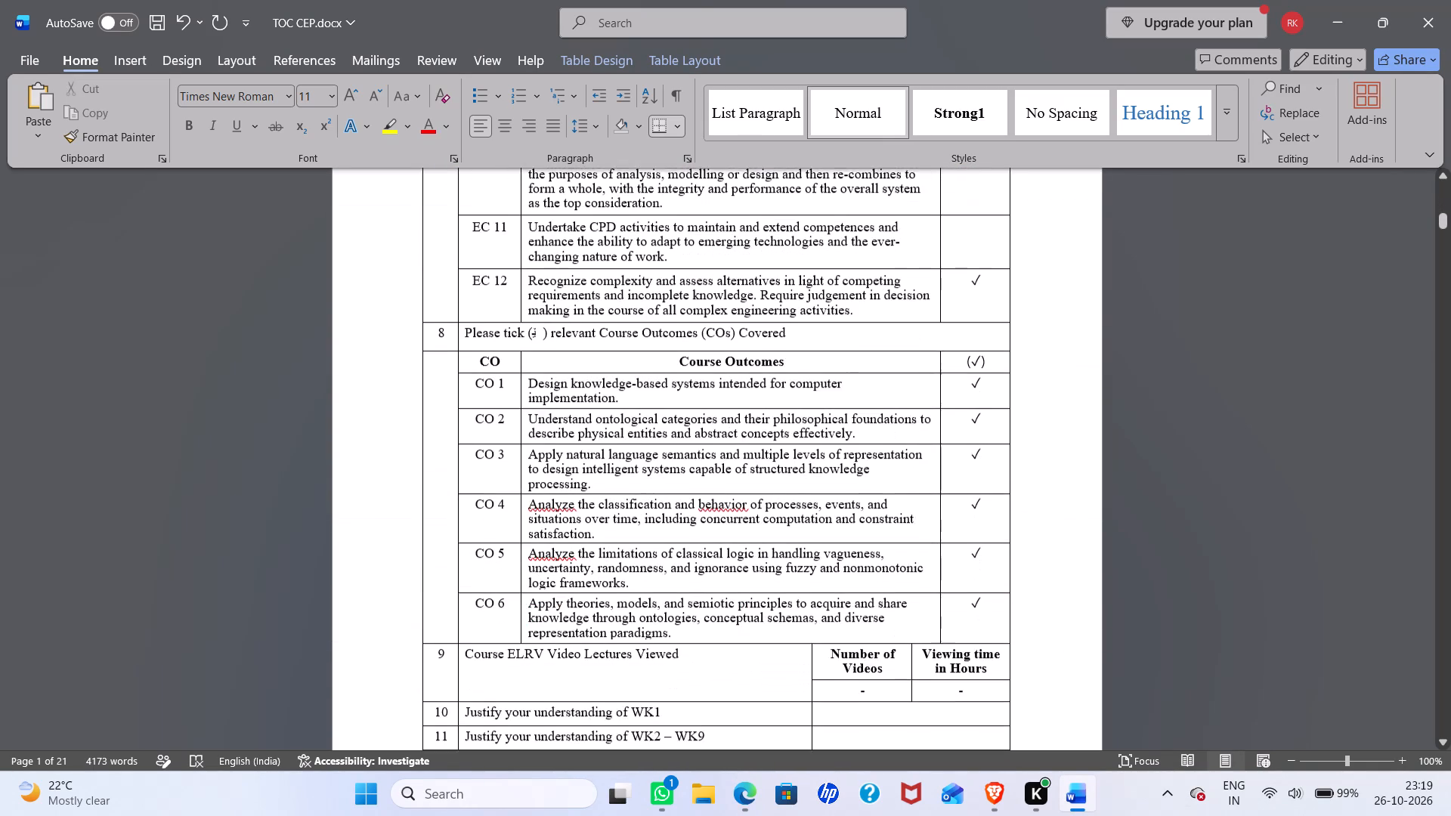
pyautogui.scroll(-3, 707, 539)
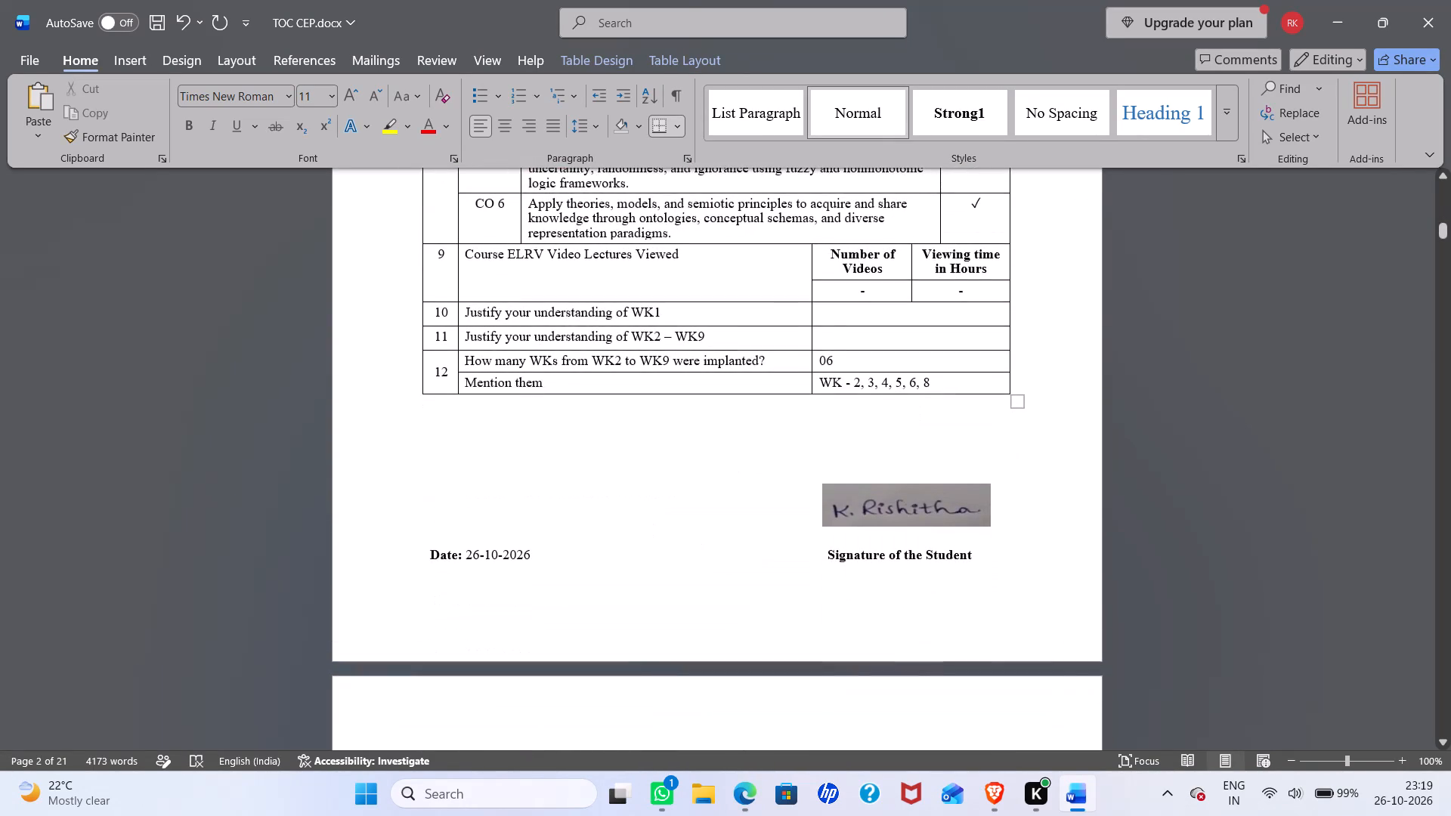
pyautogui.scroll(-2, 707, 539)
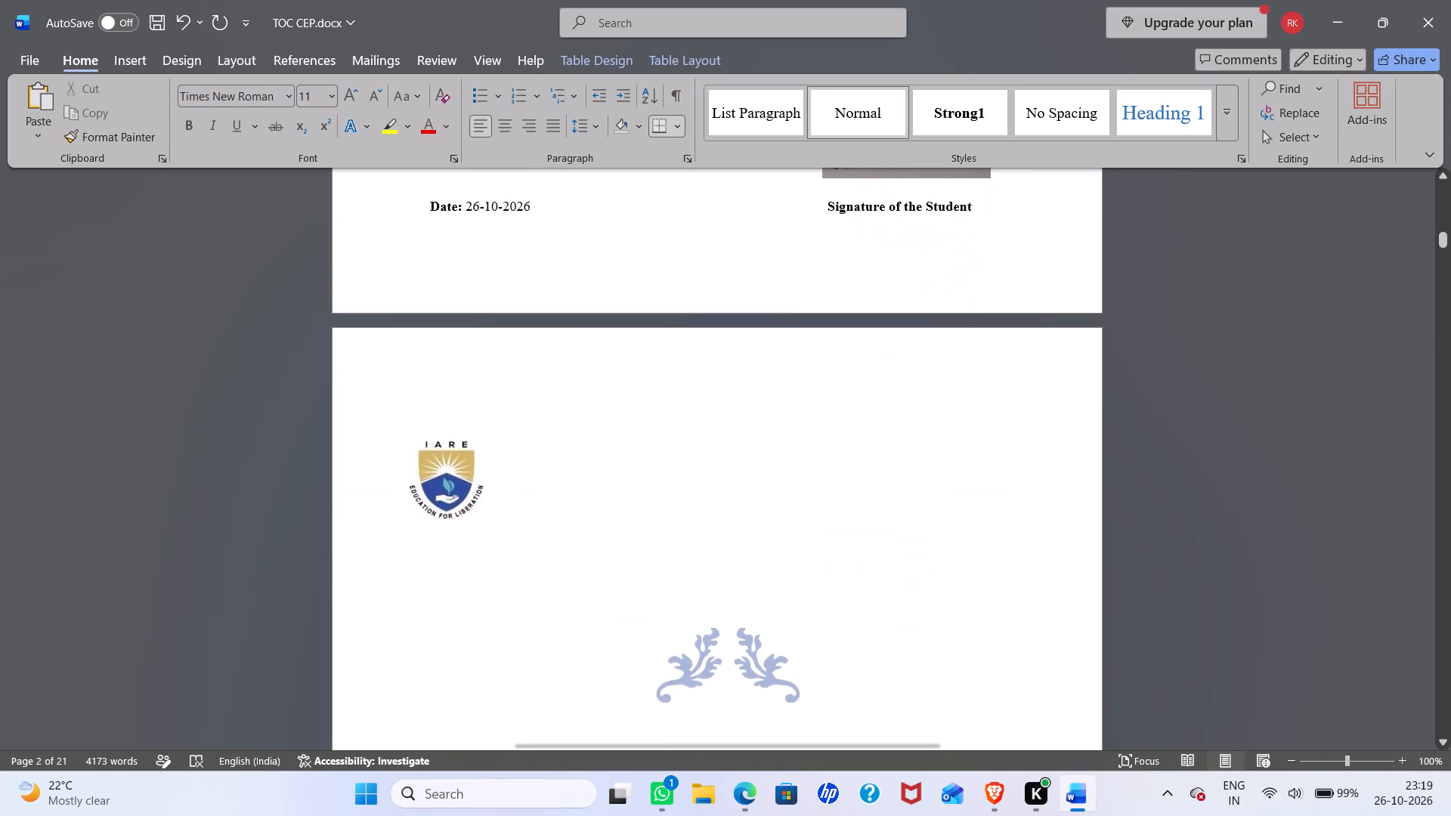
pyautogui.scroll(-4, 707, 539)
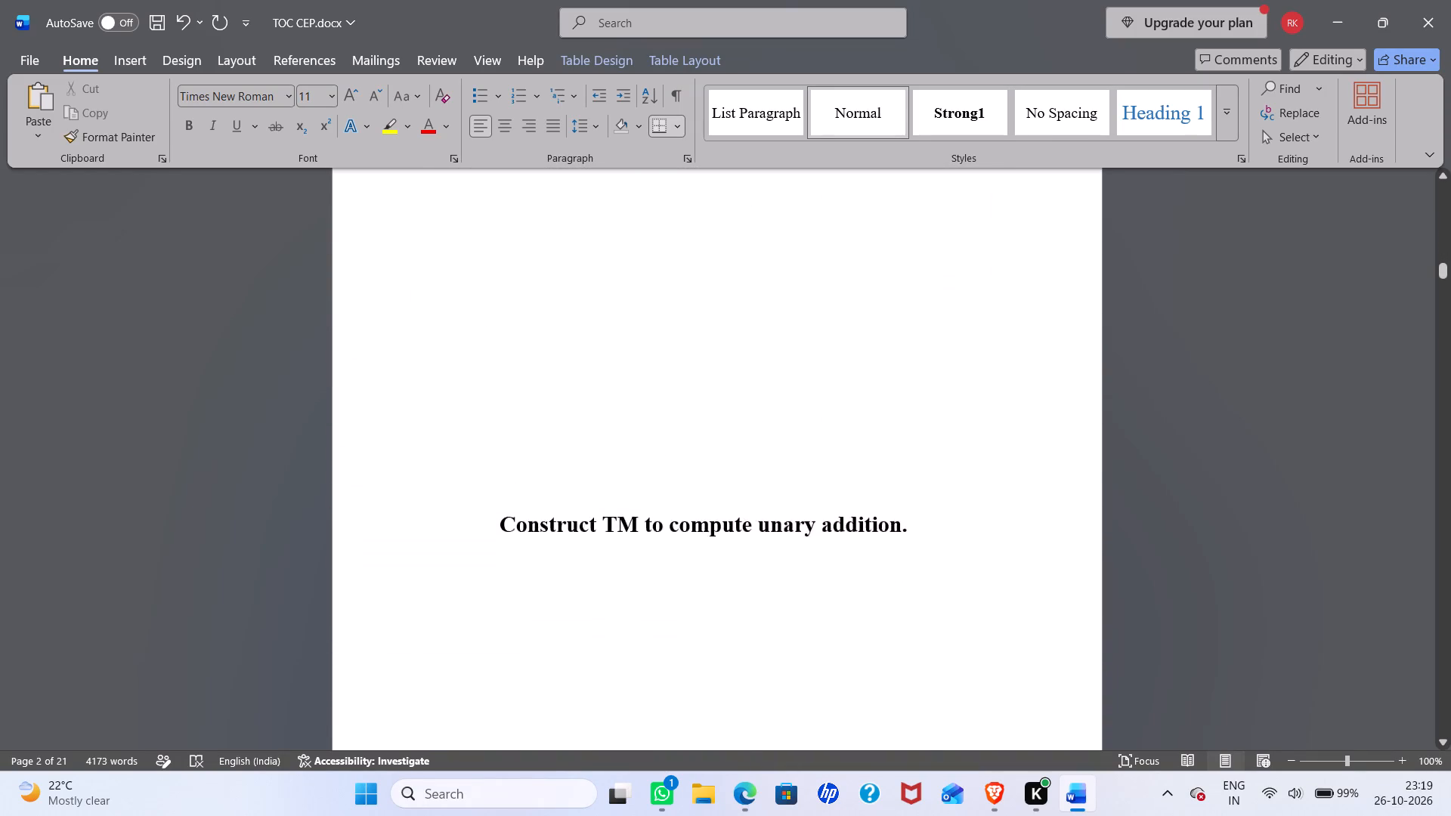
pyautogui.scroll(-1, 707, 539)
pyautogui.scroll(1, 682, 463)
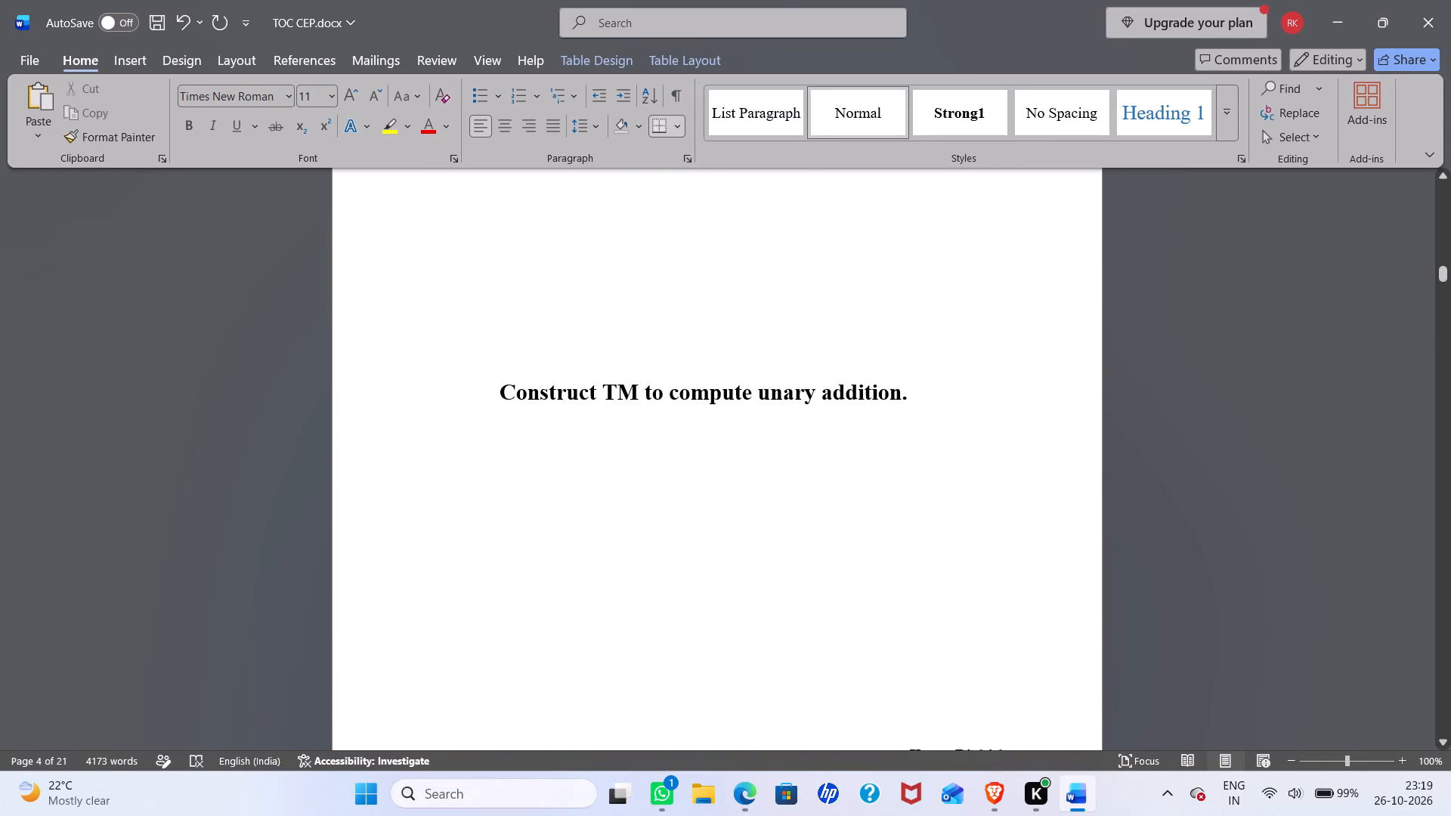
pyautogui.click(911, 393)
pyautogui.press('BackSpace')
pyautogui.press('BackSpace')
pyautogui.press('BackSpace')
pyautogui.press('BackSpace')
pyautogui.press('BackSpace')
pyautogui.press('BackSpace')
pyautogui.press('BackSpace')
pyautogui.press('BackSpace')
pyautogui.press('BackSpace')
pyautogui.press('BackSpace')
pyautogui.press('BackSpace')
pyautogui.press('BackSpace')
pyautogui.press('BackSpace')
pyautogui.press('BackSpace')
pyautogui.press('BackSpace')
pyautogui.press('BackSpace')
pyautogui.press('BackSpace')
pyautogui.press('BackSpace')
pyautogui.press('BackSpace')
pyautogui.press('BackSpace')
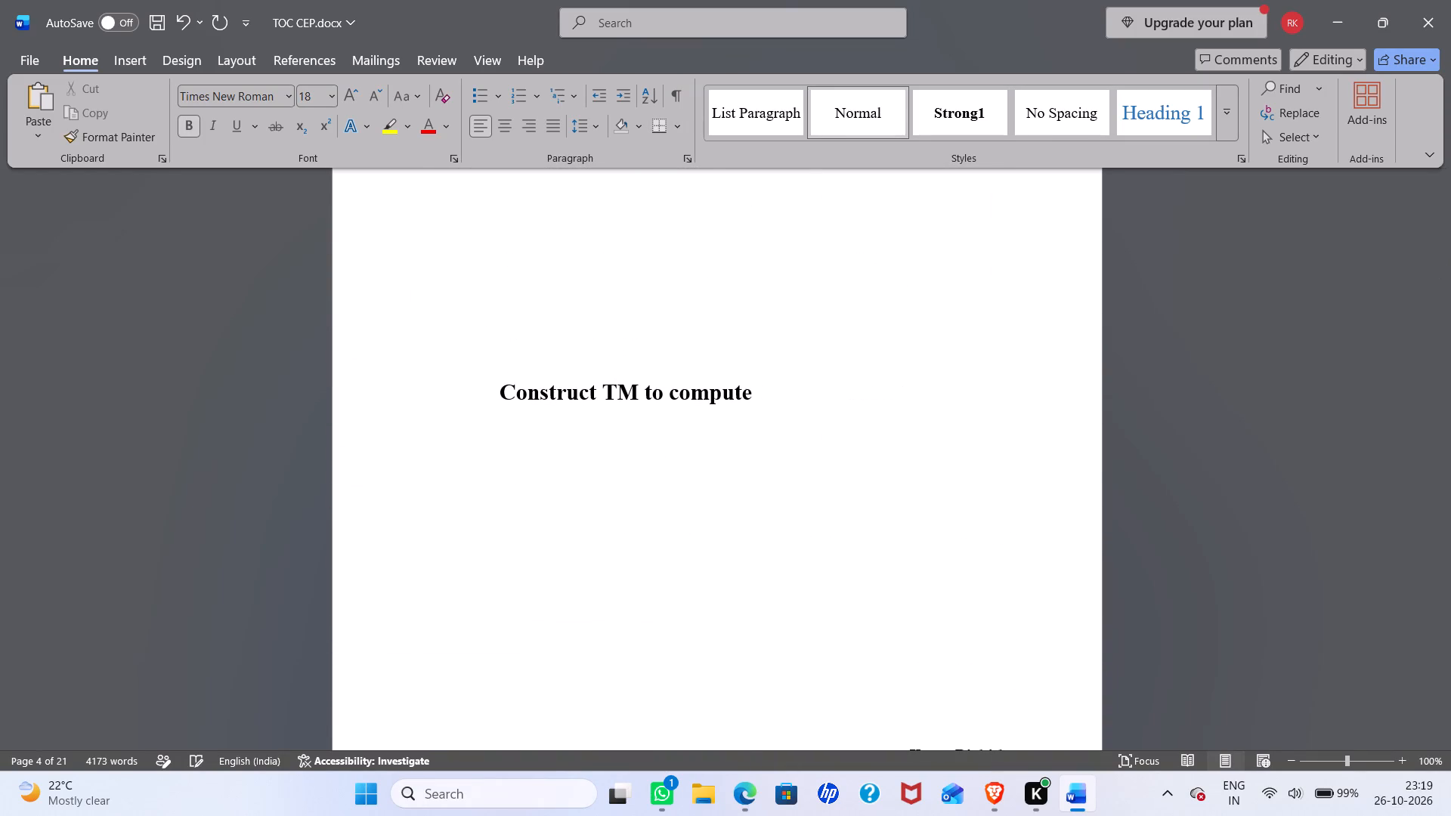
pyautogui.press('BackSpace')
pyautogui.press('BackSpace')
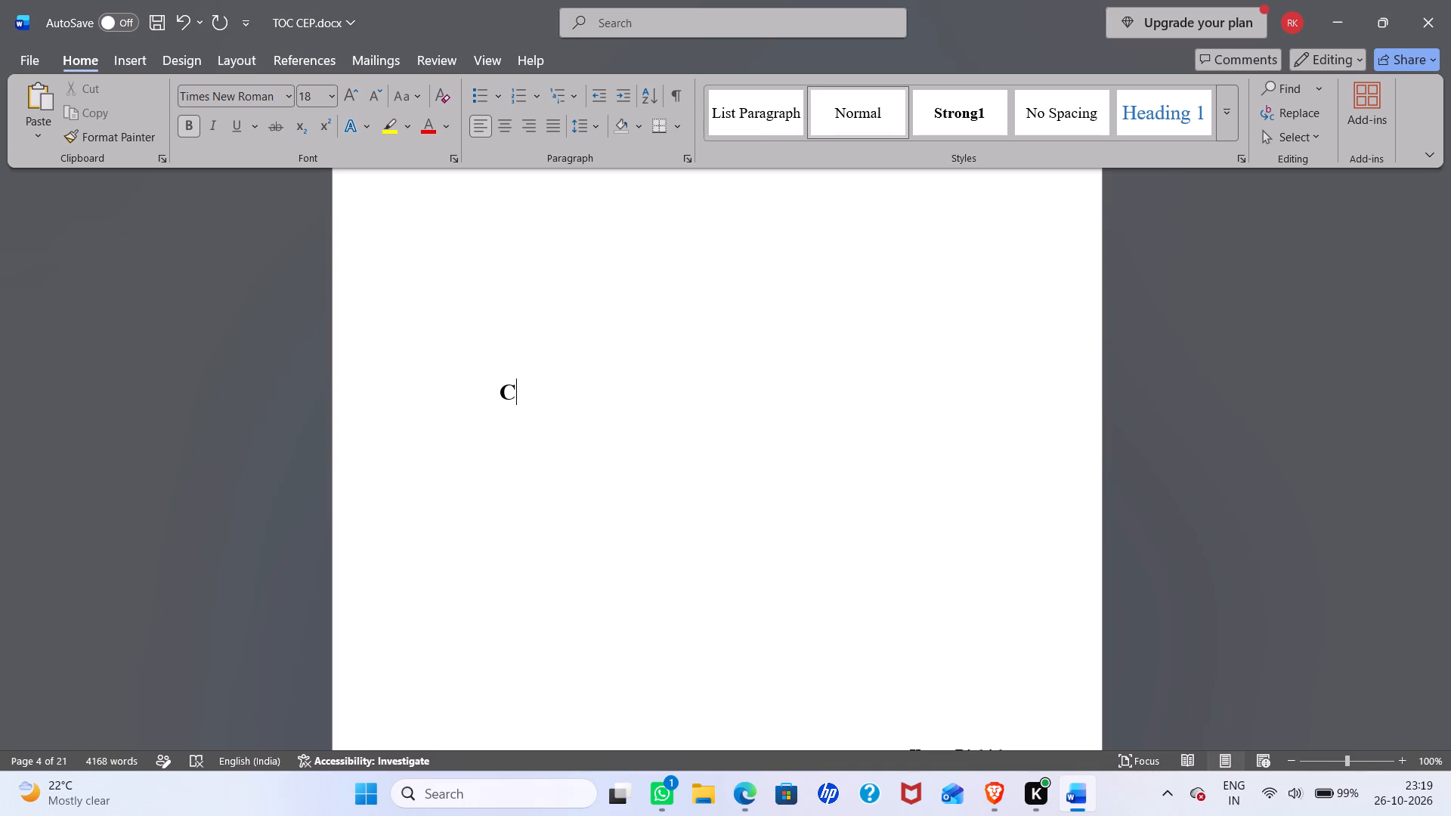
pyautogui.hotkey('ctrl', 'v')
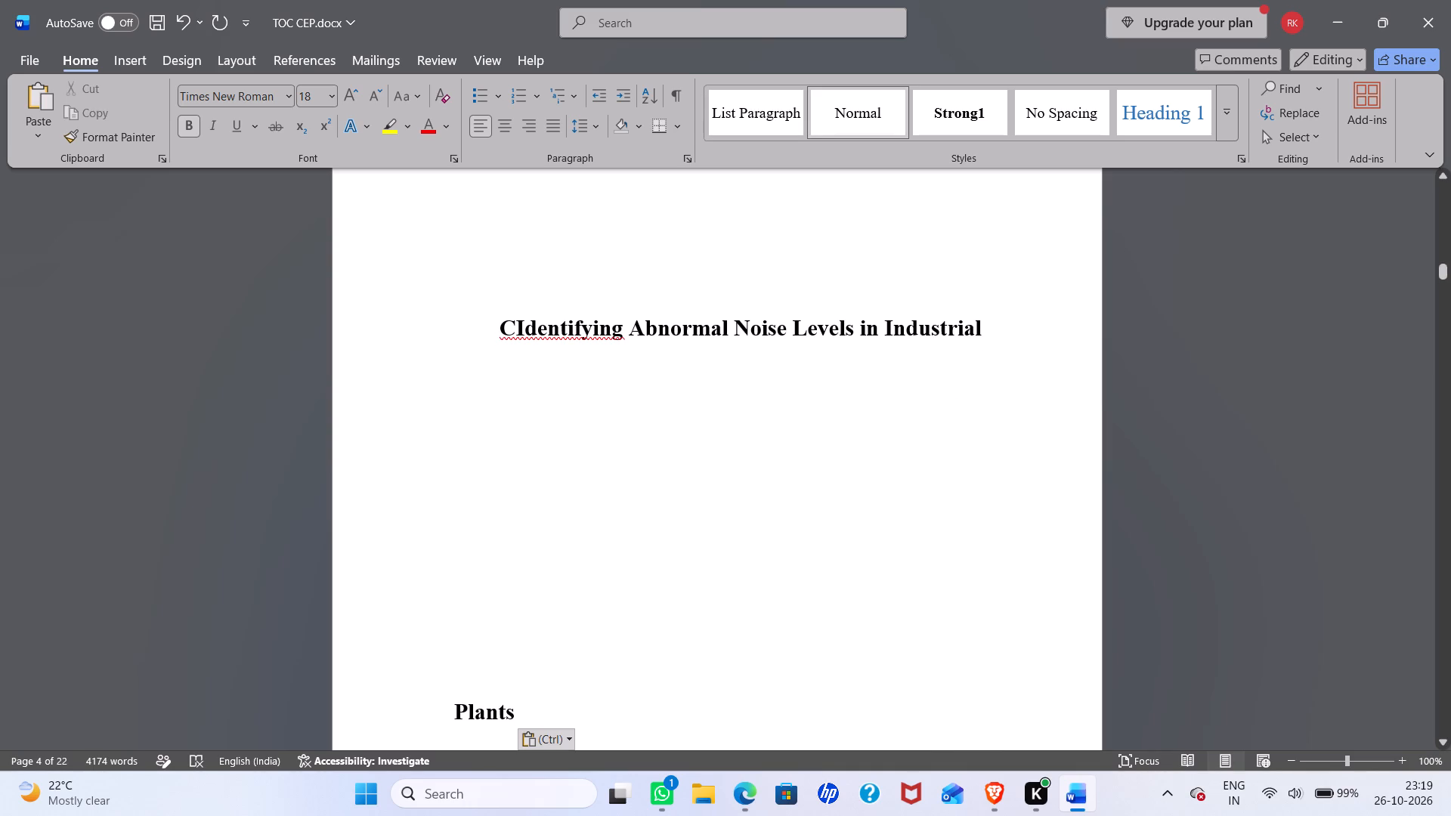
pyautogui.click(515, 326)
pyautogui.press('BackSpace')
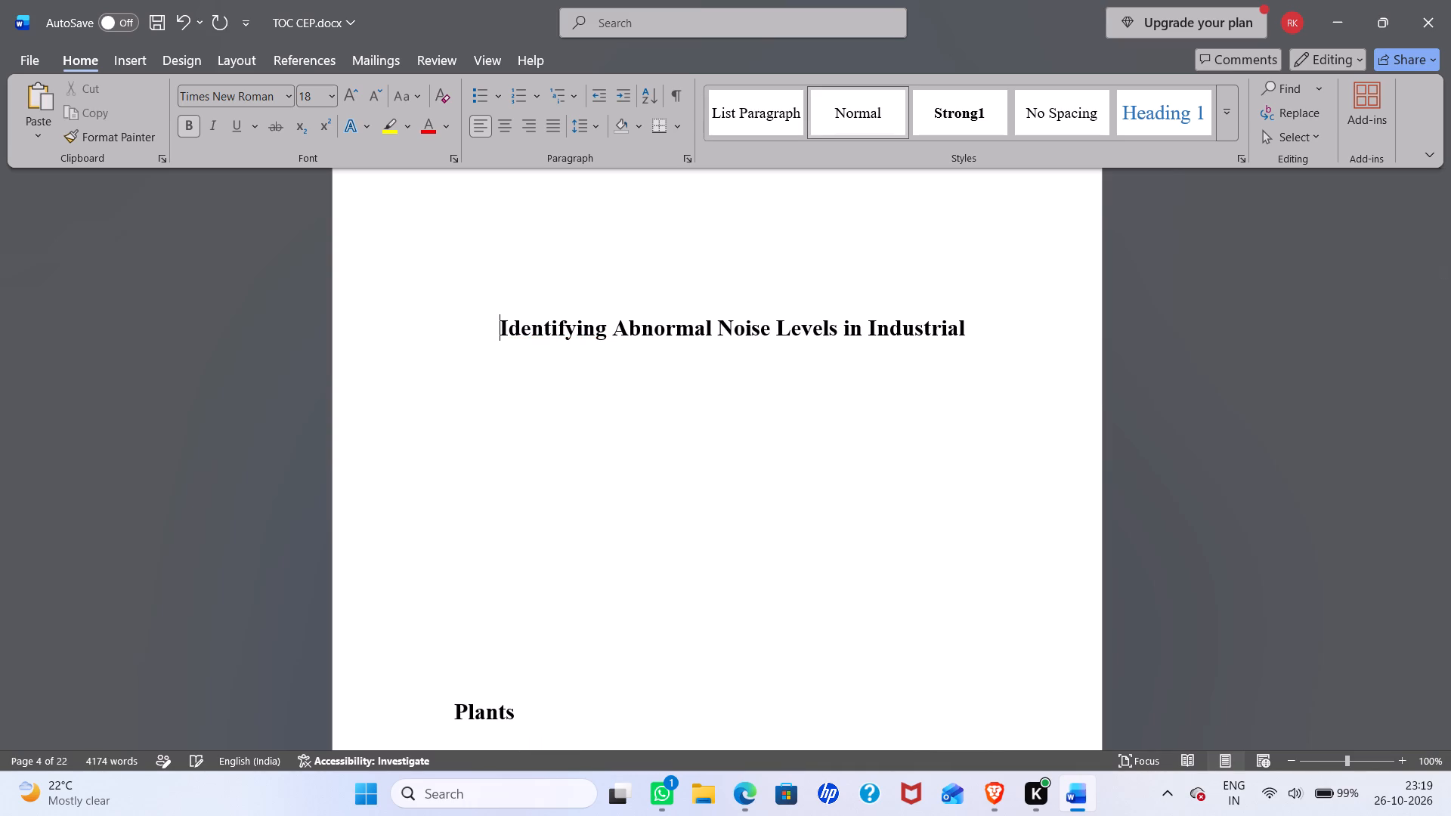
# Fit the whole title on one line ending in "Plants" by removing its leading indent and deleting the leftover word "Plants" below.
pyautogui.hotkey('alt', 'Tab')
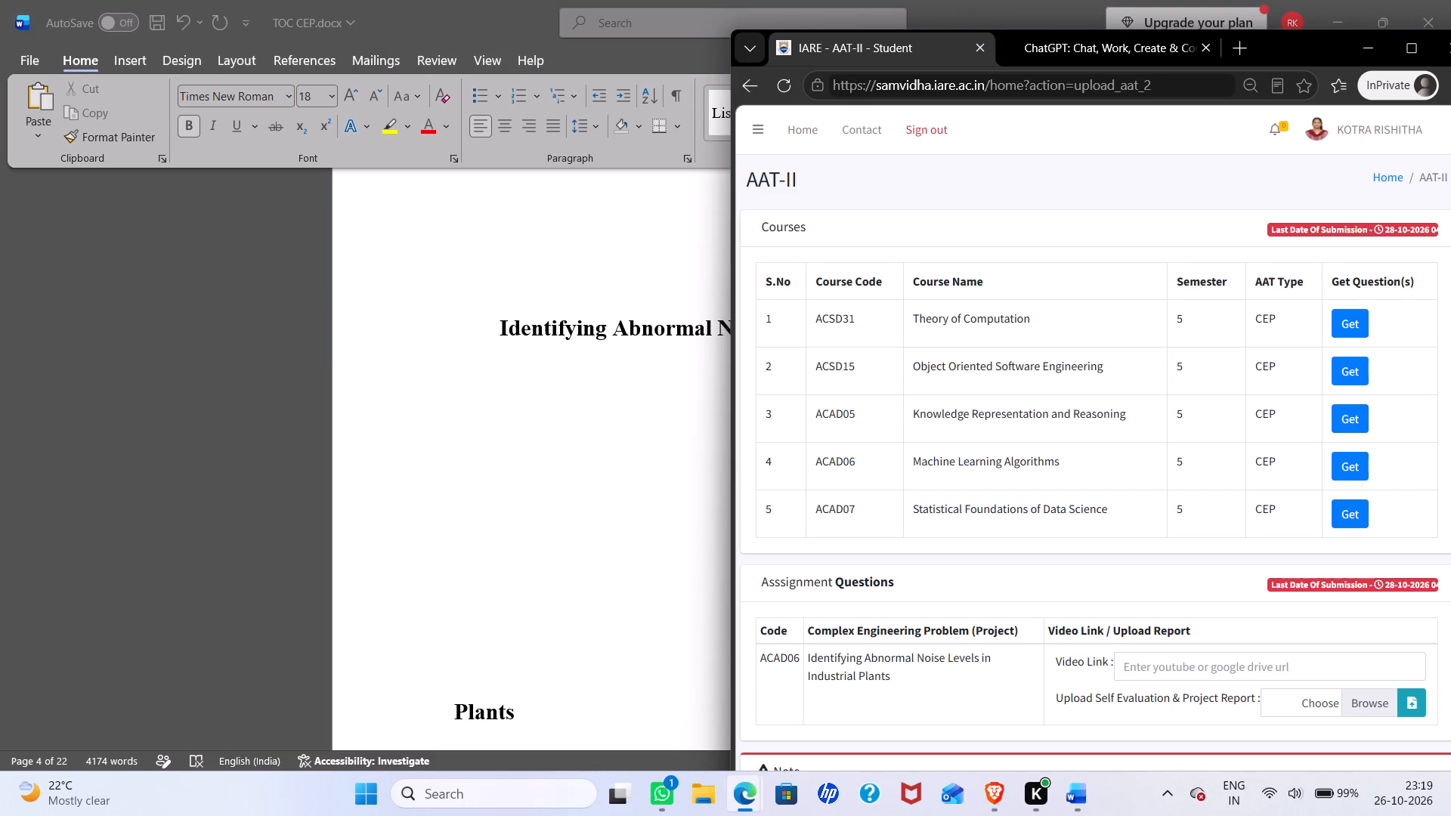
pyautogui.hotkey('alt', 'Tab')
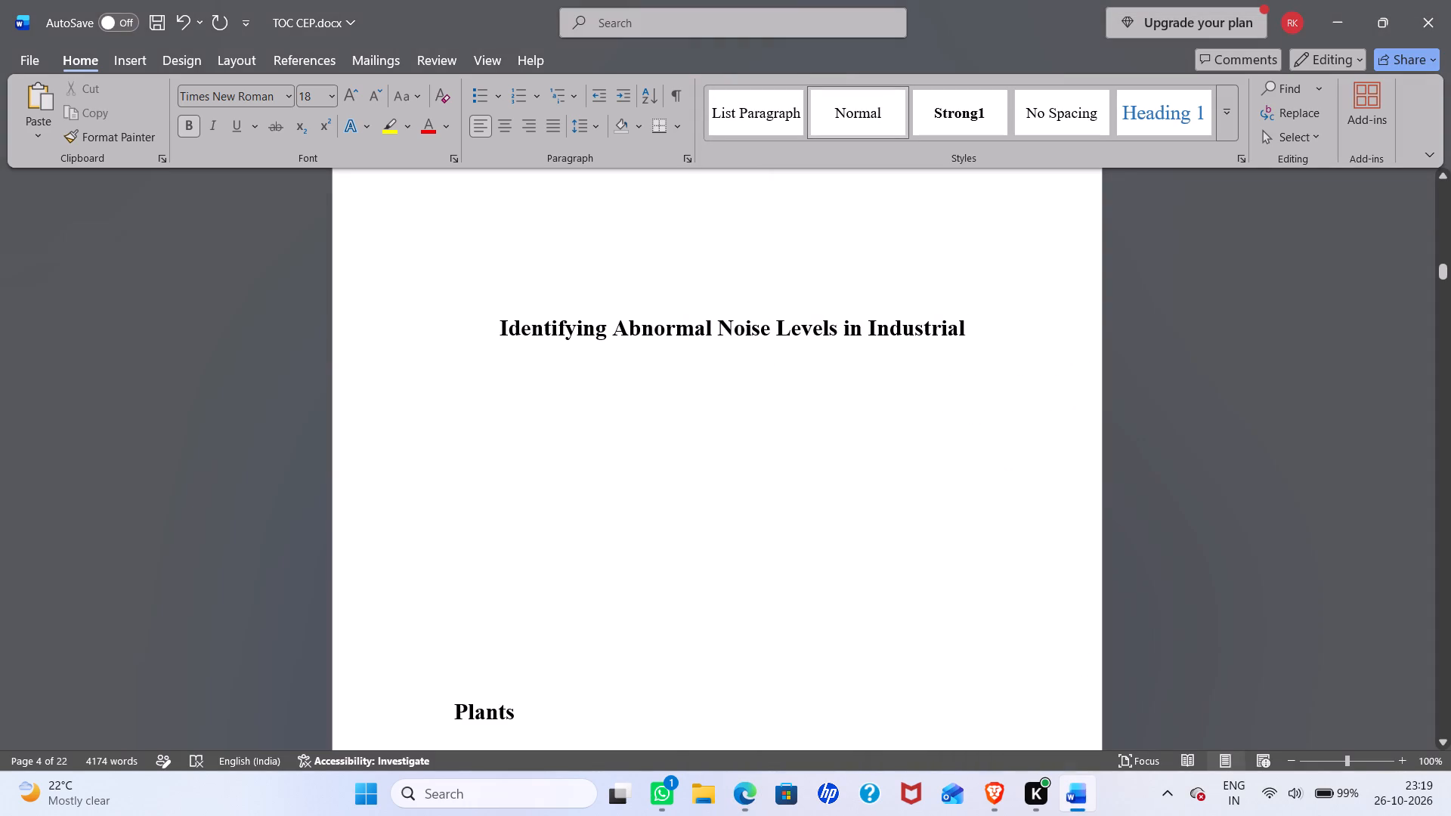
pyautogui.click(967, 325)
pyautogui.press('space')
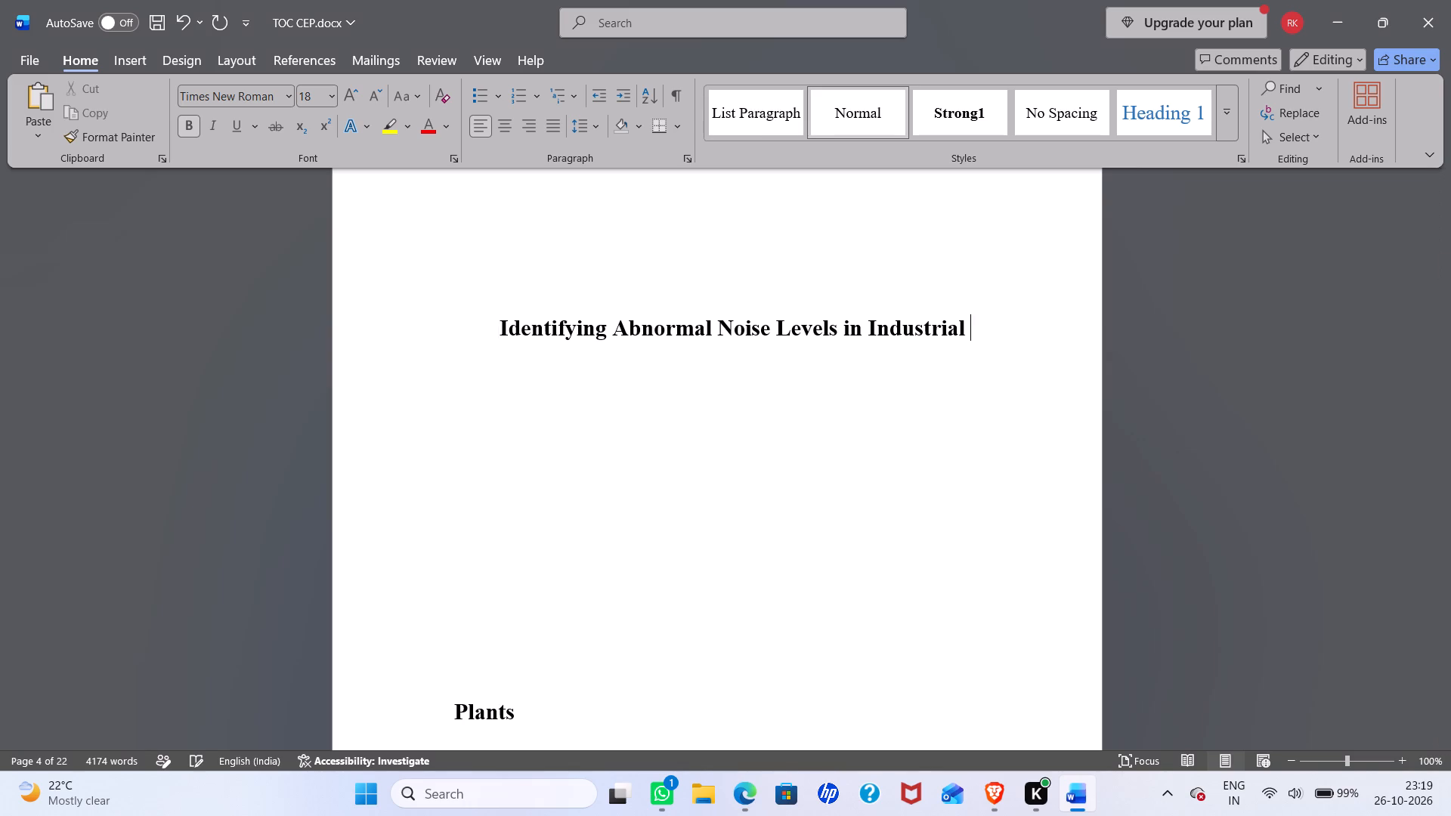
pyautogui.write('Plants')
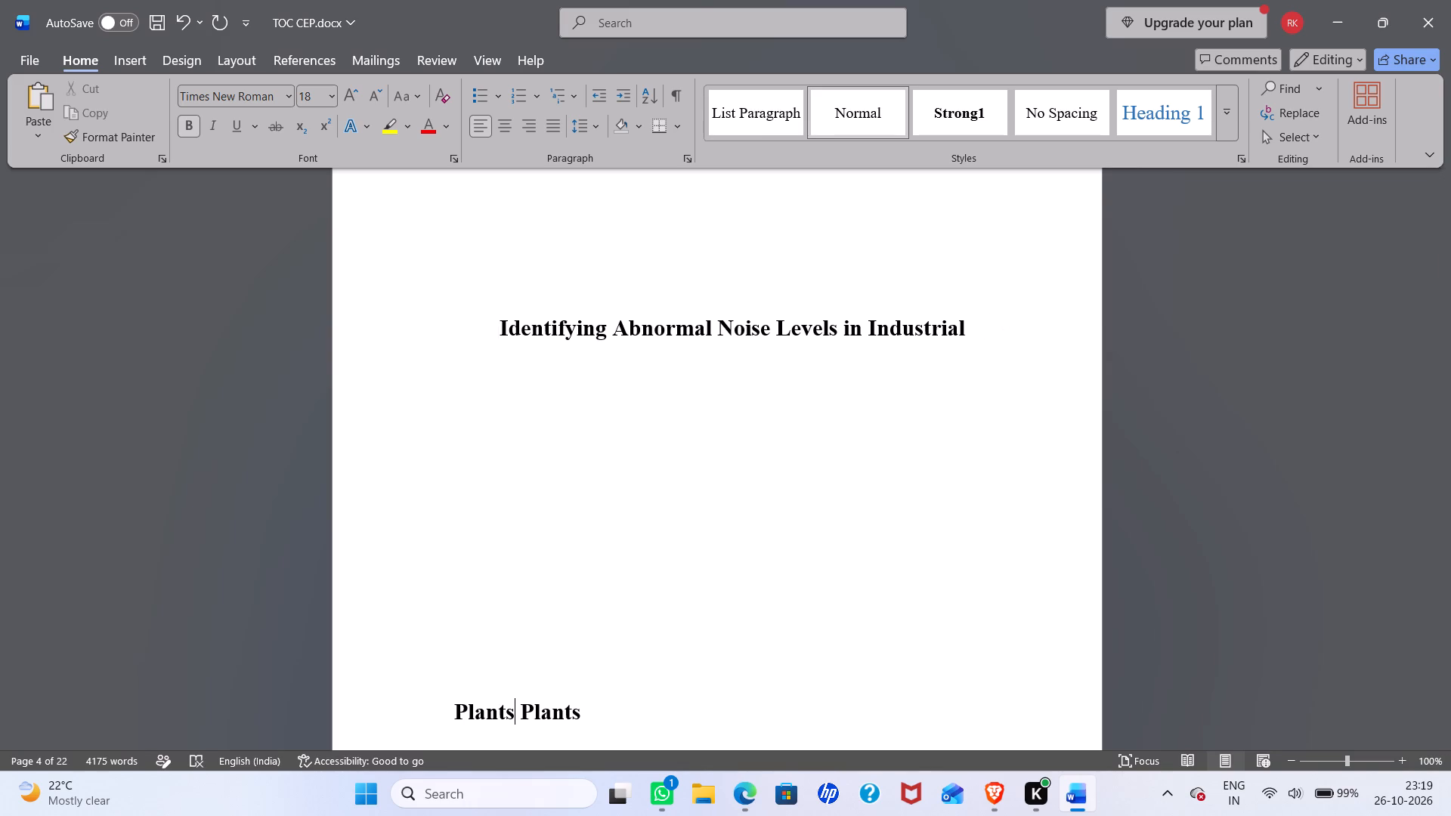
pyautogui.press('BackSpace')
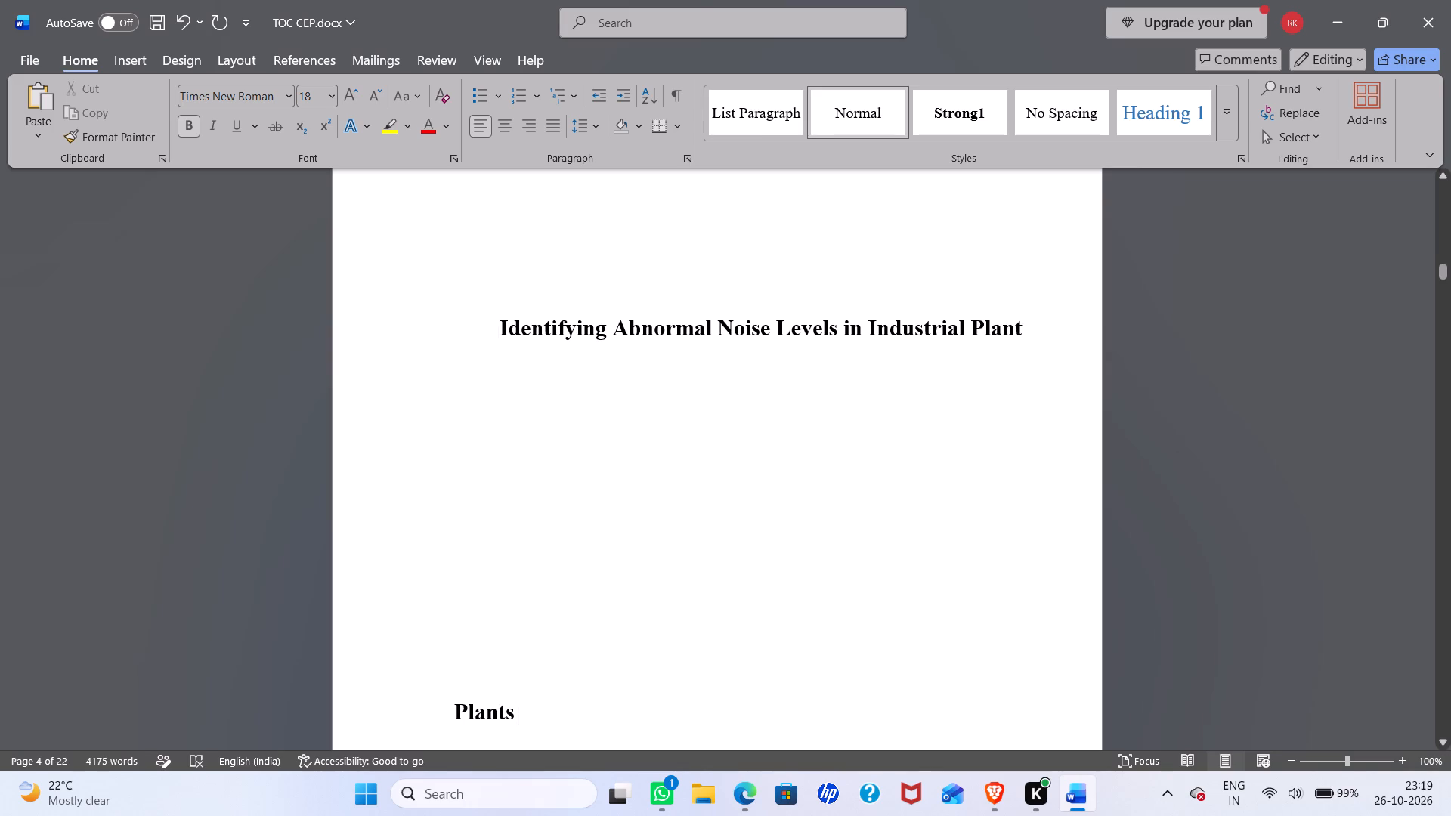
pyautogui.click(499, 329)
pyautogui.press('BackSpace')
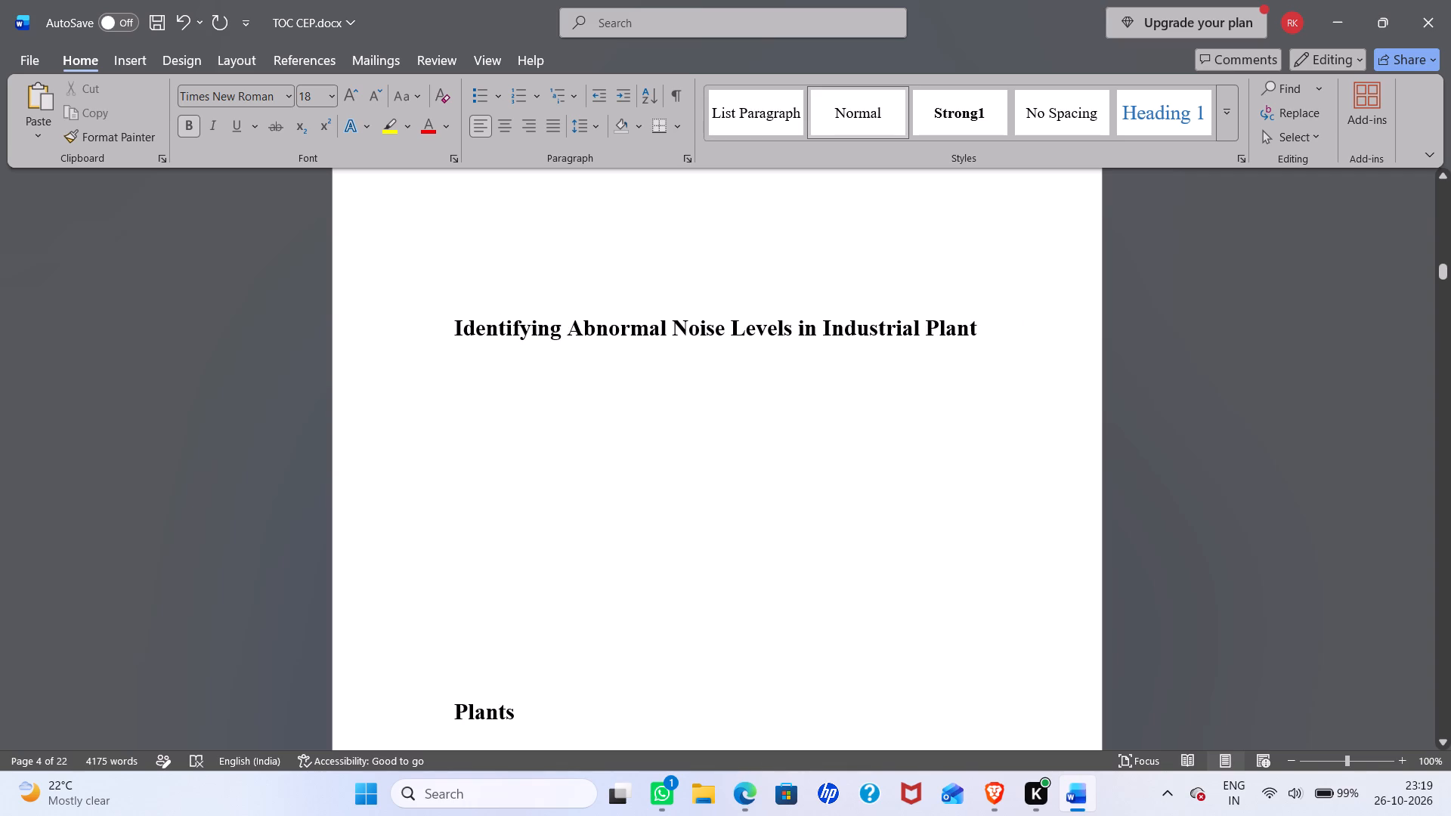
pyautogui.click(979, 329)
pyautogui.press('s')
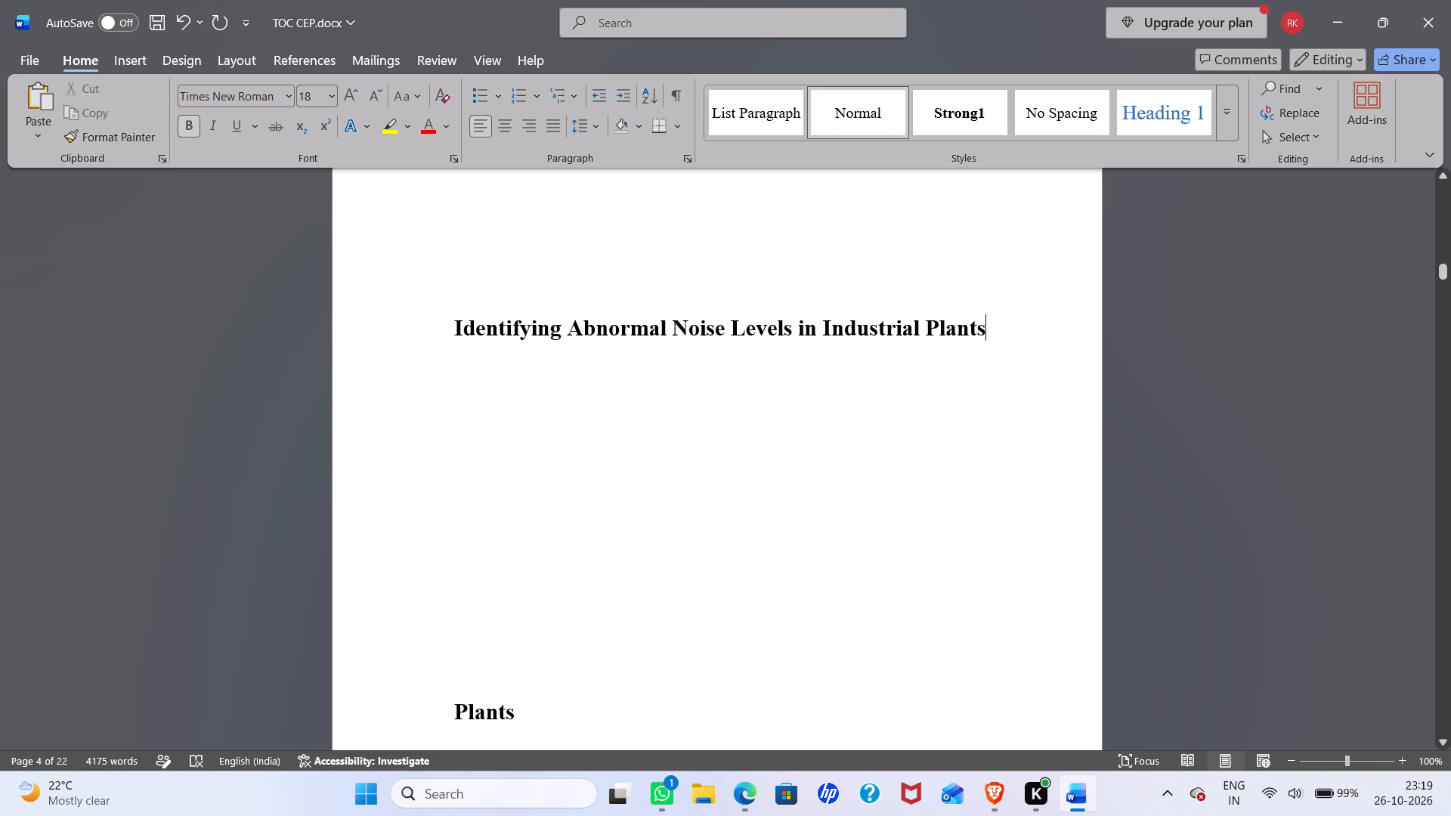
pyautogui.moveTo(521, 716); pyautogui.dragTo(459, 714)
pyautogui.press('BackSpace')
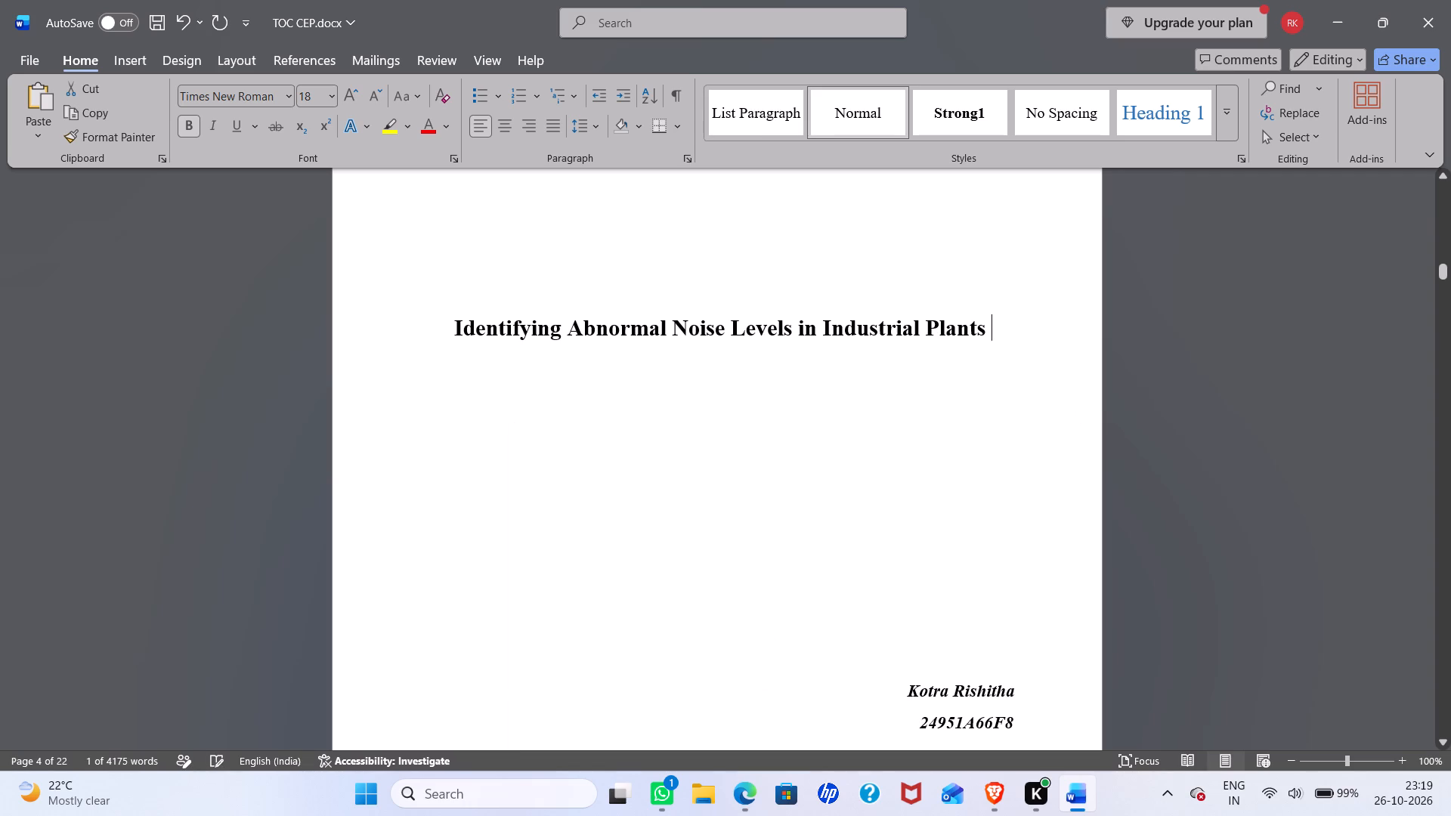
# Replace the inner title page heading "Construct TM to compute unary addition." with the copied title "Identifying Abnormal Noise Levels in Industrial Plants".
pyautogui.scroll(-3, 664, 677)
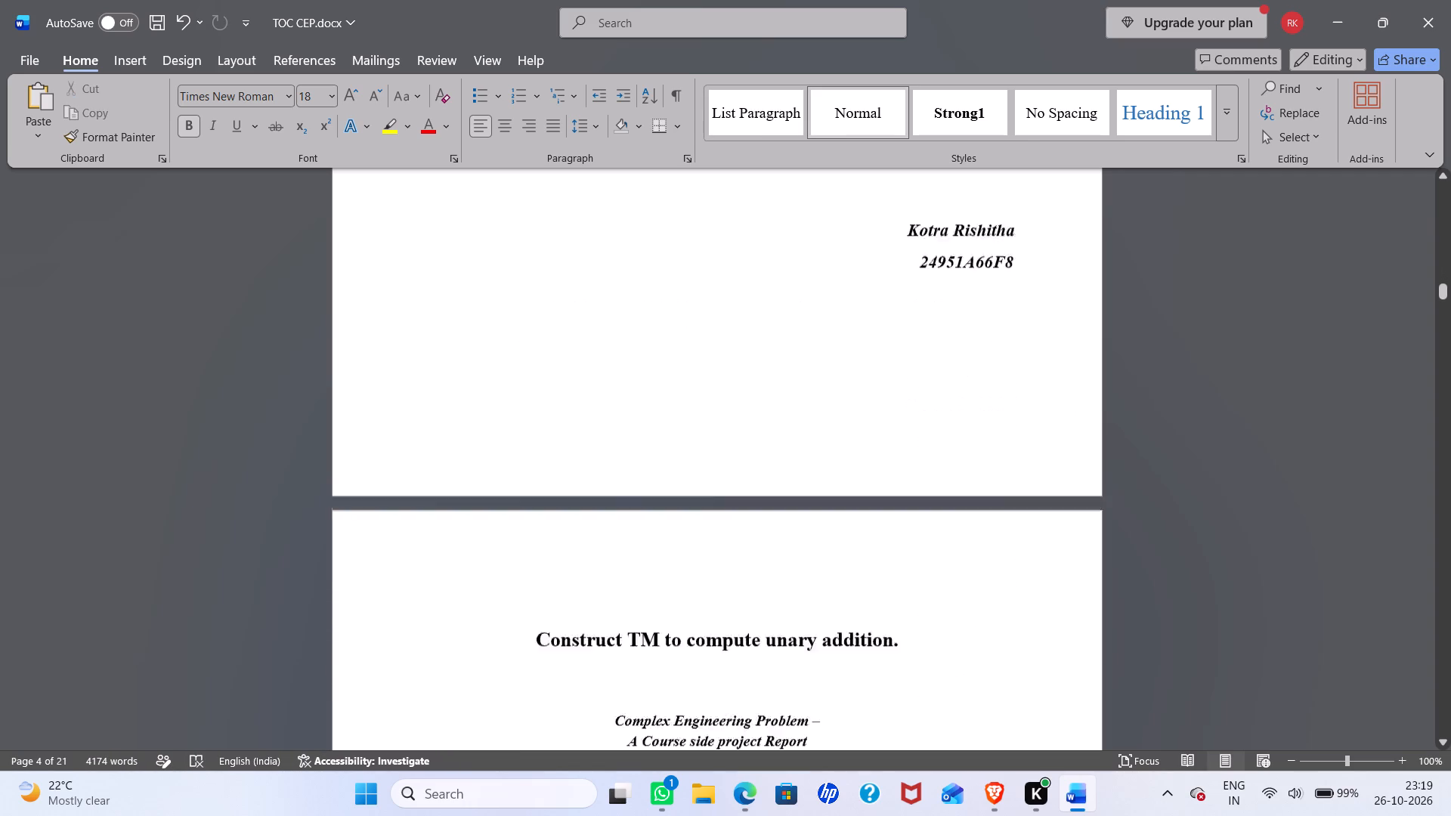
pyautogui.scroll(-1, 673, 640)
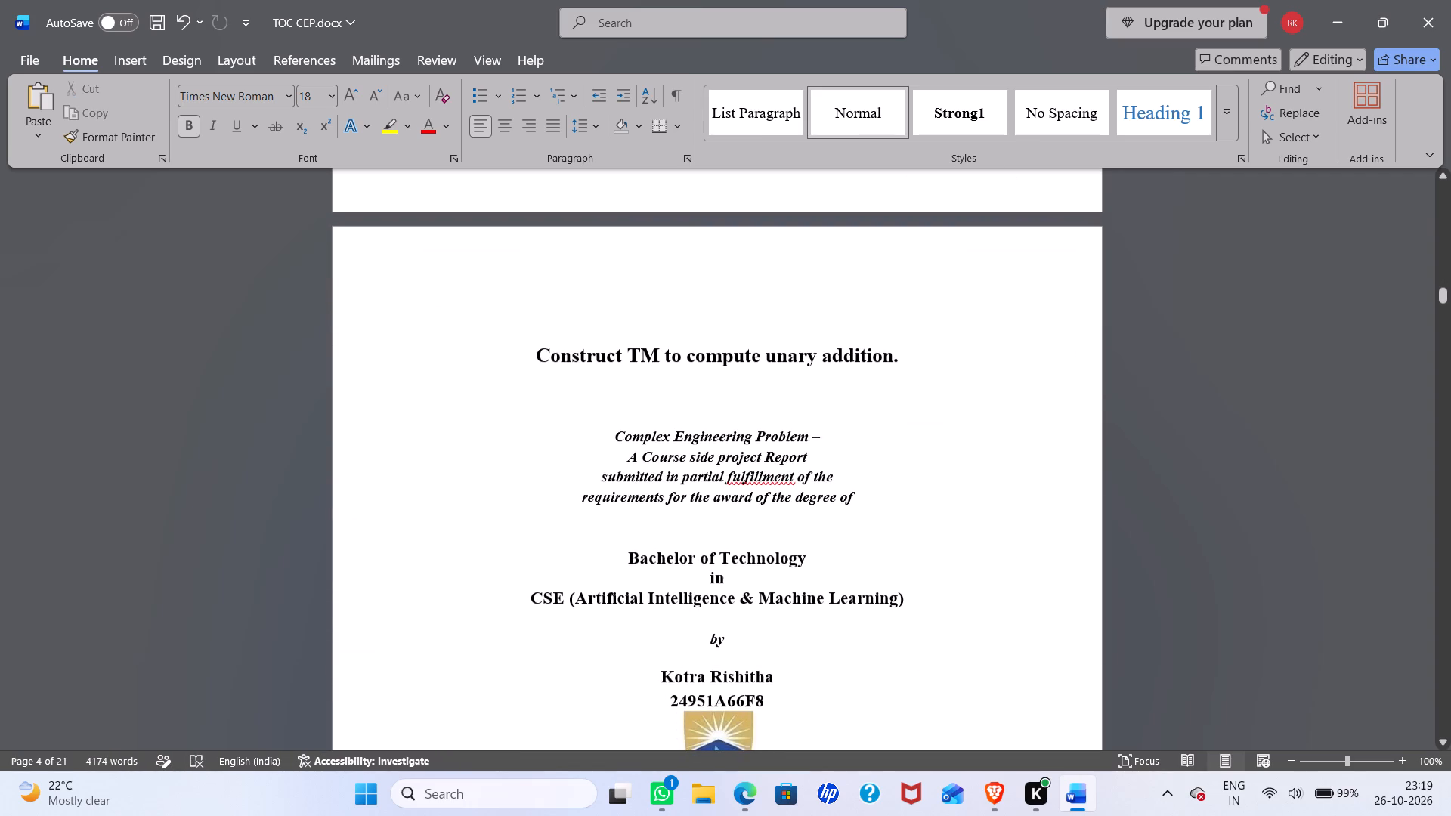
pyautogui.scroll(-2, 673, 640)
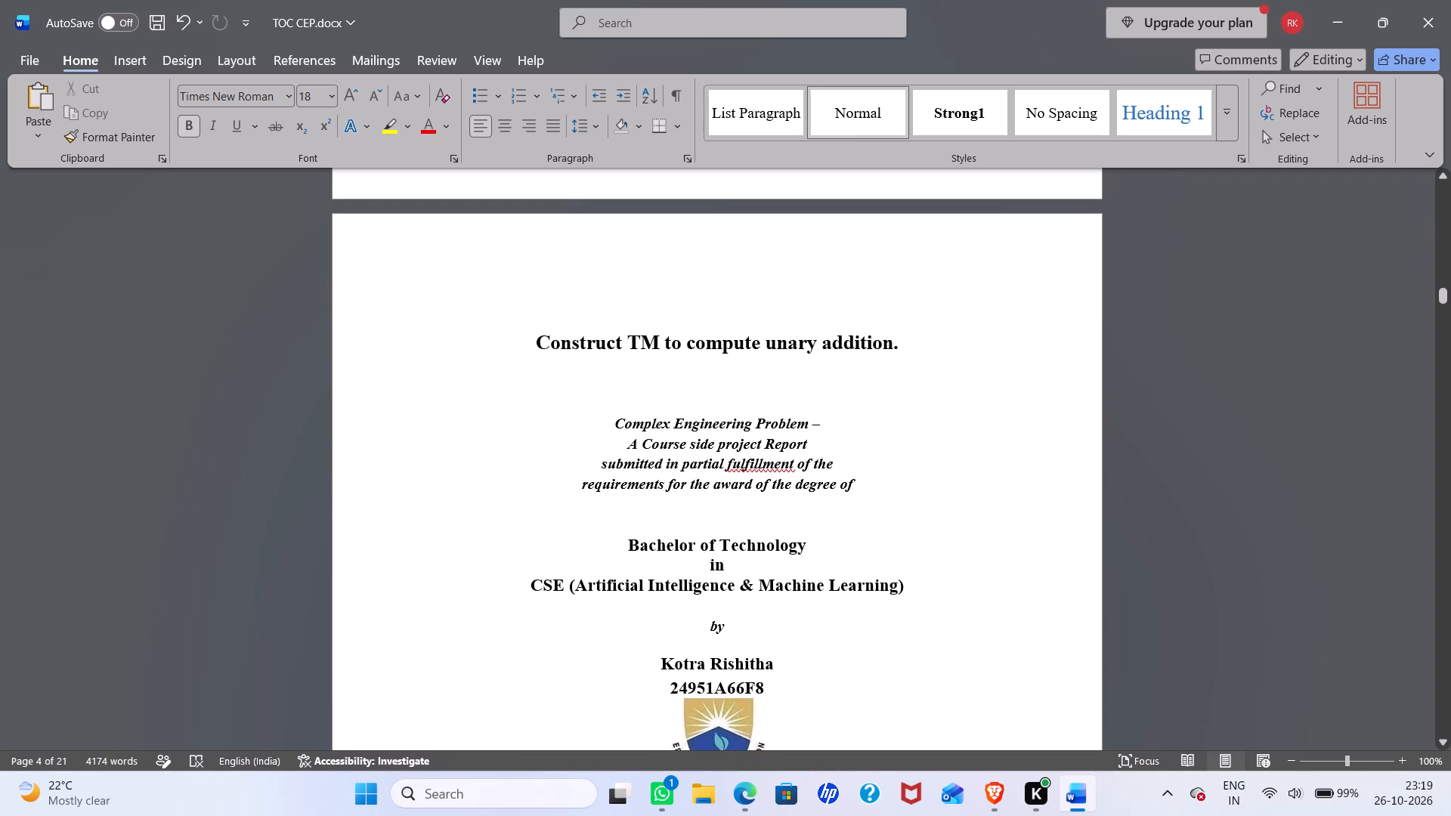
pyautogui.moveTo(904, 344); pyautogui.dragTo(614, 334)
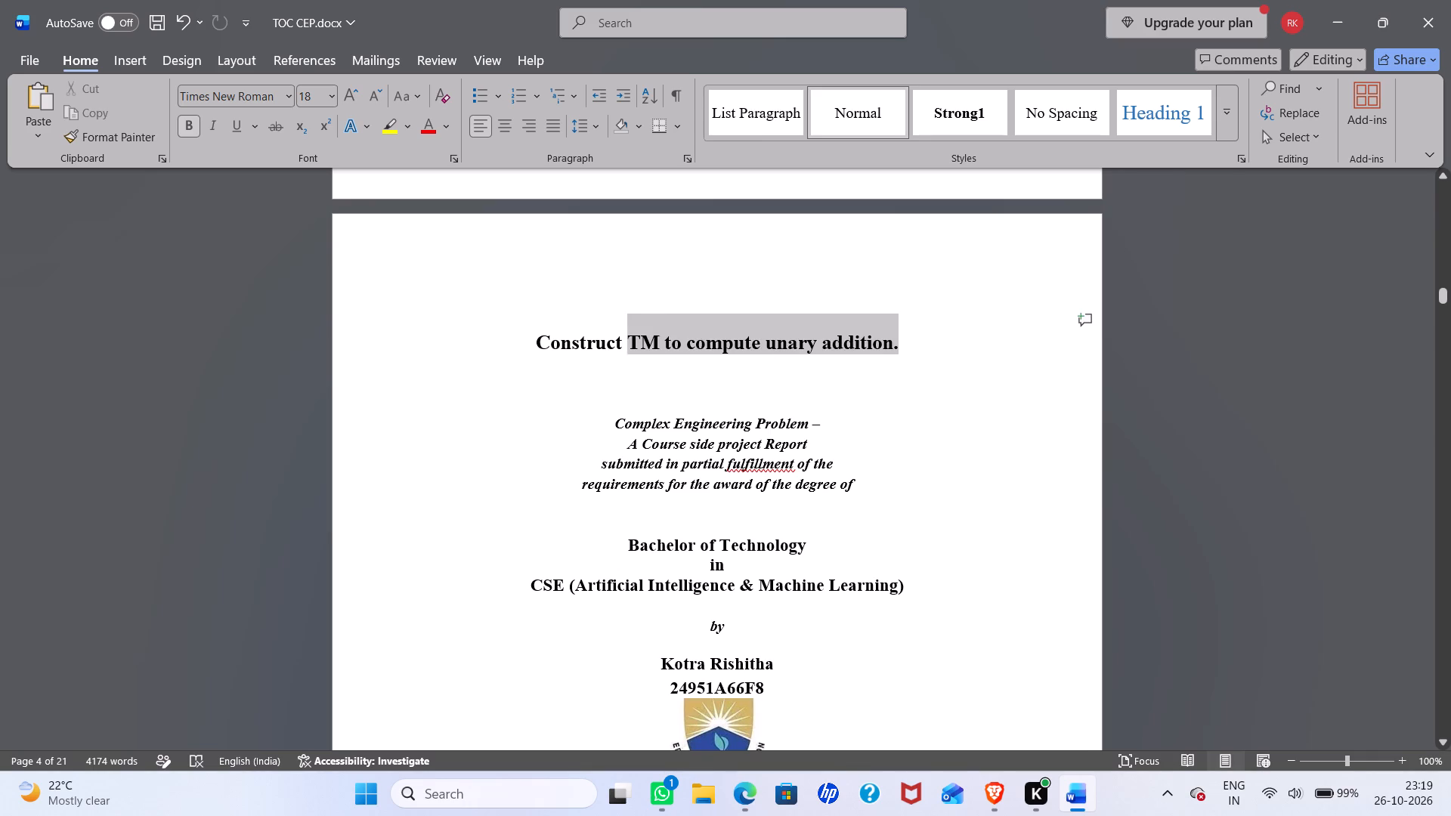
pyautogui.moveTo(614, 334); pyautogui.dragTo(596, 343)
pyautogui.press('BackSpace')
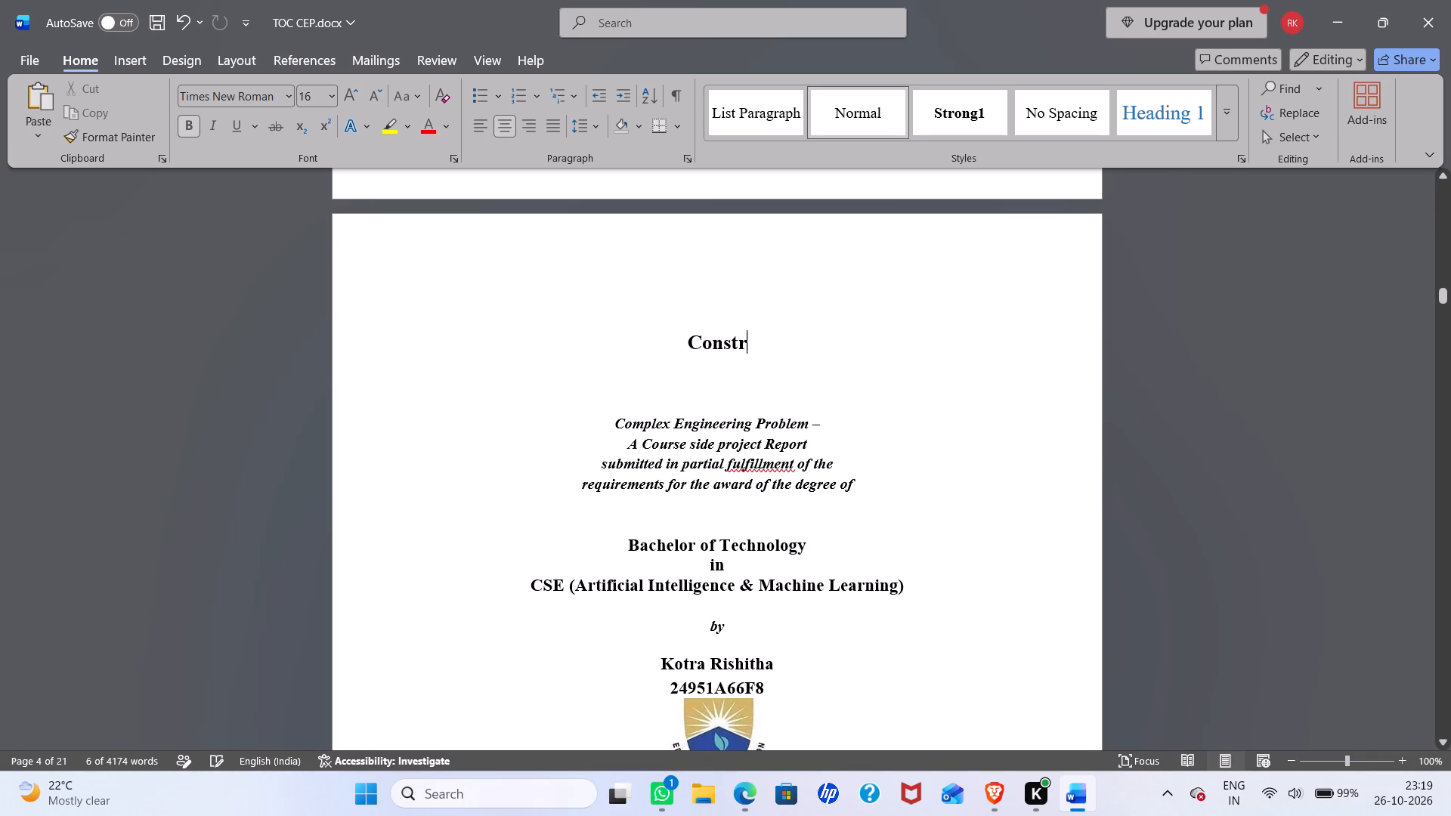
pyautogui.press('BackSpace')
pyautogui.press('BackSpace')
pyautogui.press('BackSpace')
pyautogui.press('BackSpace')
pyautogui.press('BackSpace')
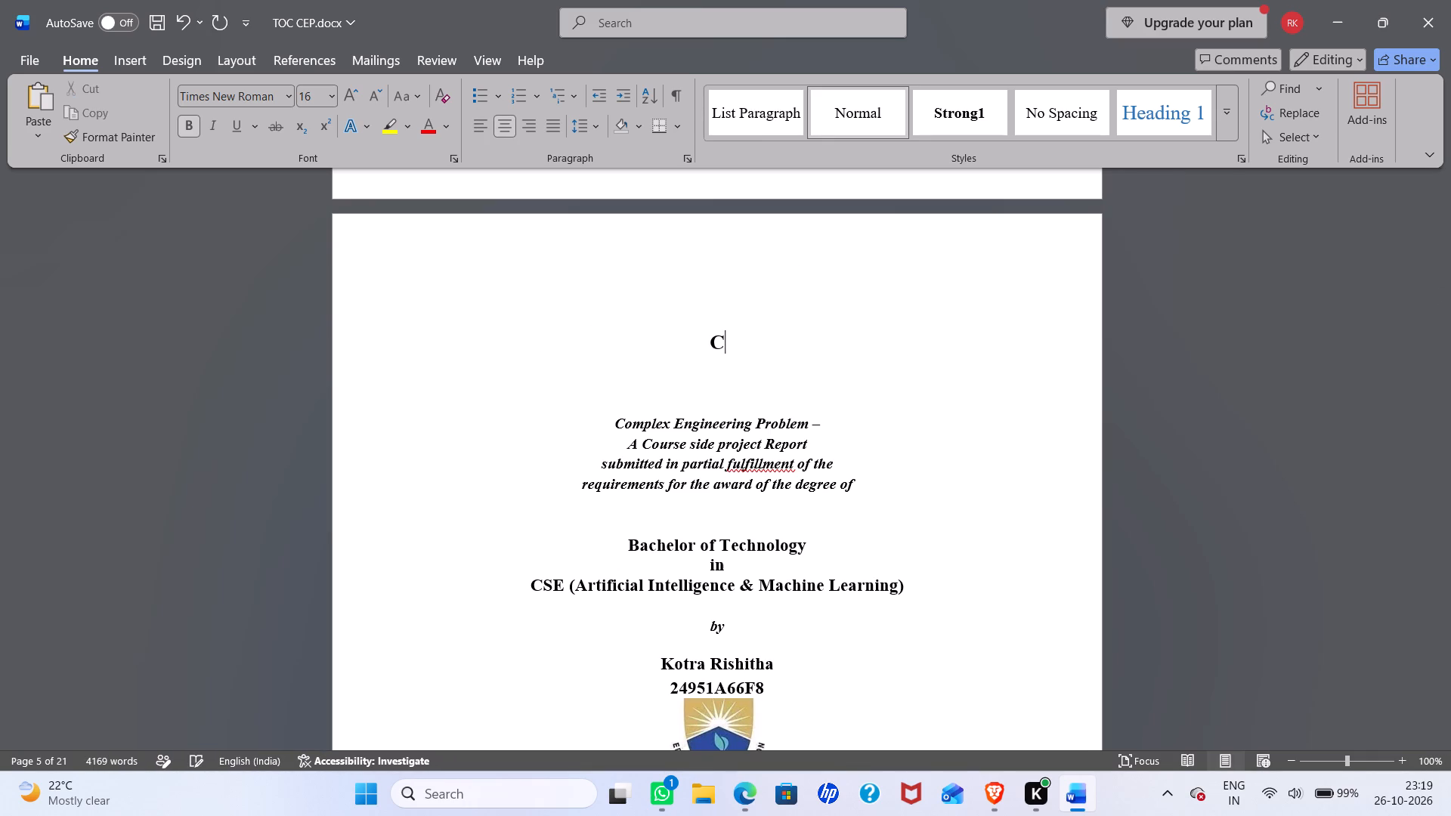
pyautogui.hotkey('ctrl', 'v')
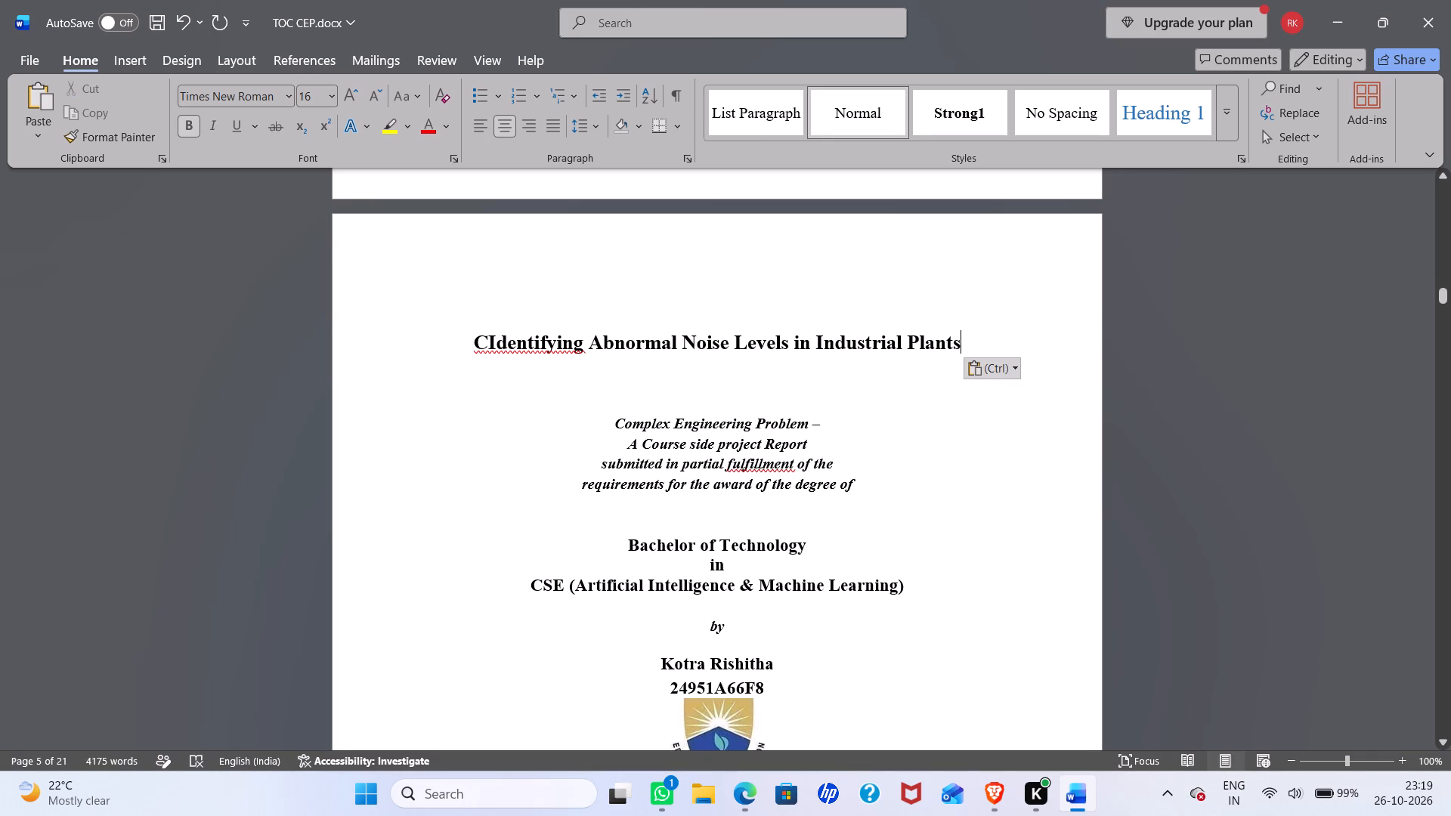
pyautogui.click(487, 344)
pyautogui.press('BackSpace')
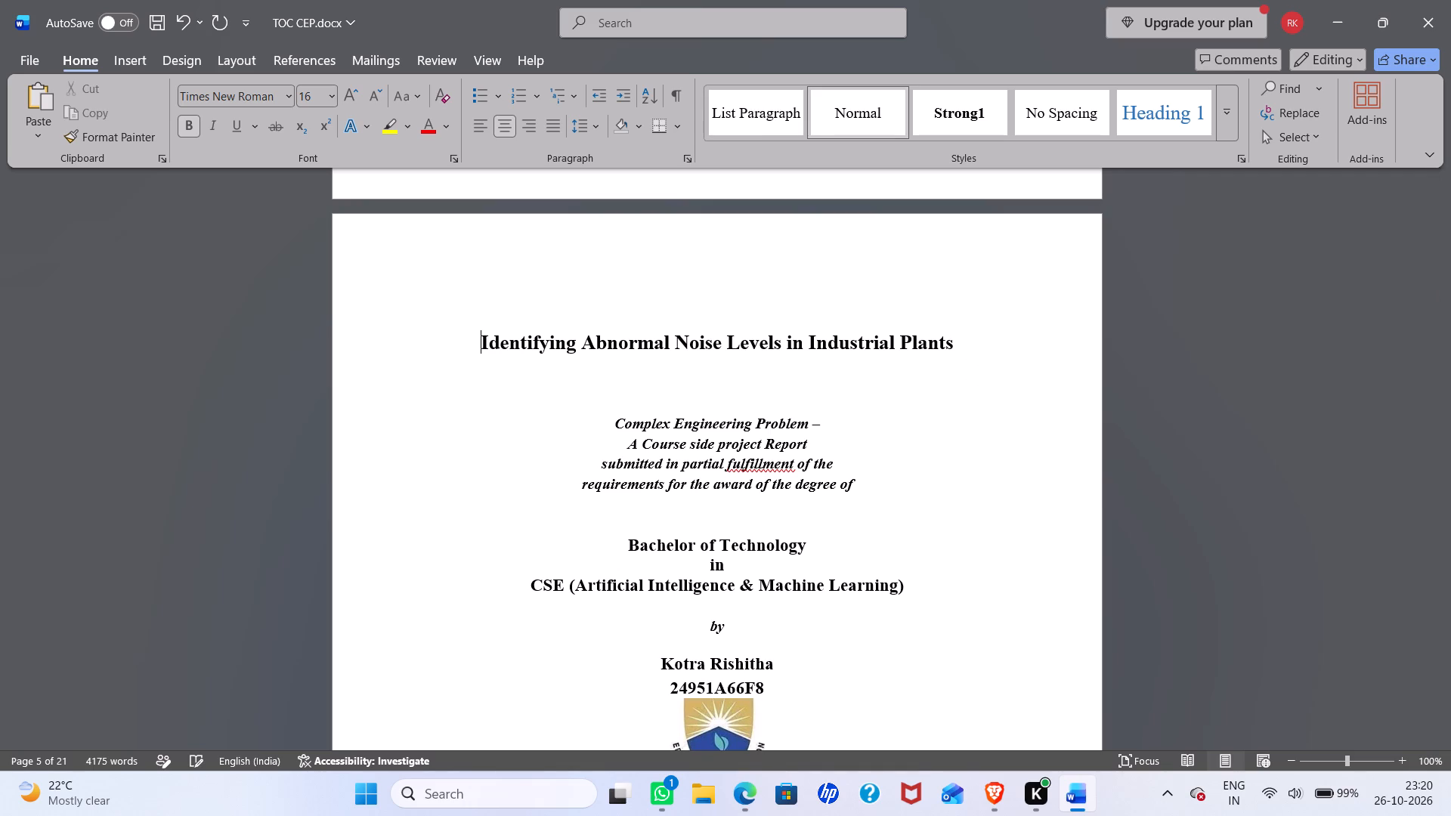
# In the Certificate paragraph, replace "Construct TM to compute unary addition" with the copied title, keeping a space after "entitled".
pyautogui.scroll(-1, 592, 423)
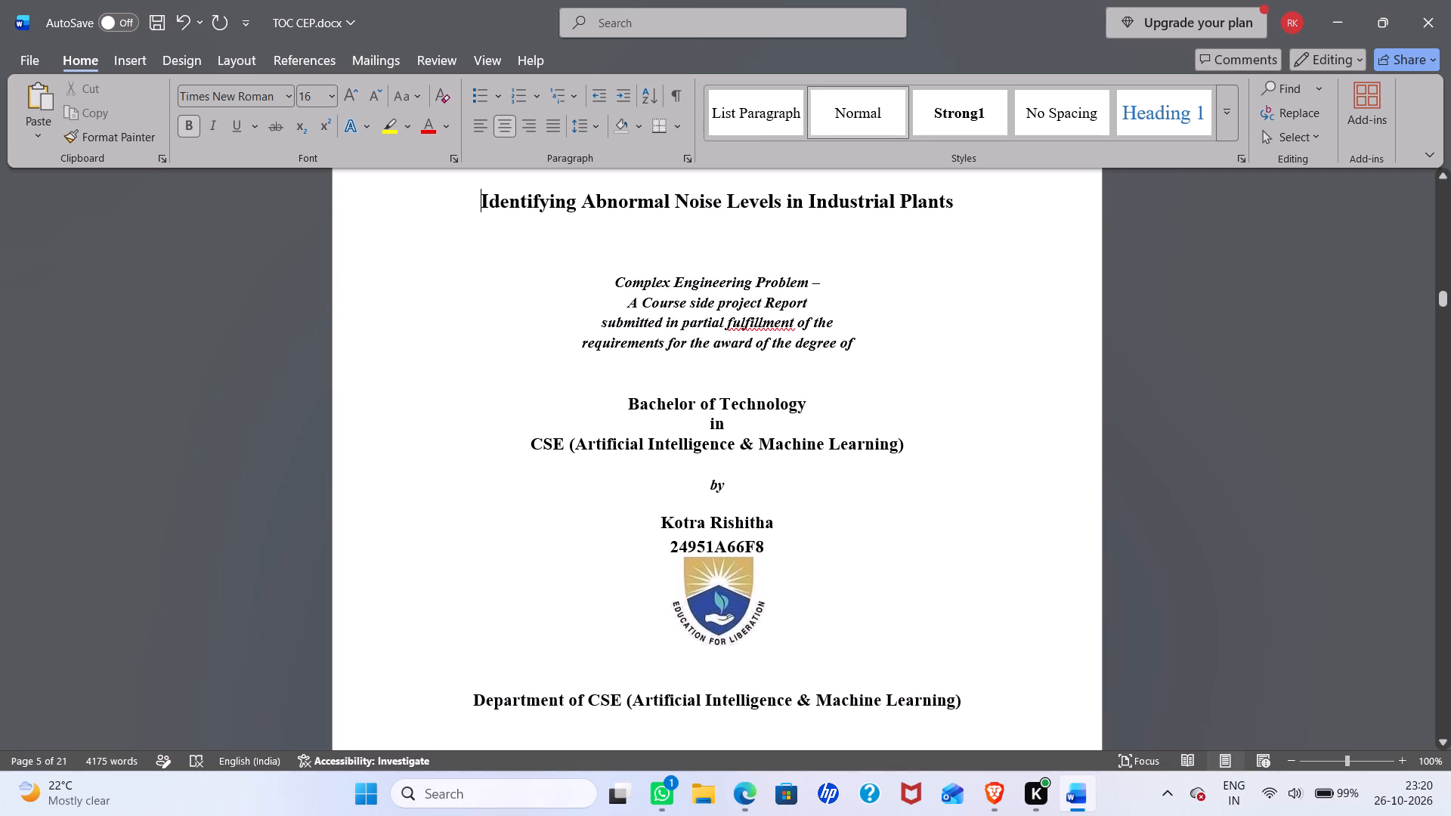
pyautogui.scroll(-1, 592, 423)
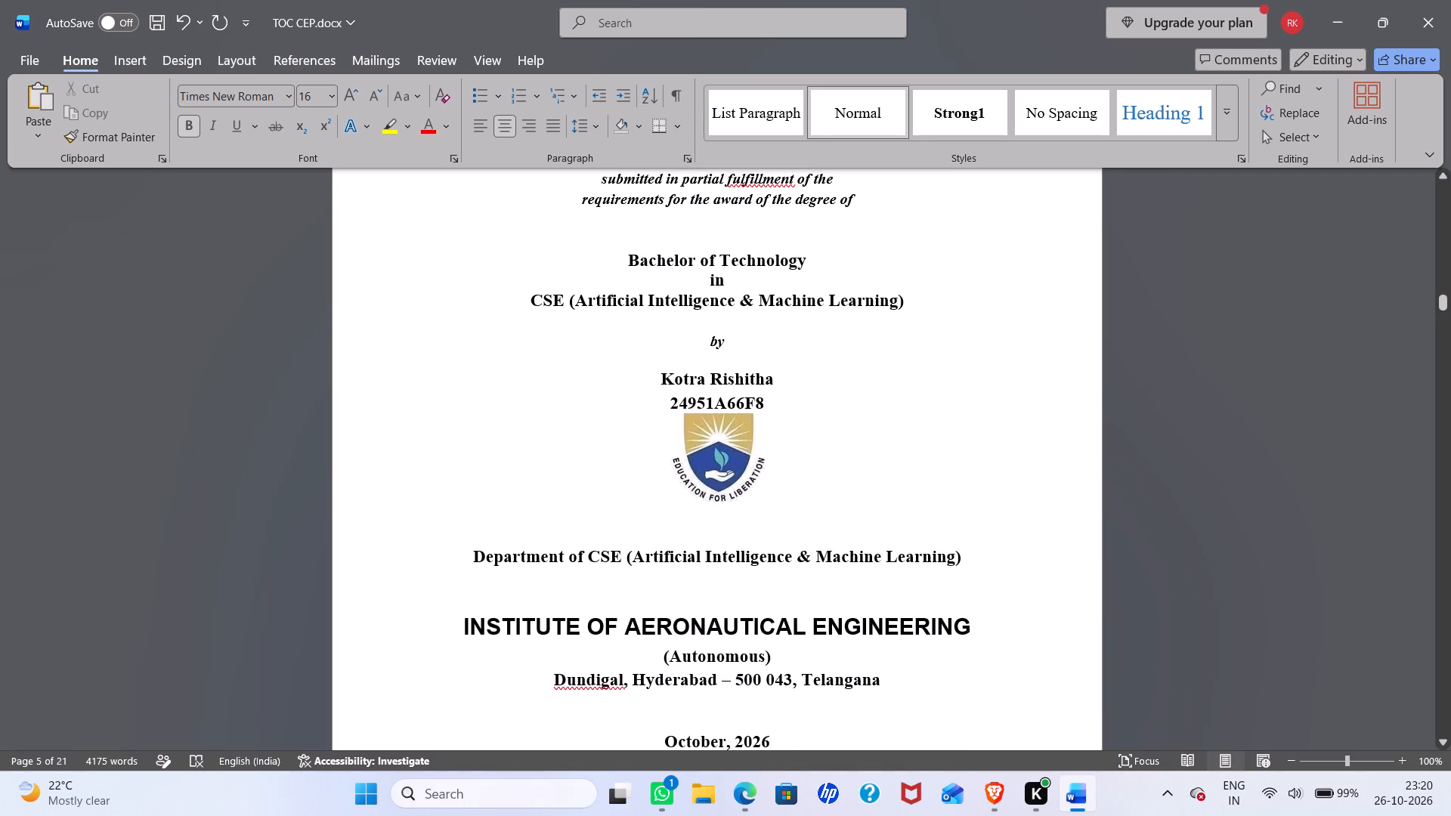
pyautogui.scroll(-4, 592, 423)
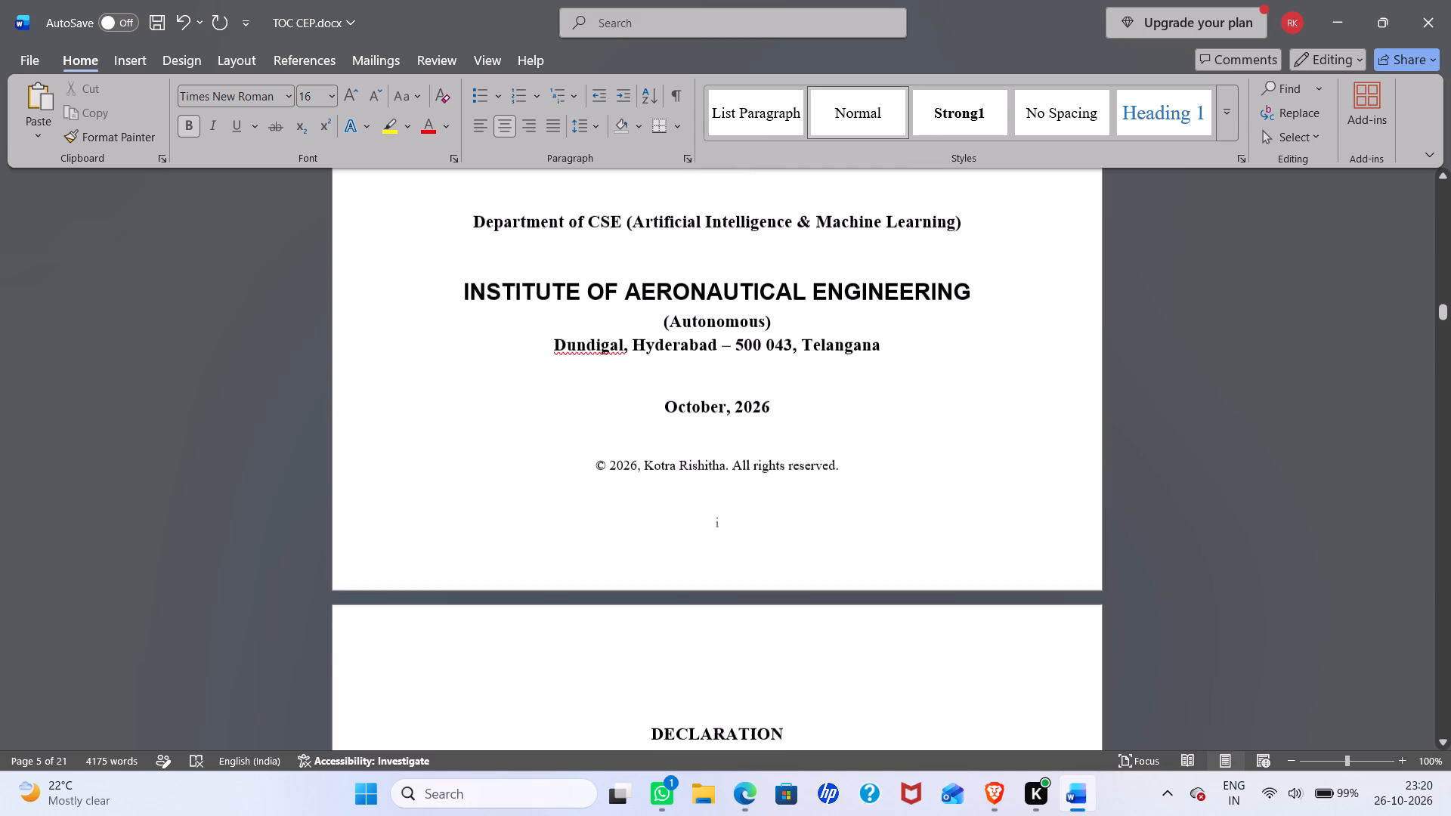
pyautogui.scroll(-4, 593, 411)
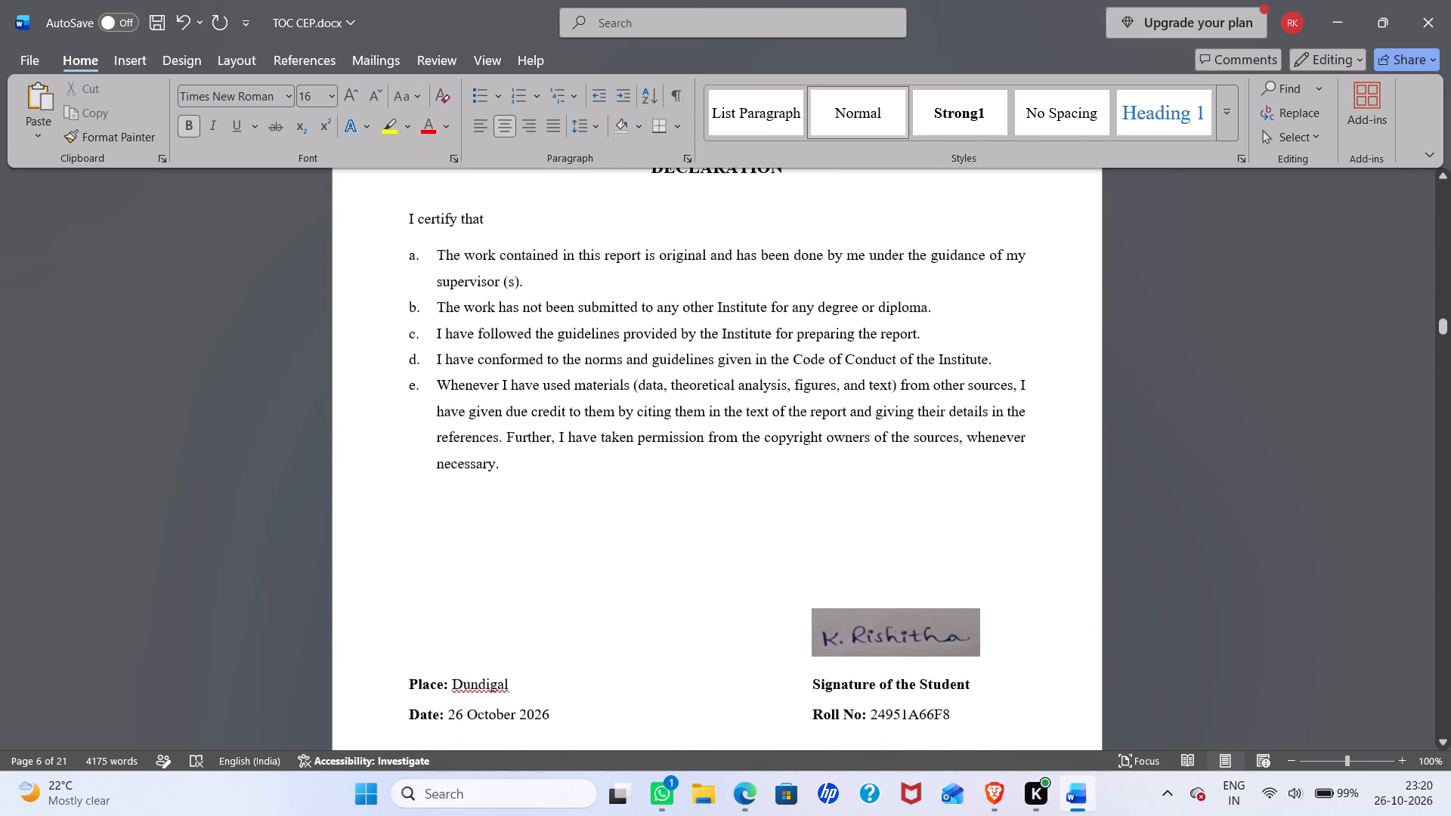
pyautogui.scroll(-2, 593, 411)
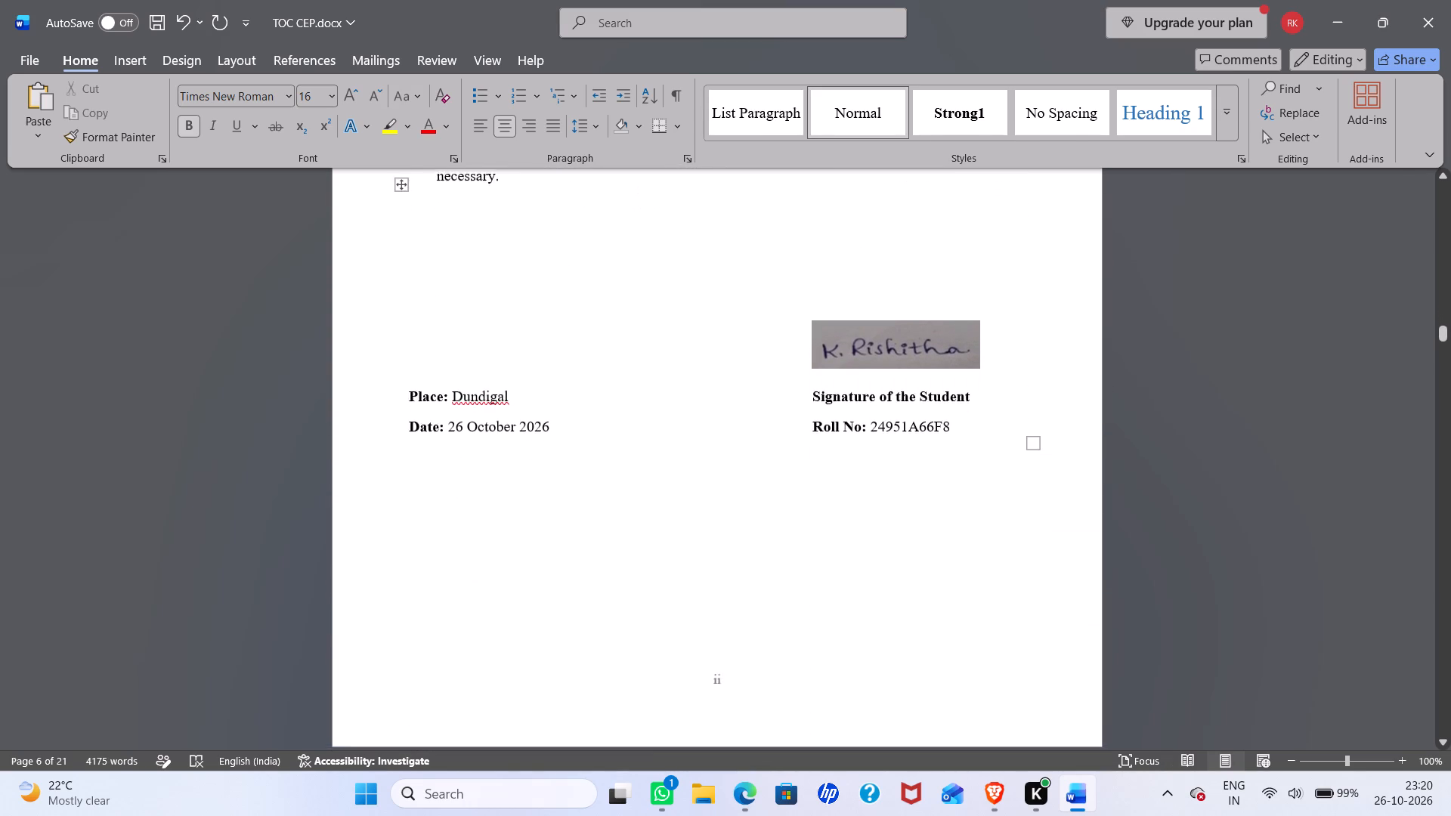
pyautogui.scroll(-2, 593, 411)
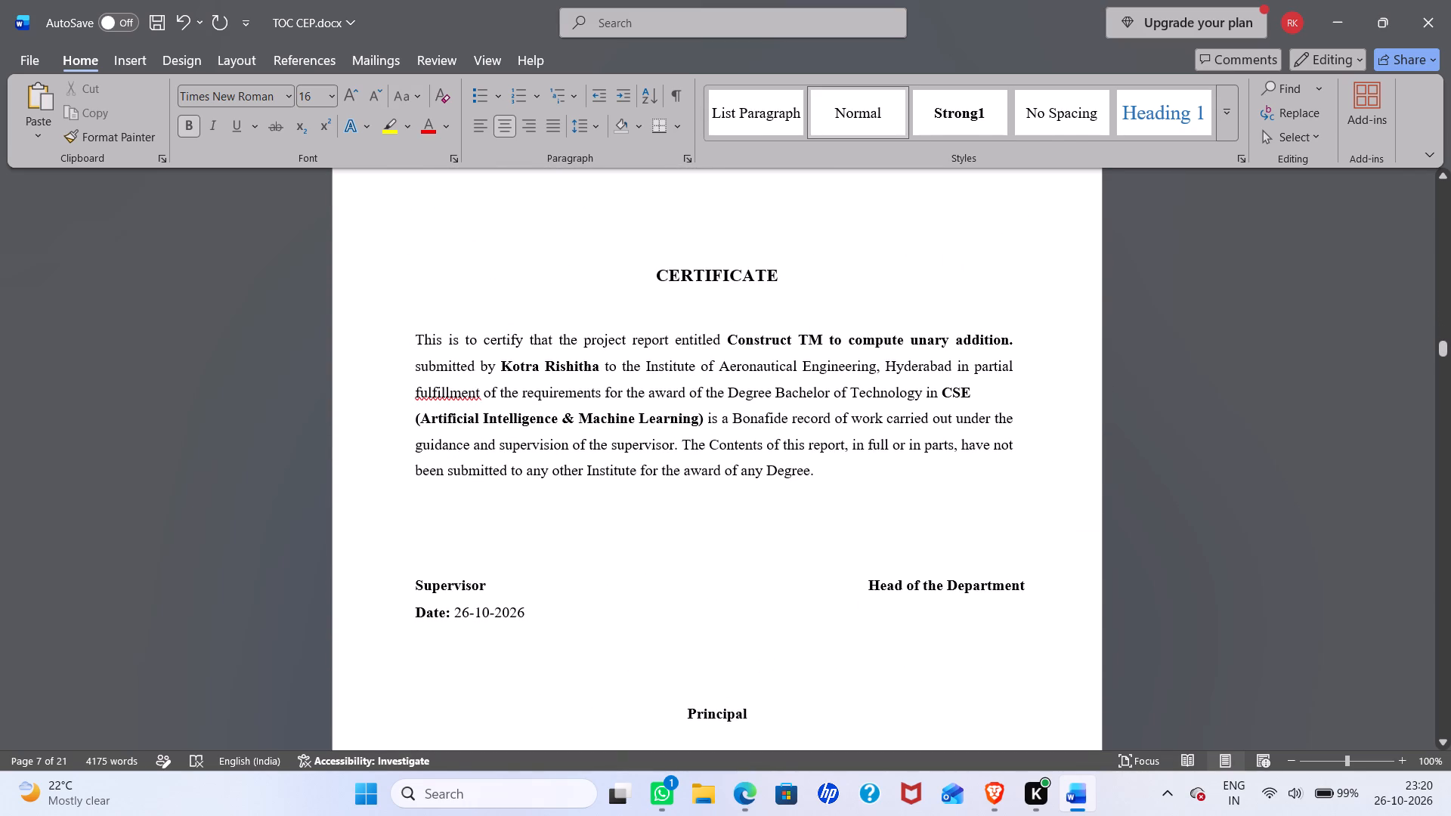
pyautogui.moveTo(740, 340); pyautogui.dragTo(930, 331)
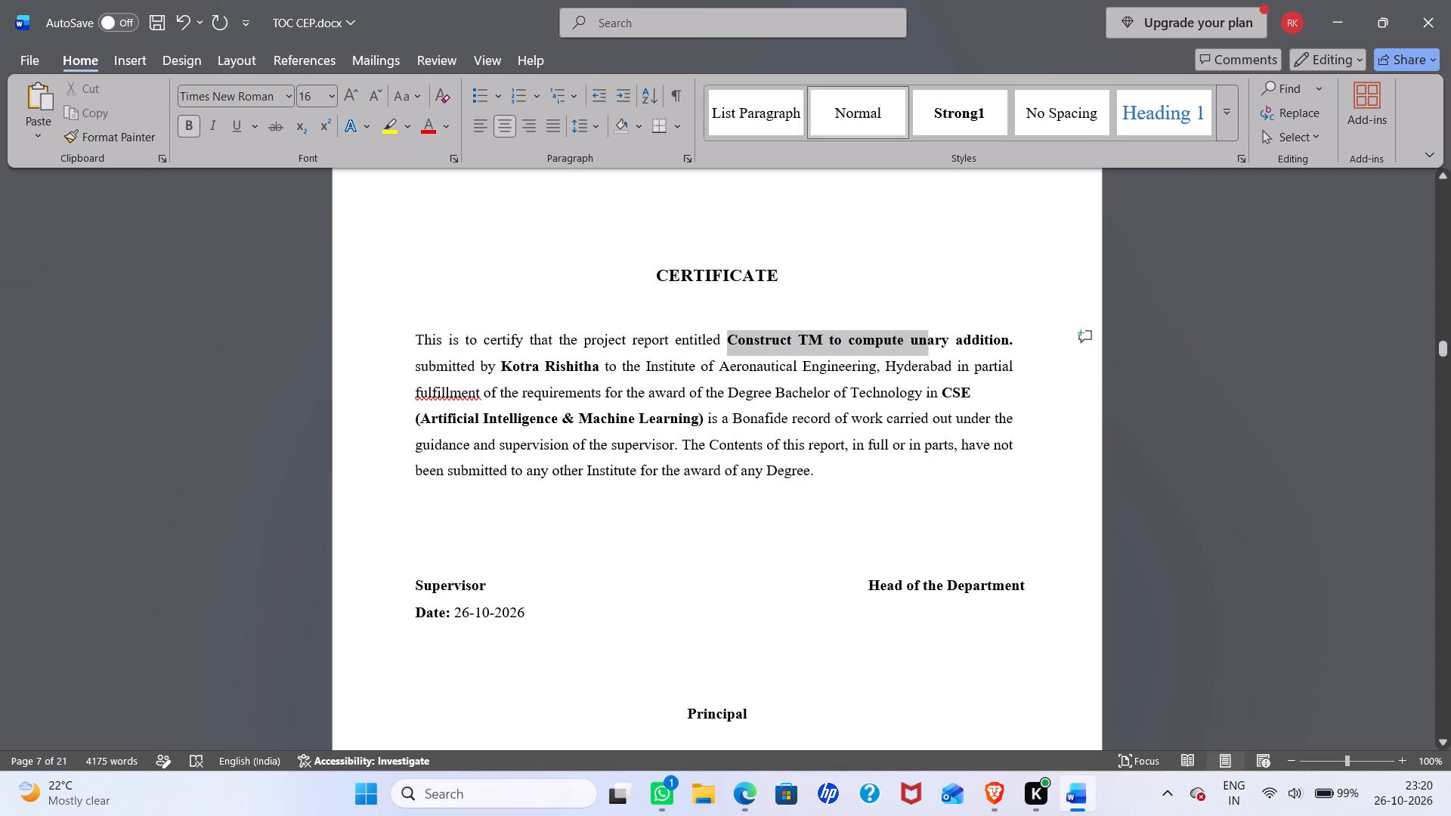
pyautogui.moveTo(930, 331); pyautogui.dragTo(990, 337)
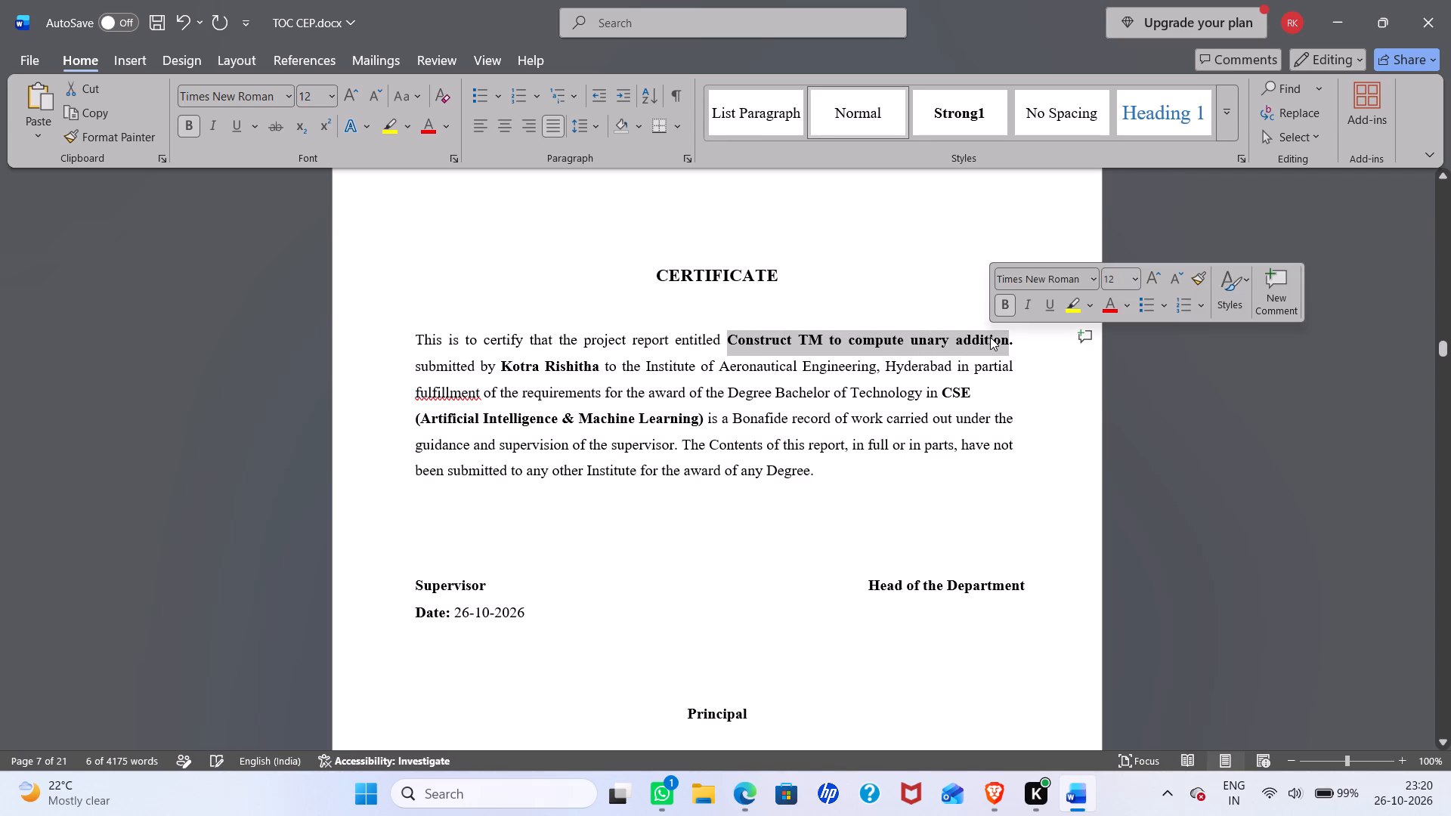
pyautogui.press('BackSpace')
pyautogui.hotkey('ctrl', 'v')
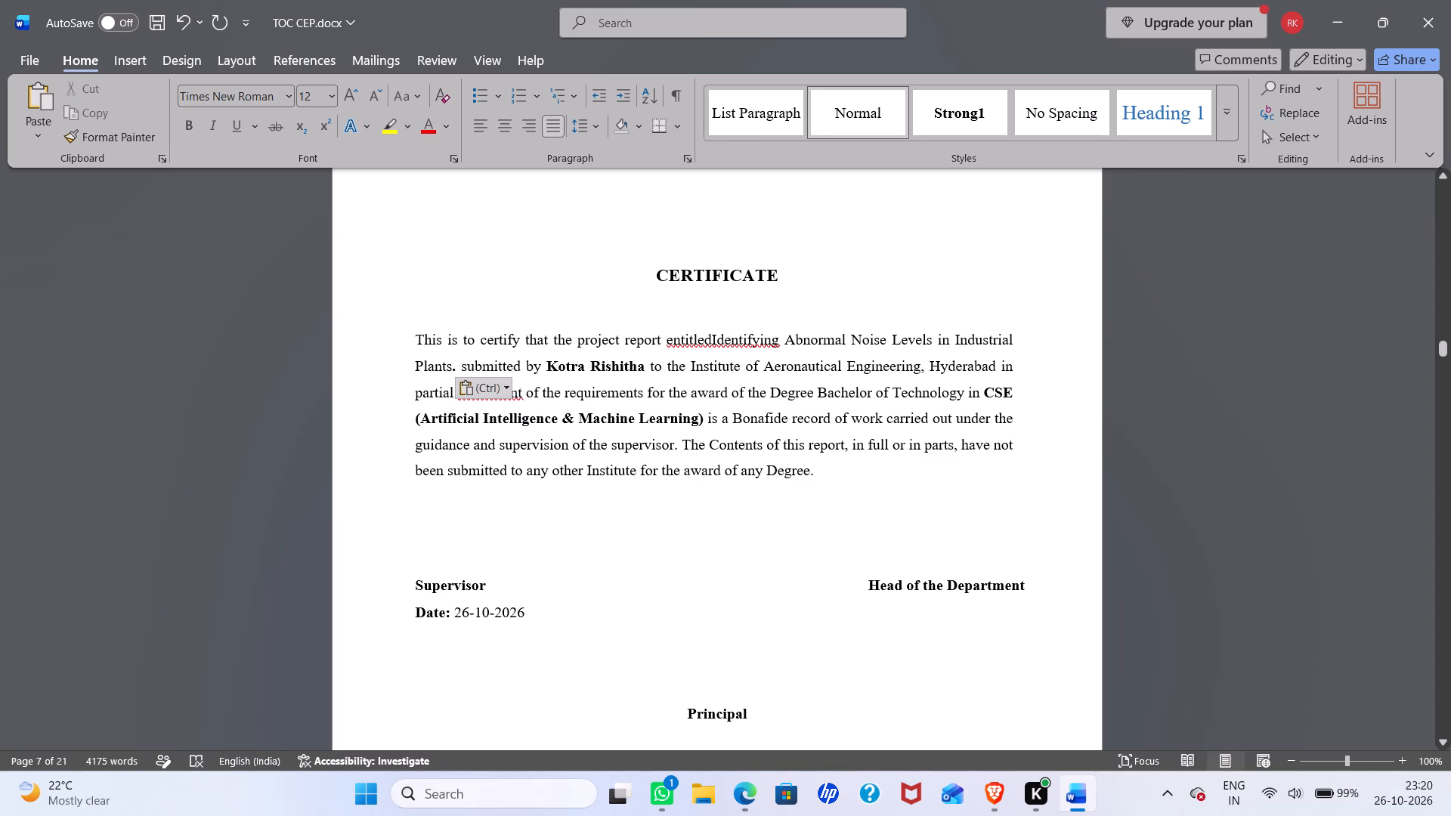
pyautogui.click(711, 337)
pyautogui.press('space')
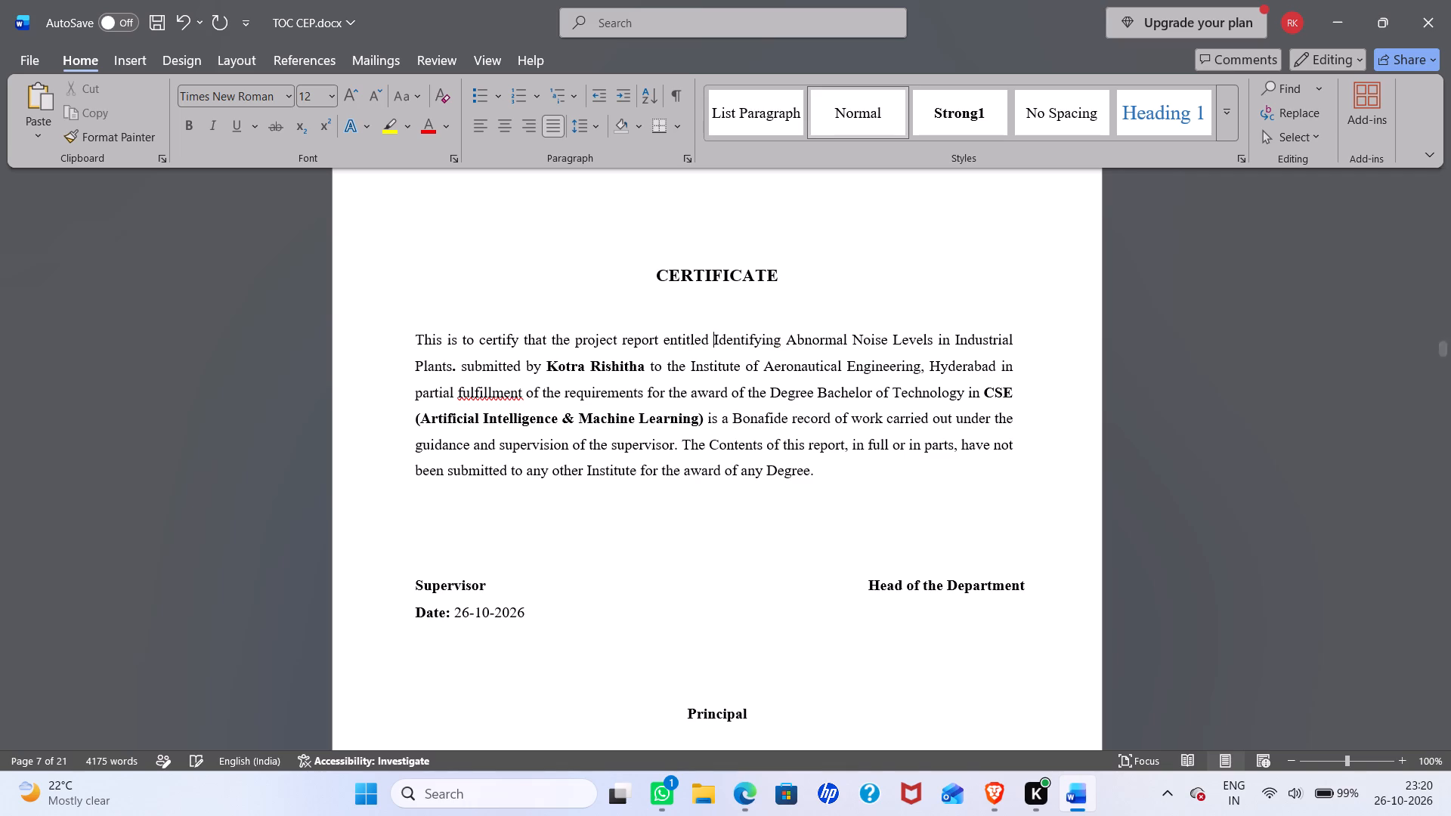
# Make the title "Identifying Abnormal Noise Levels in Industrial Plants" bold in the Certificate paragraph.
pyautogui.moveTo(711, 338); pyautogui.dragTo(432, 407)
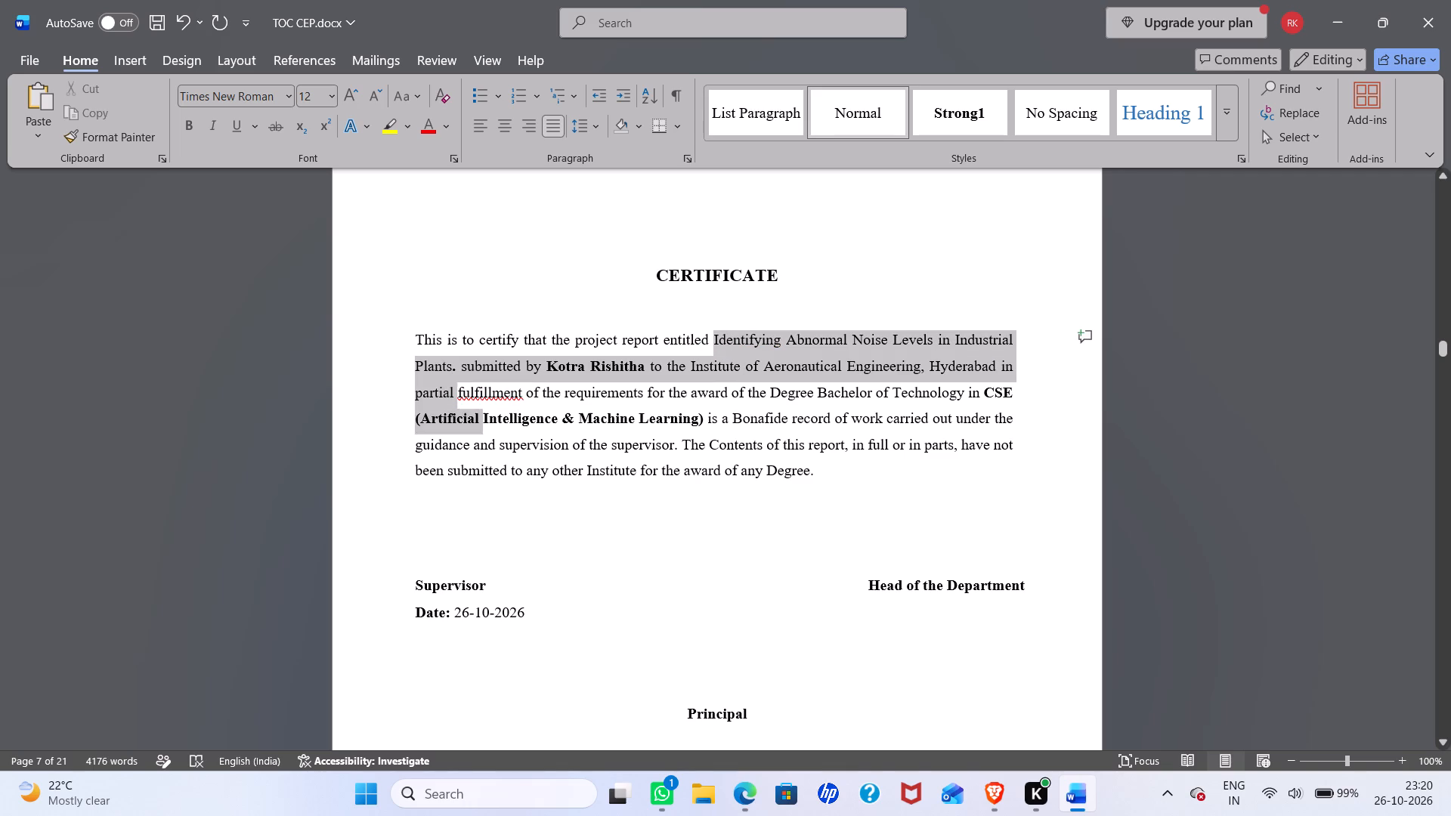
pyautogui.moveTo(432, 407); pyautogui.dragTo(458, 362)
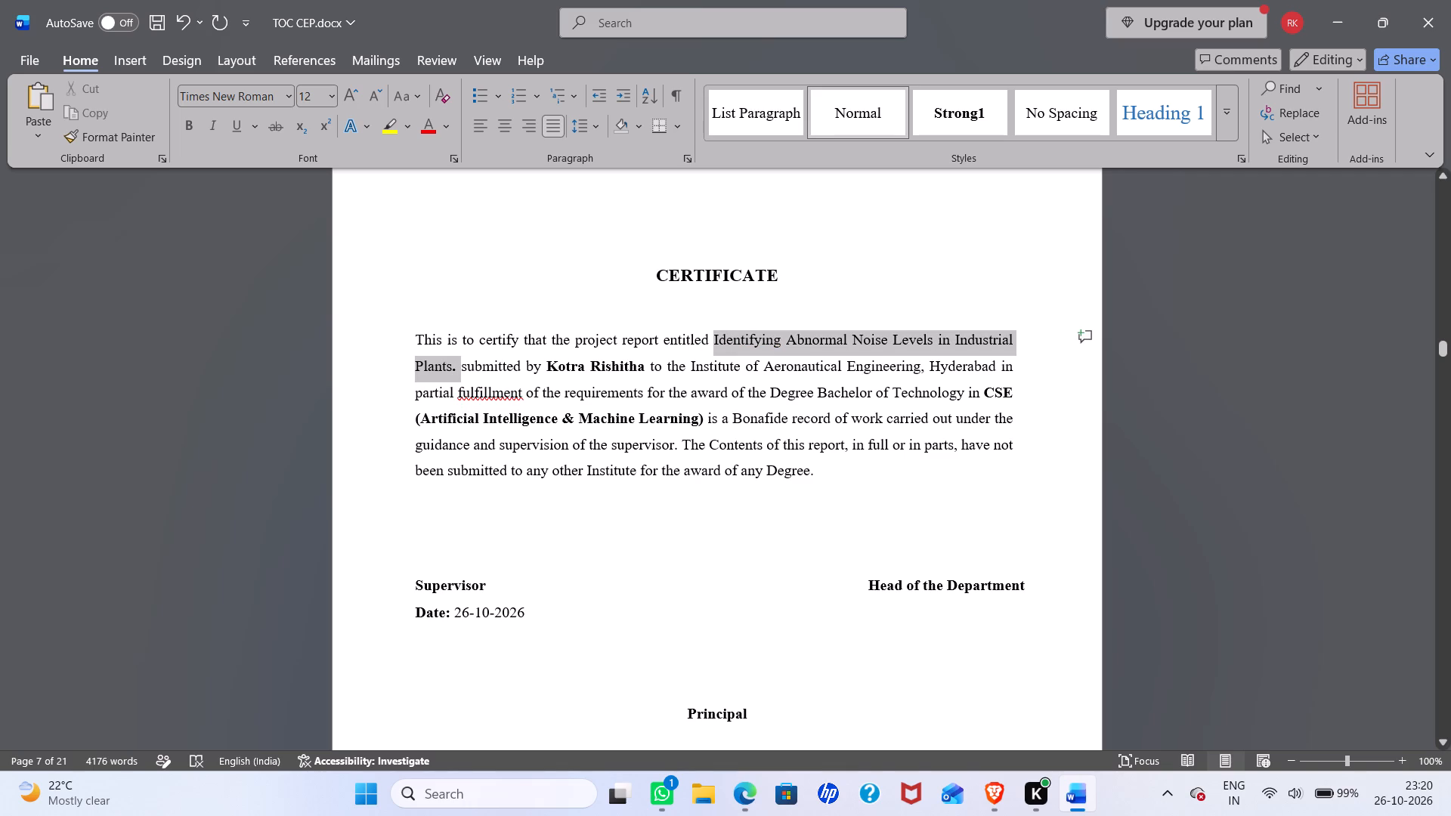
pyautogui.moveTo(458, 362); pyautogui.dragTo(453, 359)
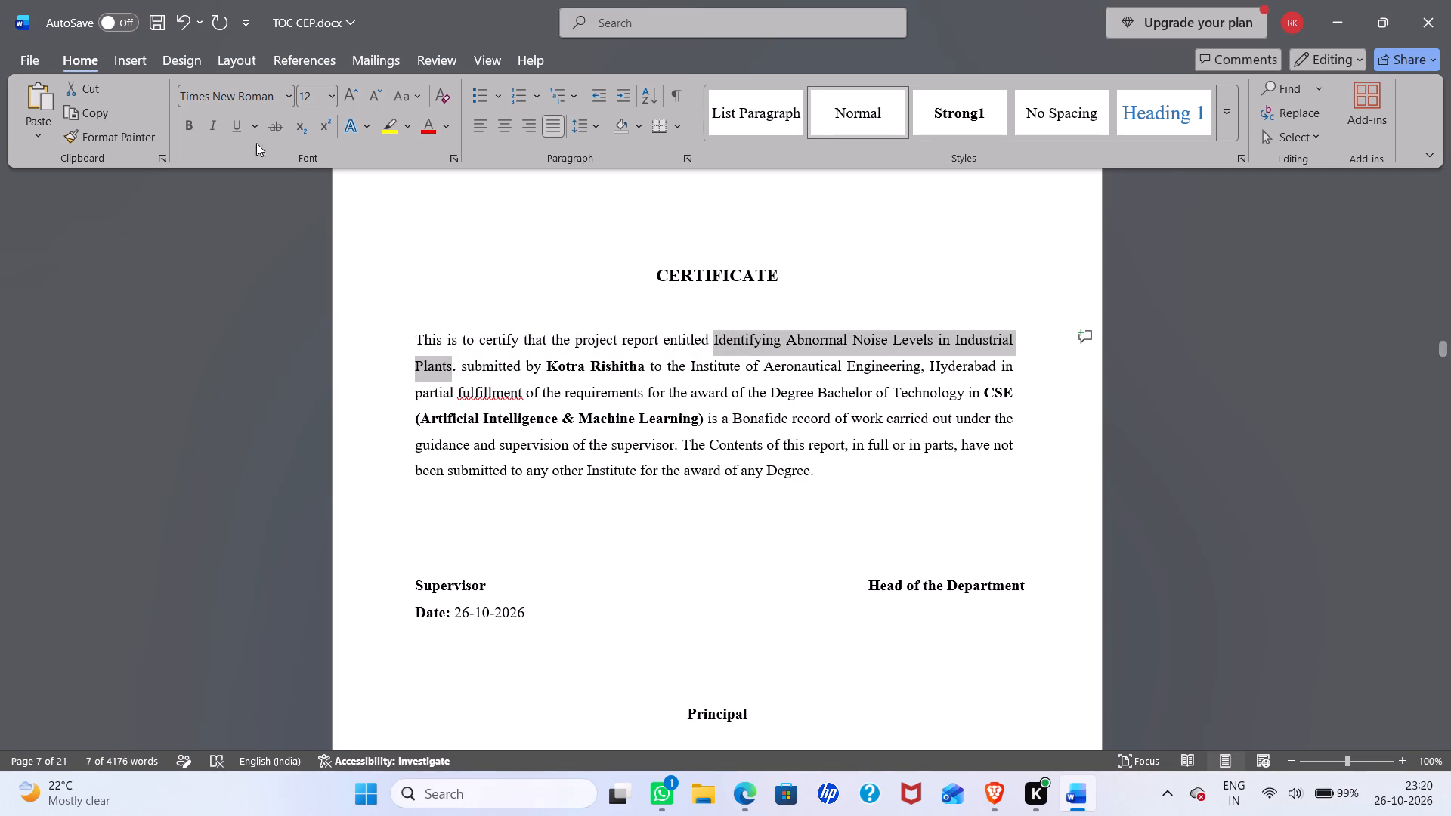
pyautogui.click(187, 128)
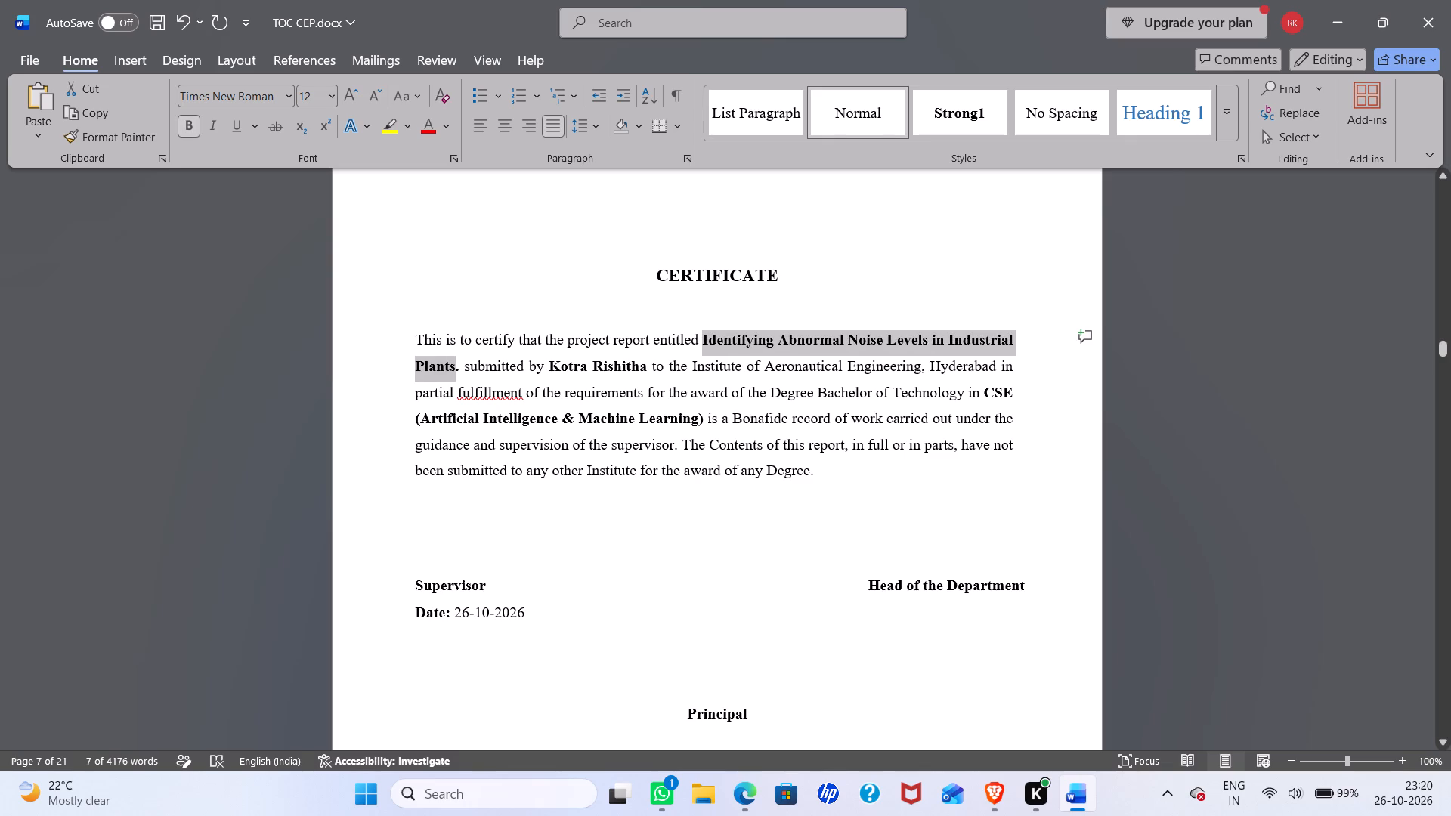
pyautogui.click(628, 406)
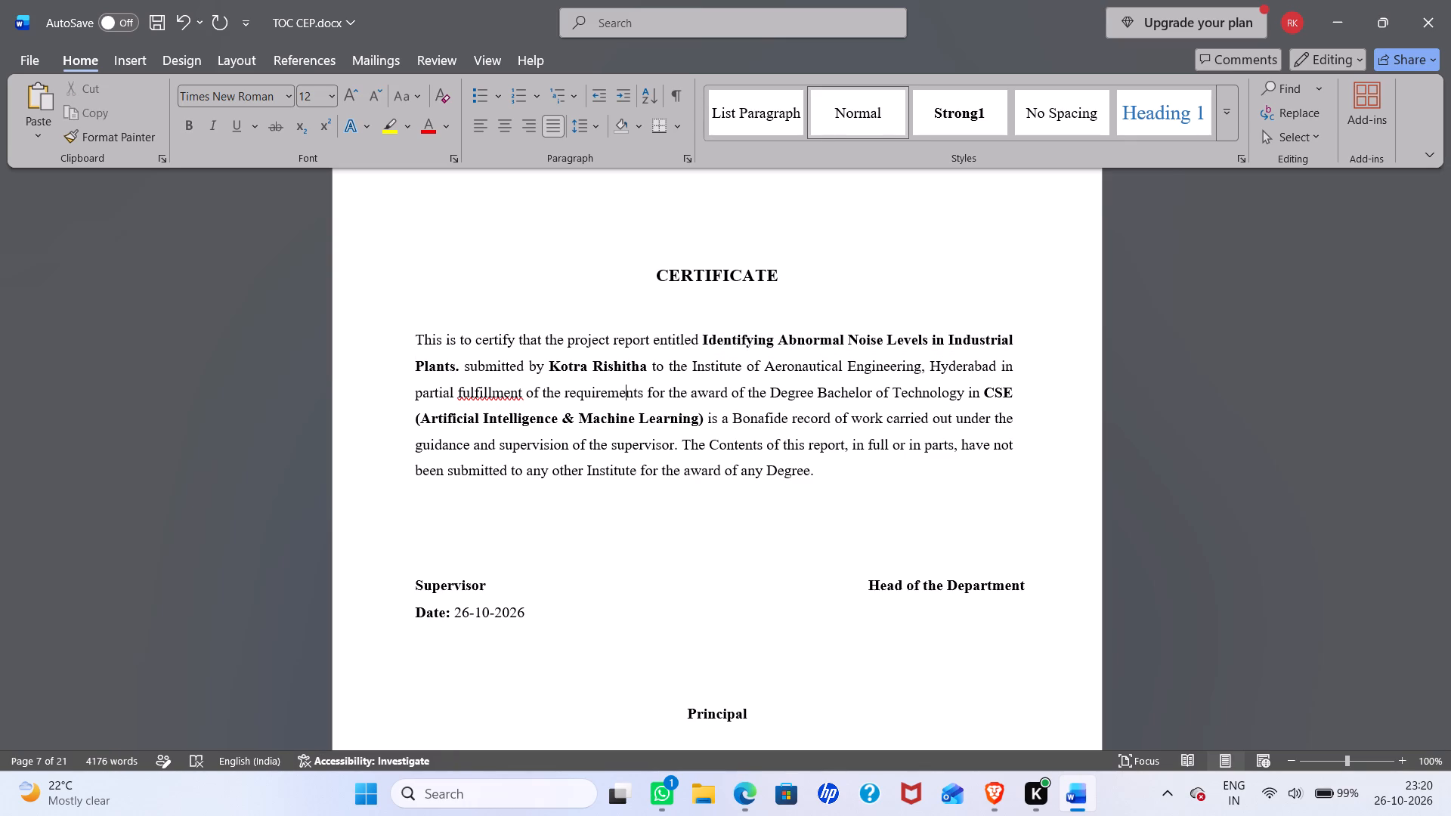
# In the Approval Sheet paragraph, replace the entire old title, including its full stop, with the copied title "Identifying Abnormal Noise Levels in Industrial Plants".
pyautogui.scroll(-1, 628, 406)
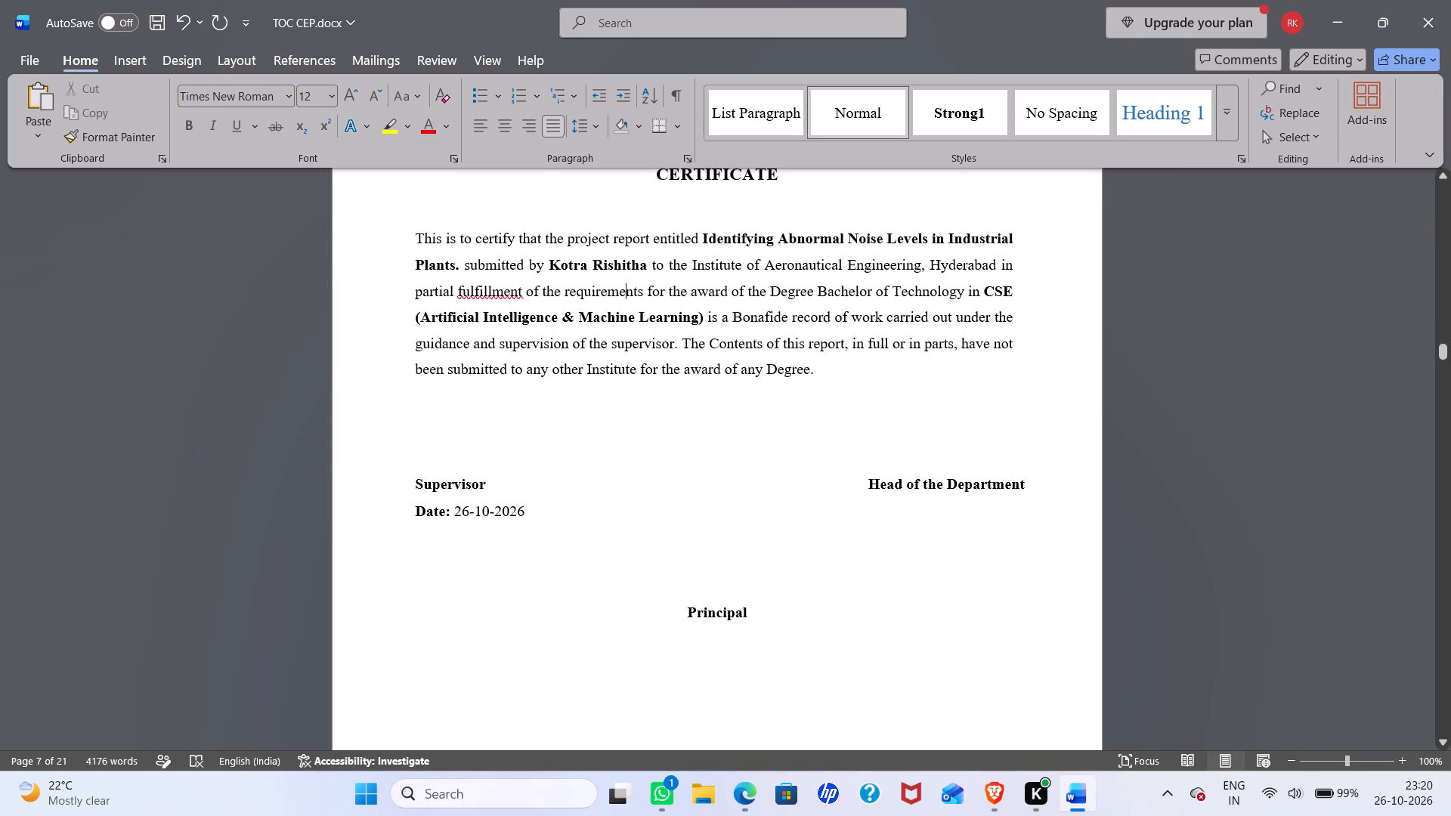
pyautogui.scroll(-3, 628, 406)
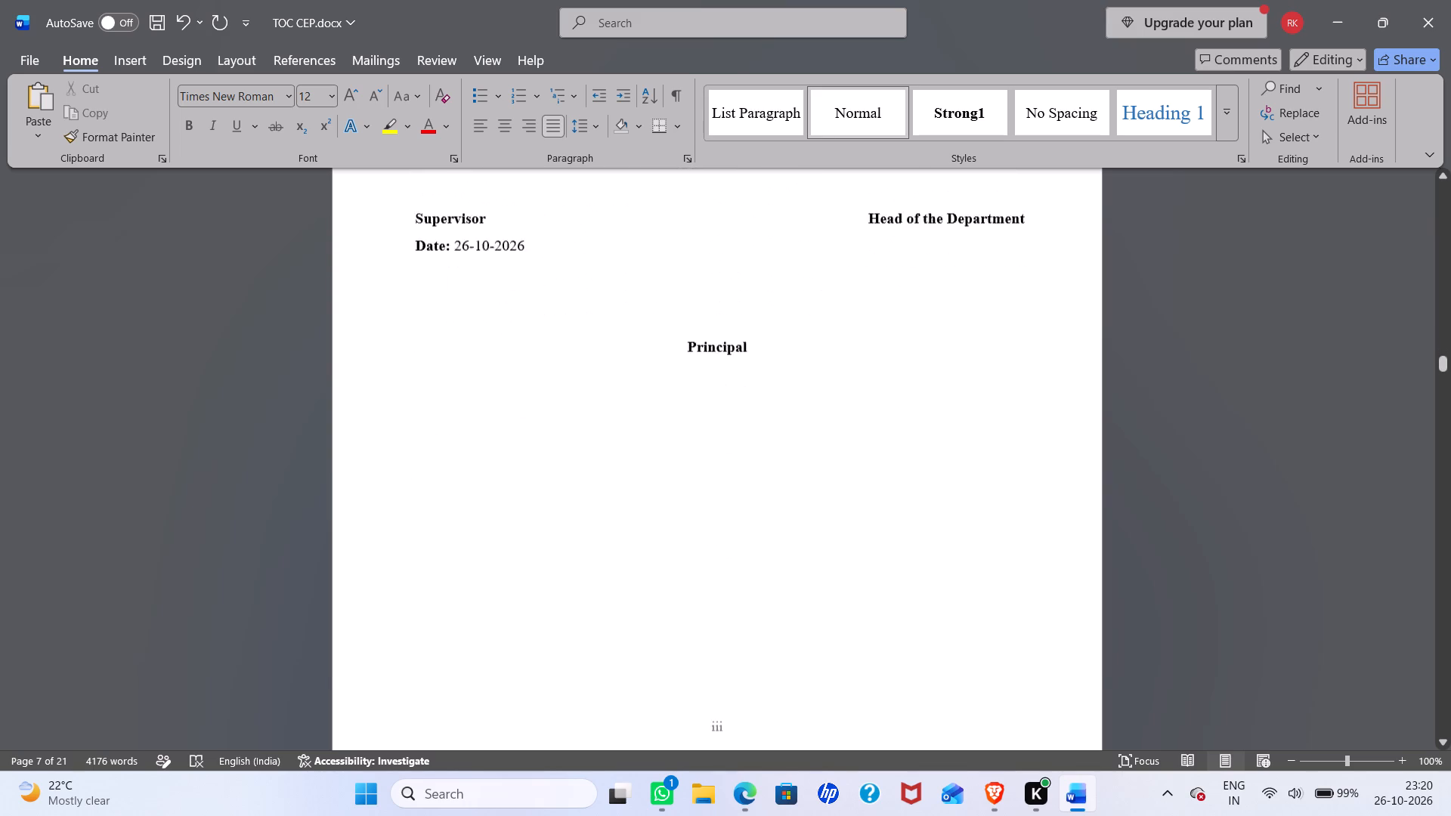
pyautogui.scroll(-2, 628, 406)
pyautogui.scroll(2, 628, 406)
pyautogui.moveTo(607, 314); pyautogui.dragTo(617, 314)
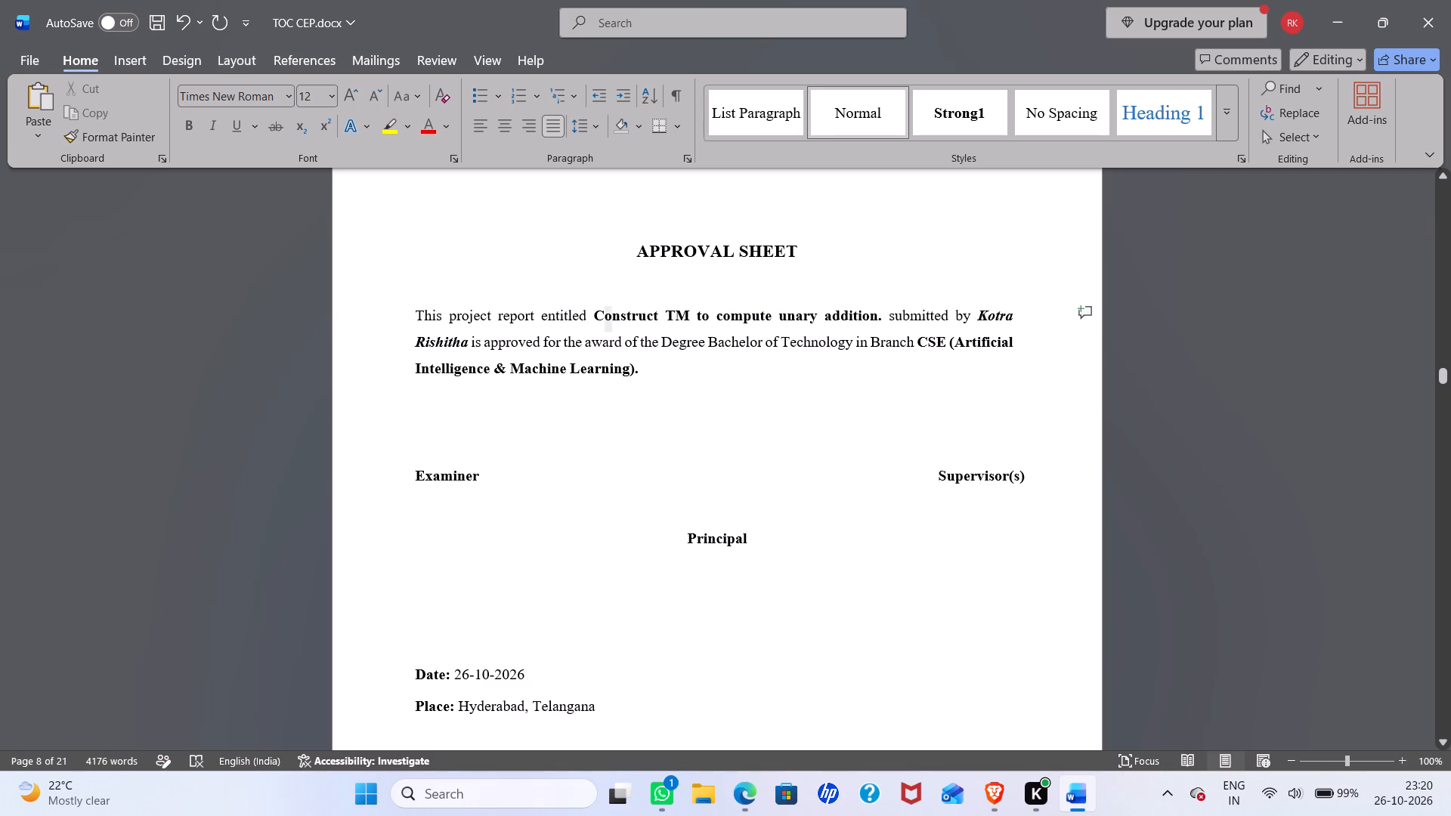
pyautogui.moveTo(617, 314); pyautogui.dragTo(832, 308)
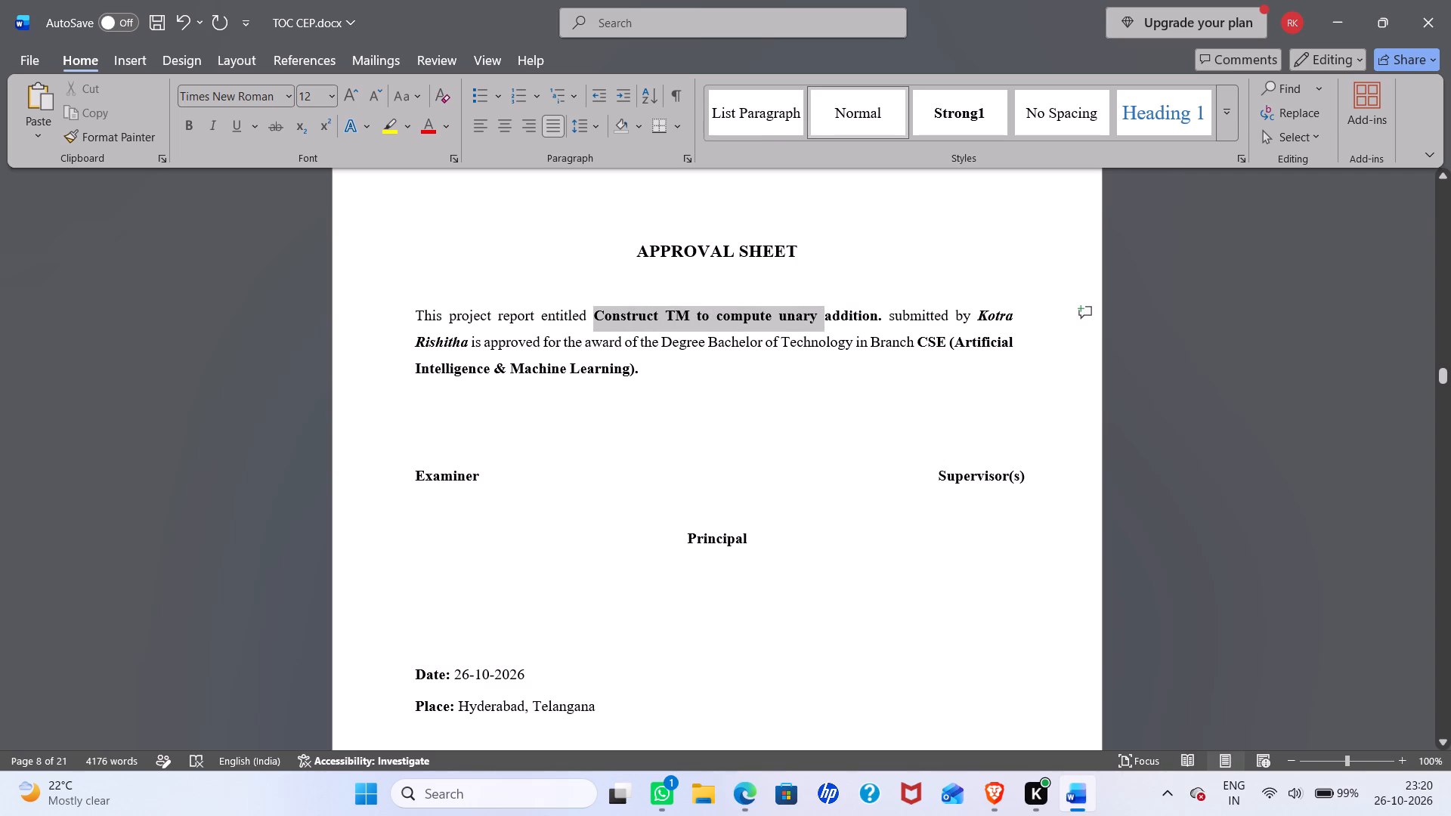
pyautogui.moveTo(832, 308); pyautogui.dragTo(862, 311)
pyautogui.press('BackSpace')
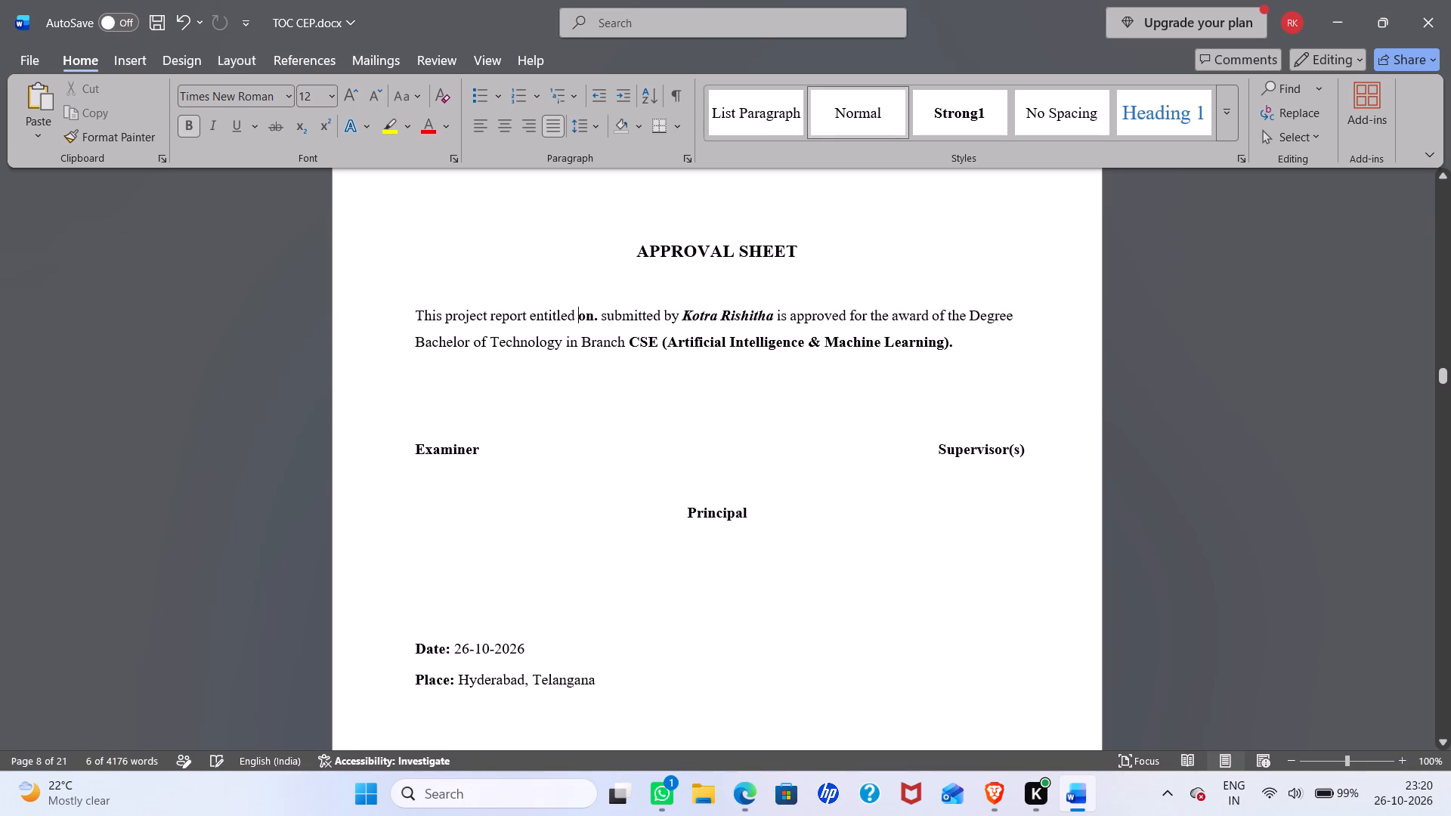
pyautogui.hotkey('ctrl', 'v')
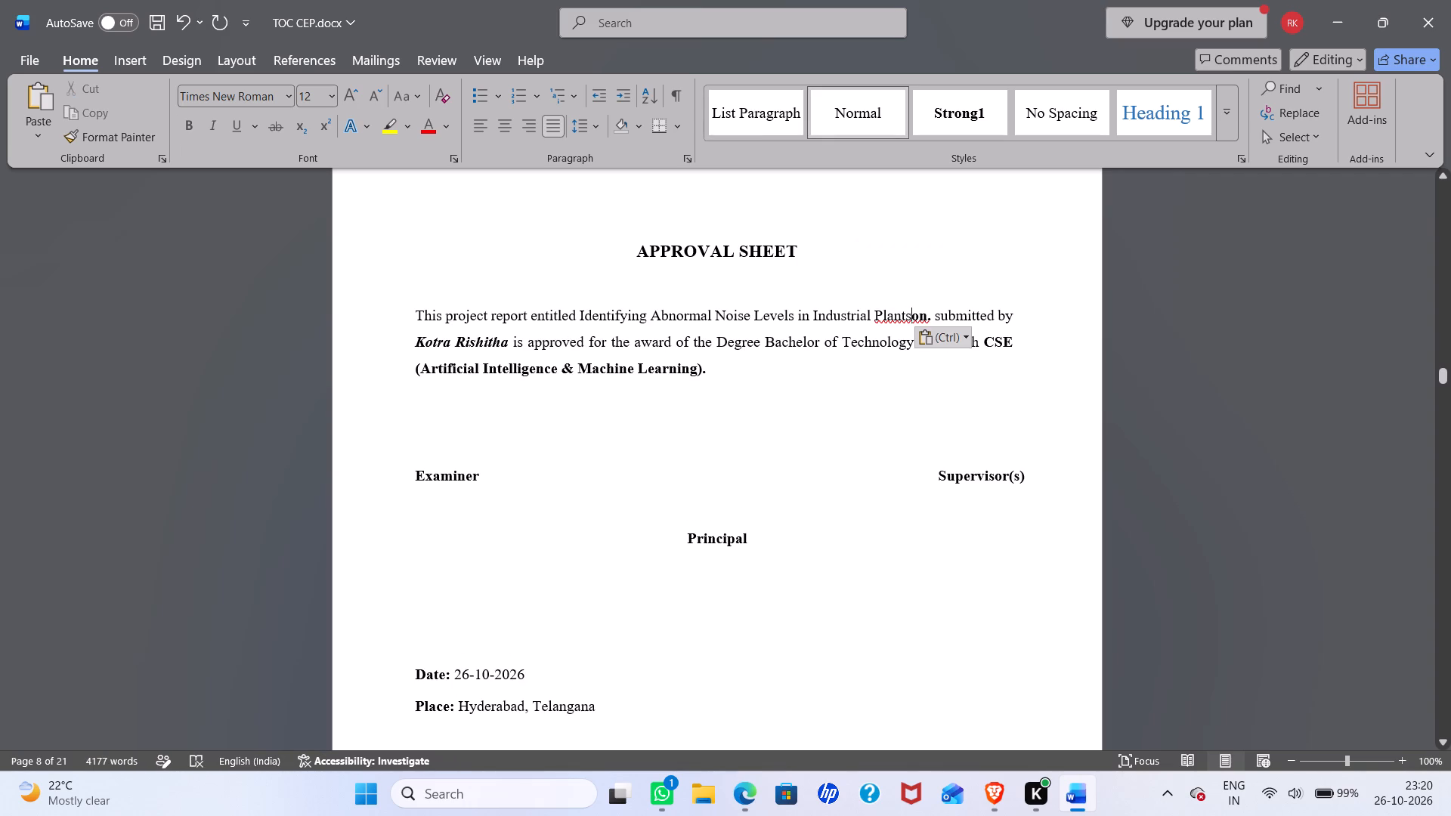
pyautogui.press('Right')
pyautogui.press('Right')
pyautogui.press('\\')
pyautogui.press('\\')
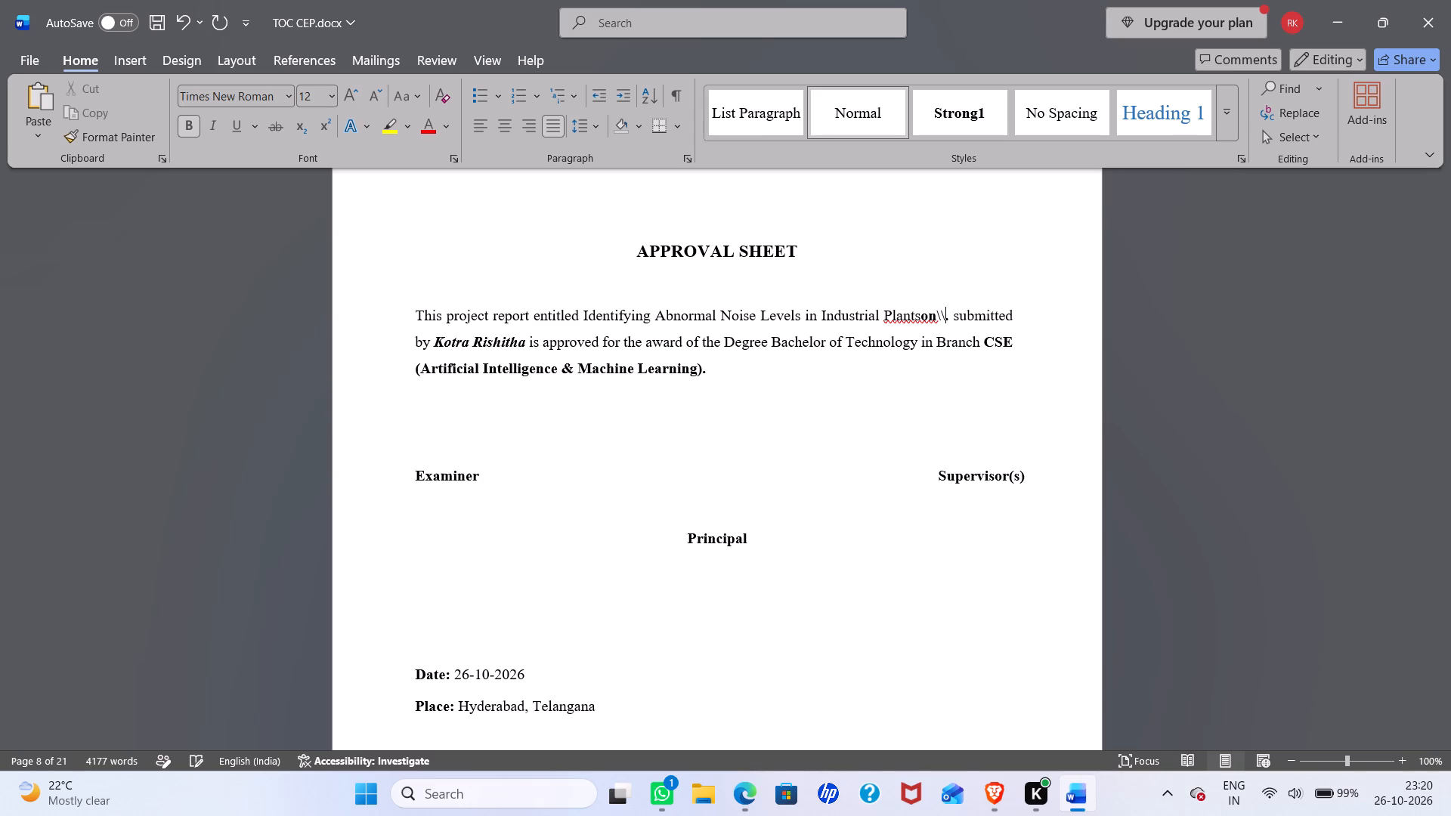
pyautogui.press('BackSpace')
pyautogui.press('BackSpace')
pyautogui.press('BackSpace')
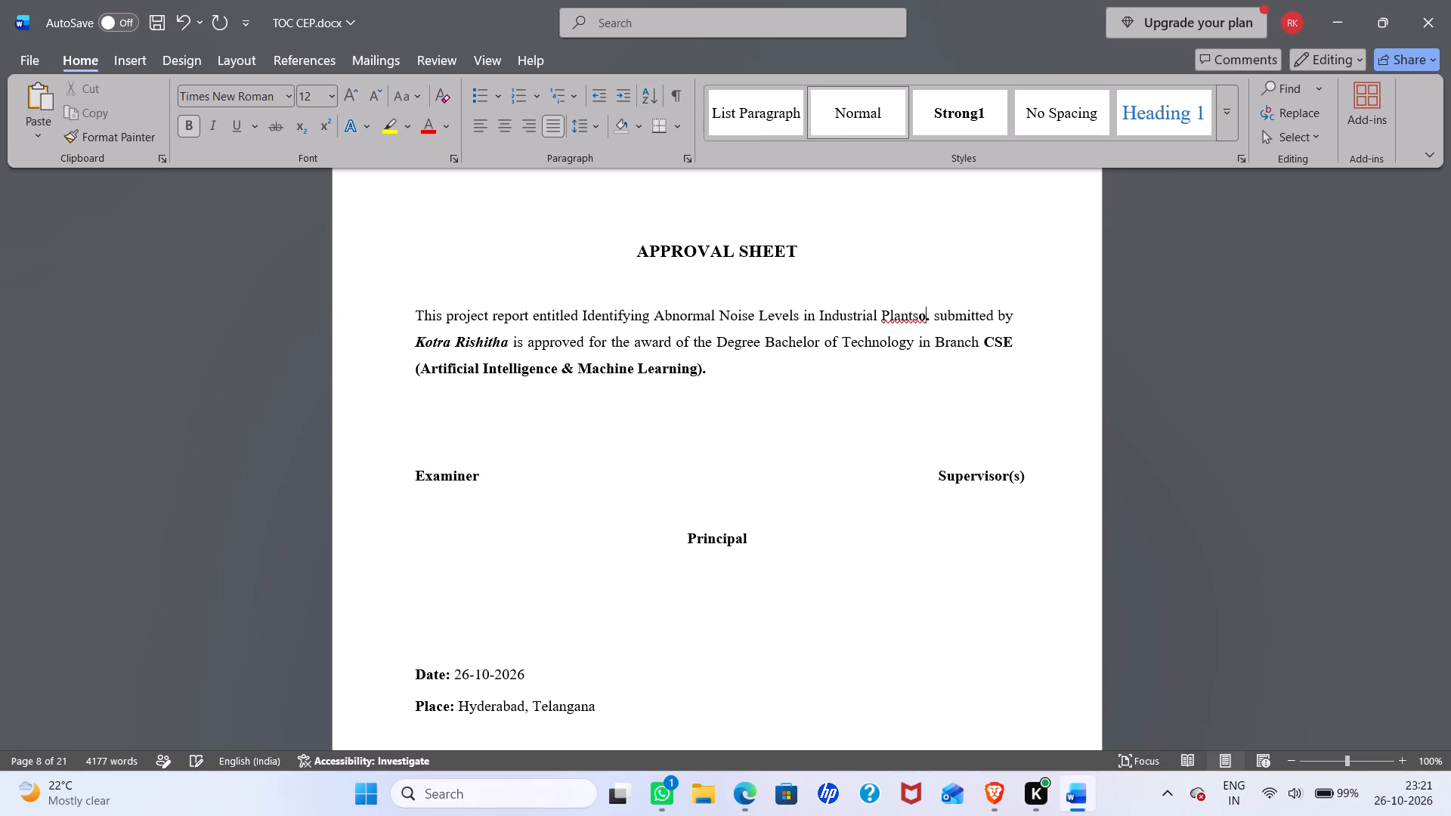
pyautogui.press('BackSpace')
pyautogui.press('Right')
pyautogui.press('BackSpace')
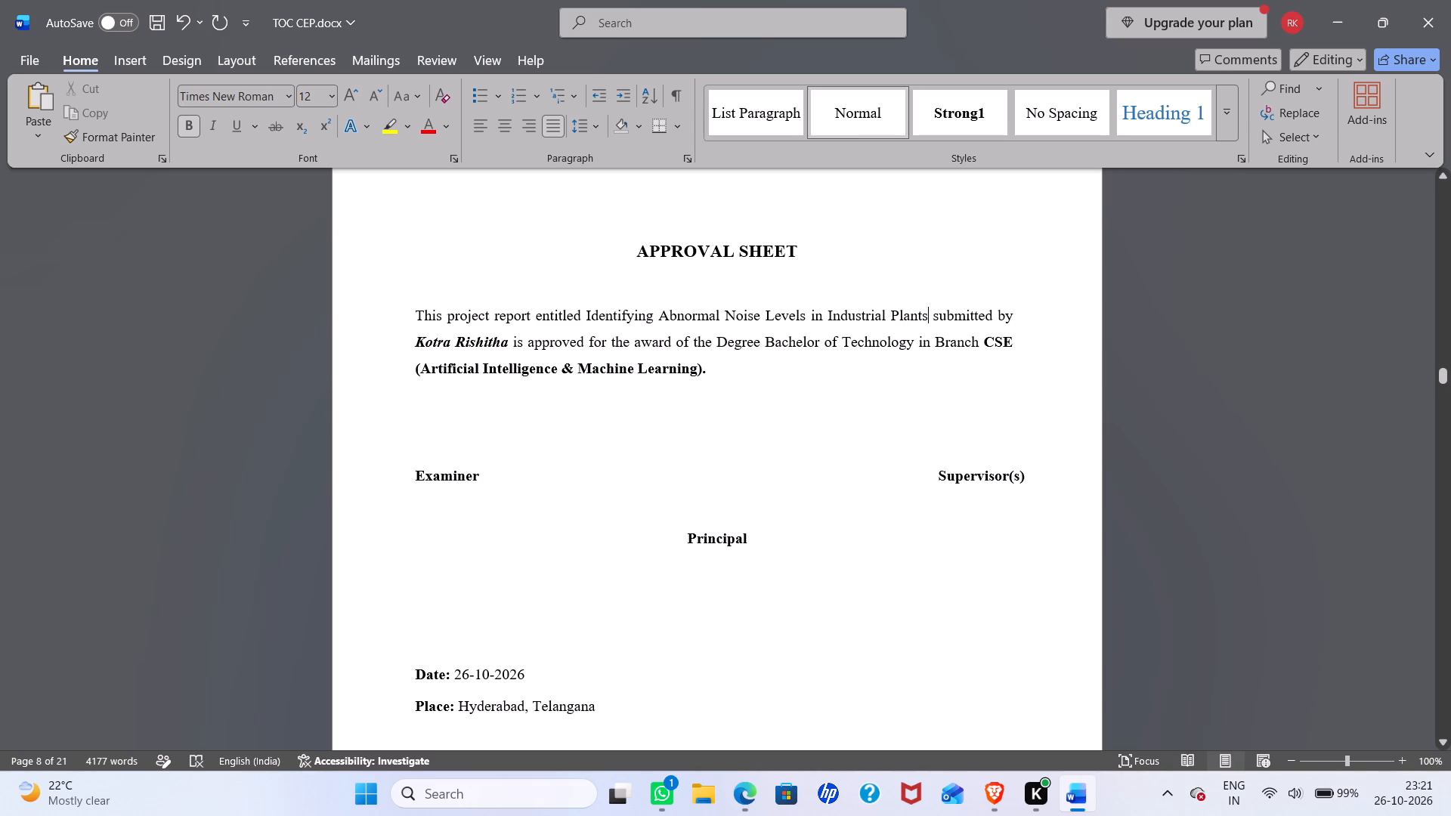
# Make the title "Identifying Abnormal Noise Levels in Industrial Plants" bold in the Approval Sheet paragraph.
pyautogui.moveTo(586, 311); pyautogui.dragTo(911, 314)
pyautogui.click(929, 288)
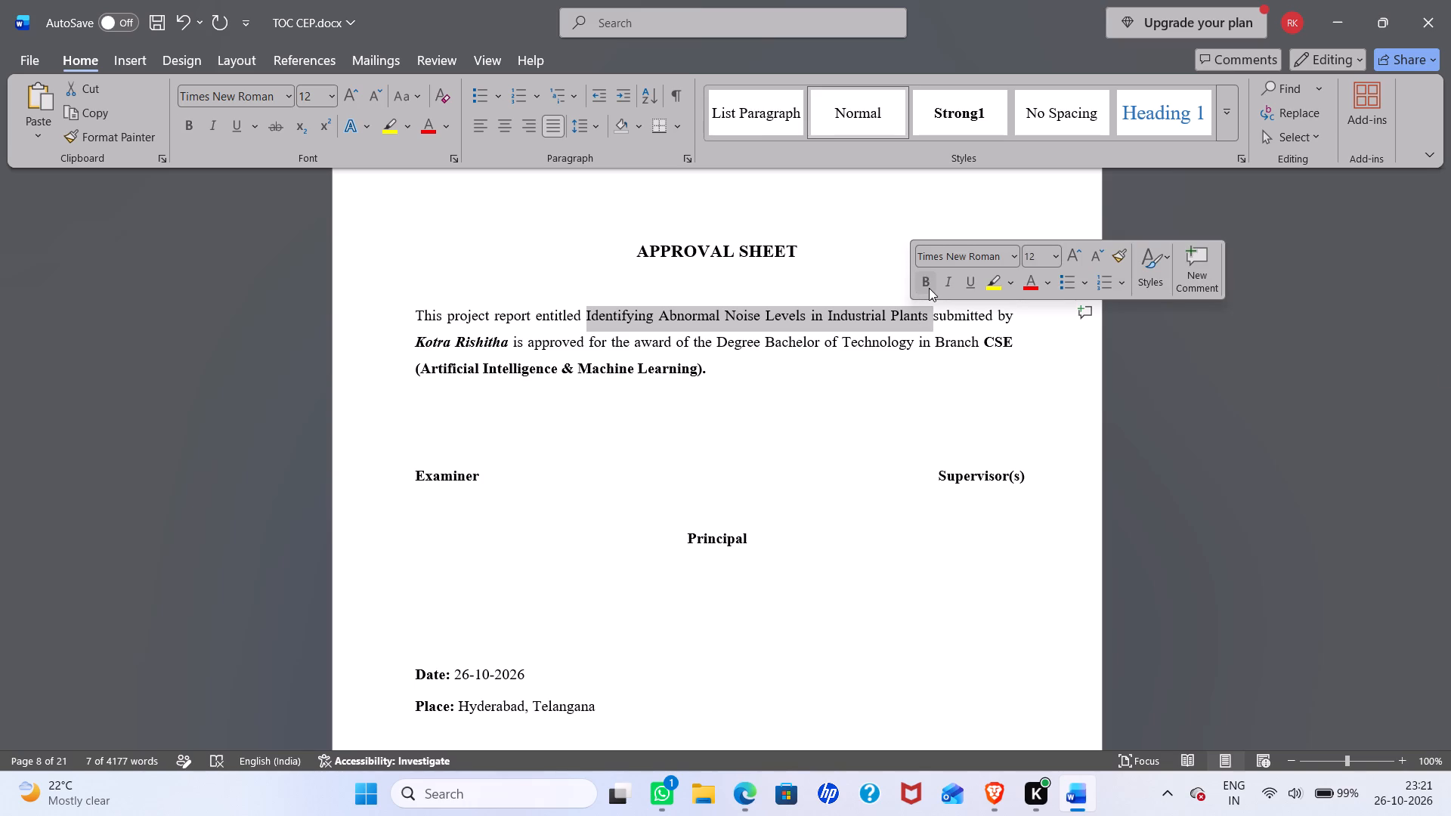
pyautogui.click(818, 375)
# Go past the rest of the Approval Sheet to the Acknowledgement page of the report.
pyautogui.scroll(-2, 818, 375)
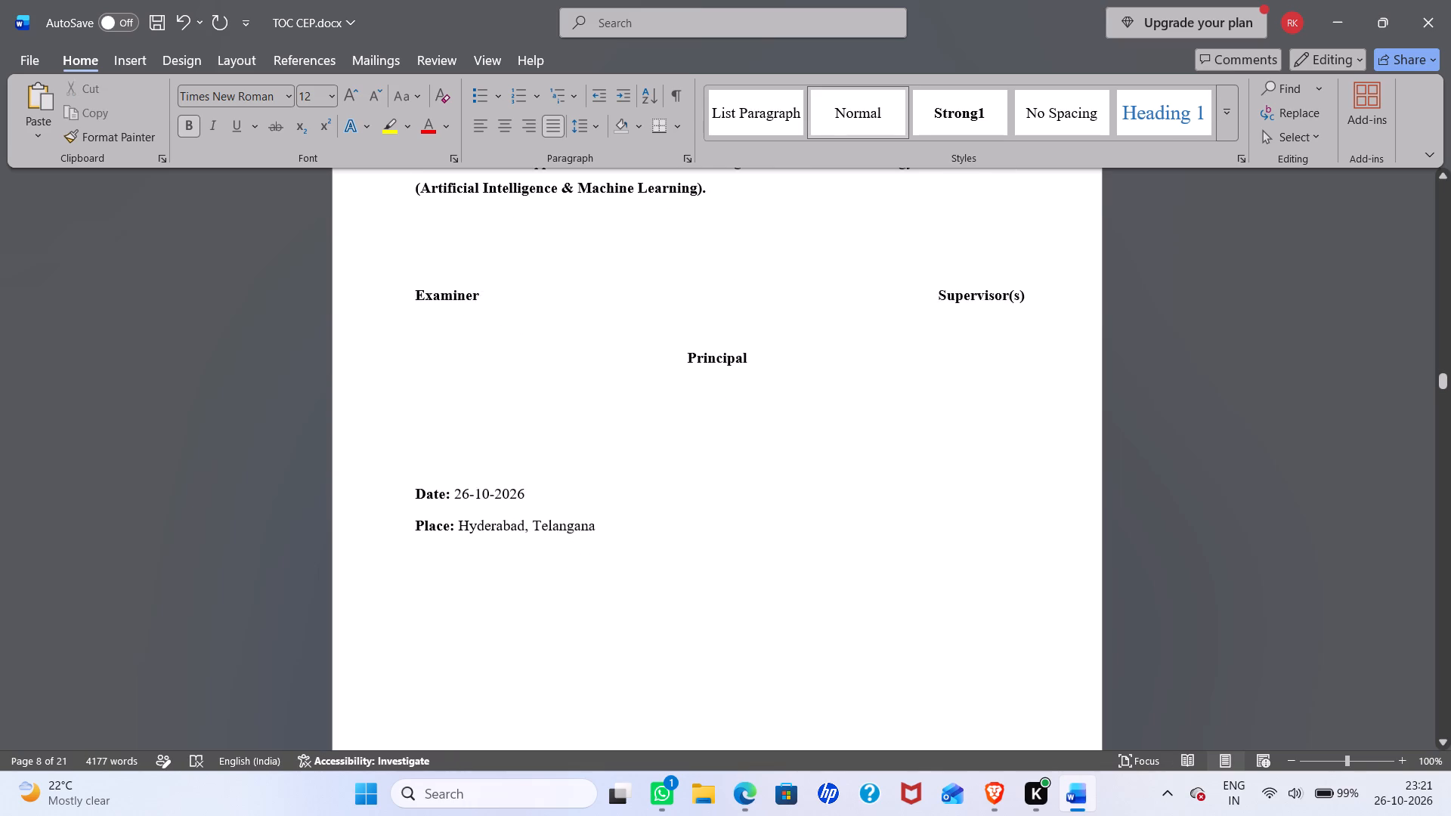
pyautogui.scroll(-1, 818, 375)
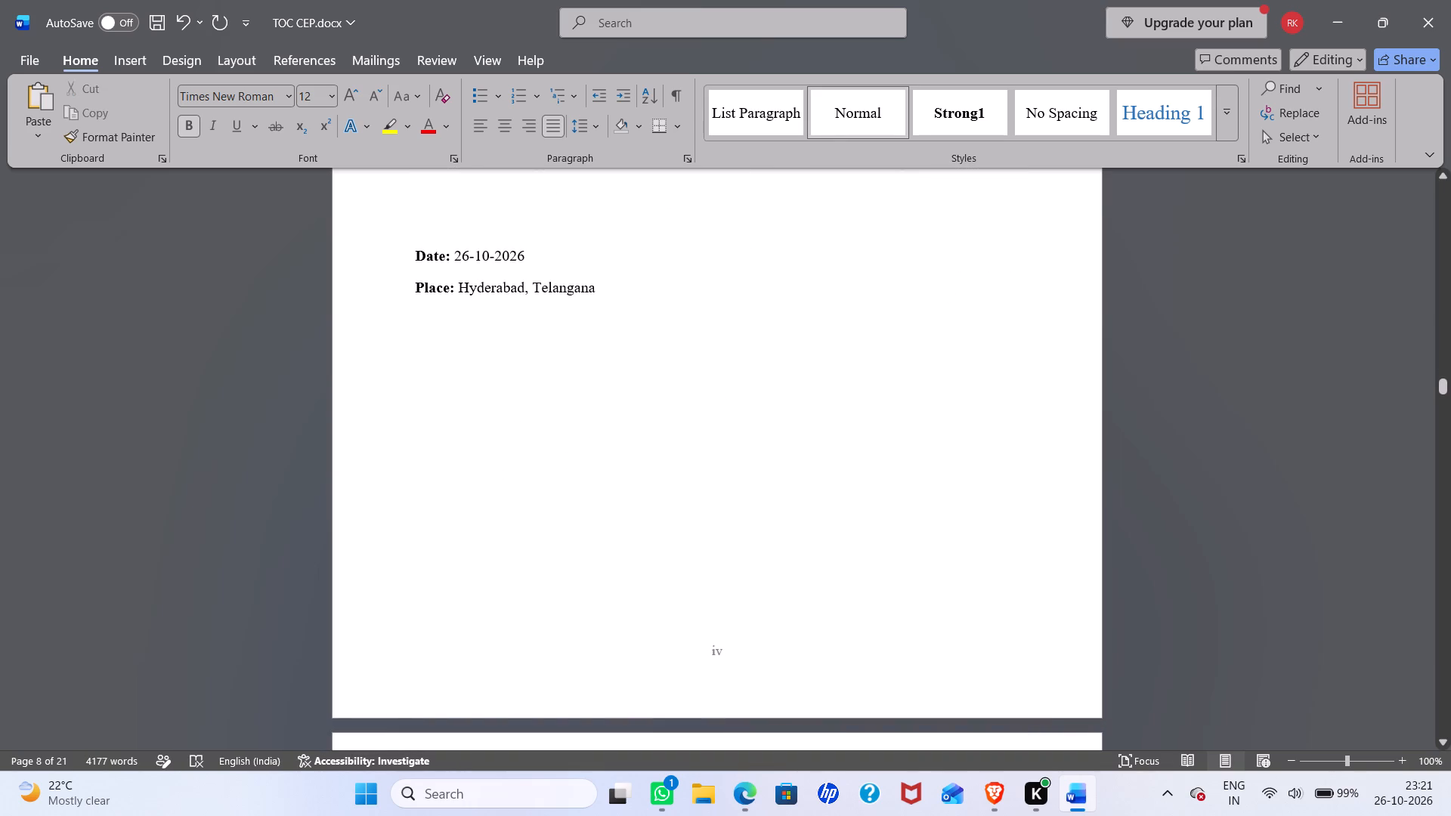
pyautogui.scroll(-1, 818, 375)
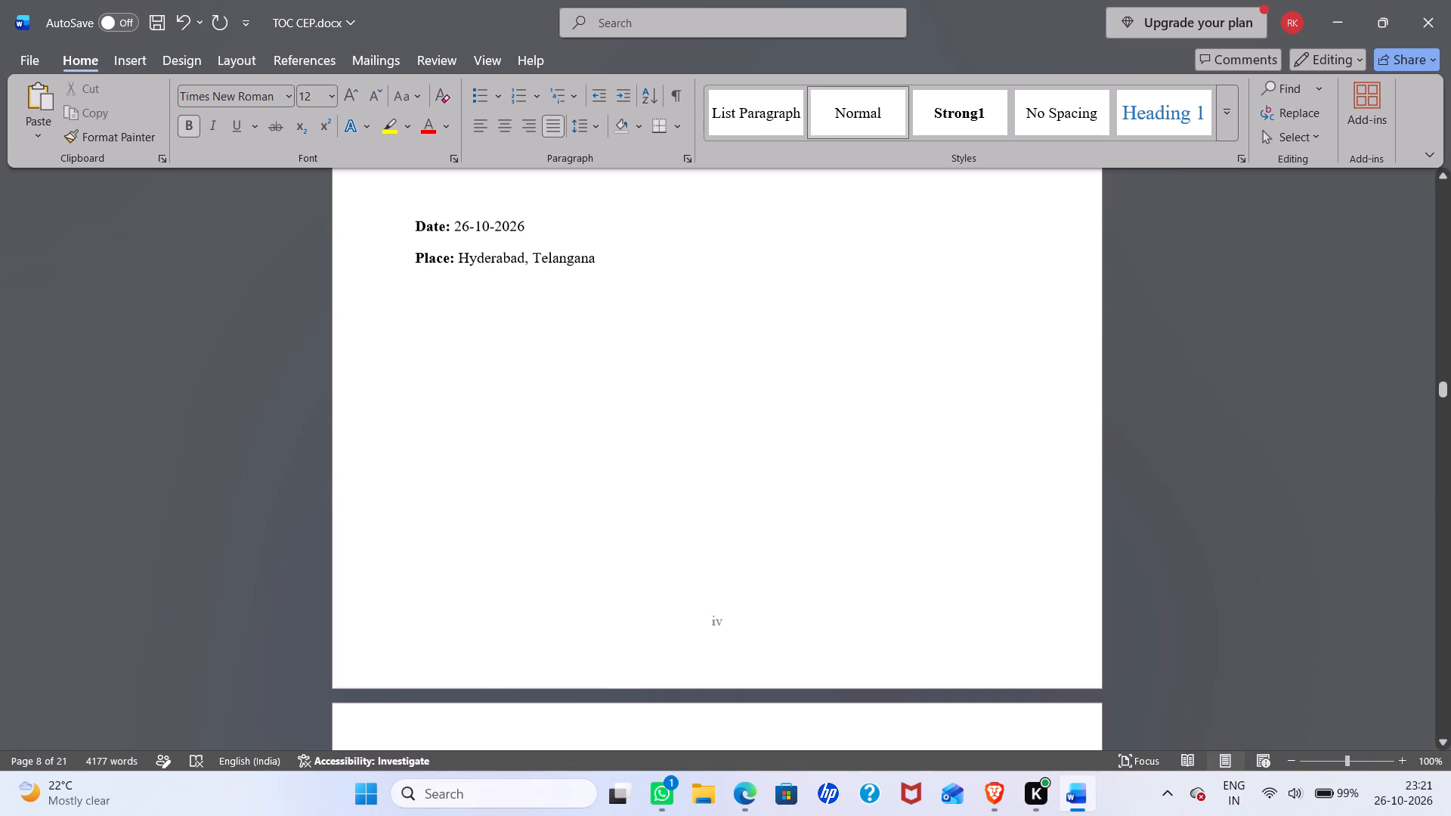
pyautogui.scroll(-2, 818, 375)
# Switch to Brave, search YouTube for "garuda gamana tava", play the Shree Naval Kishori version, and return to the Word report.
pyautogui.click(984, 779)
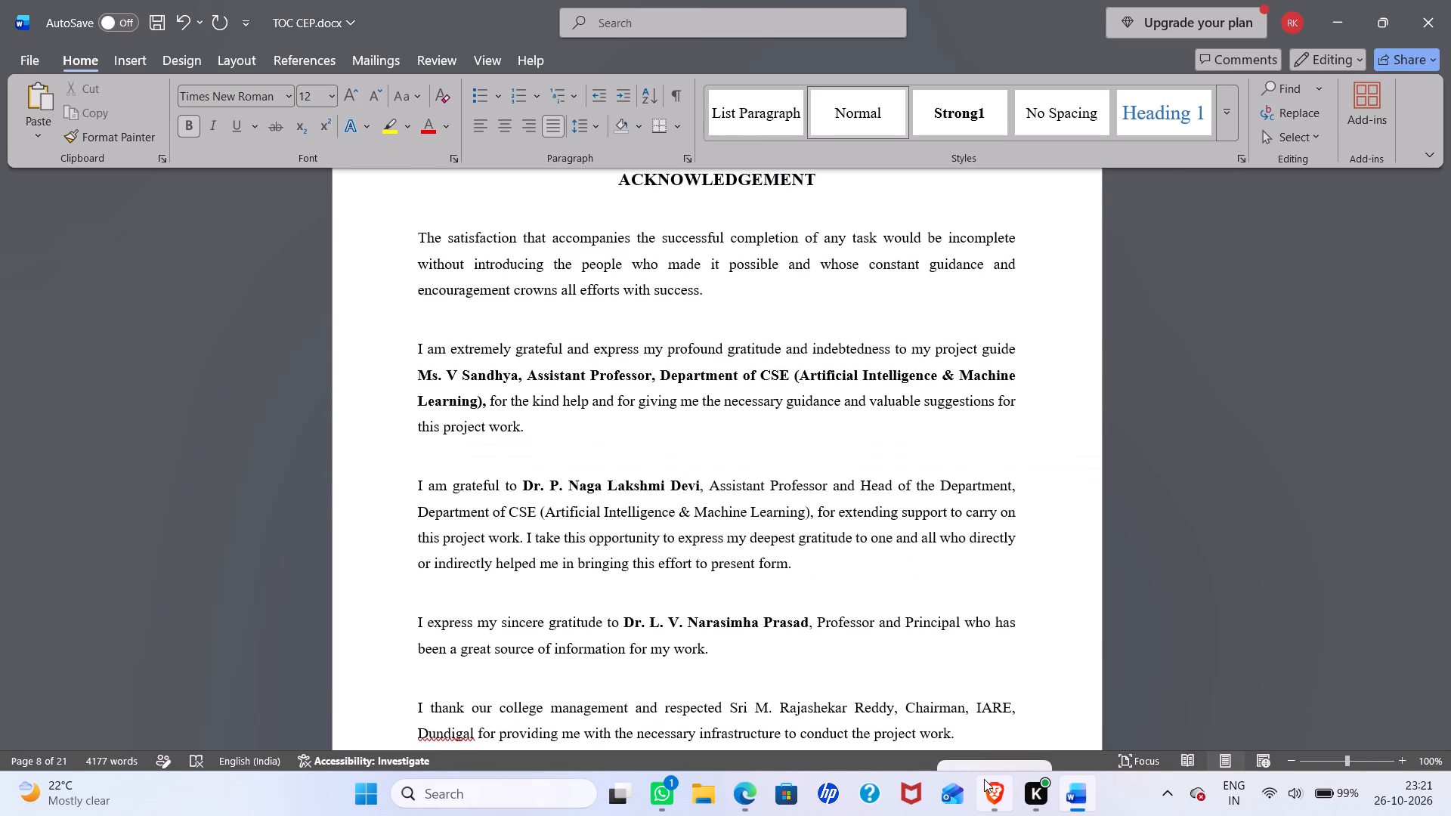
pyautogui.click(322, 357)
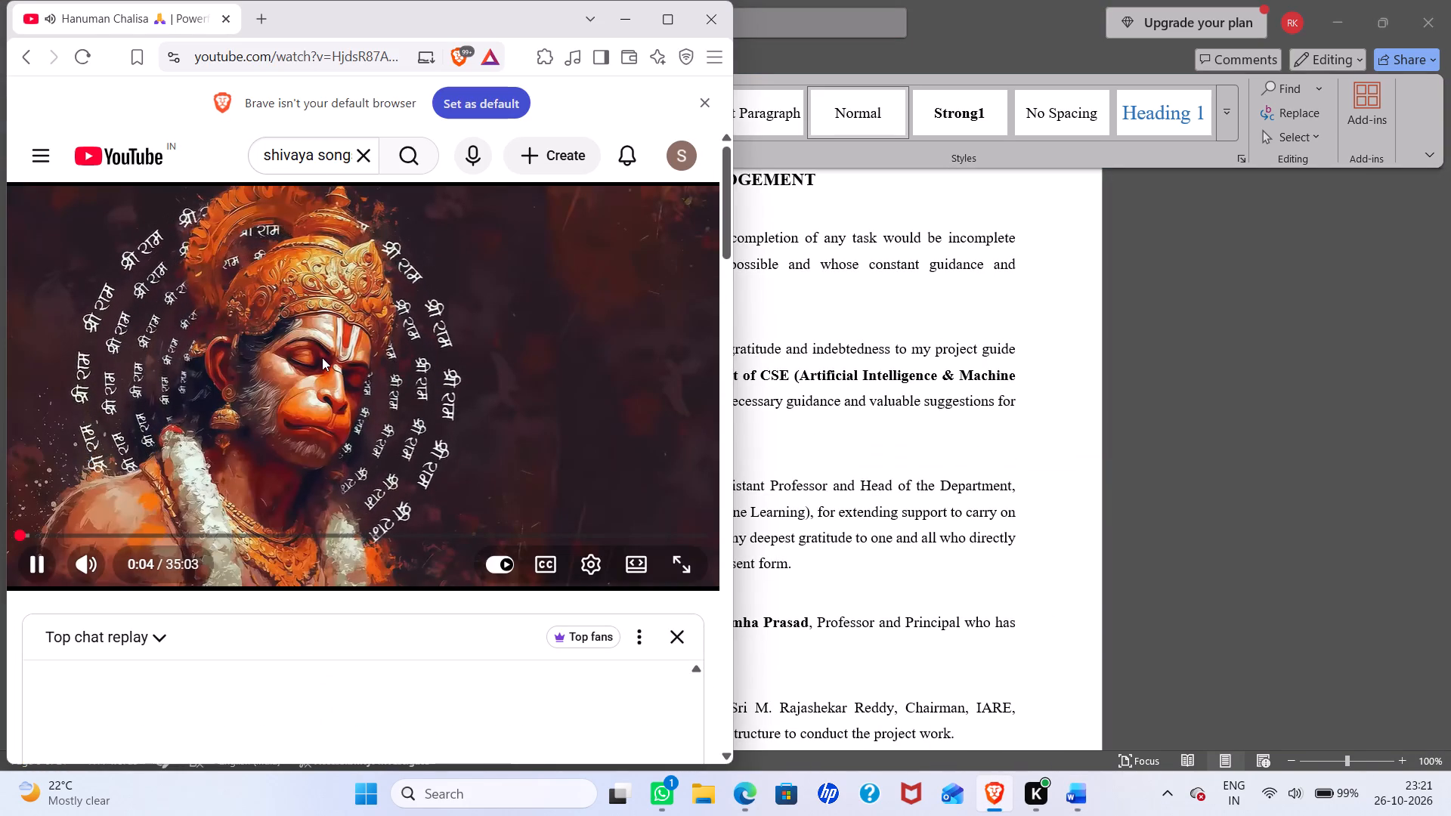
pyautogui.click(371, 156)
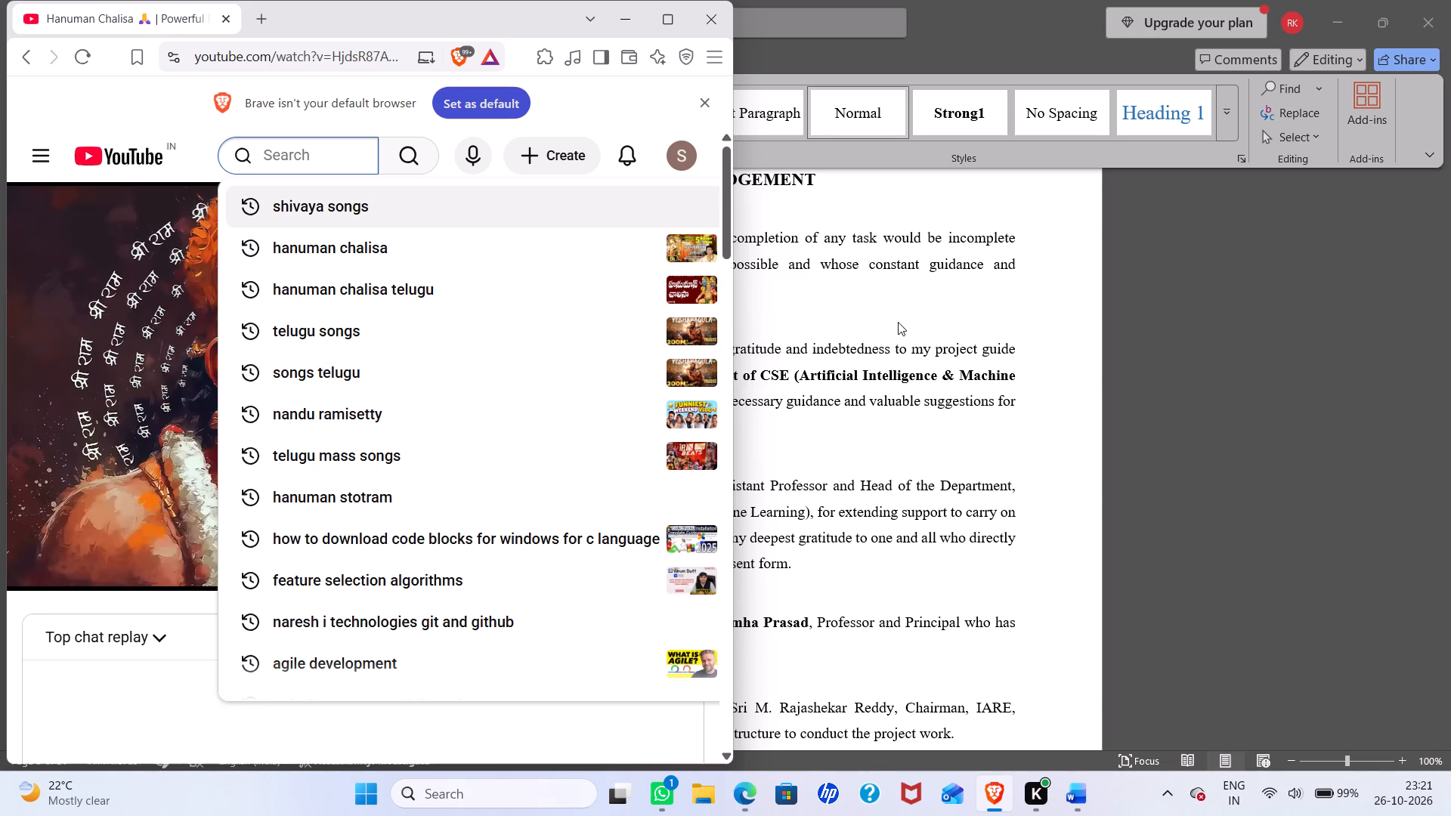
pyautogui.click(299, 153)
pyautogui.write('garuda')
pyautogui.click(319, 219)
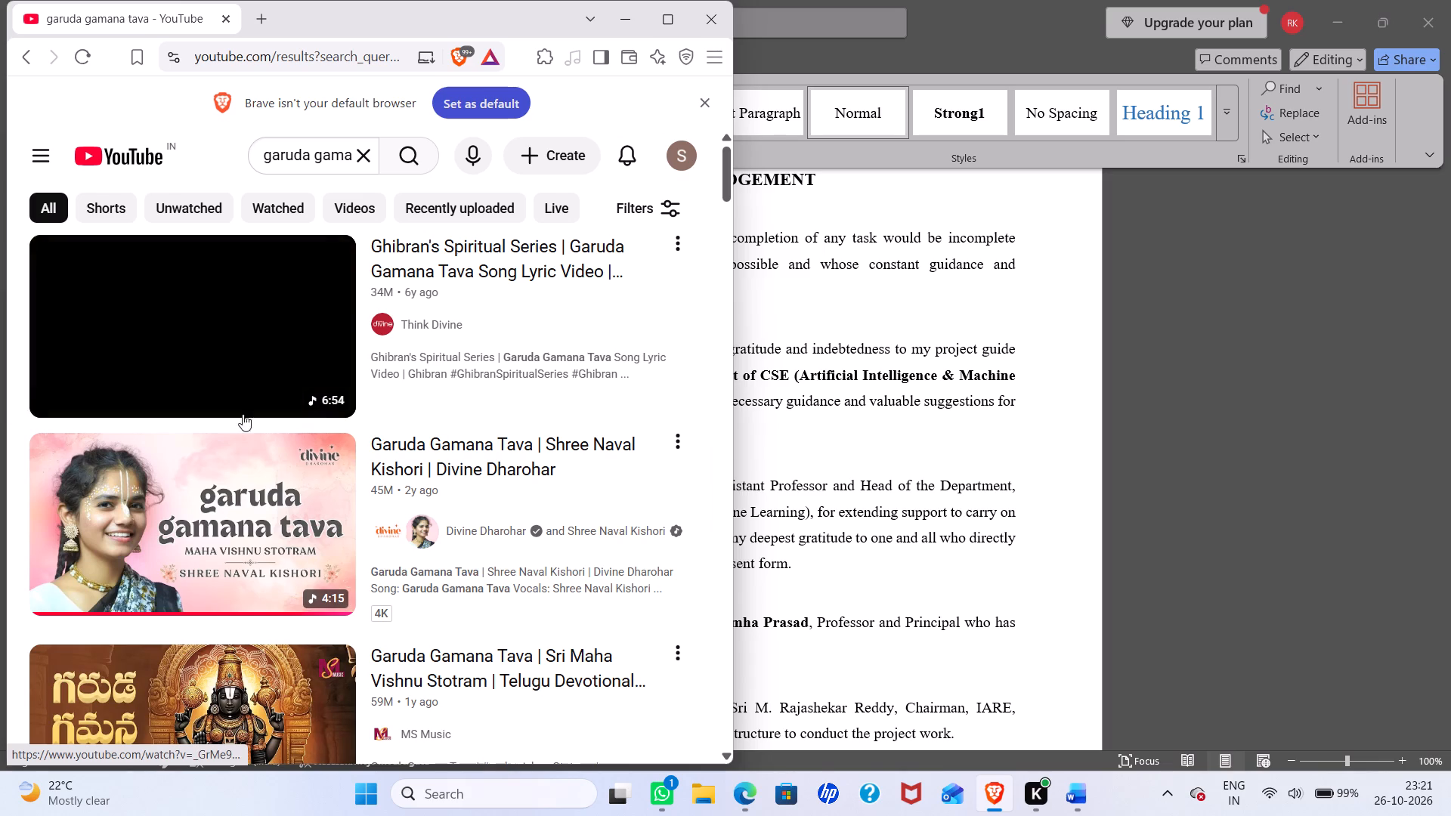
pyautogui.click(234, 508)
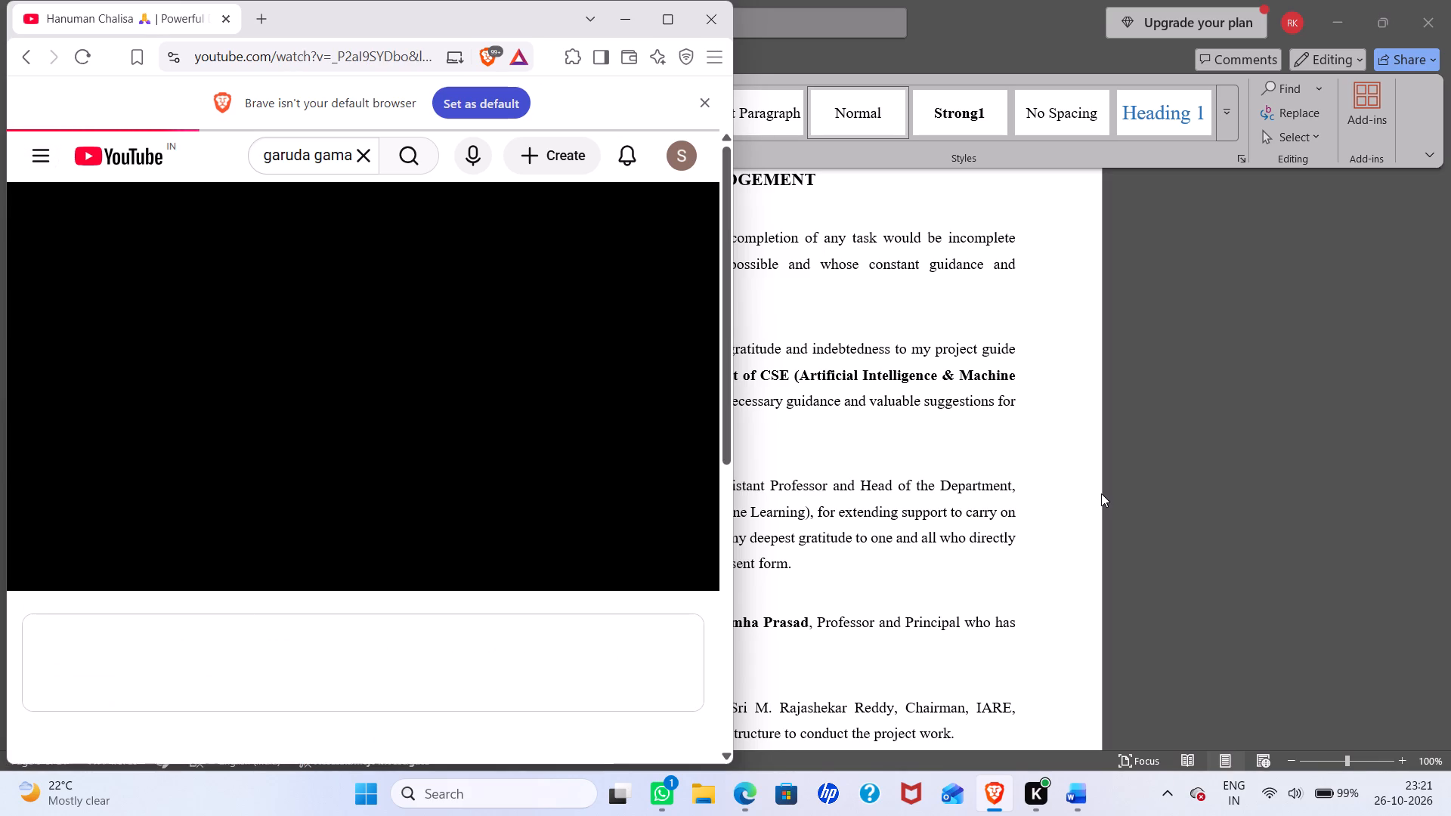
pyautogui.click(1101, 493)
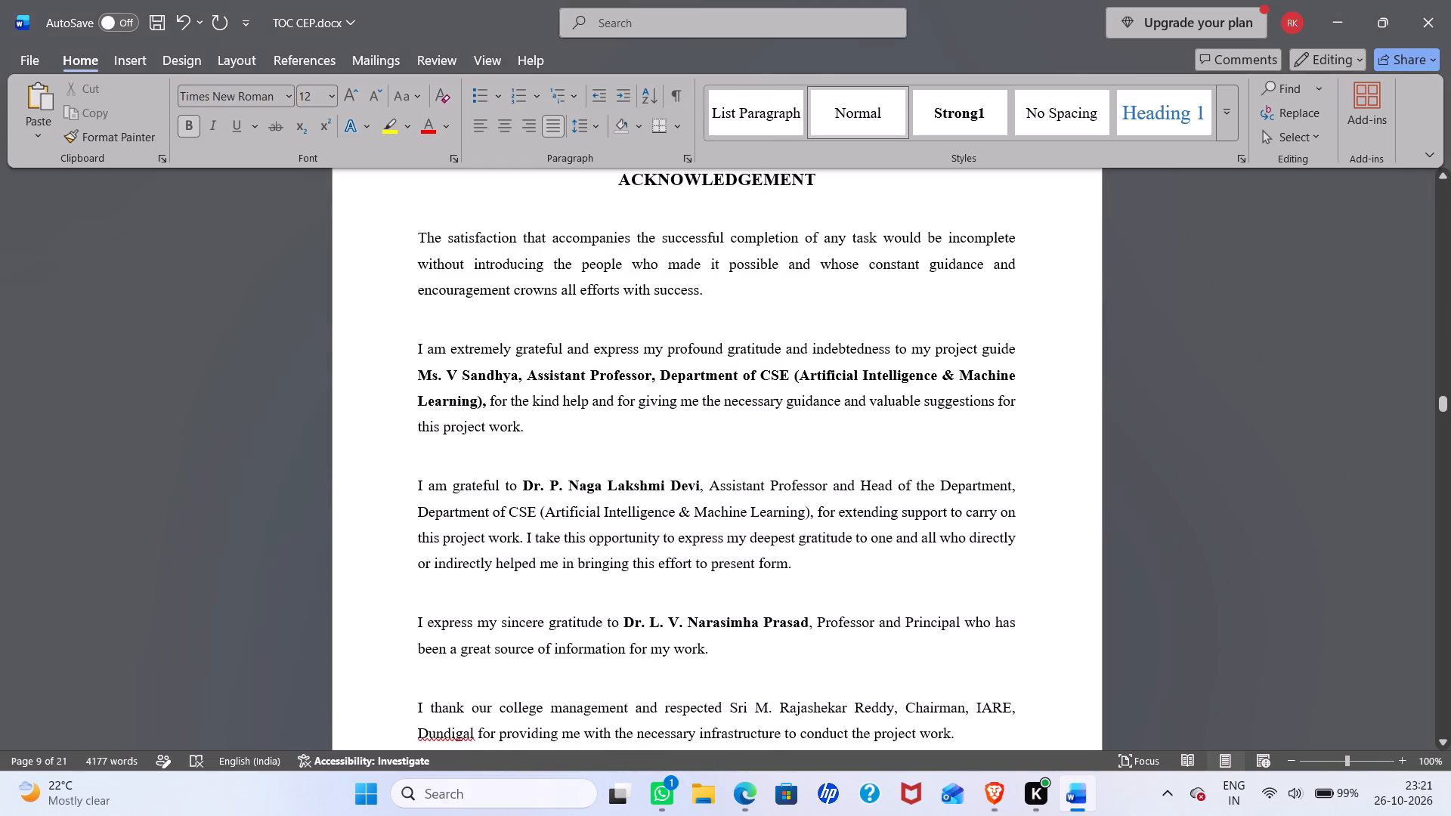
pyautogui.hotkey('alt', 'Tab')
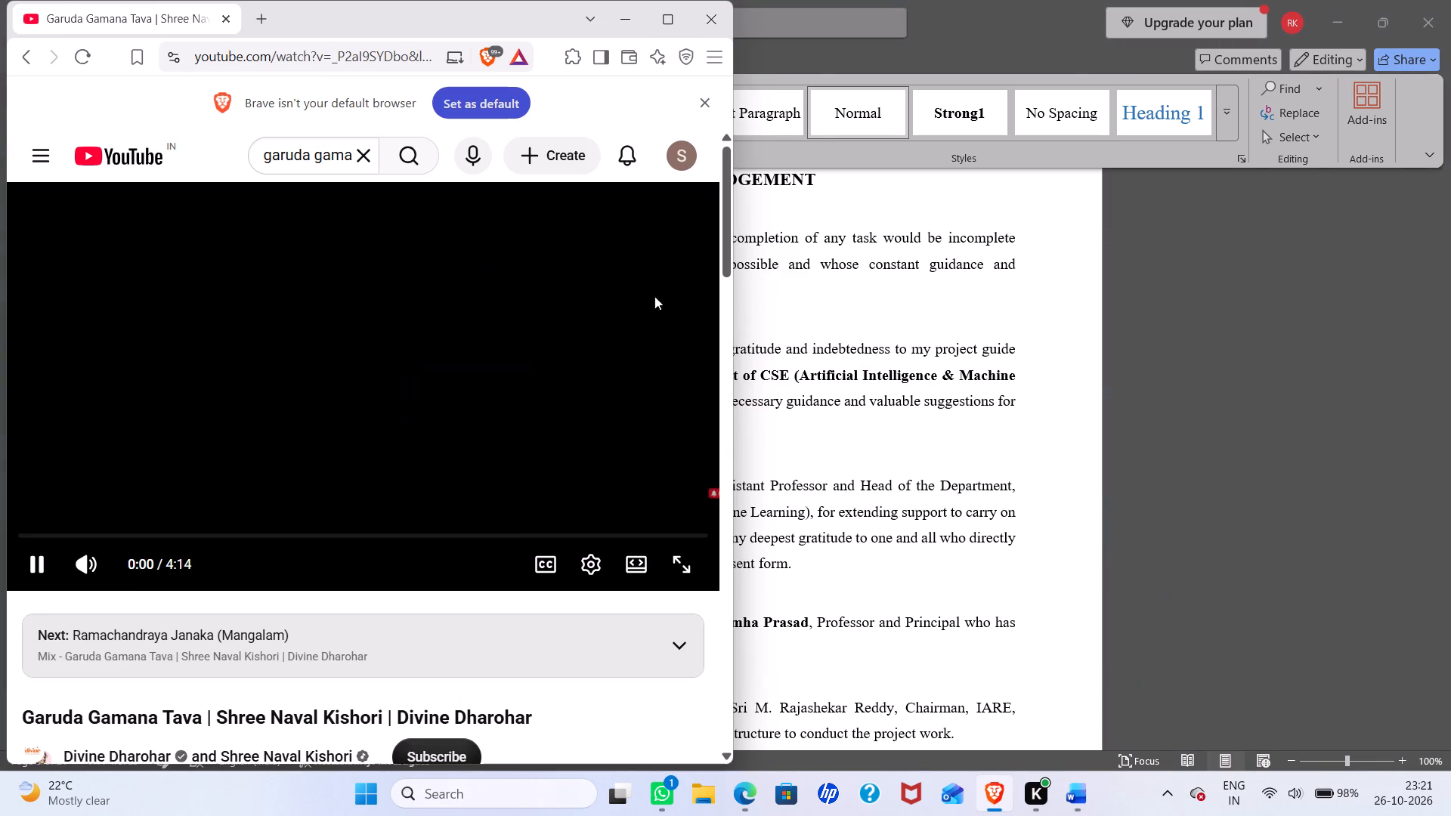
pyautogui.hotkey('alt', 'Tab')
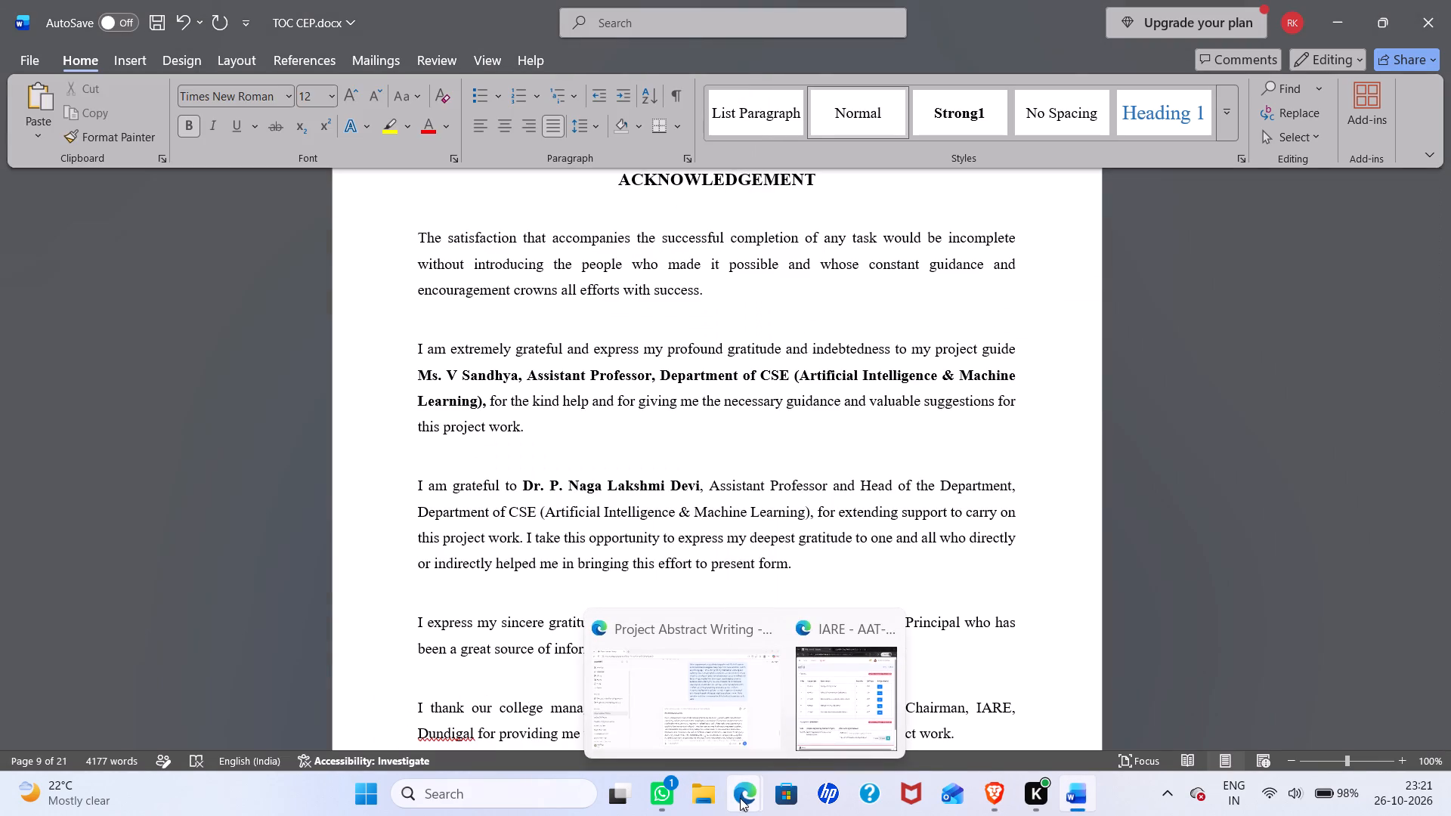
# Switch to the student portal in Edge and look through its navigation menu, including the Uploads group, for the timetable.
pyautogui.click(837, 719)
pyautogui.scroll(1, 947, 490)
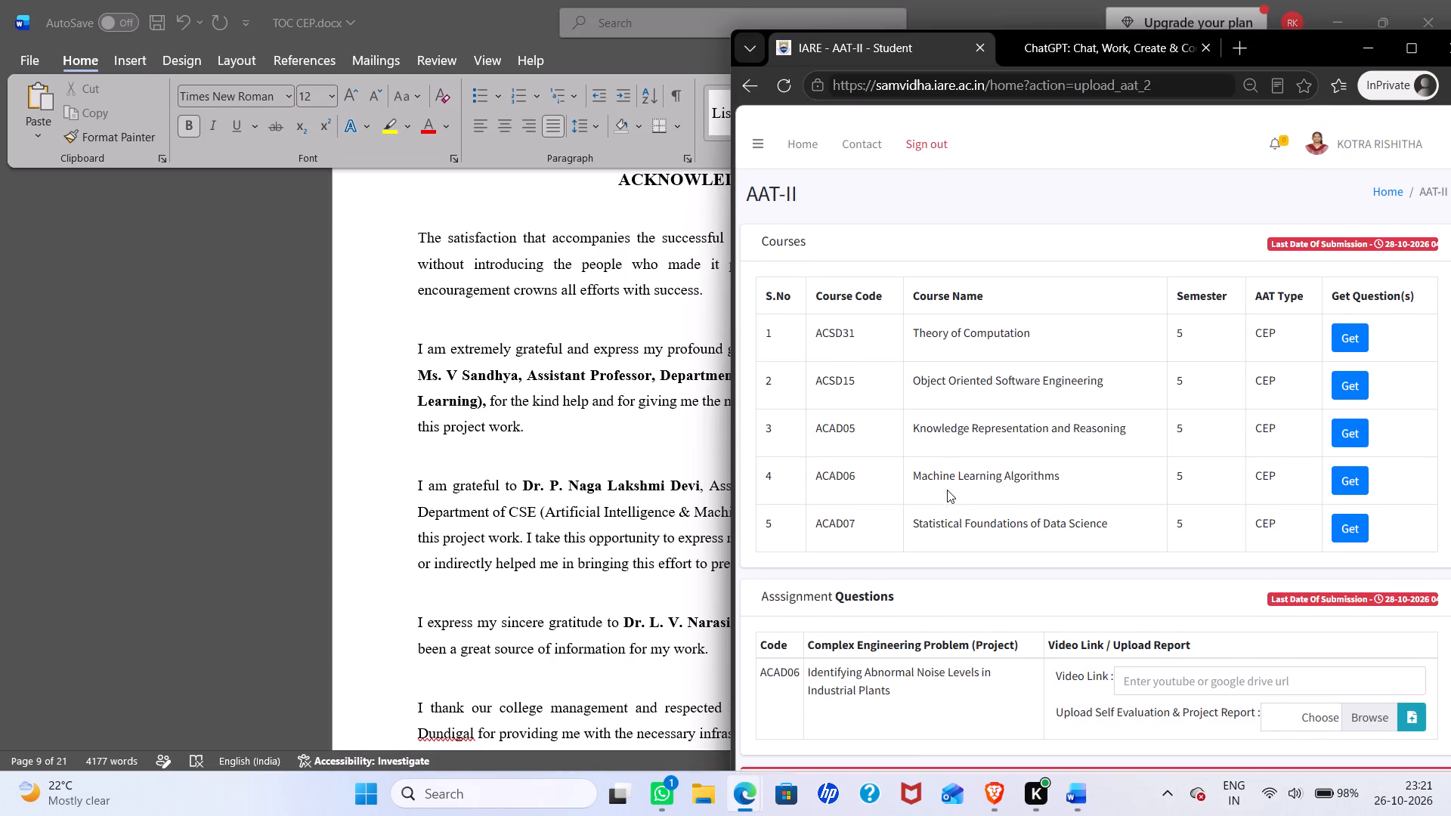
pyautogui.scroll(1, 947, 490)
pyautogui.click(775, 137)
pyautogui.scroll(-2, 751, 334)
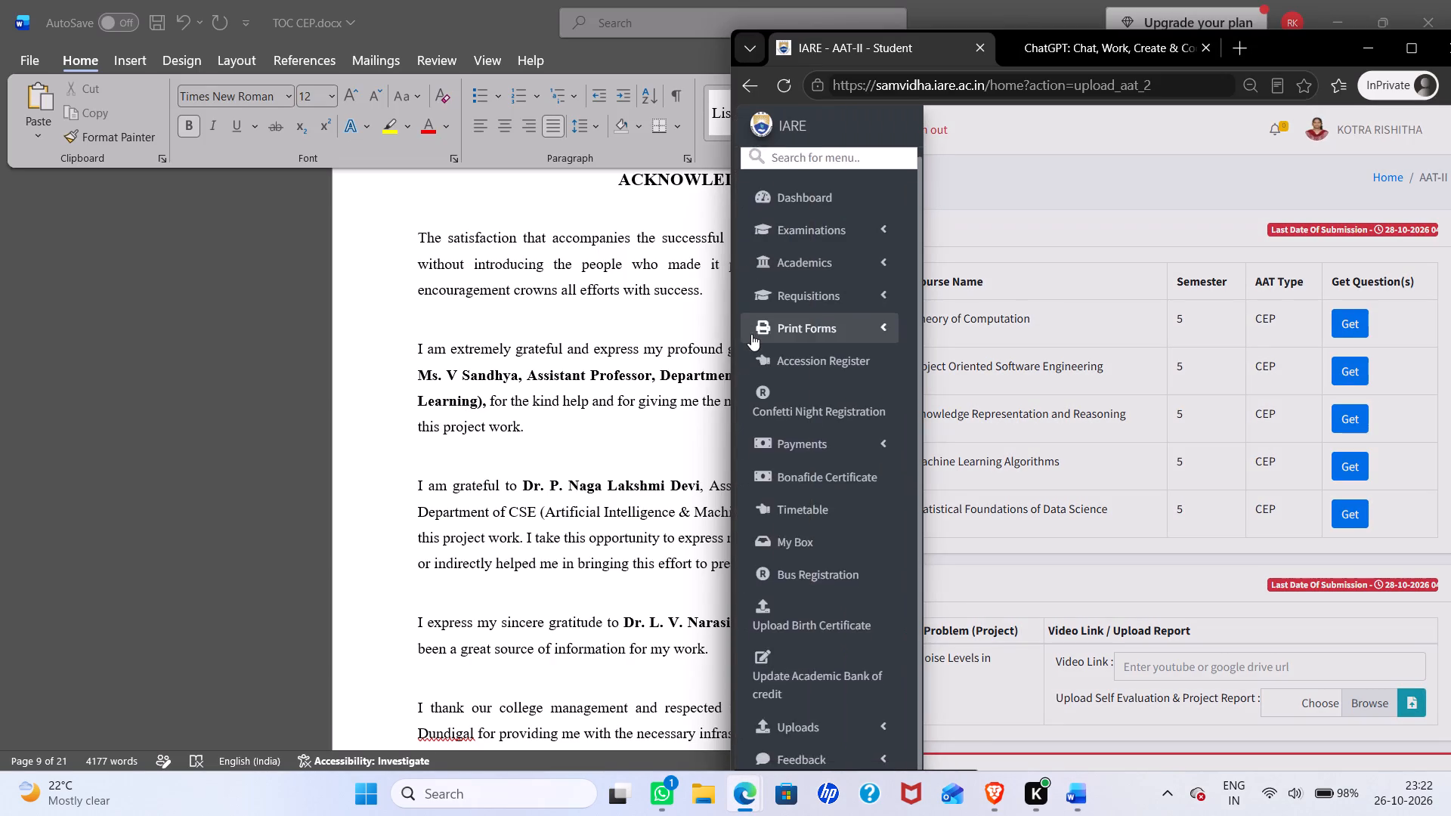
pyautogui.scroll(-1, 751, 334)
pyautogui.click(790, 717)
pyautogui.scroll(-2, 790, 717)
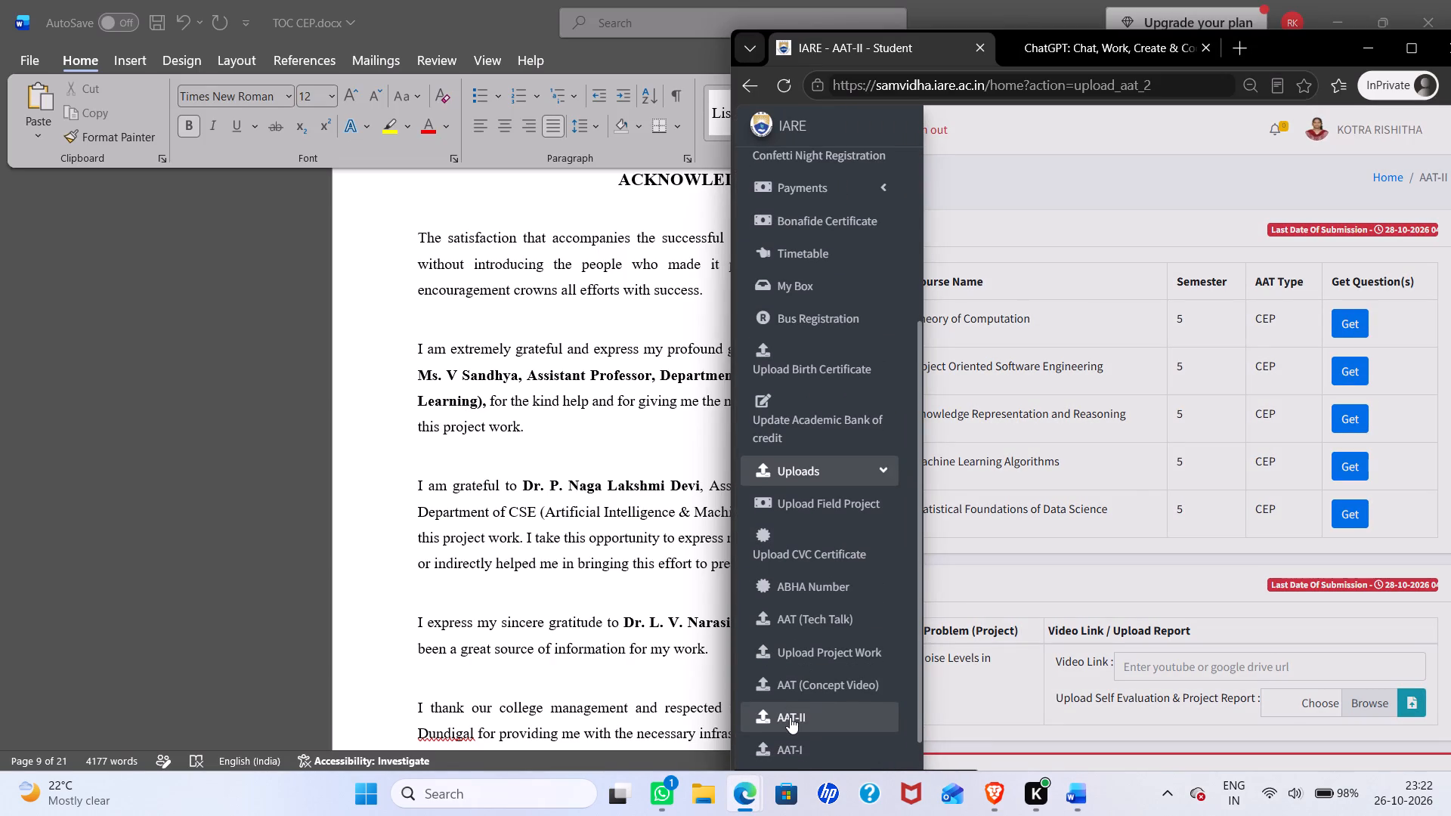
pyautogui.scroll(-1, 790, 717)
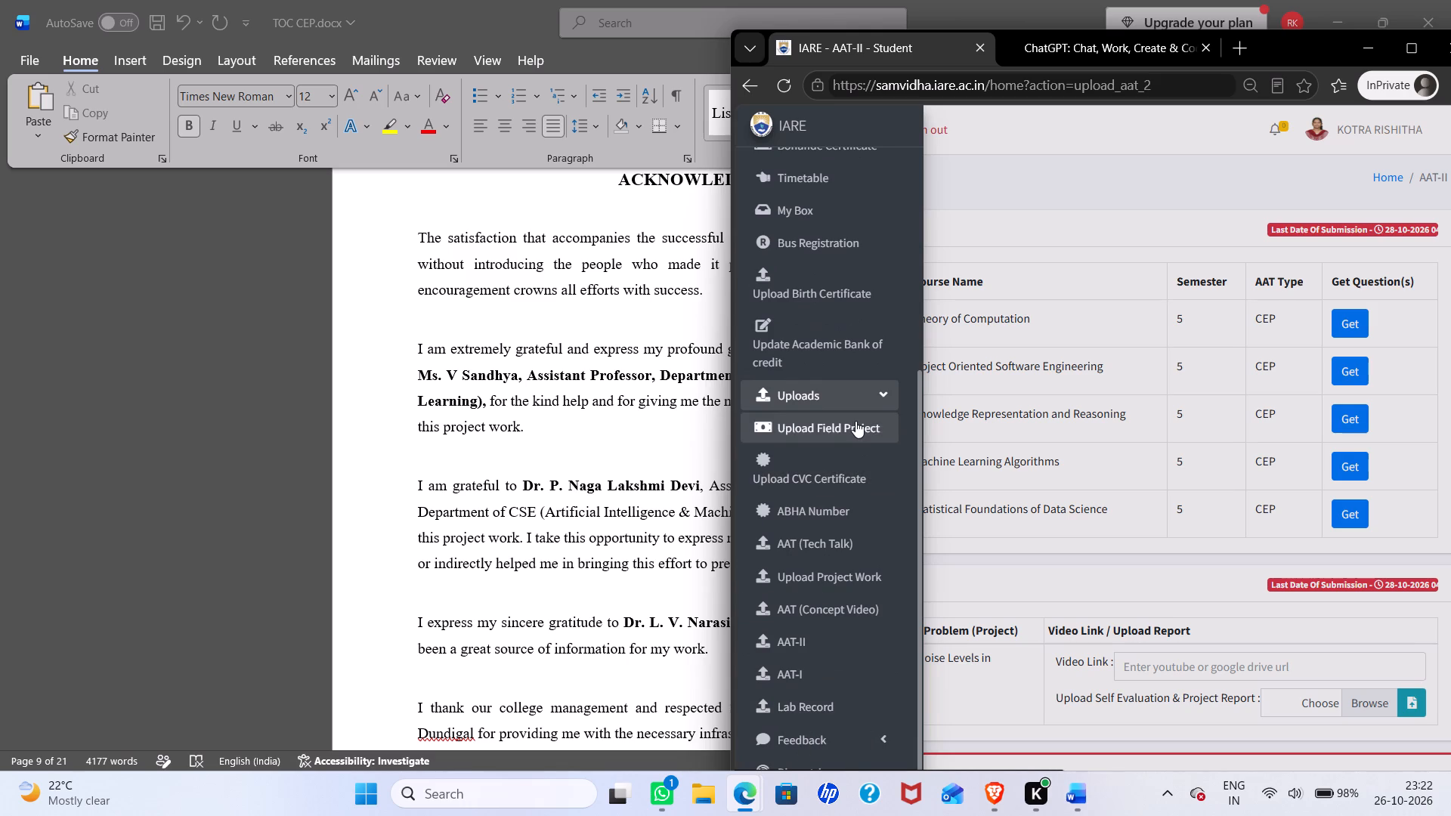
pyautogui.scroll(-1, 805, 736)
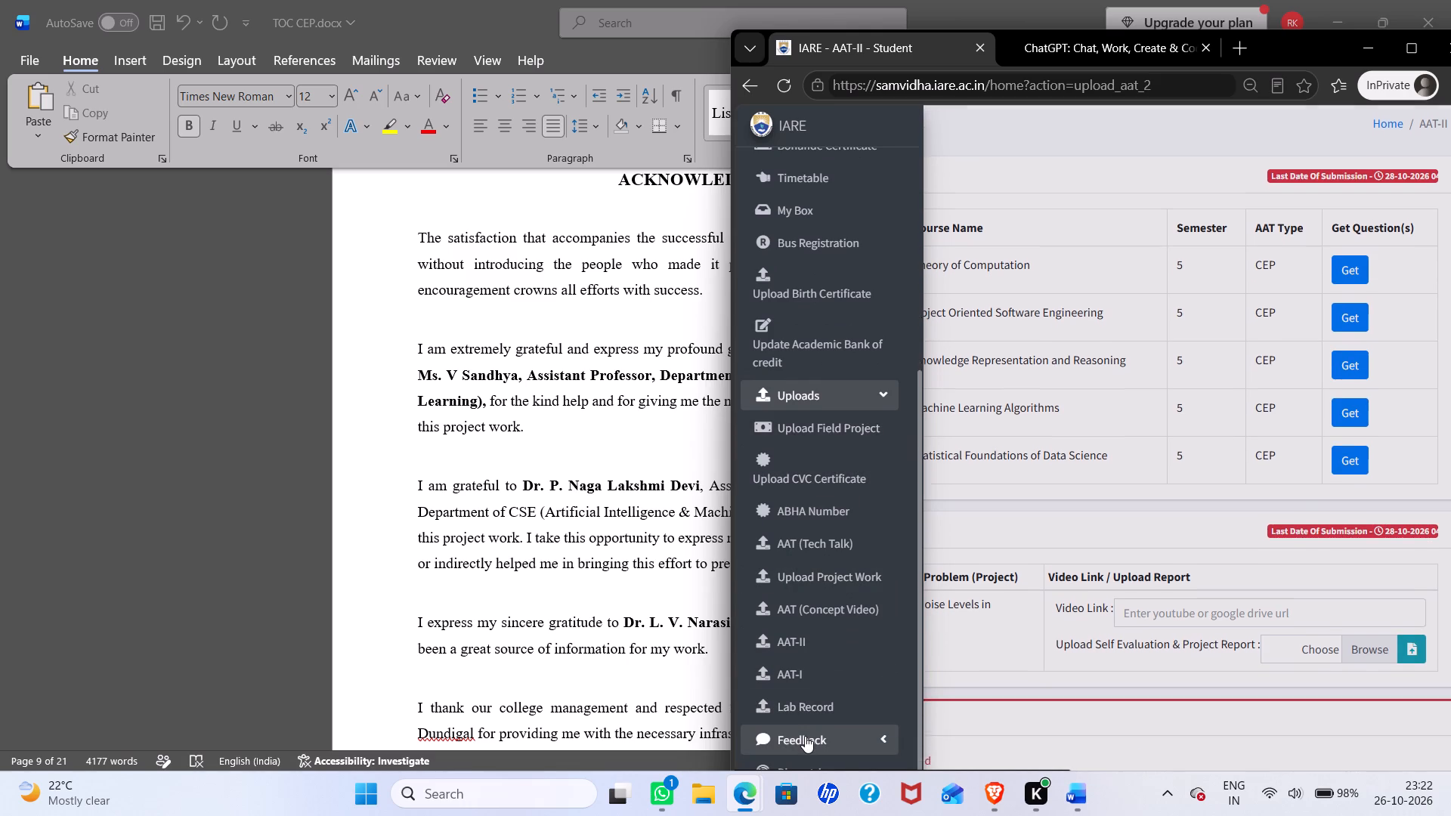
pyautogui.scroll(-3, 805, 736)
pyautogui.scroll(1, 788, 659)
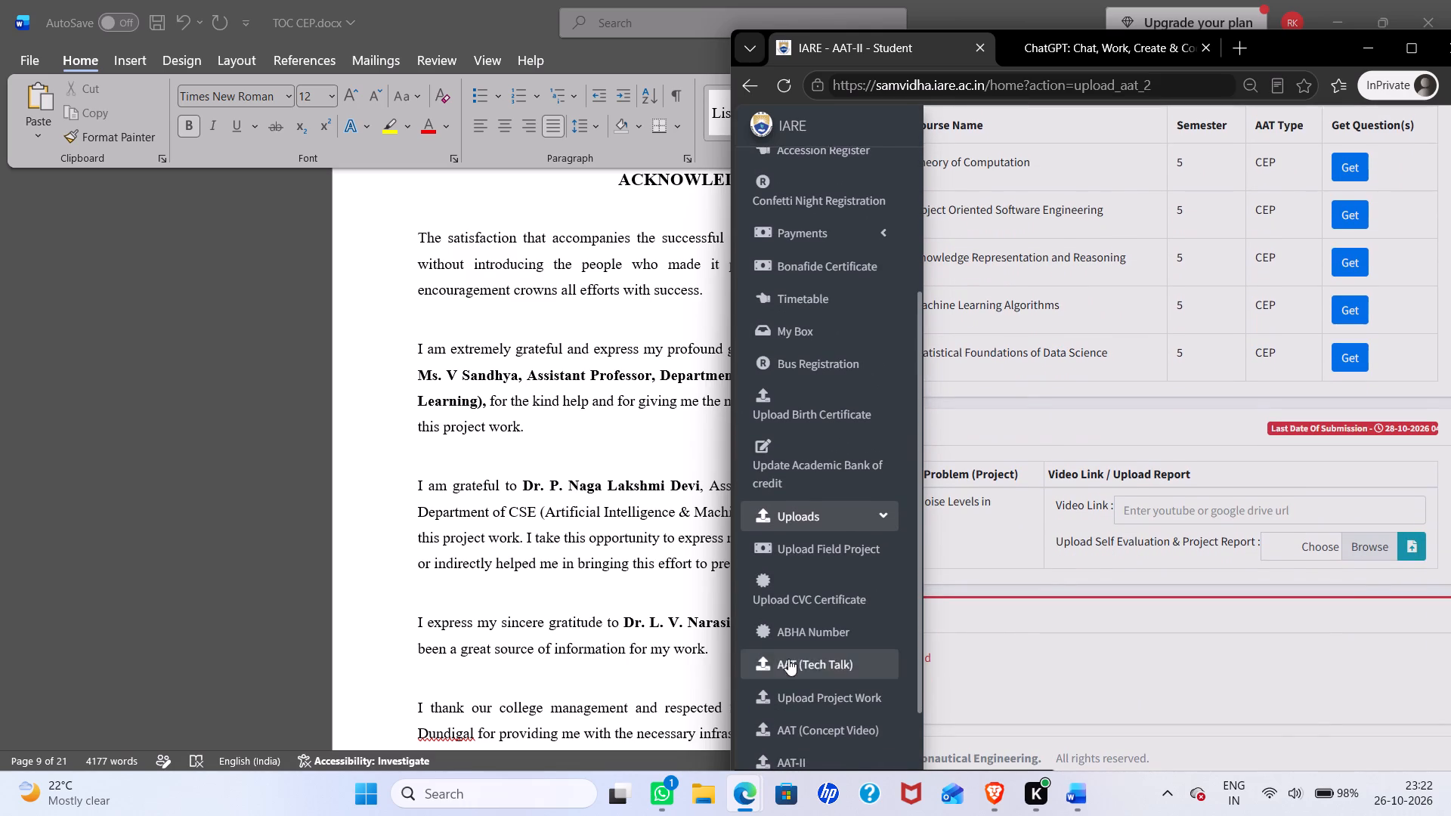
pyautogui.click(805, 503)
pyautogui.scroll(1, 805, 503)
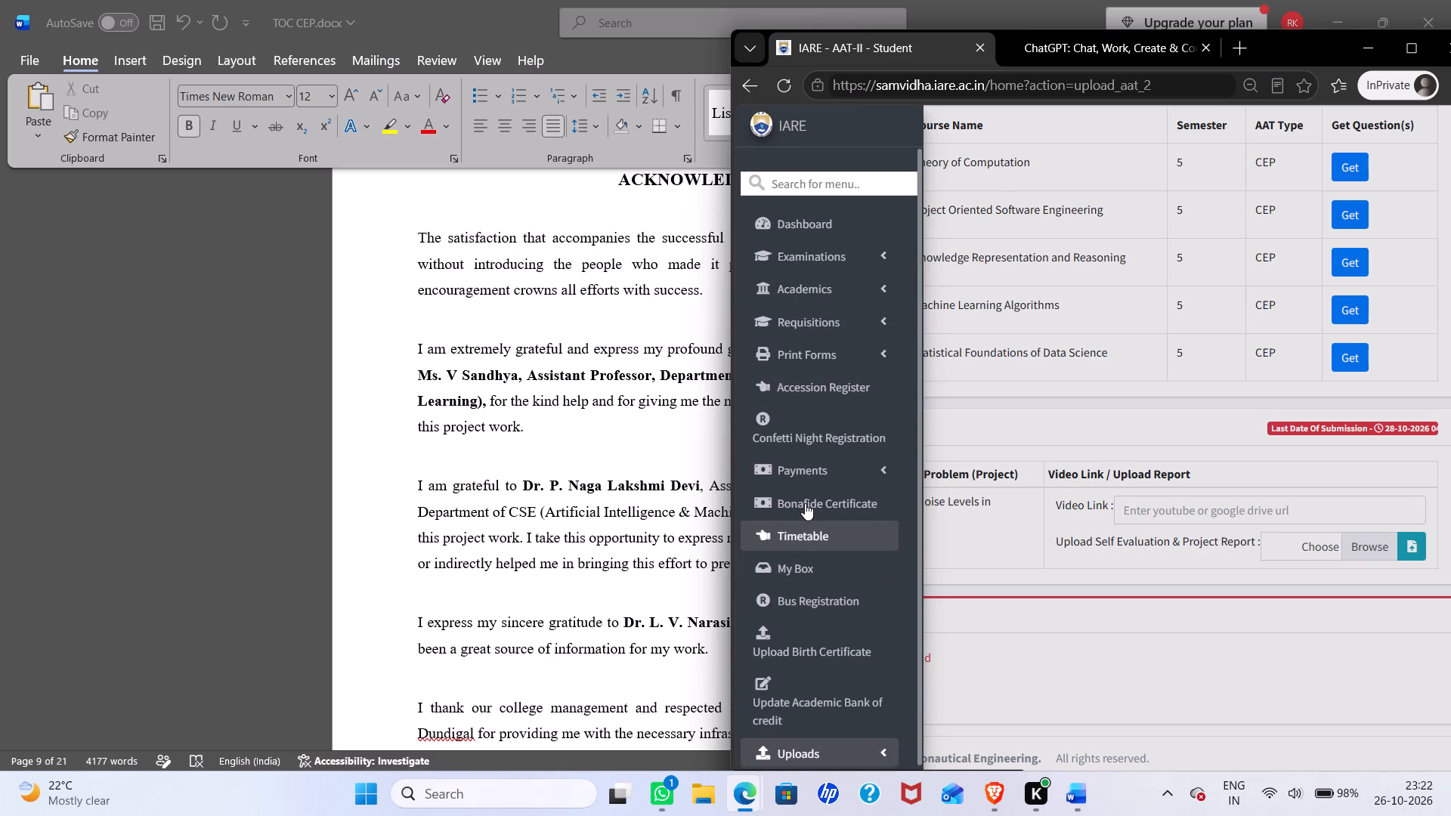
pyautogui.scroll(1, 805, 503)
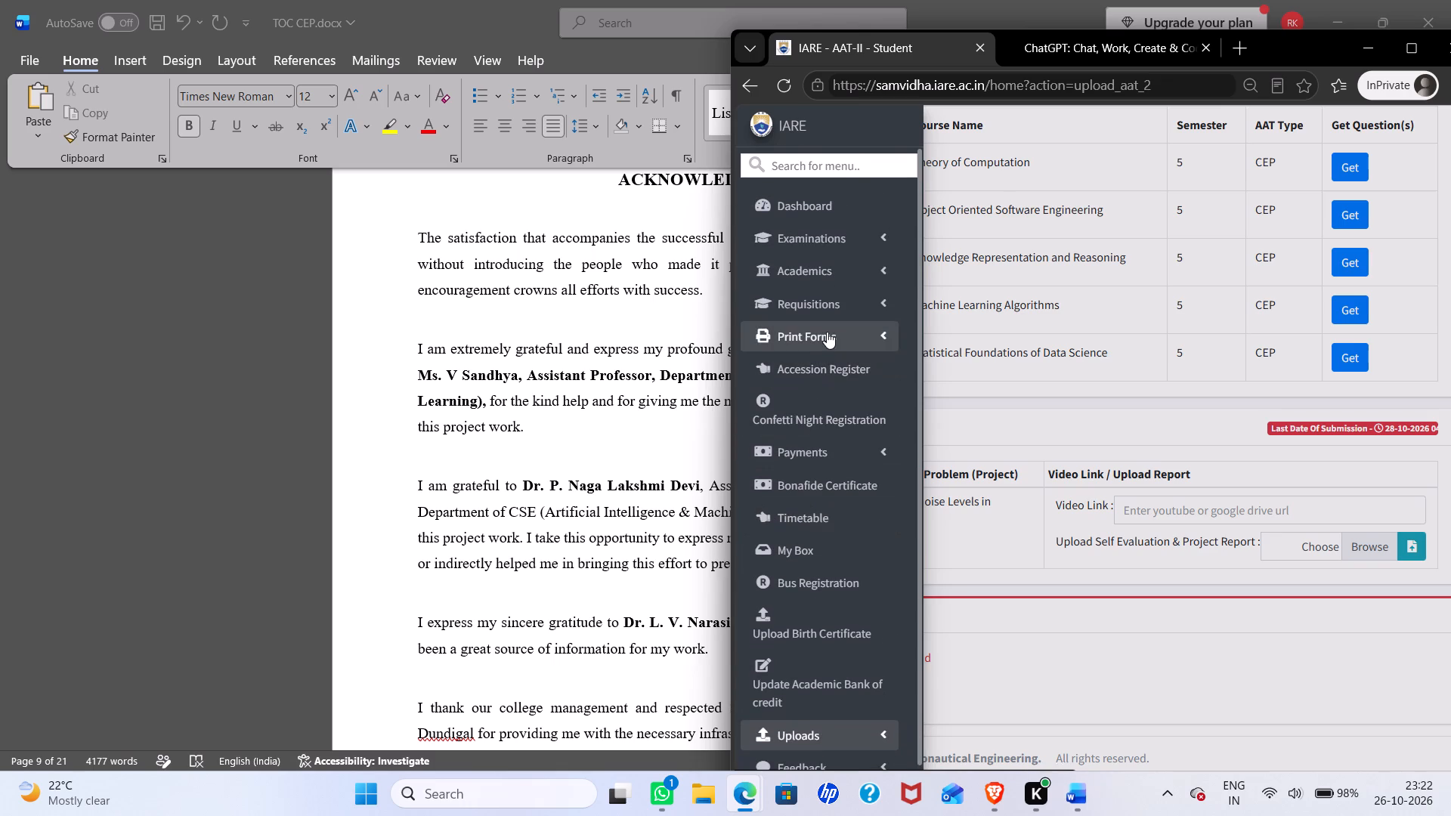
# Show the portal timetable for academic year 2026-27 and section CSE (AI&ML) - V Semester (Section - A).
pyautogui.click(785, 521)
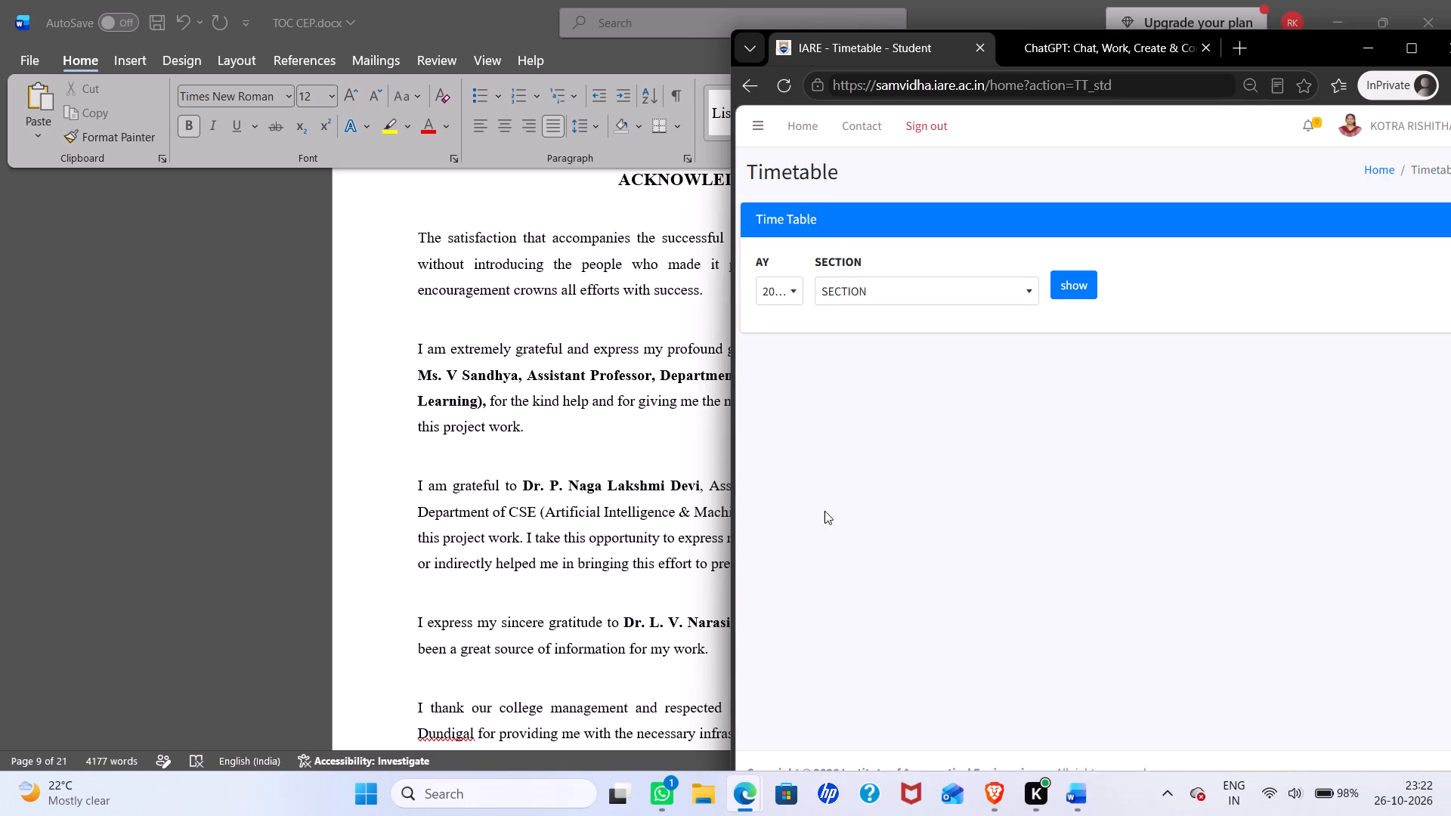
pyautogui.click(778, 289)
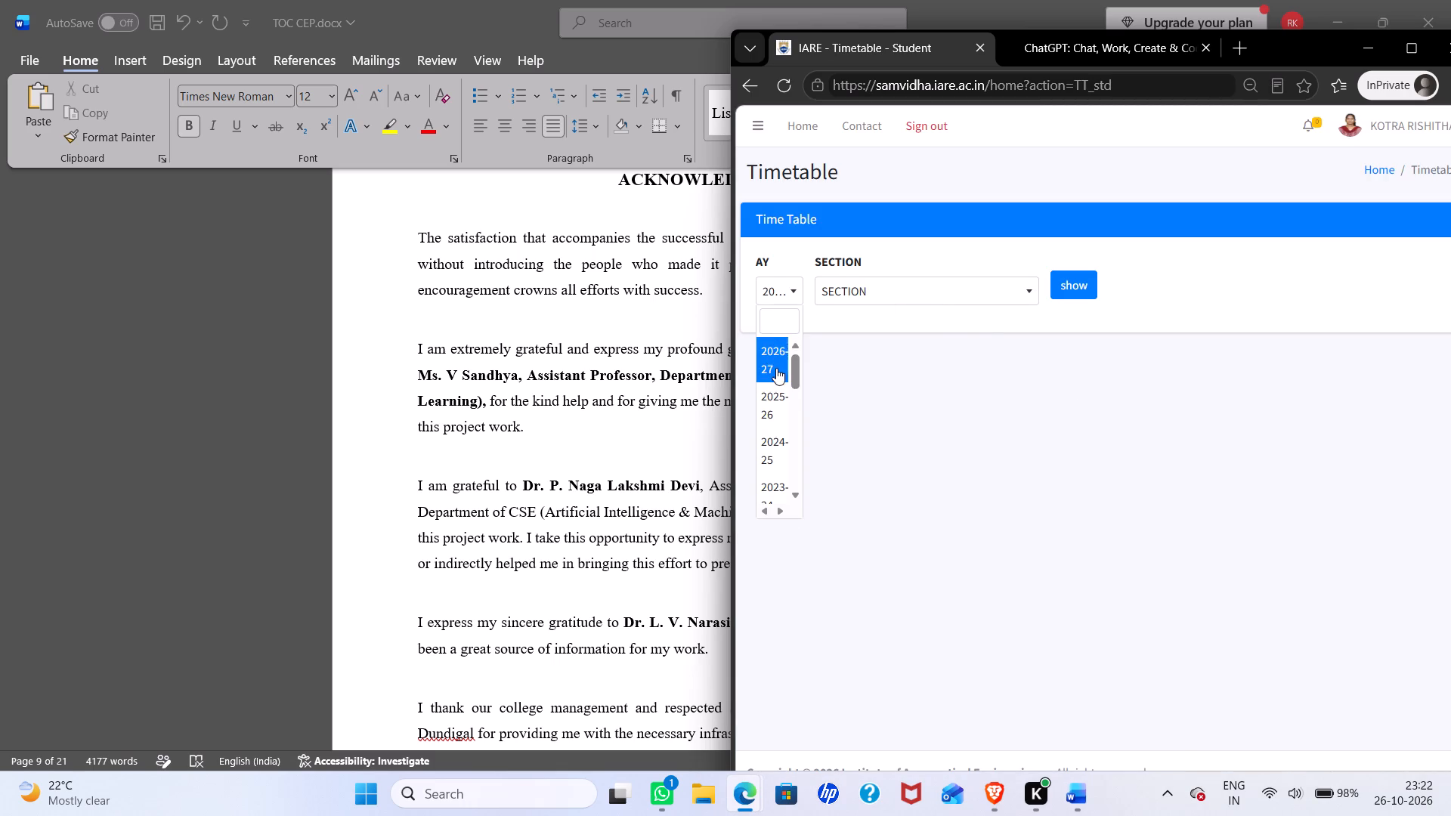
pyautogui.click(777, 366)
pyautogui.click(891, 286)
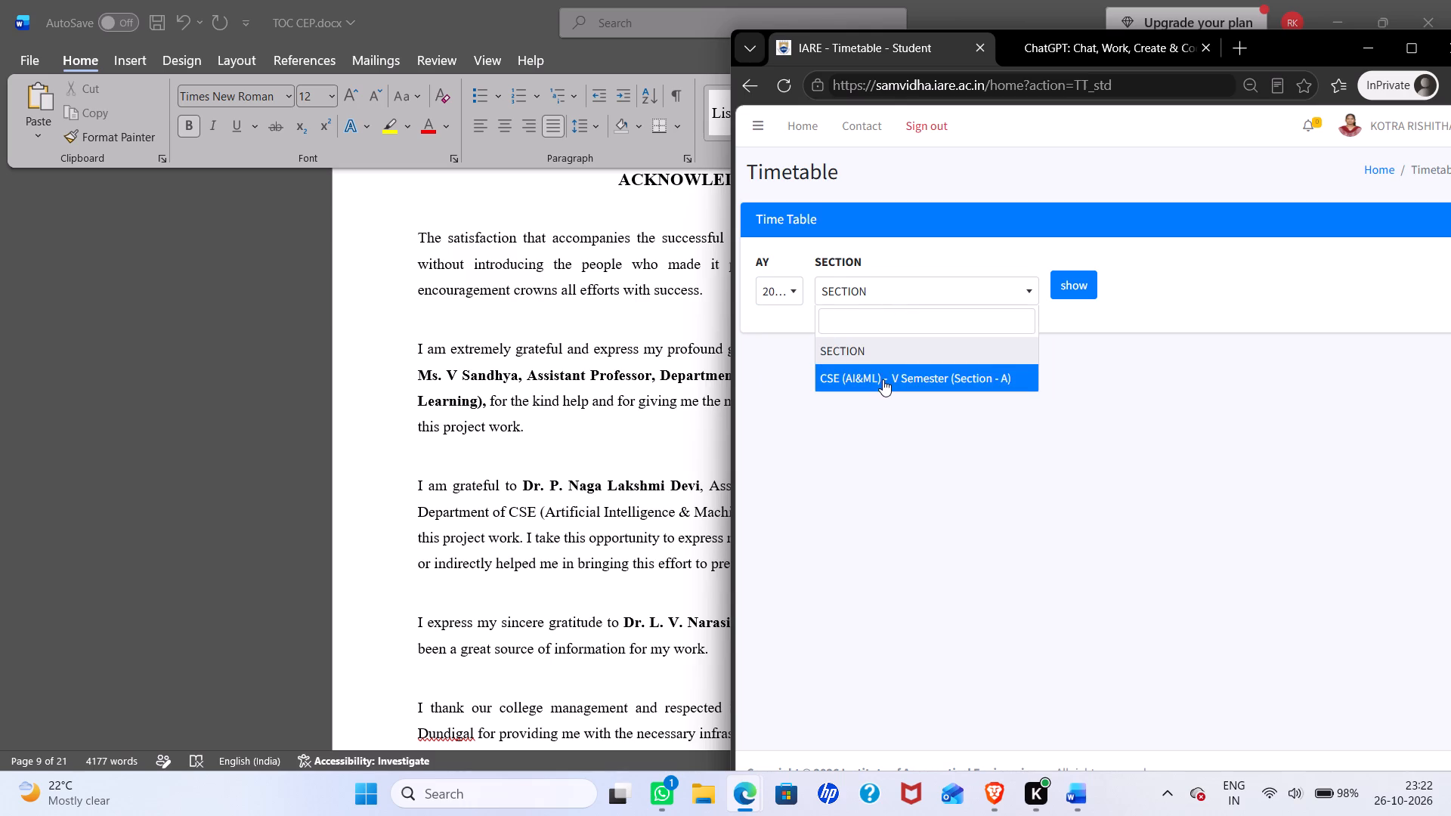
pyautogui.click(883, 379)
pyautogui.click(1063, 293)
# Copy the Machine Learning Algorithms teacher's name with title from the timetable's staff list and replace the project guide's name in Word's Acknowledgement with it.
pyautogui.scroll(-2, 1063, 391)
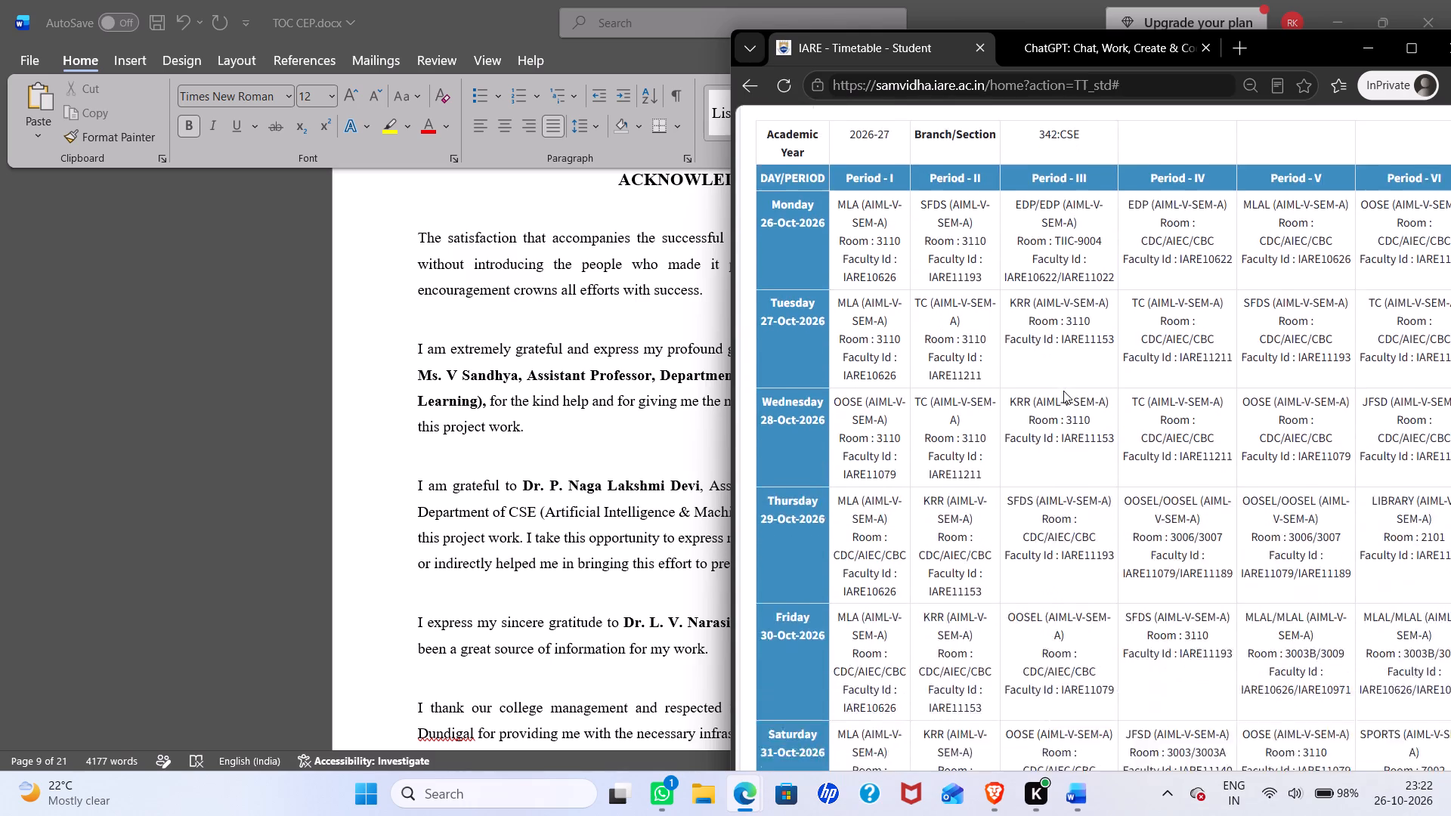
pyautogui.scroll(-3, 1063, 391)
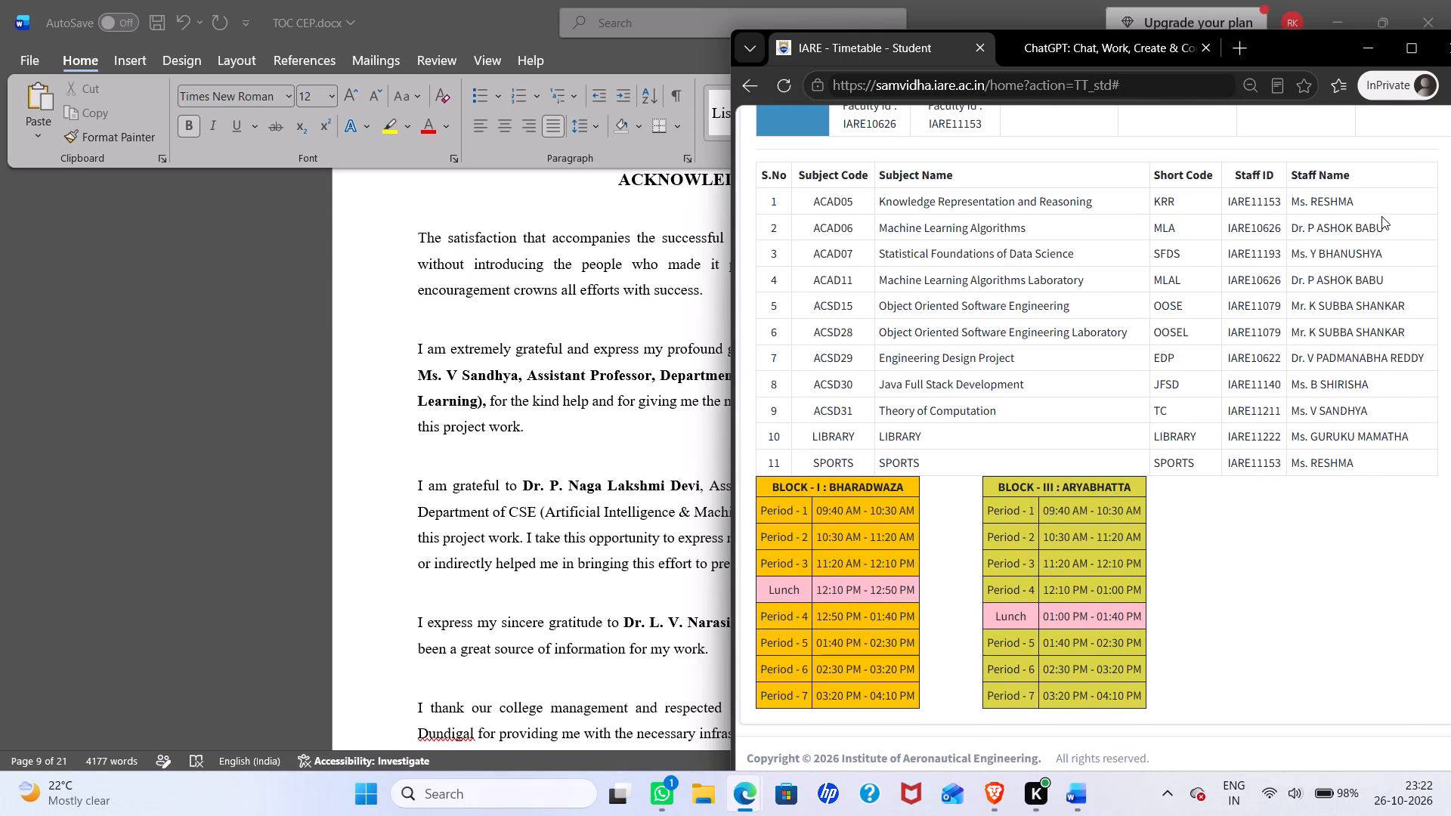
pyautogui.moveTo(1384, 222); pyautogui.dragTo(1289, 223)
pyautogui.hotkey('ctrl', 'c')
pyautogui.hotkey('alt', 'Tab')
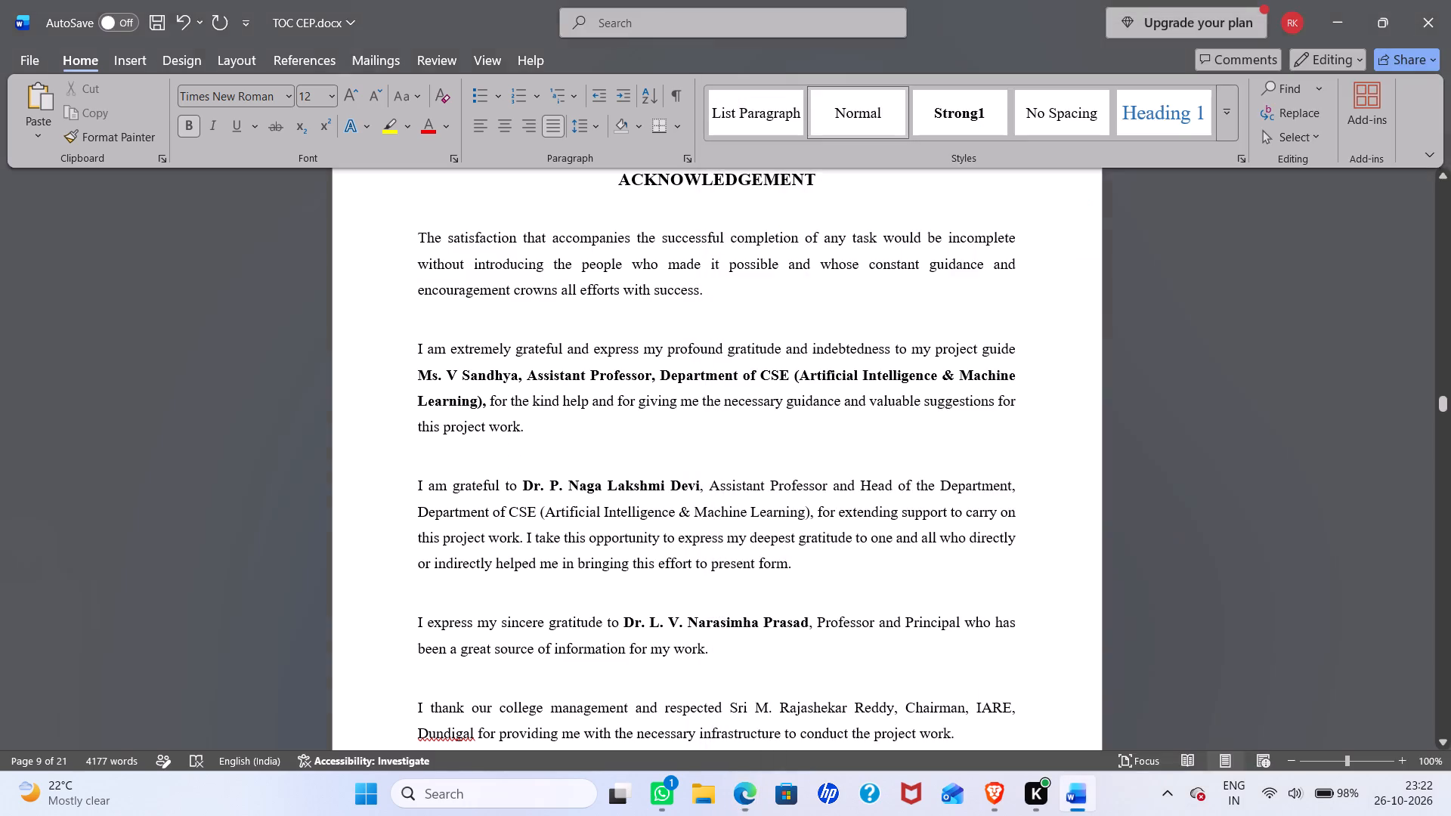
pyautogui.moveTo(418, 375); pyautogui.dragTo(491, 372)
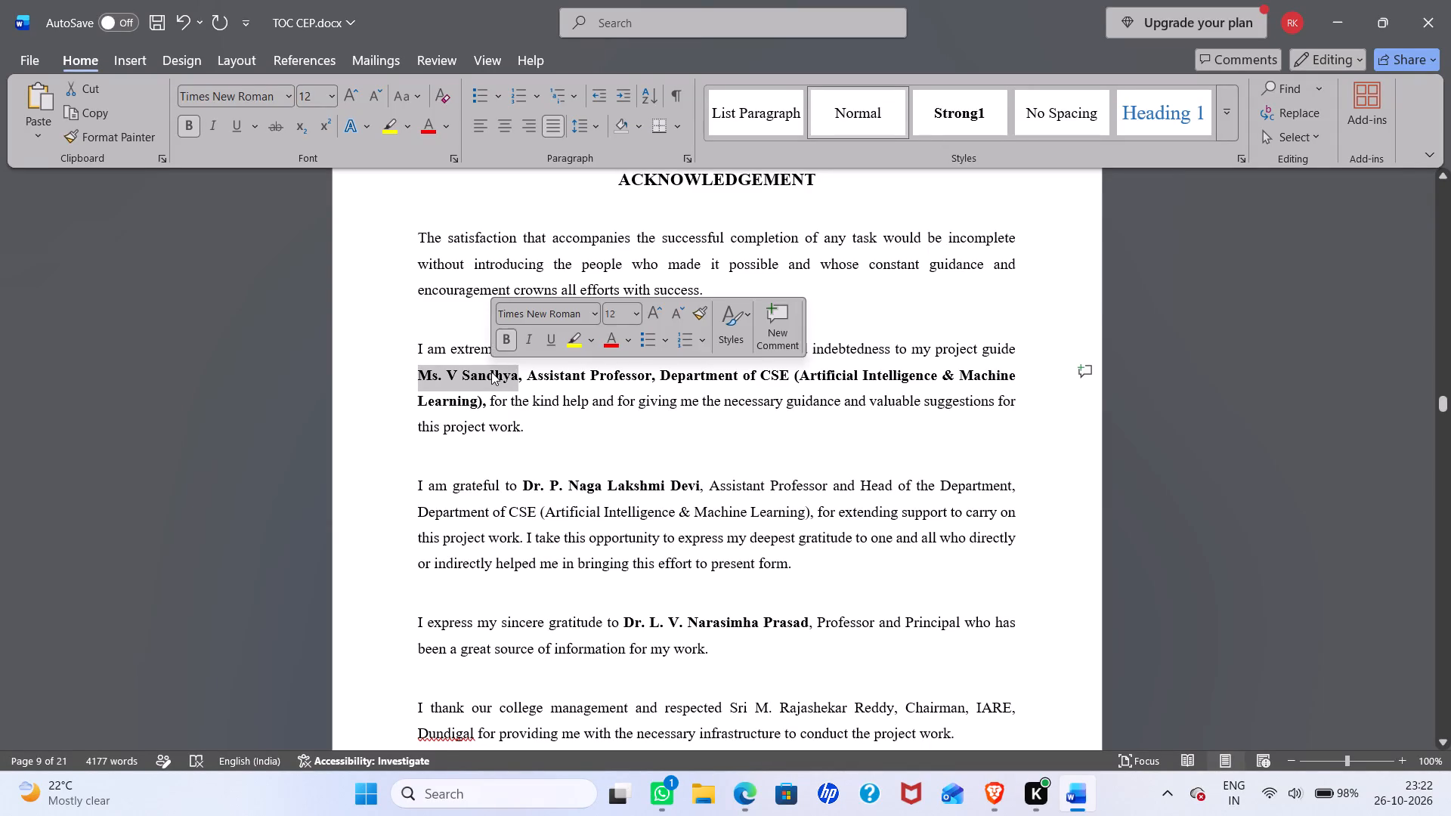
pyautogui.hotkey('ctrl', 'v')
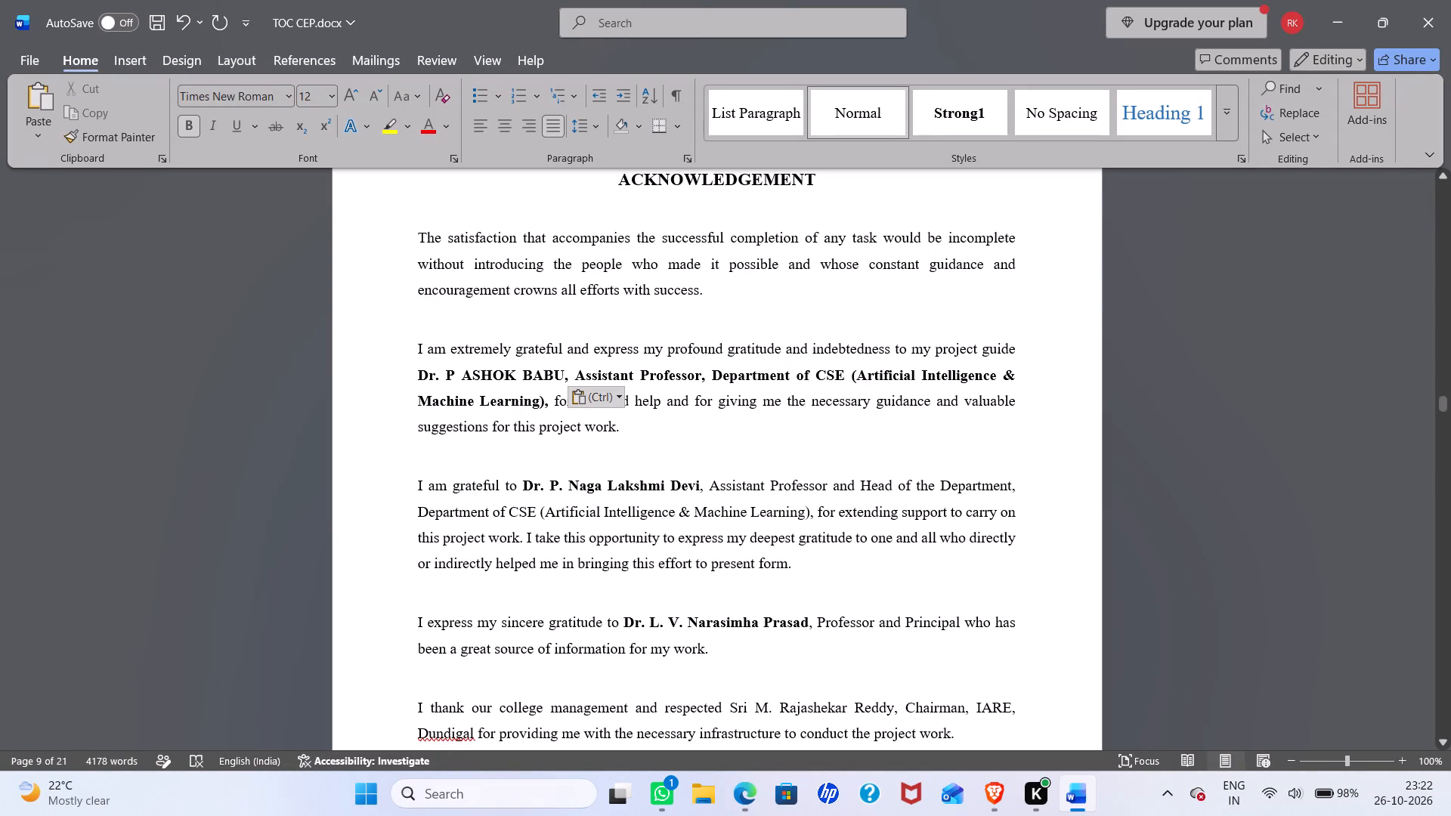
# Delete the designation "Assistant Professor" after the project guide's name in the Acknowledgement.
pyautogui.click(703, 375)
pyautogui.press('BackSpace')
pyautogui.press('BackSpace')
pyautogui.press('BackSpace')
pyautogui.press('BackSpace')
pyautogui.press('BackSpace')
pyautogui.press('BackSpace')
pyautogui.press('BackSpace')
pyautogui.press('BackSpace')
pyautogui.press('BackSpace')
pyautogui.press('BackSpace')
pyautogui.press('BackSpace')
pyautogui.press('BackSpace')
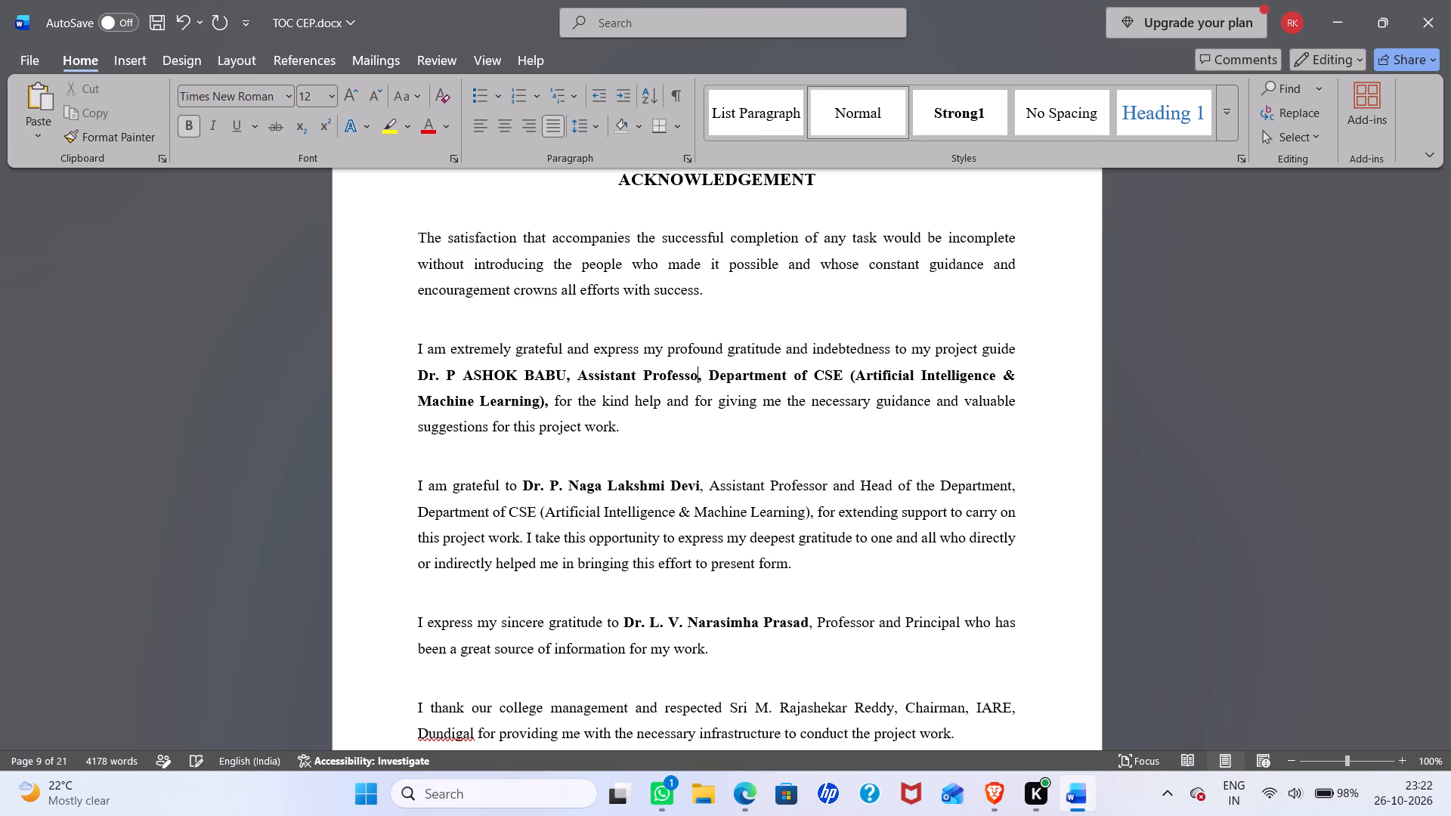
pyautogui.press('BackSpace')
pyautogui.press('BackSpace')
pyautogui.press('BackSpace')
pyautogui.press('BackSpace')
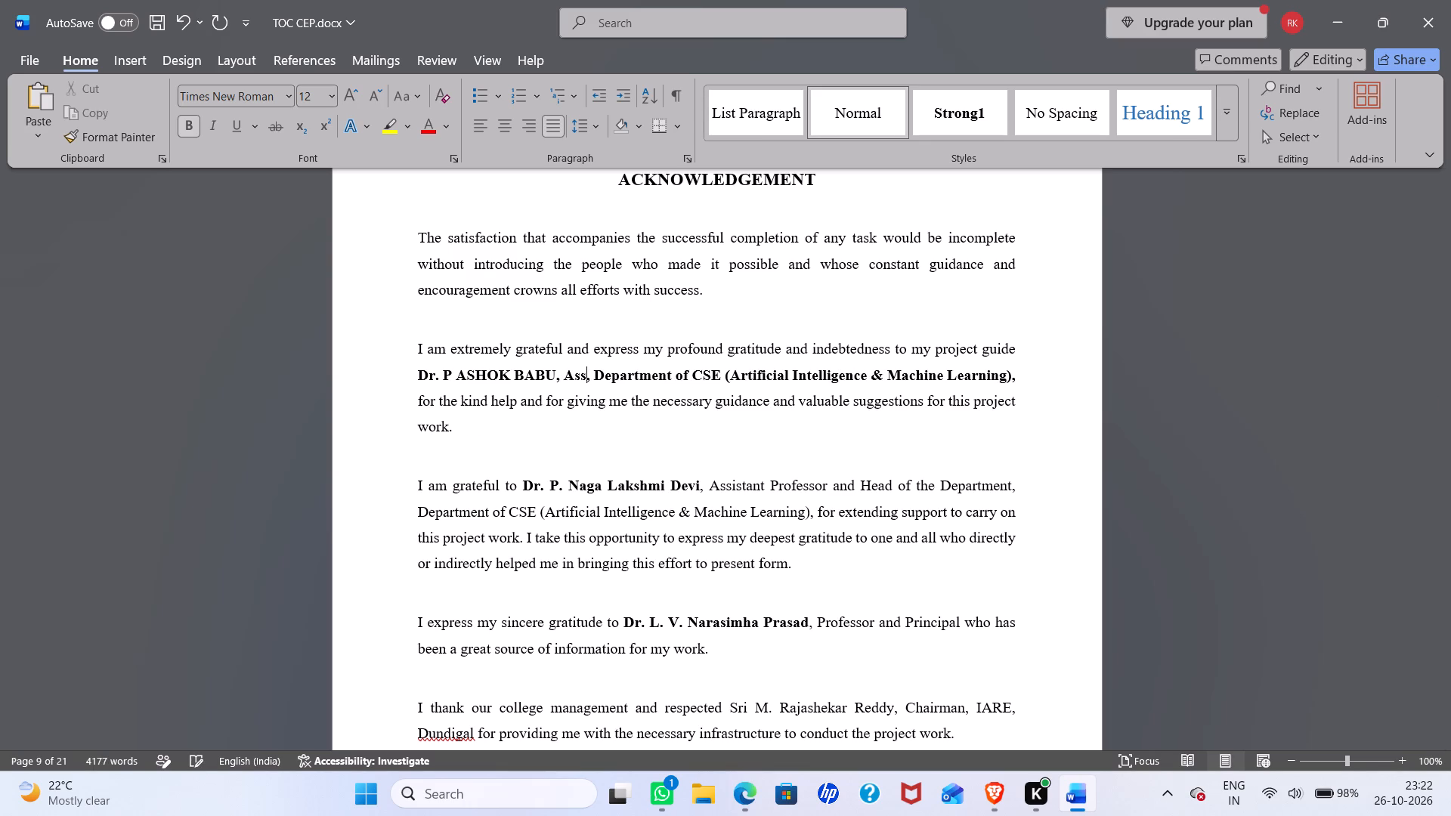
pyautogui.press('BackSpace')
pyautogui.press('BackSpace')
pyautogui.press('BackSpace')
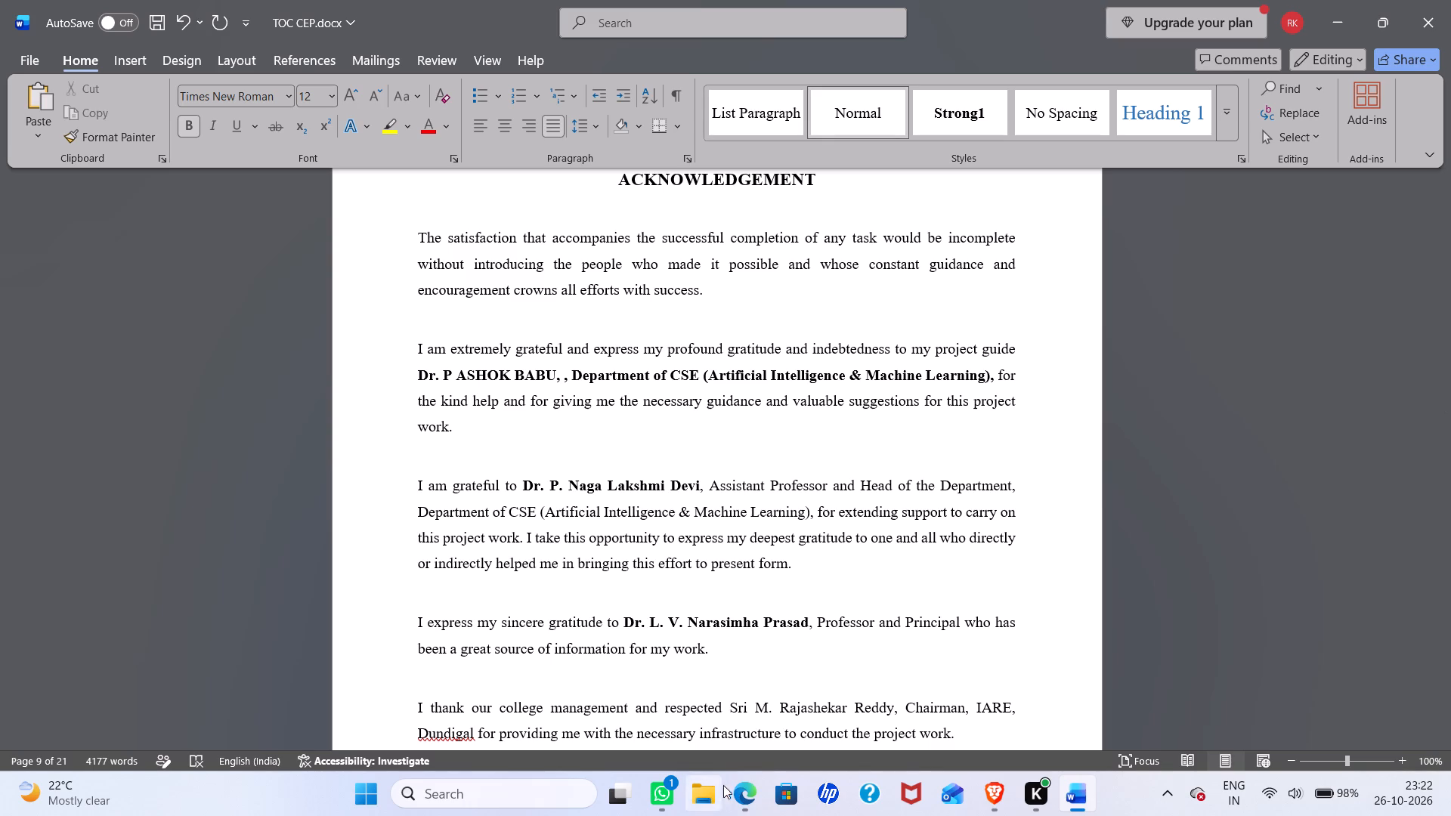
# Switch back to the student portal in Edge and sign out of the current account.
pyautogui.click(797, 721)
pyautogui.scroll(4, 850, 564)
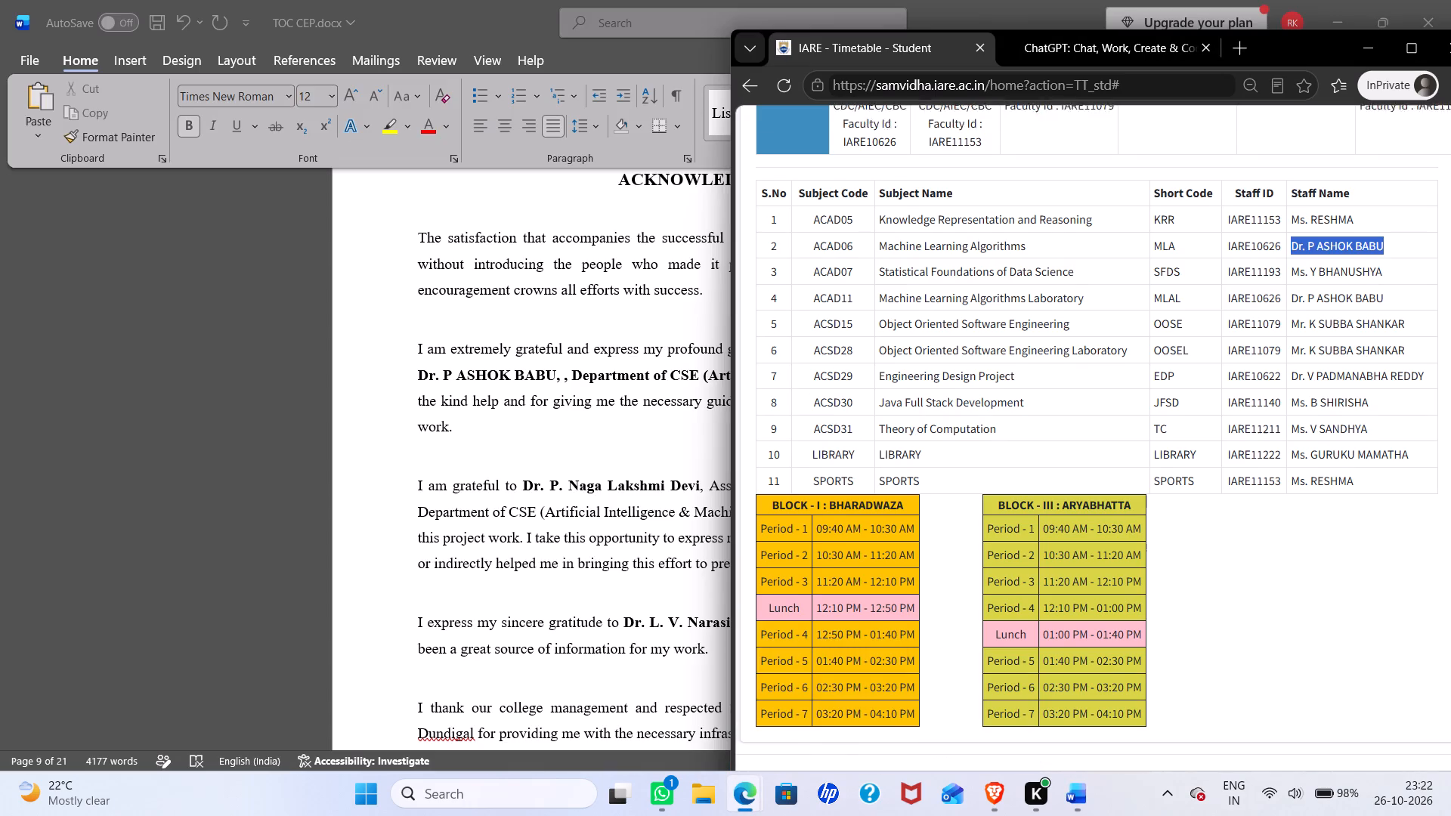
pyautogui.scroll(2, 850, 564)
pyautogui.click(934, 116)
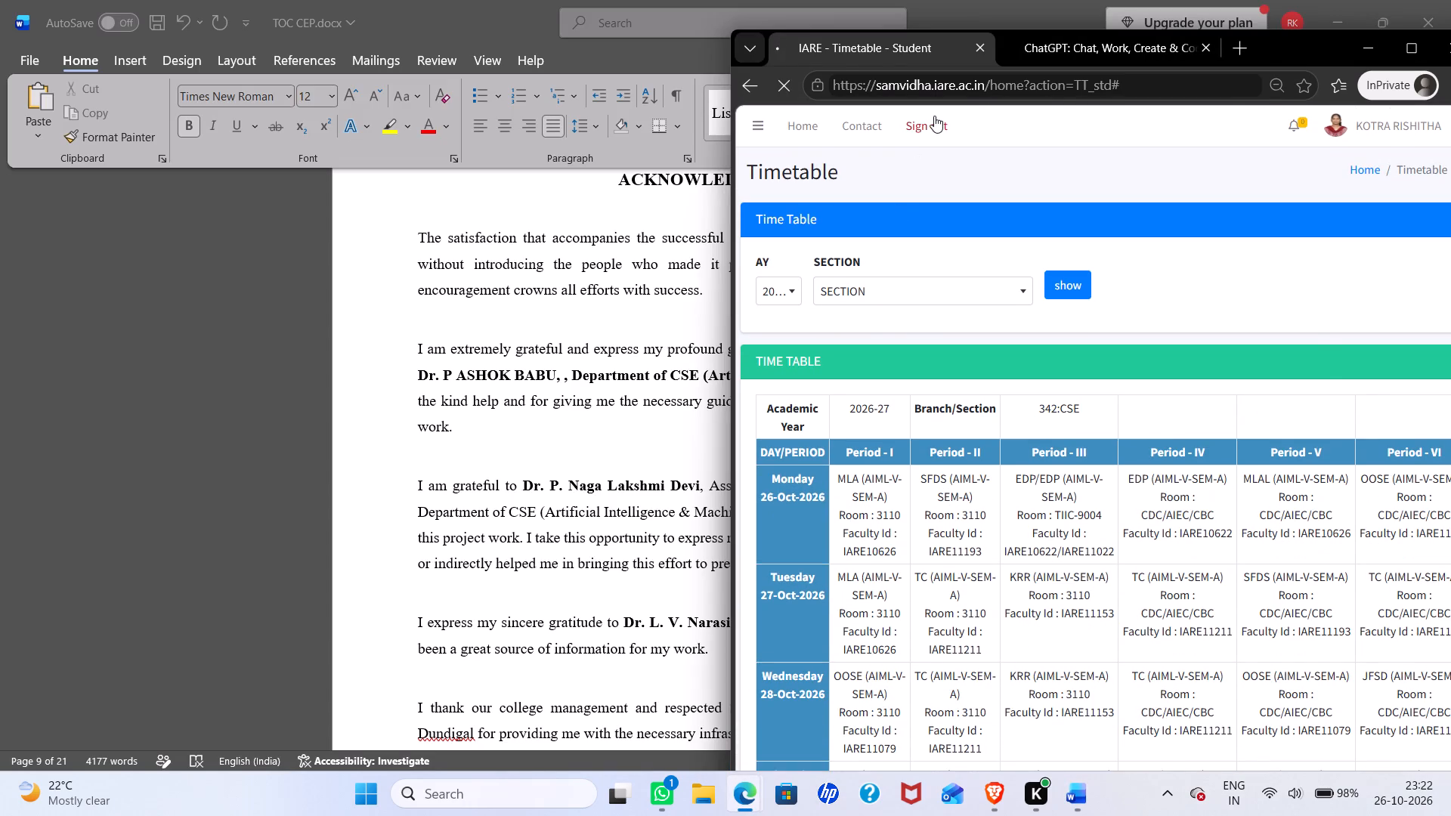
# Sign in to the Samvidha student portal with the second saved student account and its saved password.
pyautogui.click(904, 360)
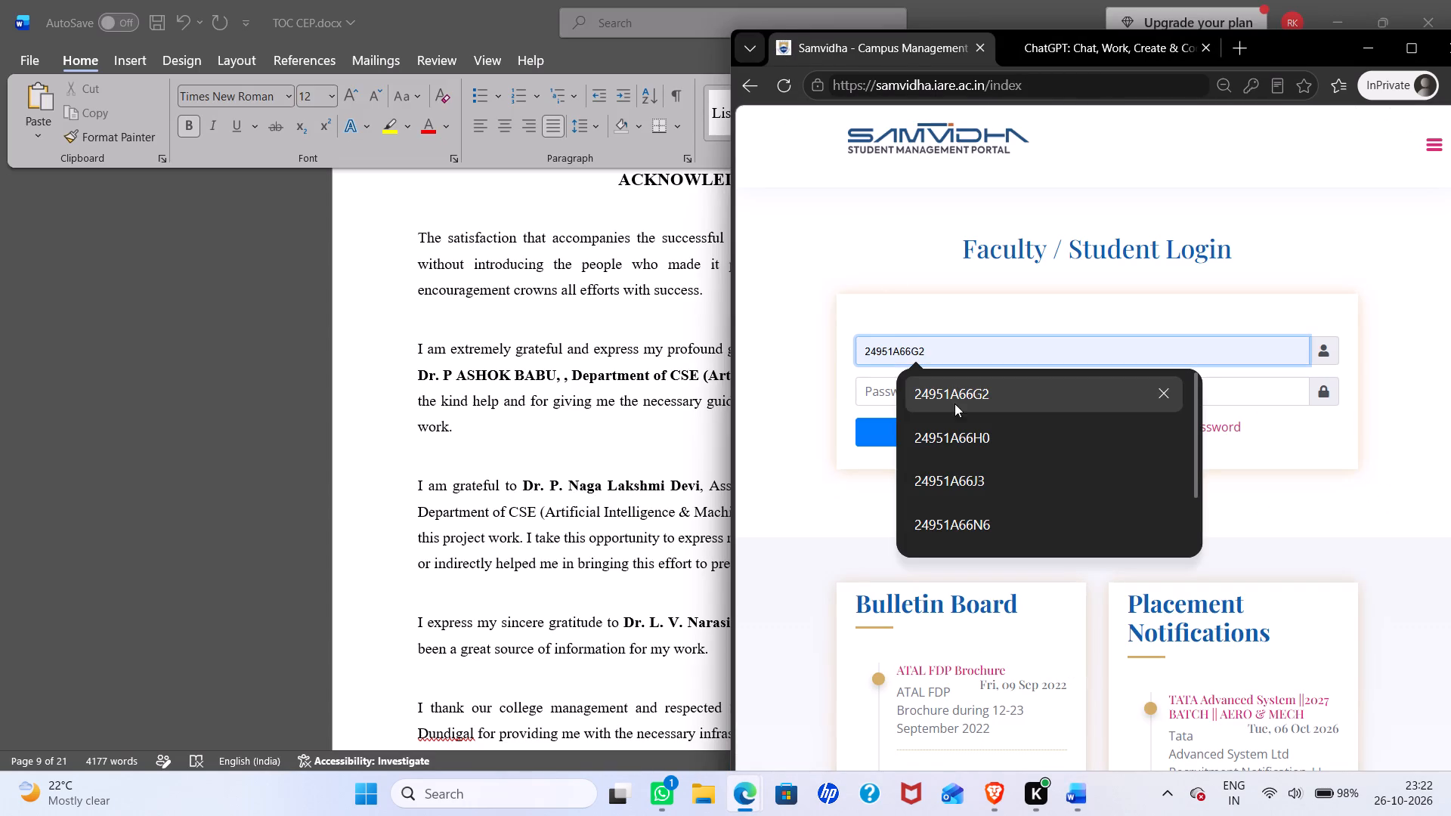
pyautogui.click(971, 439)
pyautogui.click(936, 397)
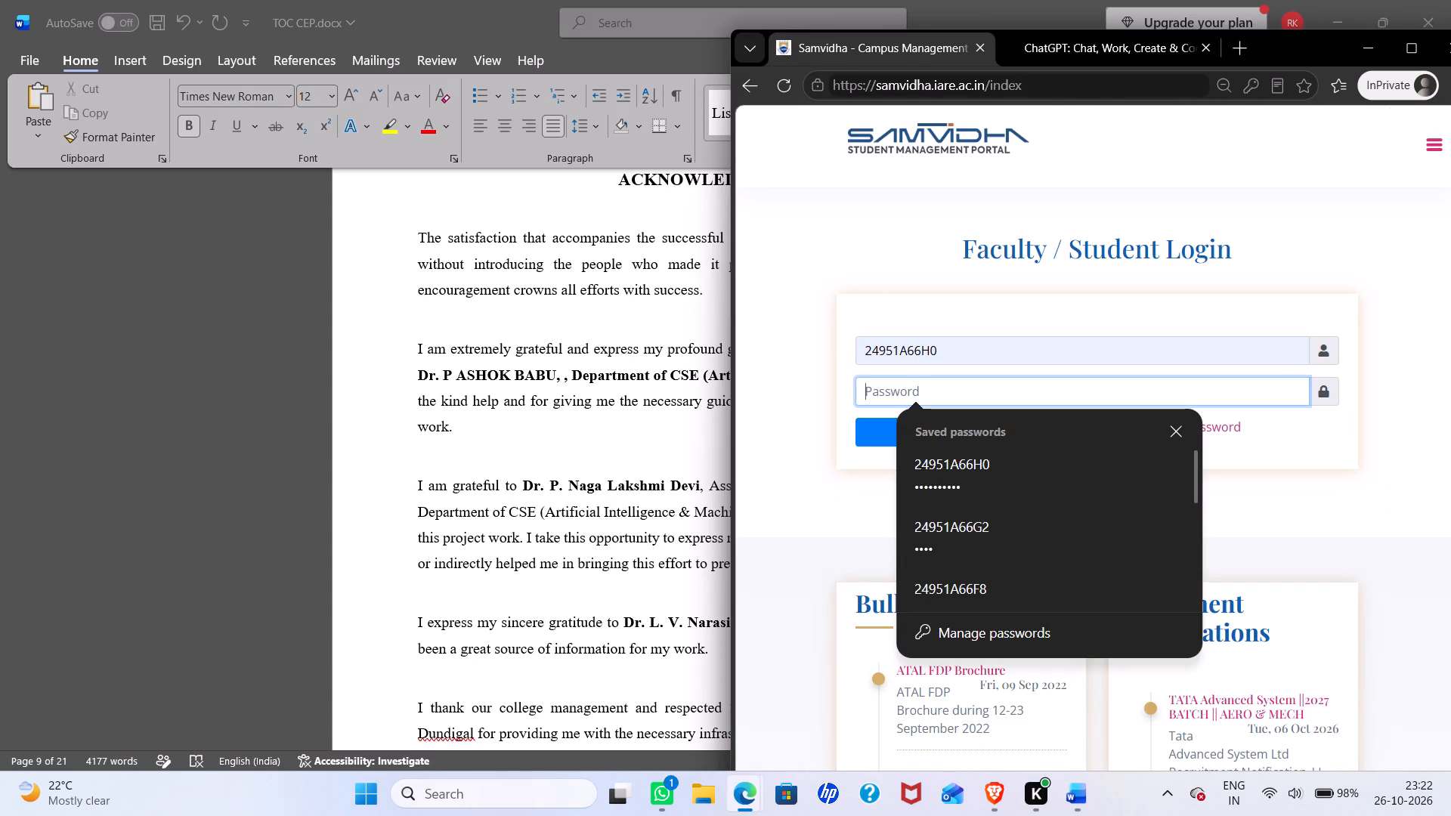
pyautogui.click(940, 454)
pyautogui.click(908, 428)
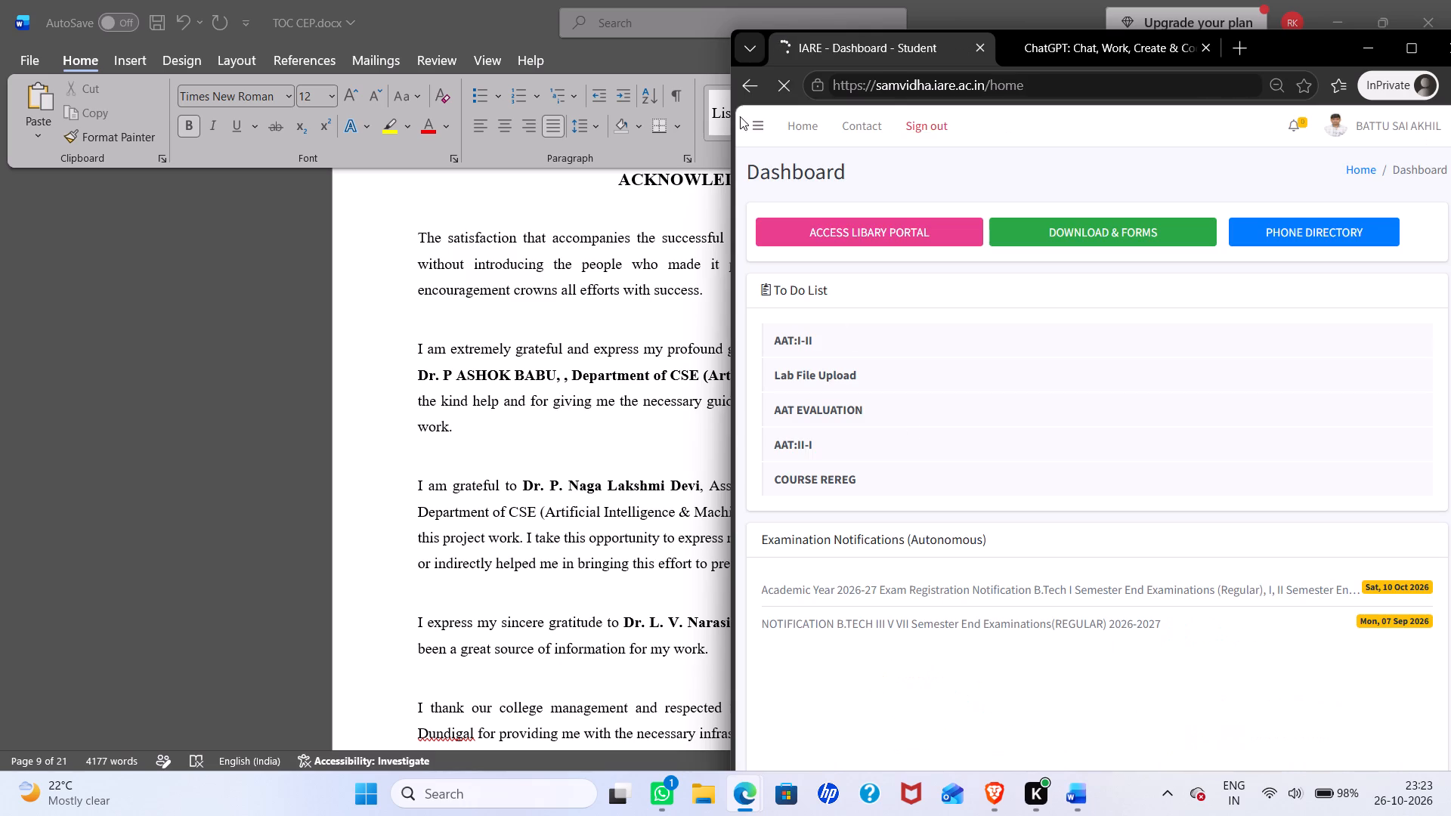
# Open the AAT-II page from the portal's uploads section.
pyautogui.click(747, 121)
pyautogui.scroll(-2, 850, 493)
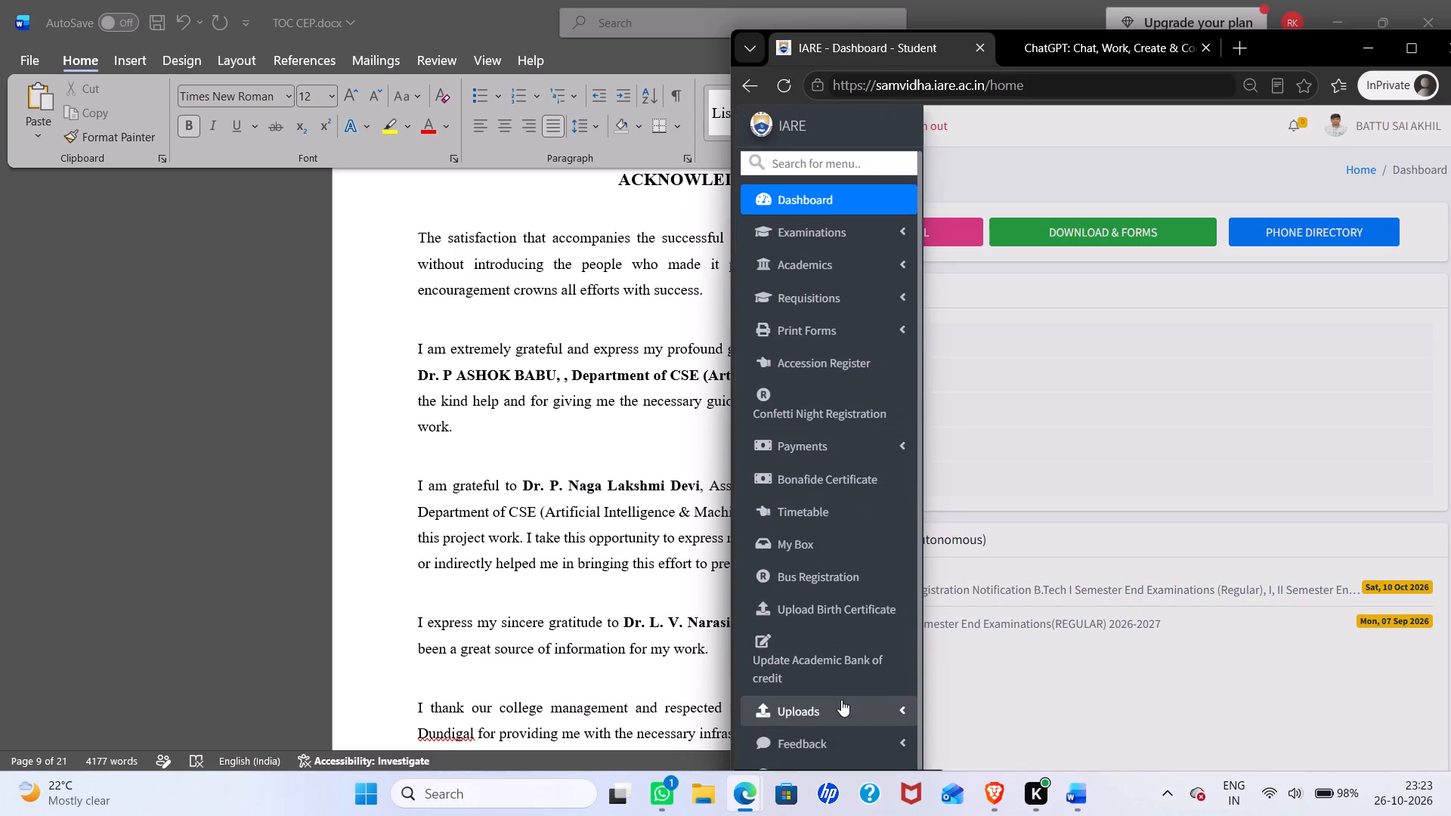
pyautogui.click(841, 702)
pyautogui.scroll(-2, 841, 702)
pyautogui.click(821, 743)
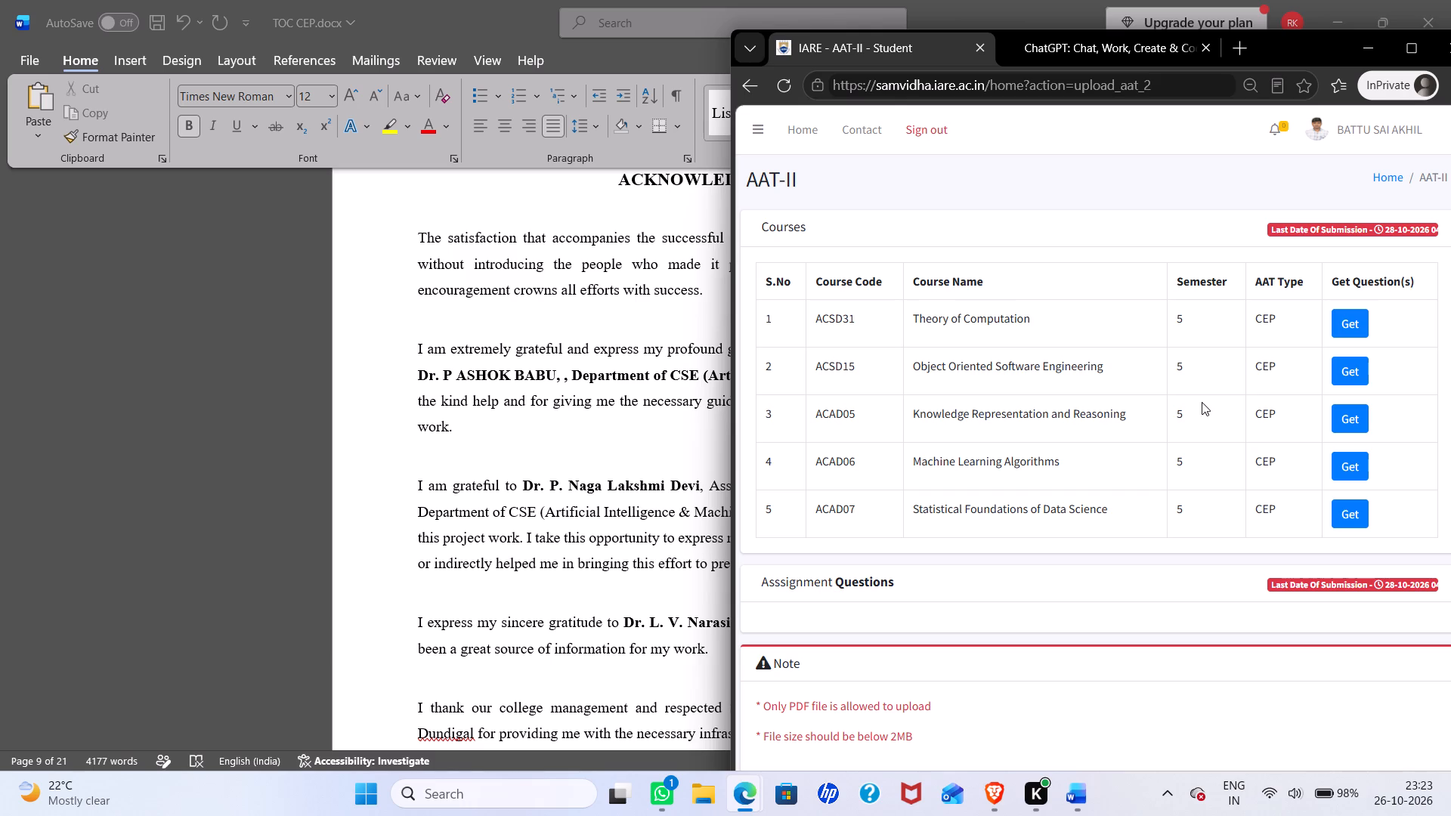
# Get the assigned CEP questions for Machine Learning Algorithms, Statistical Foundations of Data Science and Object Oriented Software Engineering.
pyautogui.click(1340, 471)
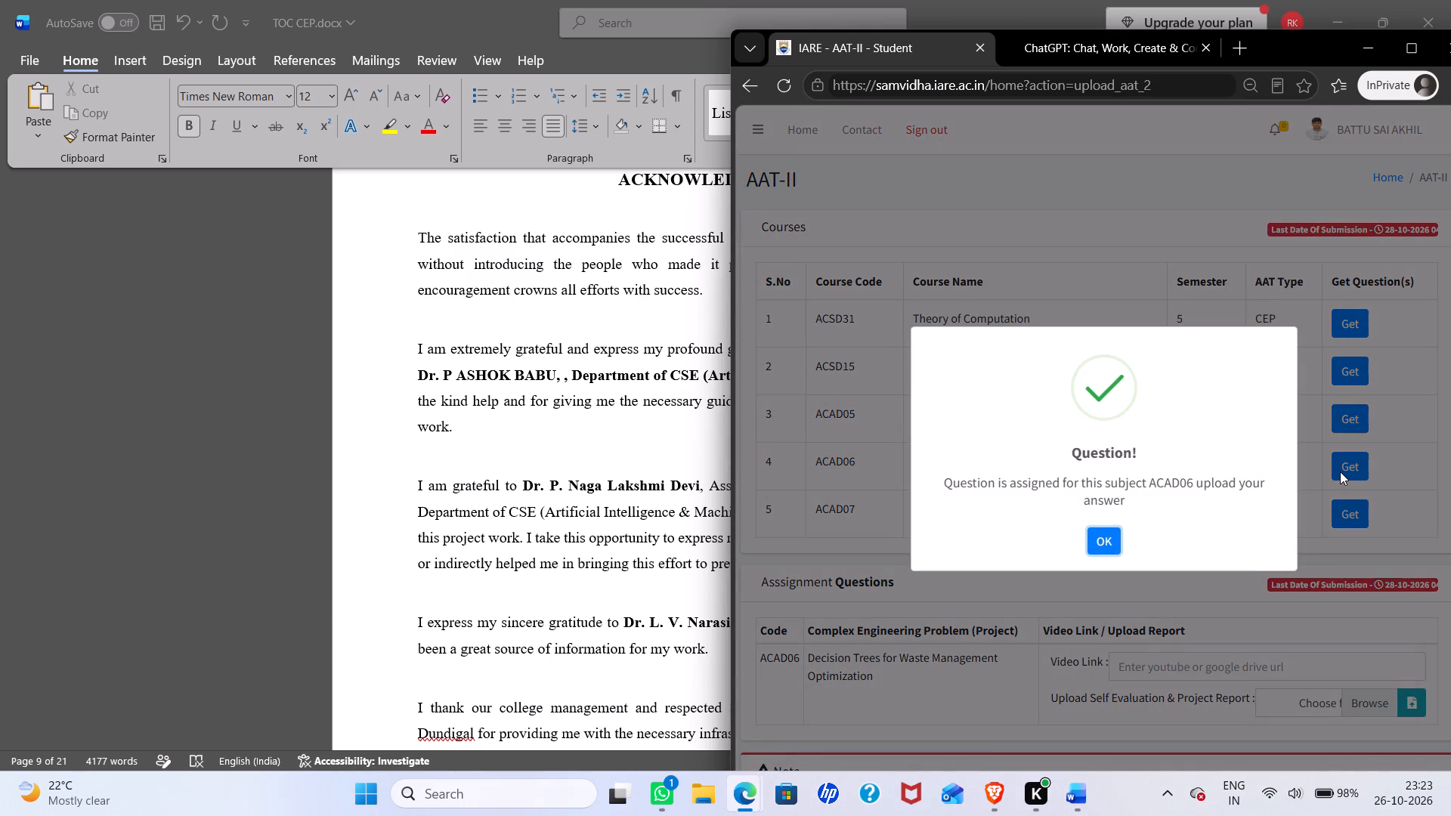
pyautogui.press('Return')
pyautogui.click(1346, 504)
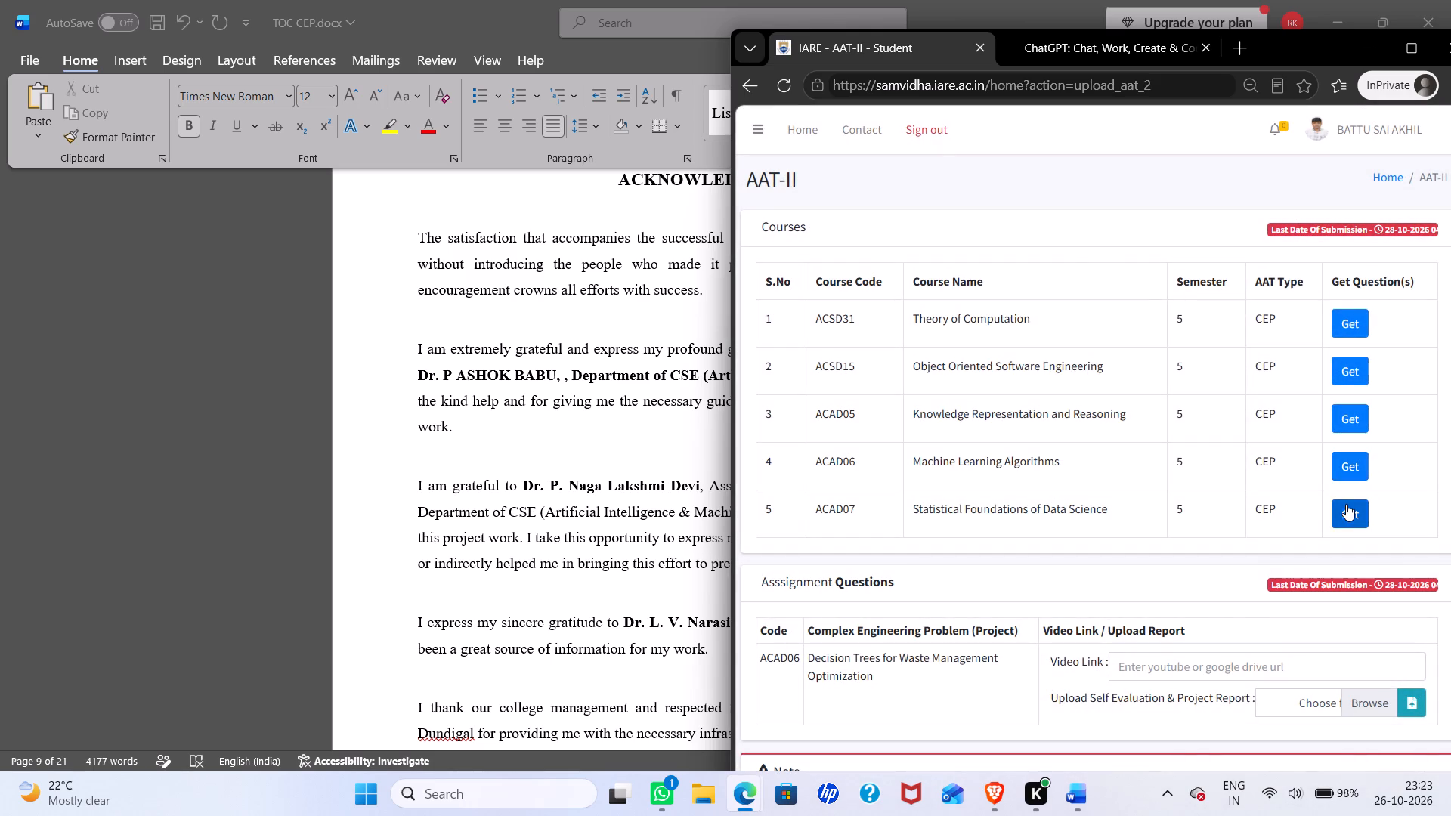
pyautogui.press('Return')
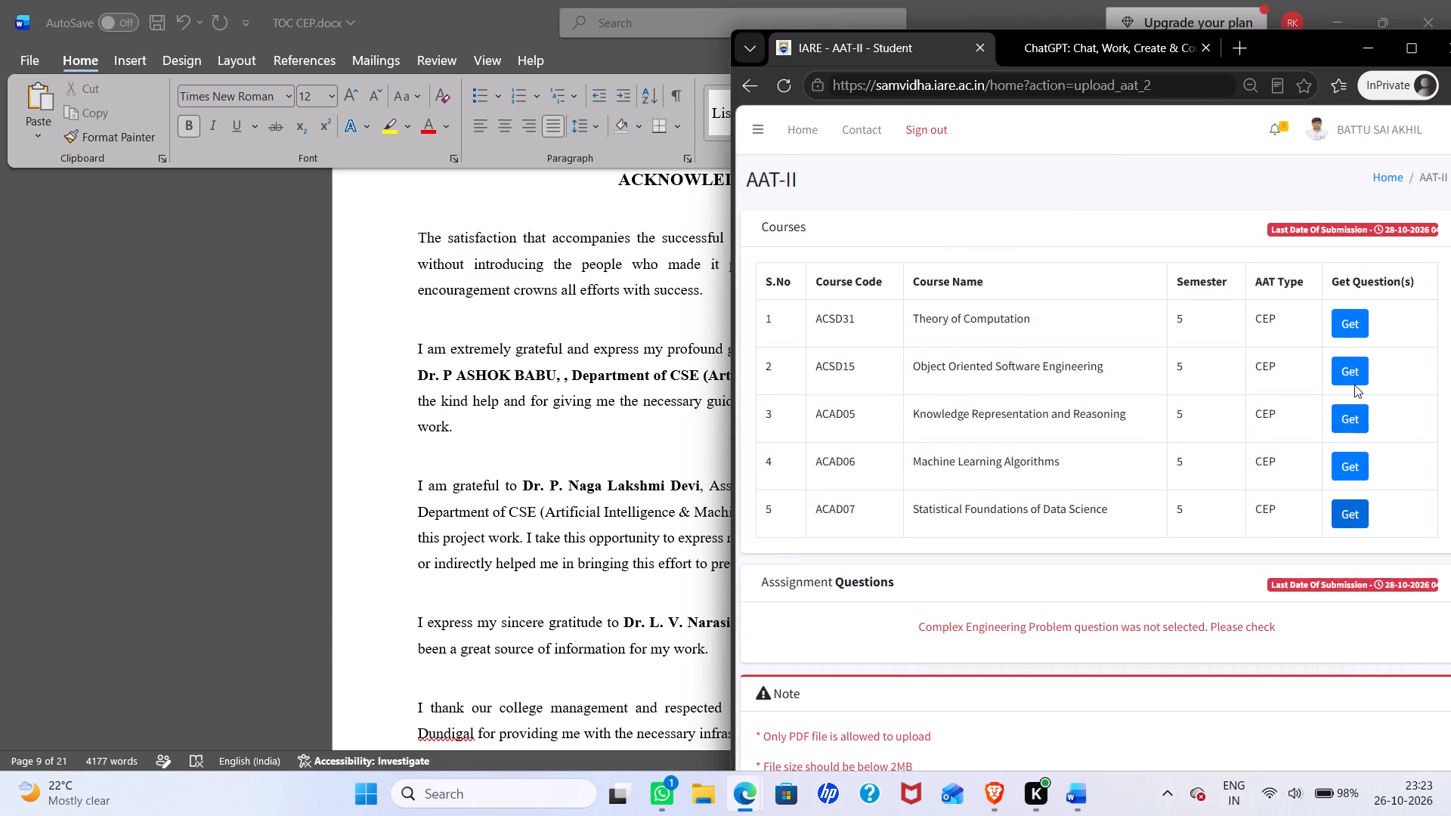
pyautogui.click(1351, 357)
pyautogui.press('Return')
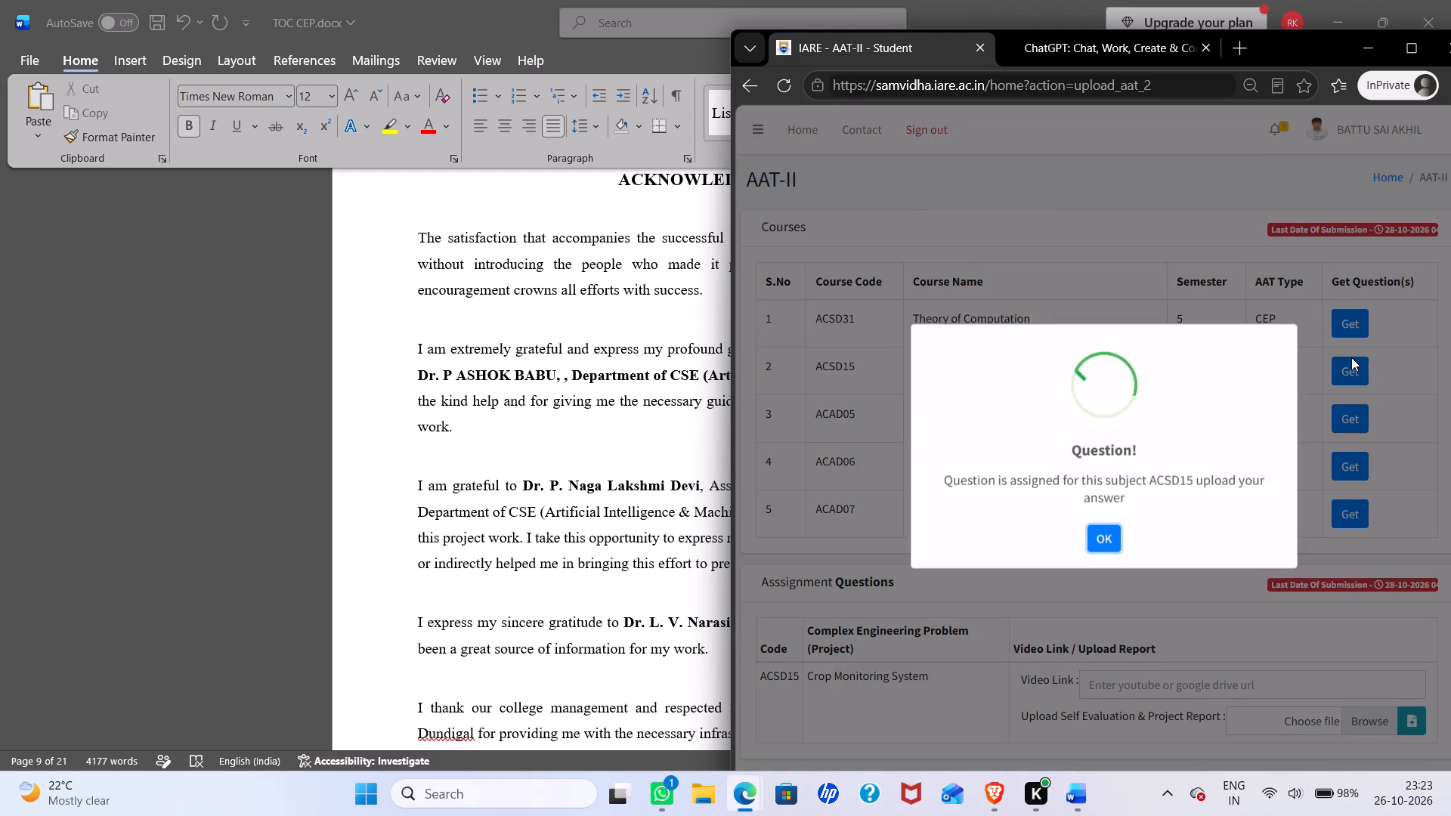
pyautogui.press('Return')
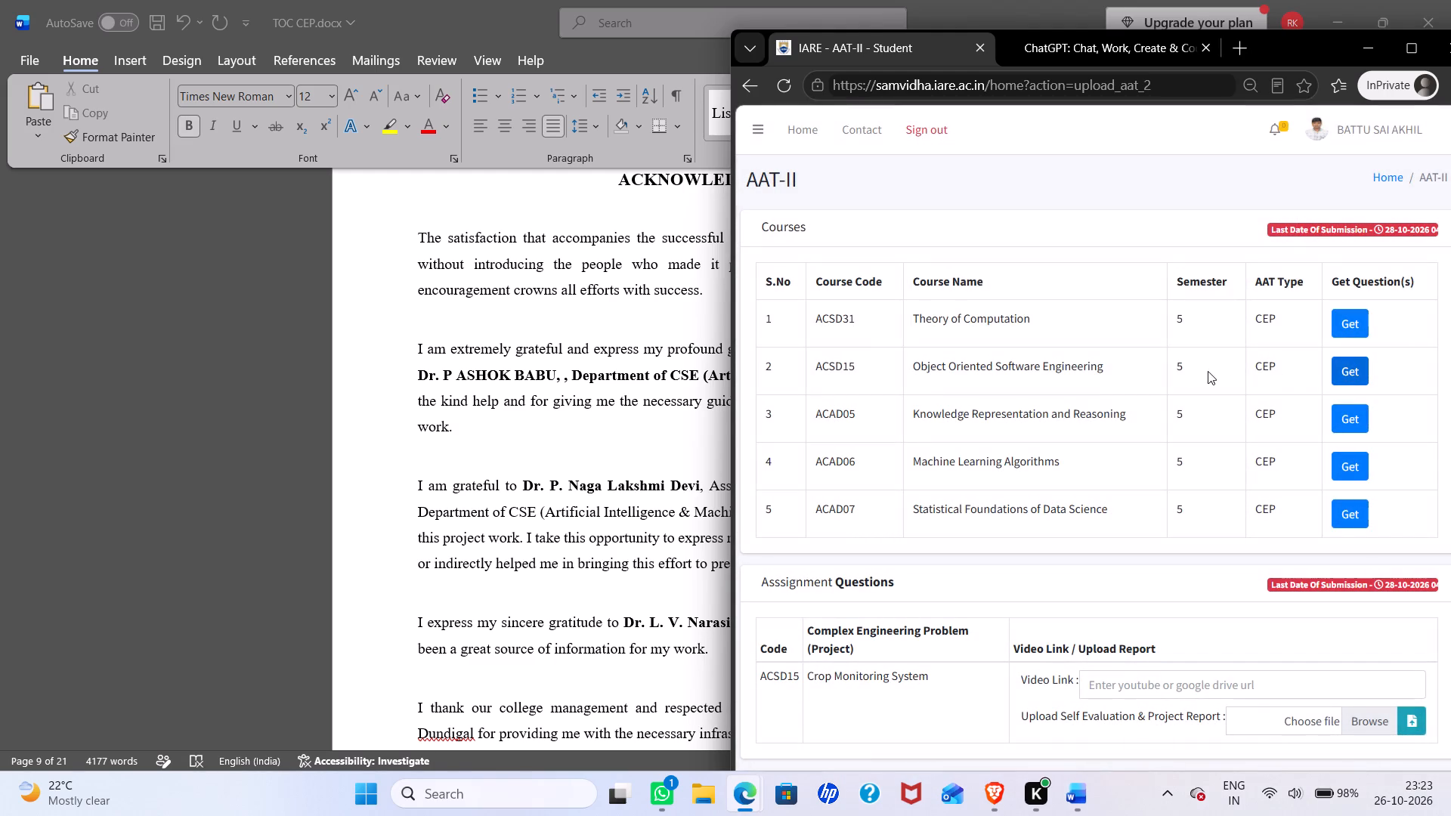
# Return to the portal window in Edge and sign out of the student account.
pyautogui.click(339, 394)
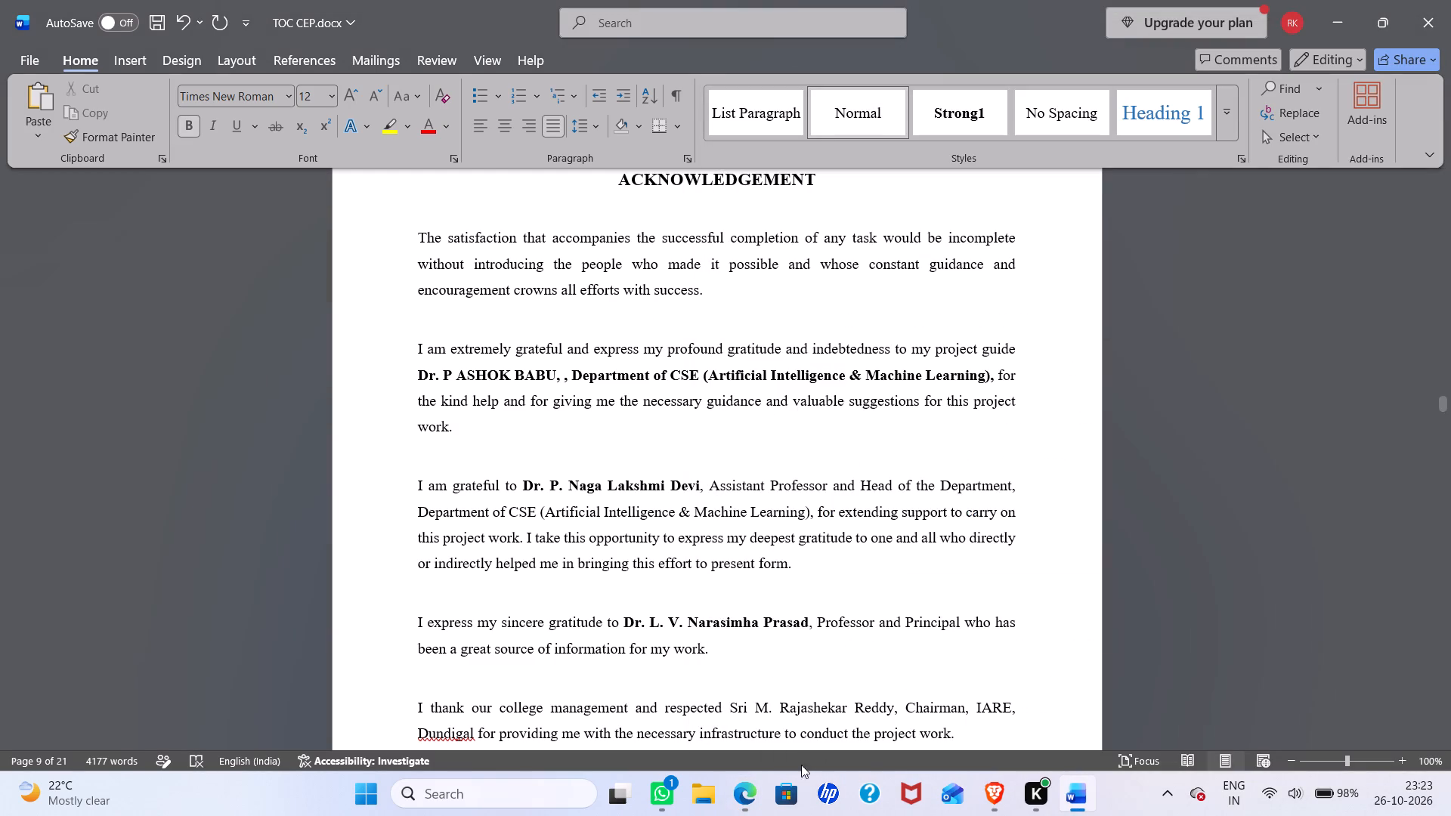
pyautogui.click(753, 797)
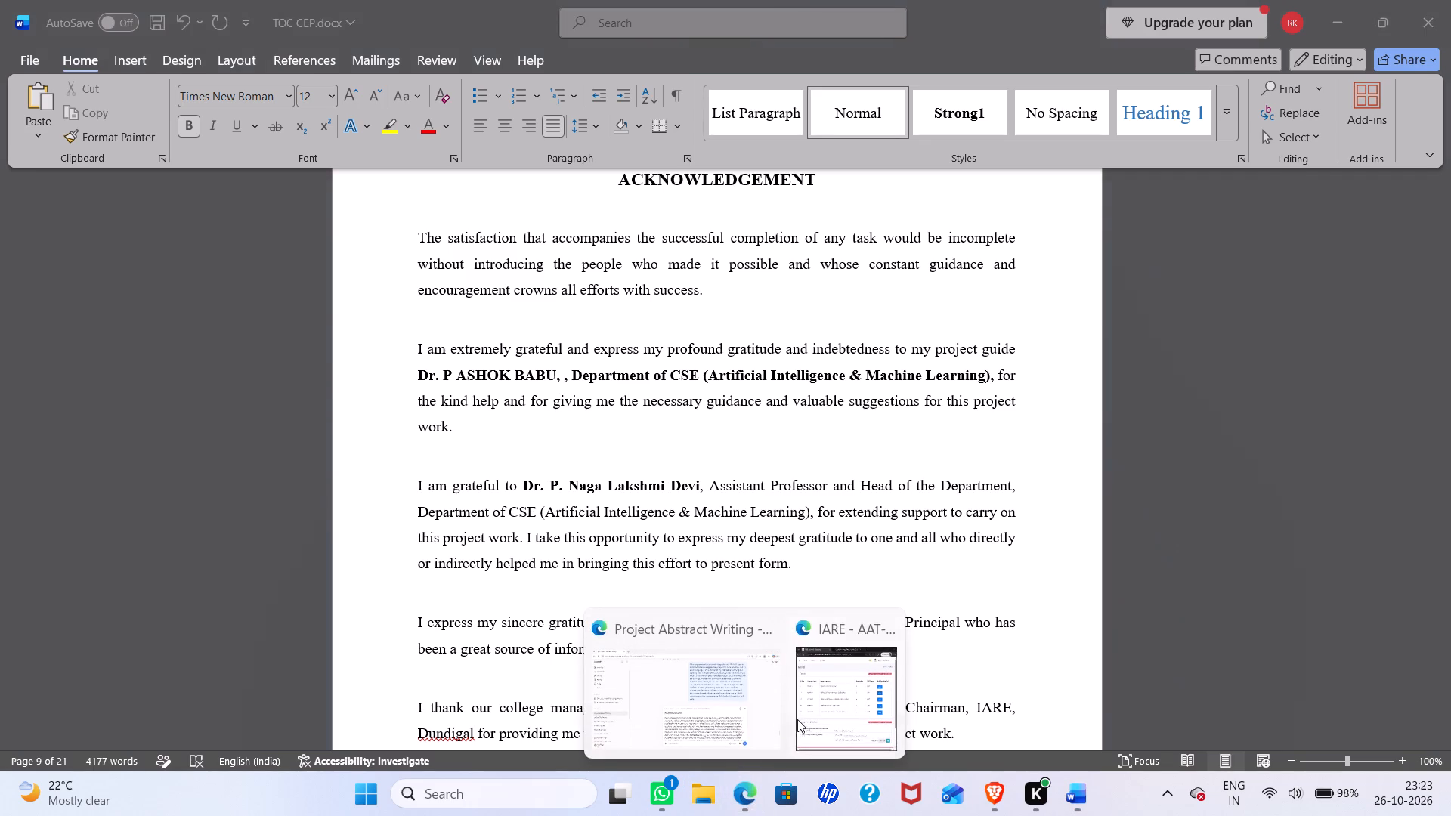
pyautogui.click(803, 713)
pyautogui.click(924, 132)
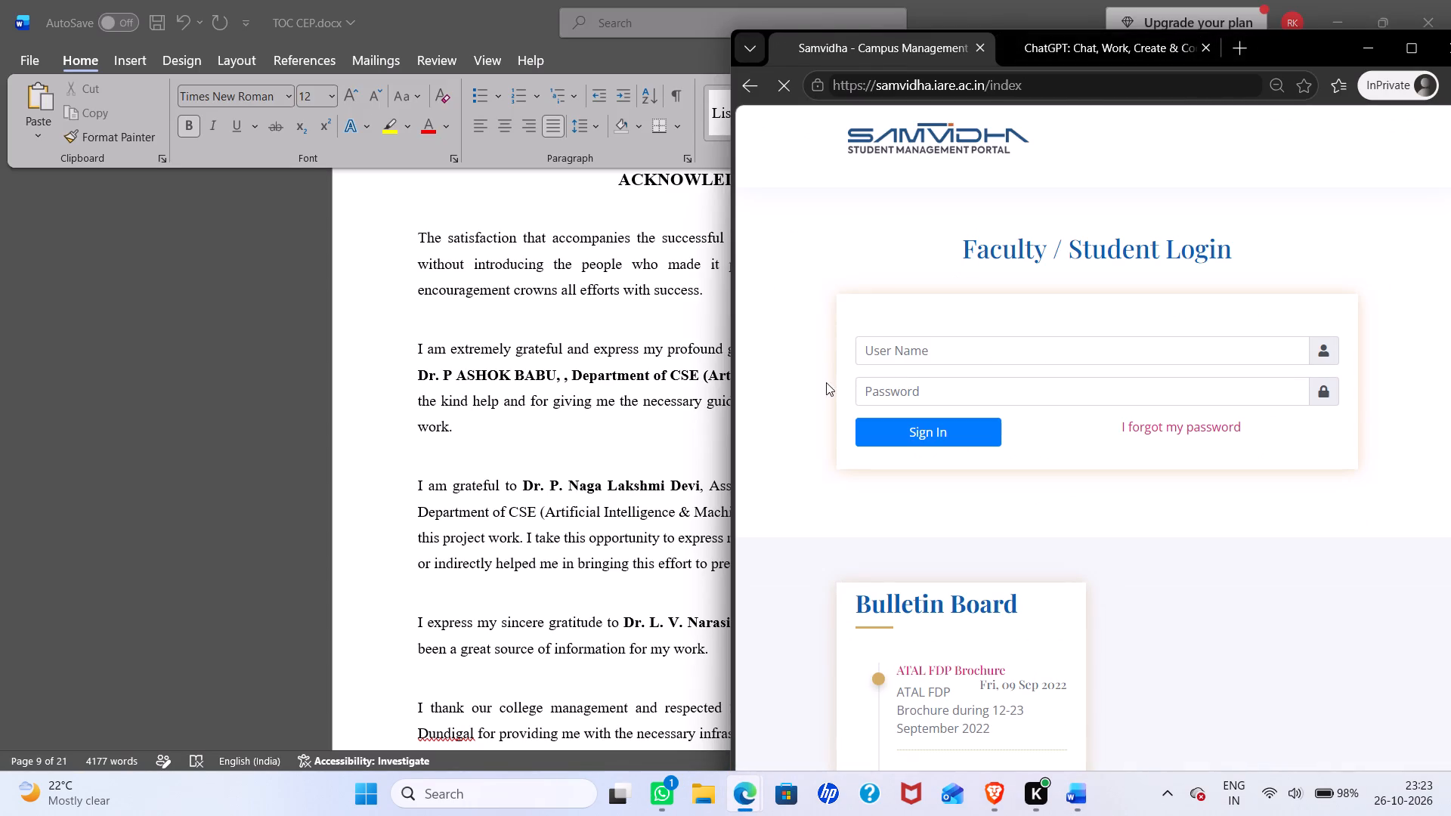
# Open iare.ac.in in a new tab and go to the Computer Science and Engineering (AI&ML) department page.
pyautogui.click(1245, 51)
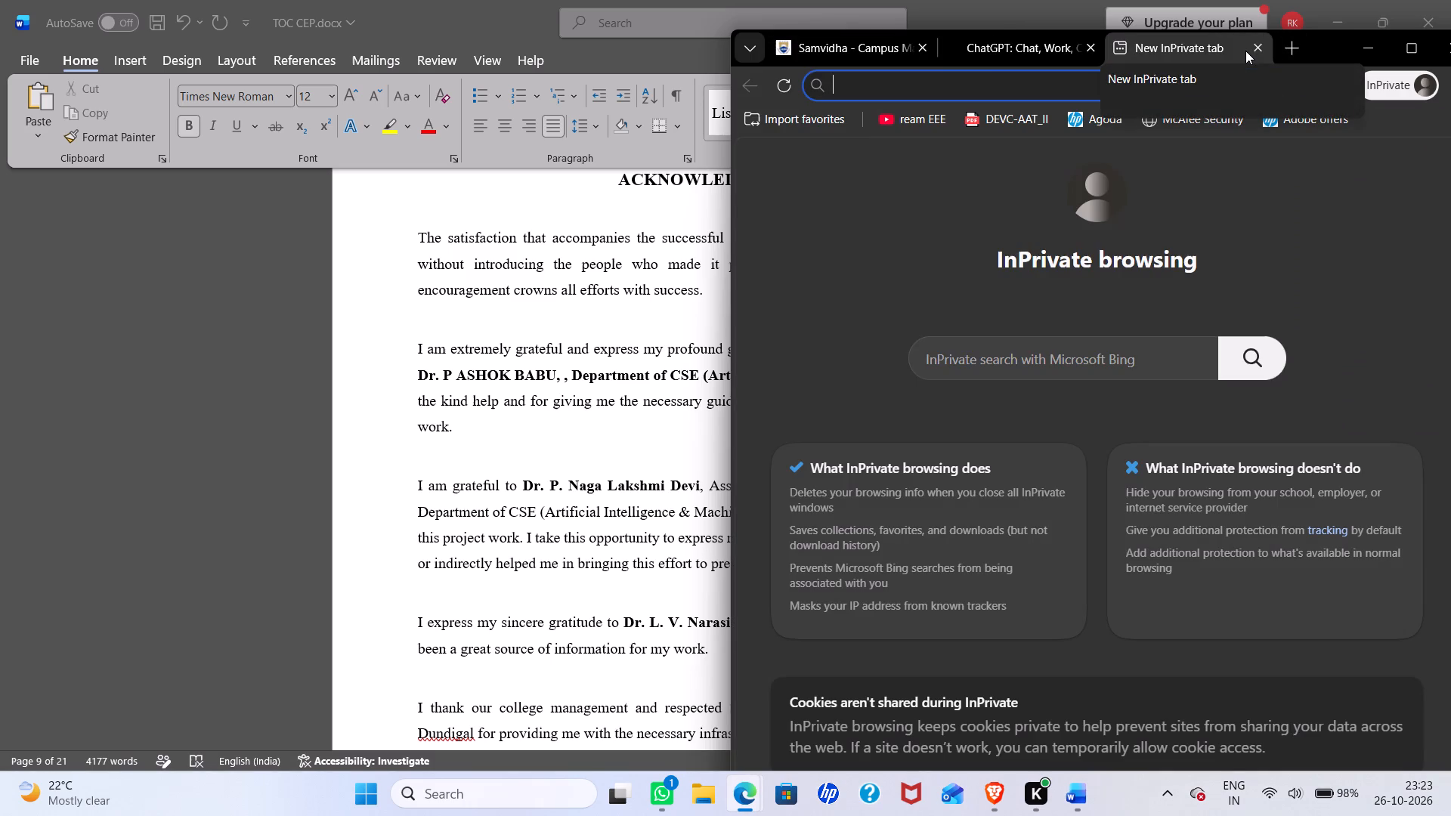
pyautogui.write('ai')
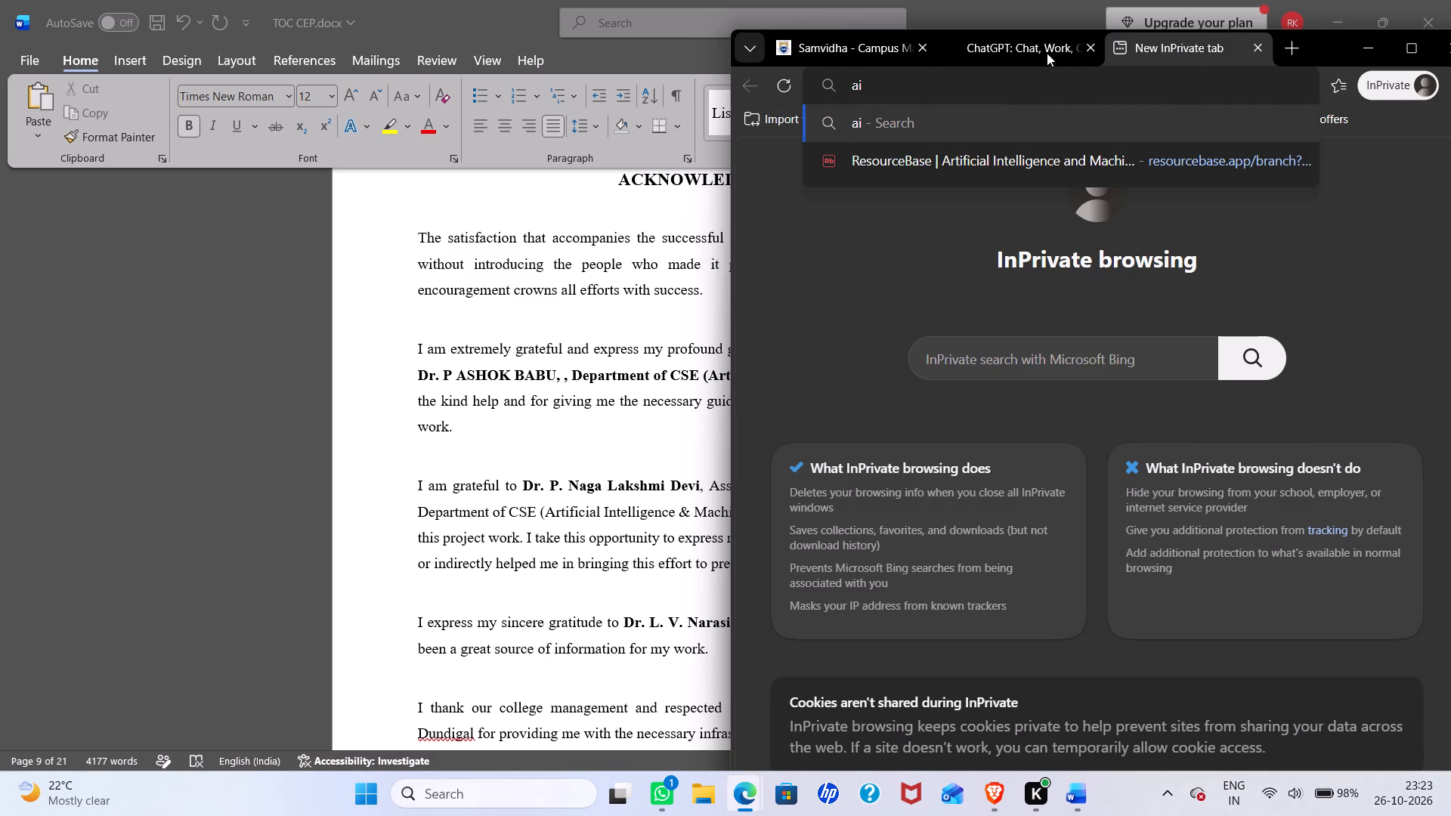
pyautogui.press('BackSpace')
pyautogui.press('BackSpace')
pyautogui.write('iare')
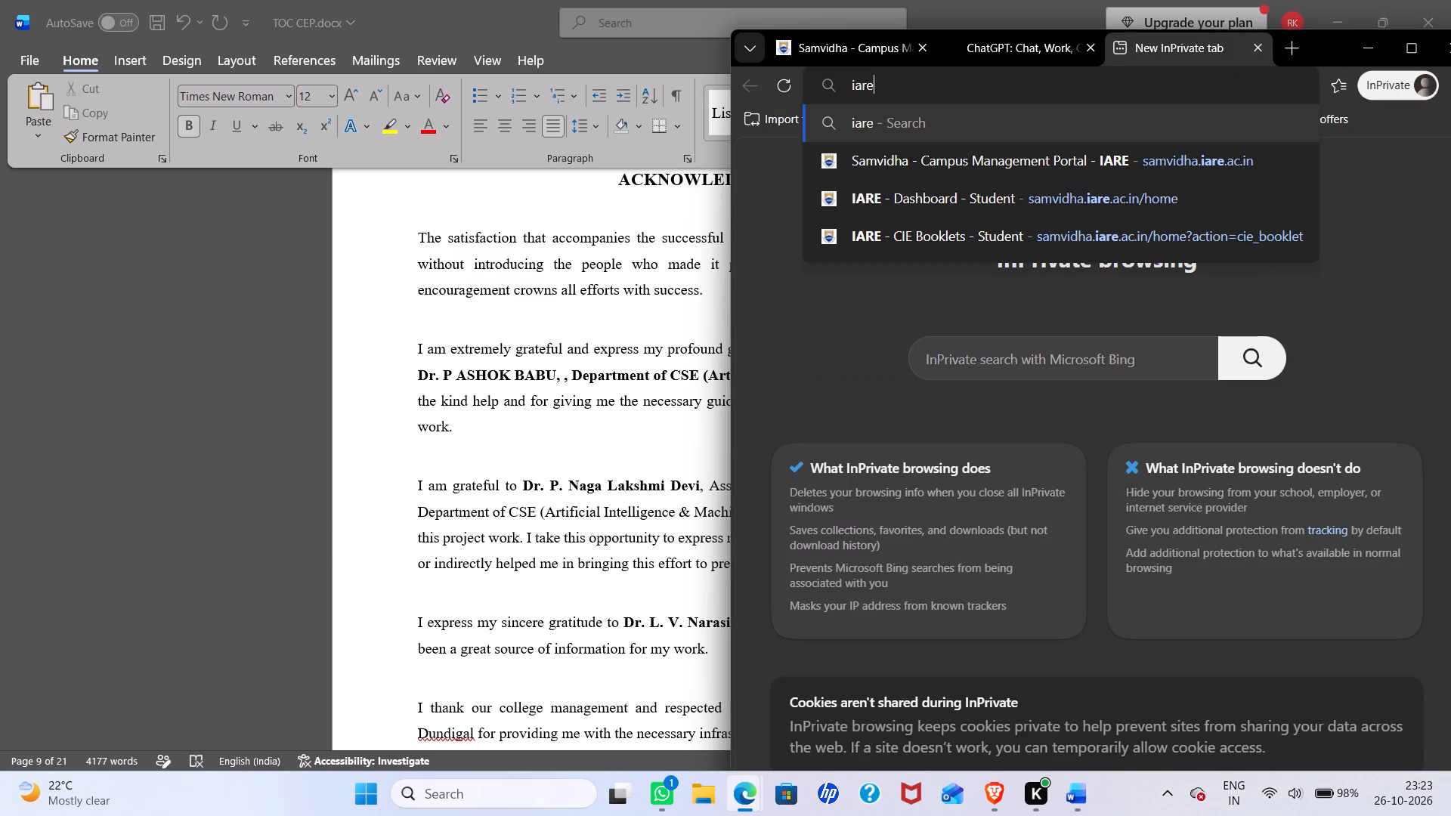
pyautogui.write('.ac.in')
pyautogui.press('Return')
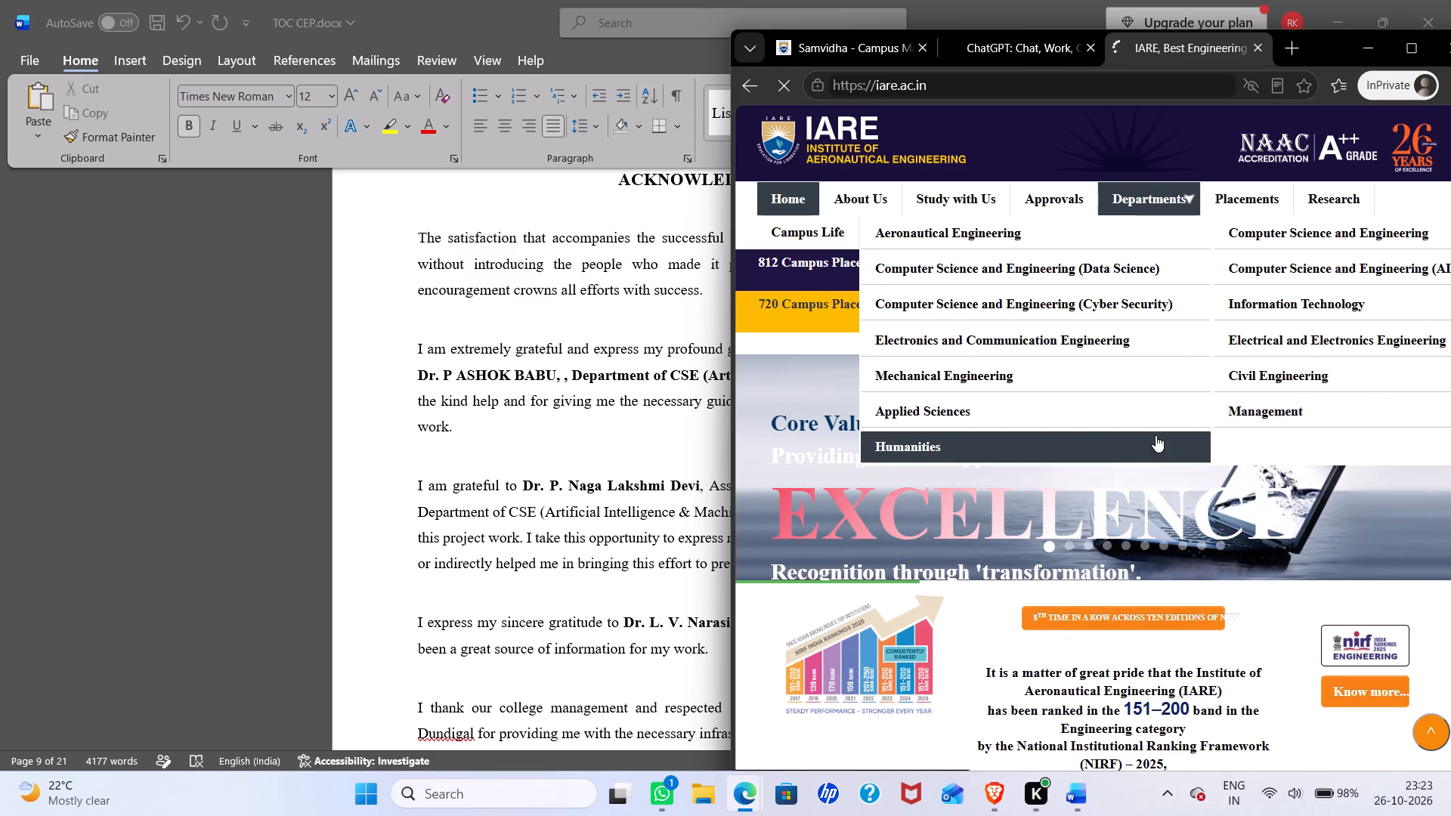
pyautogui.click(1297, 267)
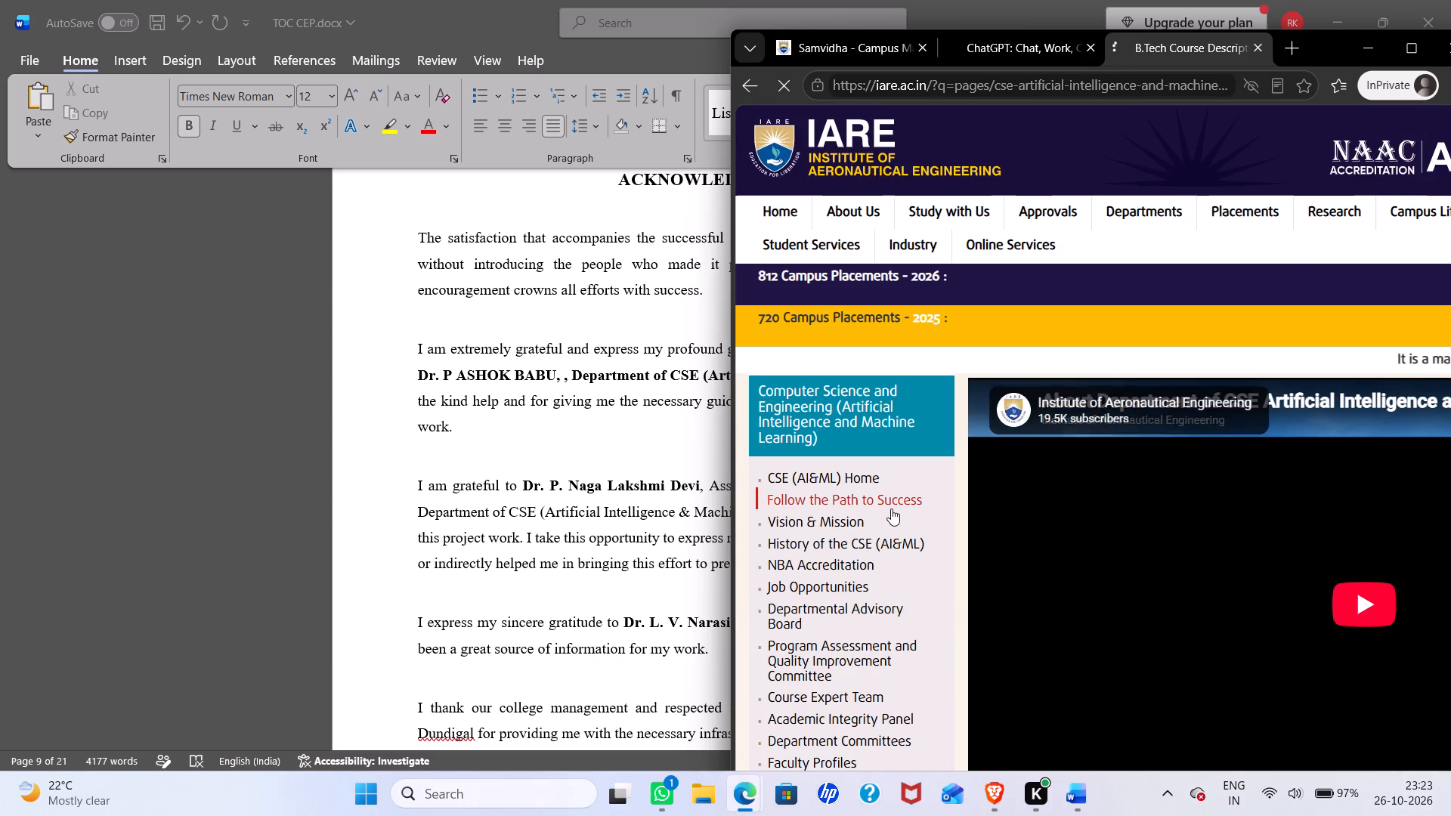
# Open the department's B.Tech Course Catalog - BT23 and look through its contents.
pyautogui.scroll(-3, 891, 508)
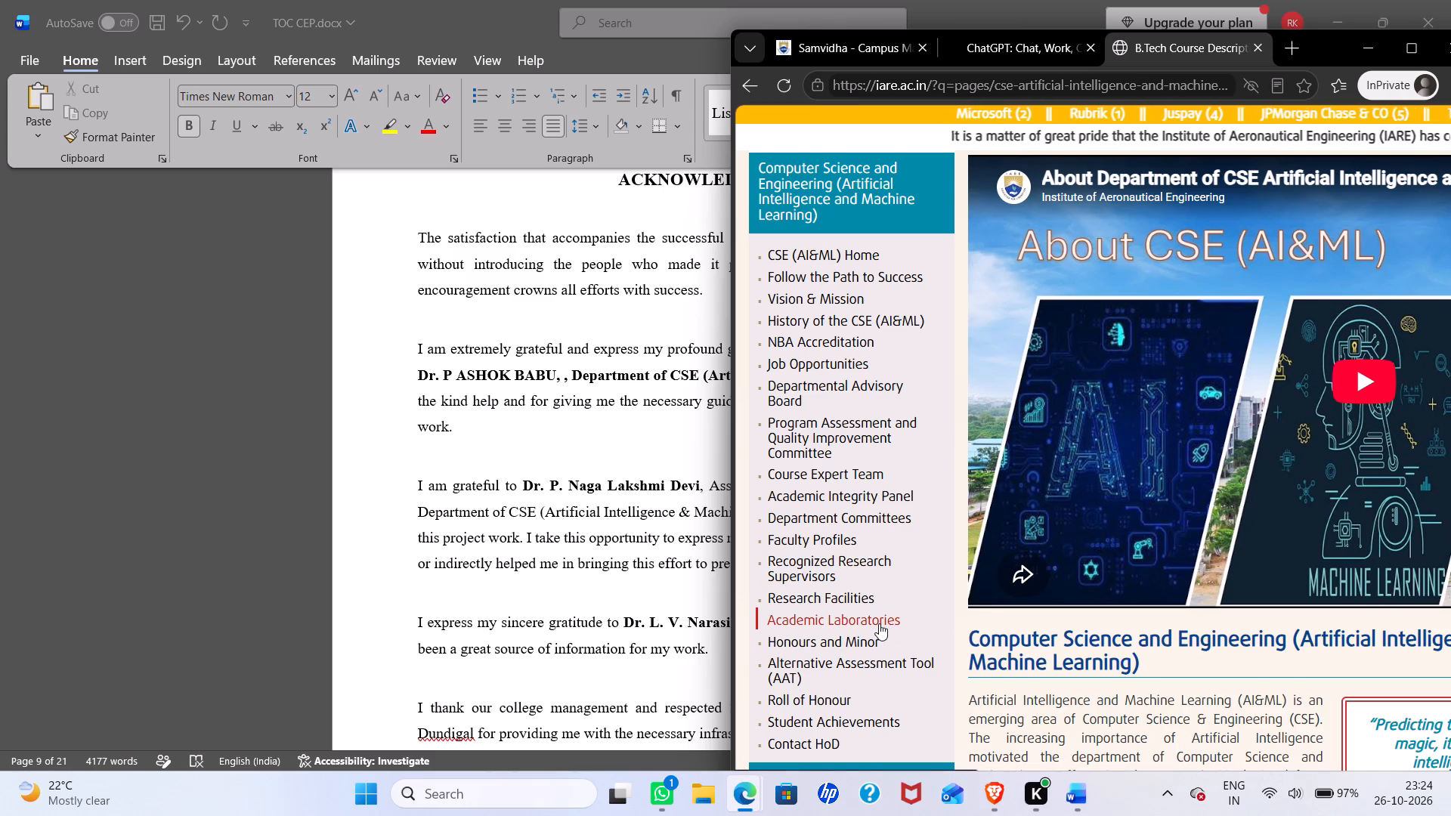
pyautogui.scroll(-1, 879, 623)
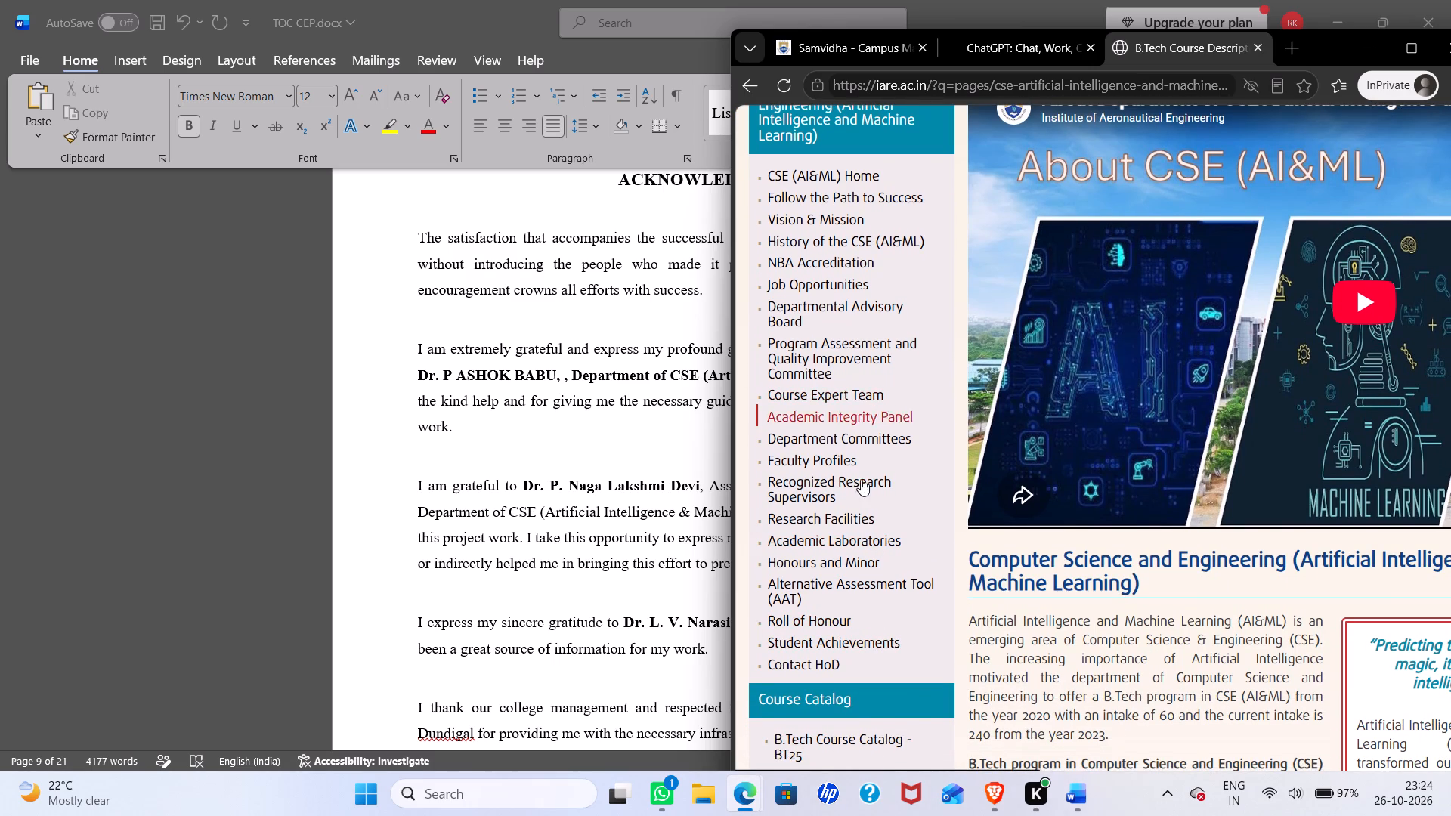
pyautogui.scroll(-2, 859, 518)
pyautogui.click(806, 608)
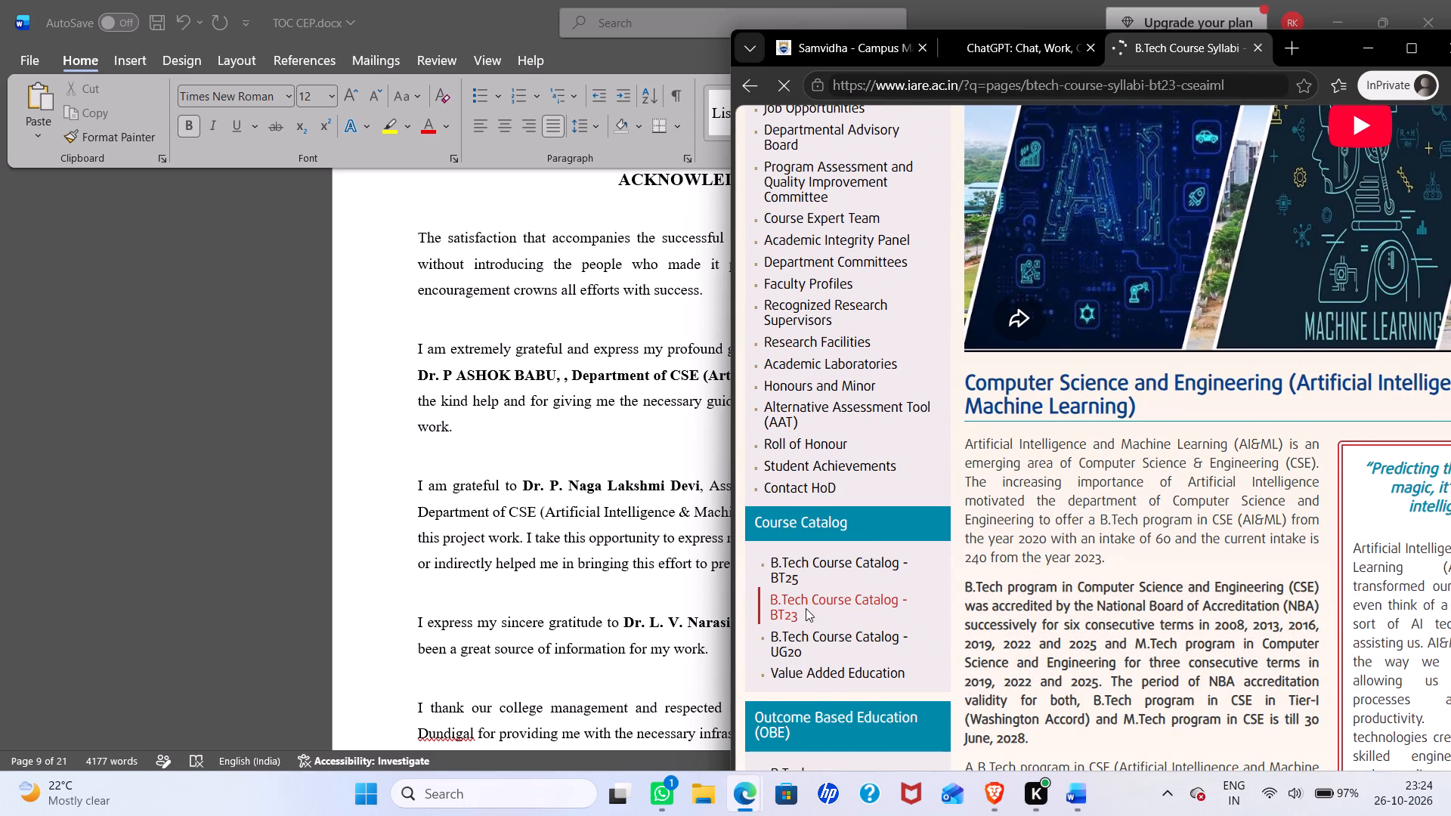
pyautogui.scroll(-2, 1134, 630)
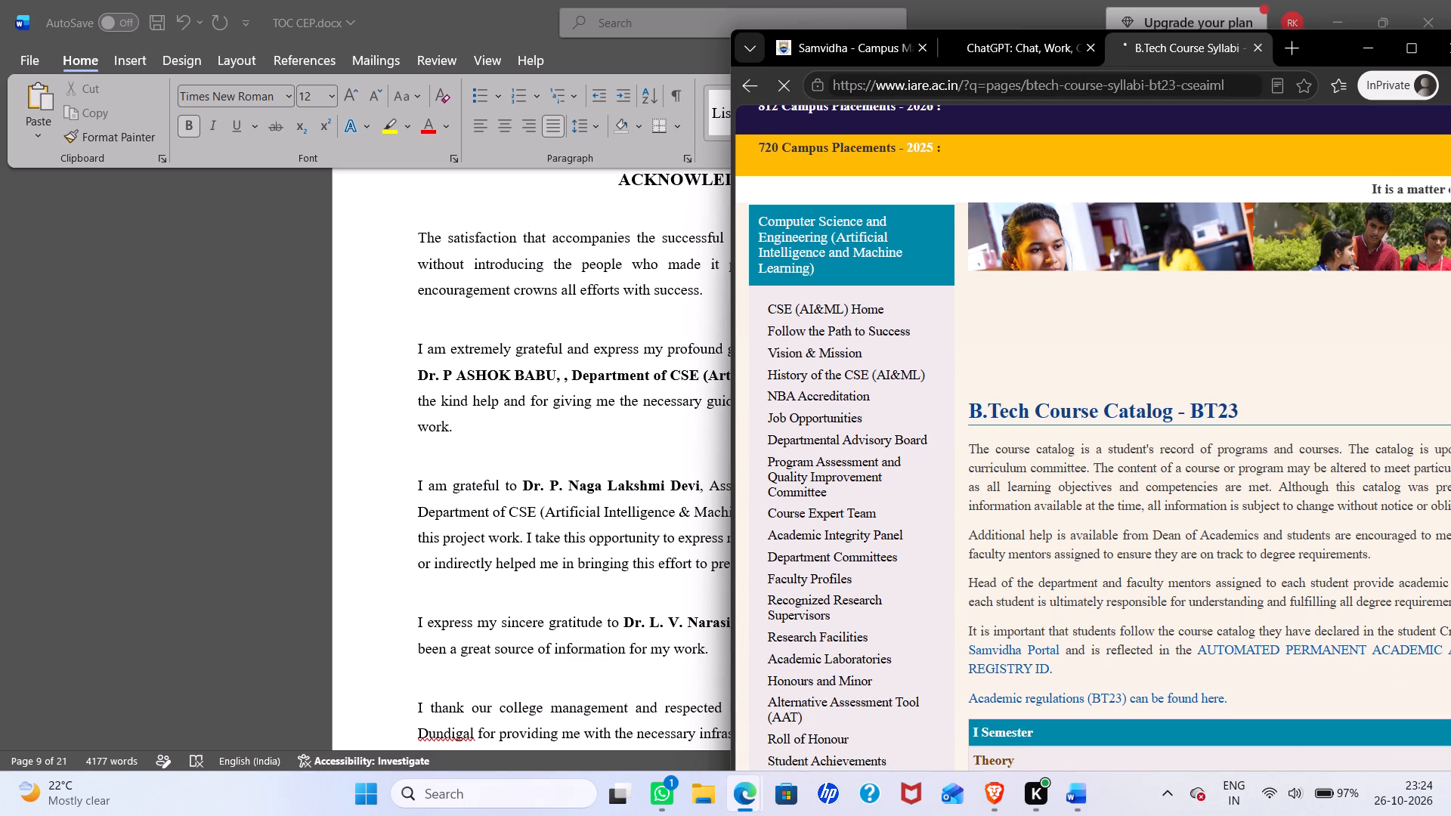
pyautogui.scroll(-2, 1134, 630)
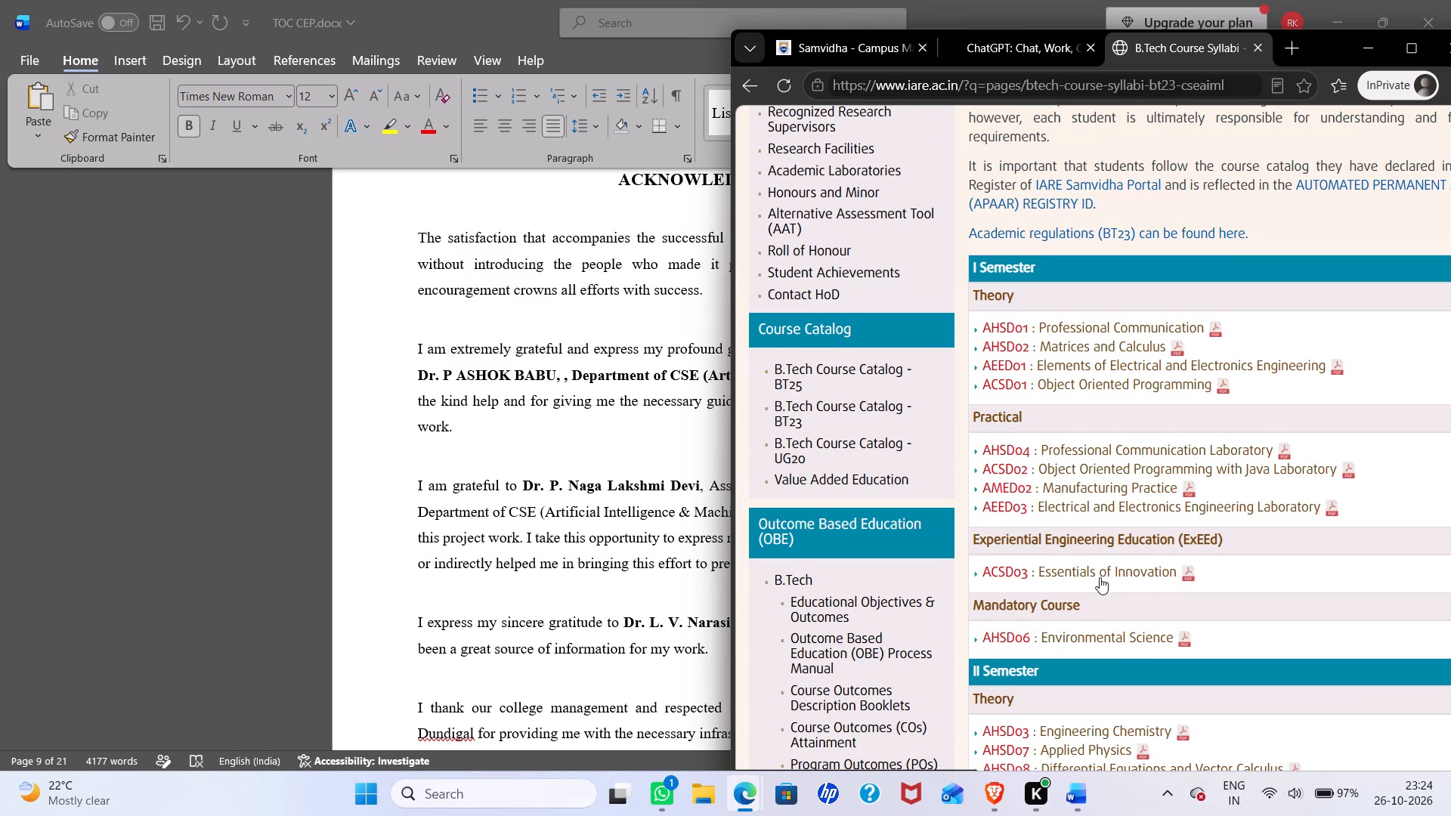
pyautogui.hscroll(-1, 1100, 577)
pyautogui.hscroll(2, 1100, 577)
pyautogui.scroll(1, 945, 392)
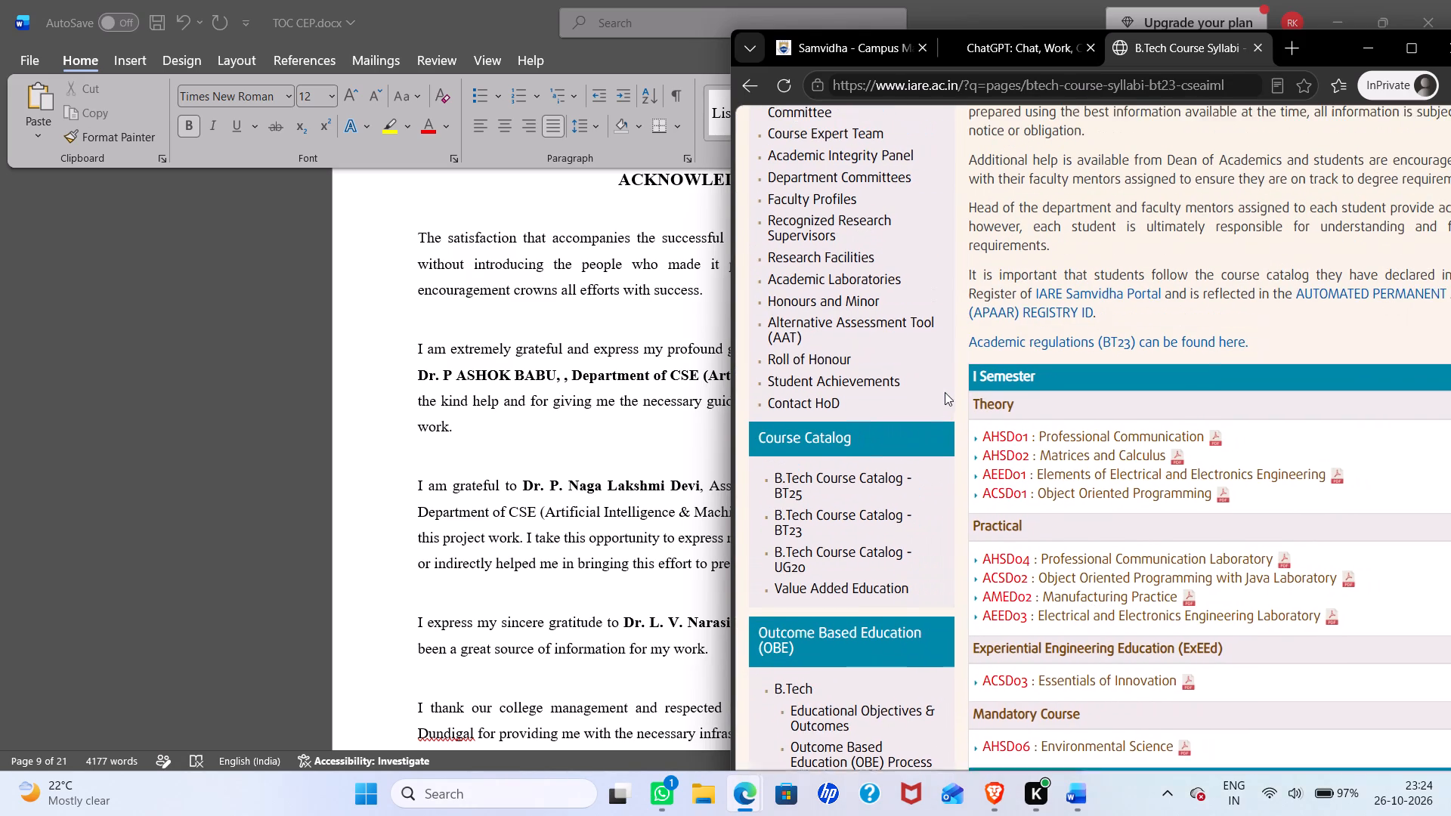
pyautogui.scroll(1, 945, 392)
# Open the department's Faculty Profiles and view the project guide's profile.
pyautogui.click(845, 240)
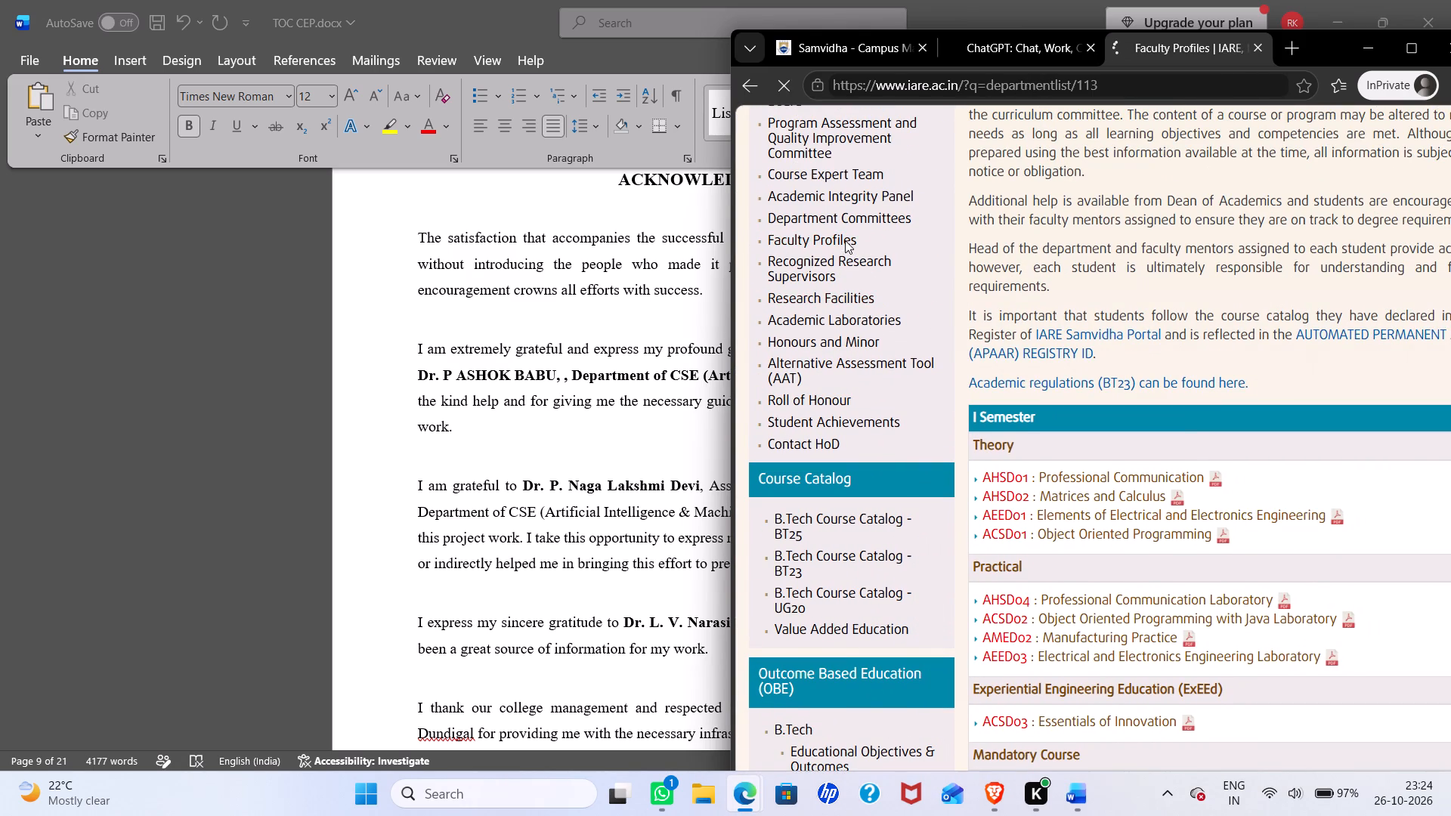
pyautogui.scroll(-1, 1099, 447)
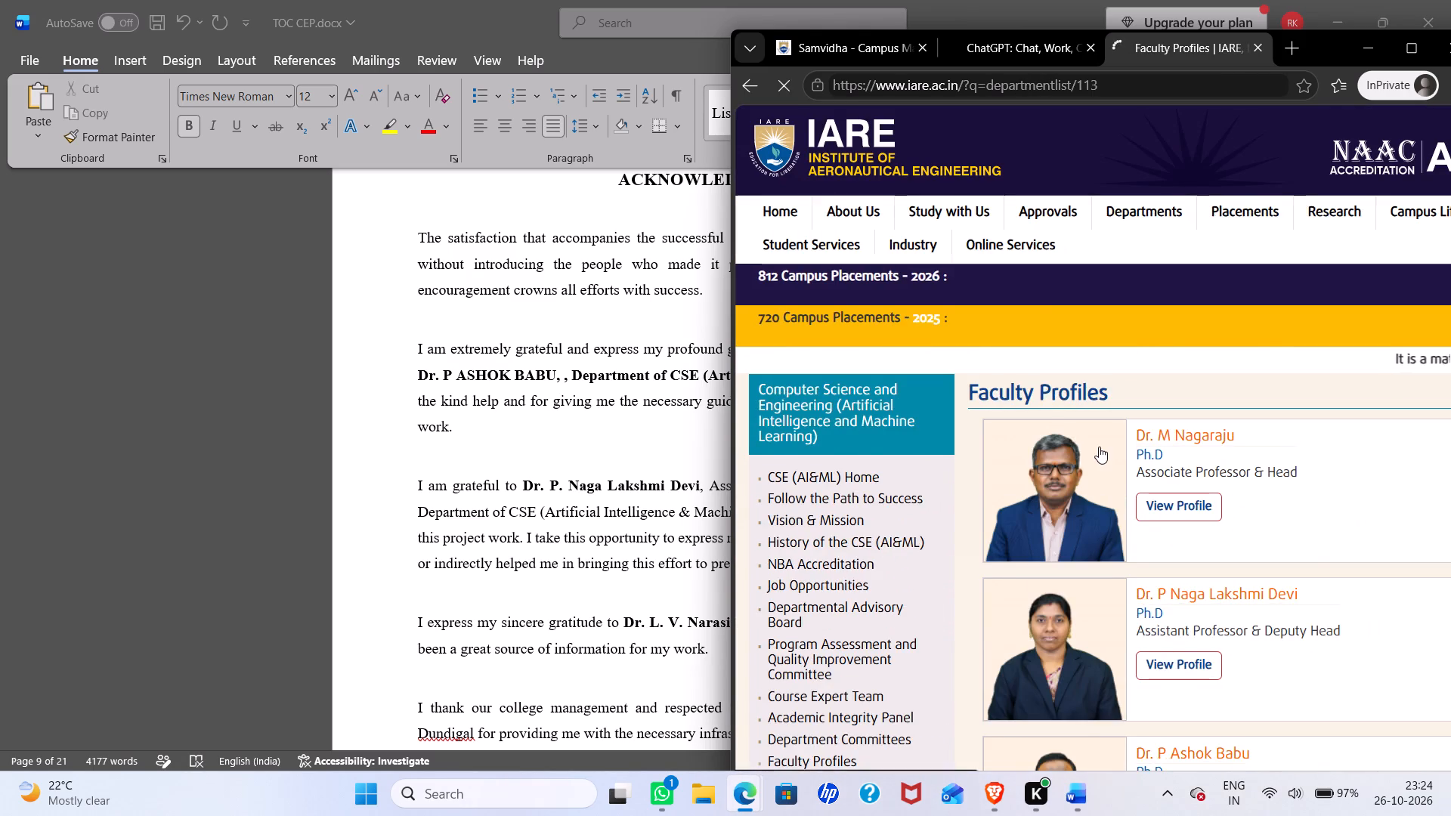
pyautogui.scroll(-2, 1099, 447)
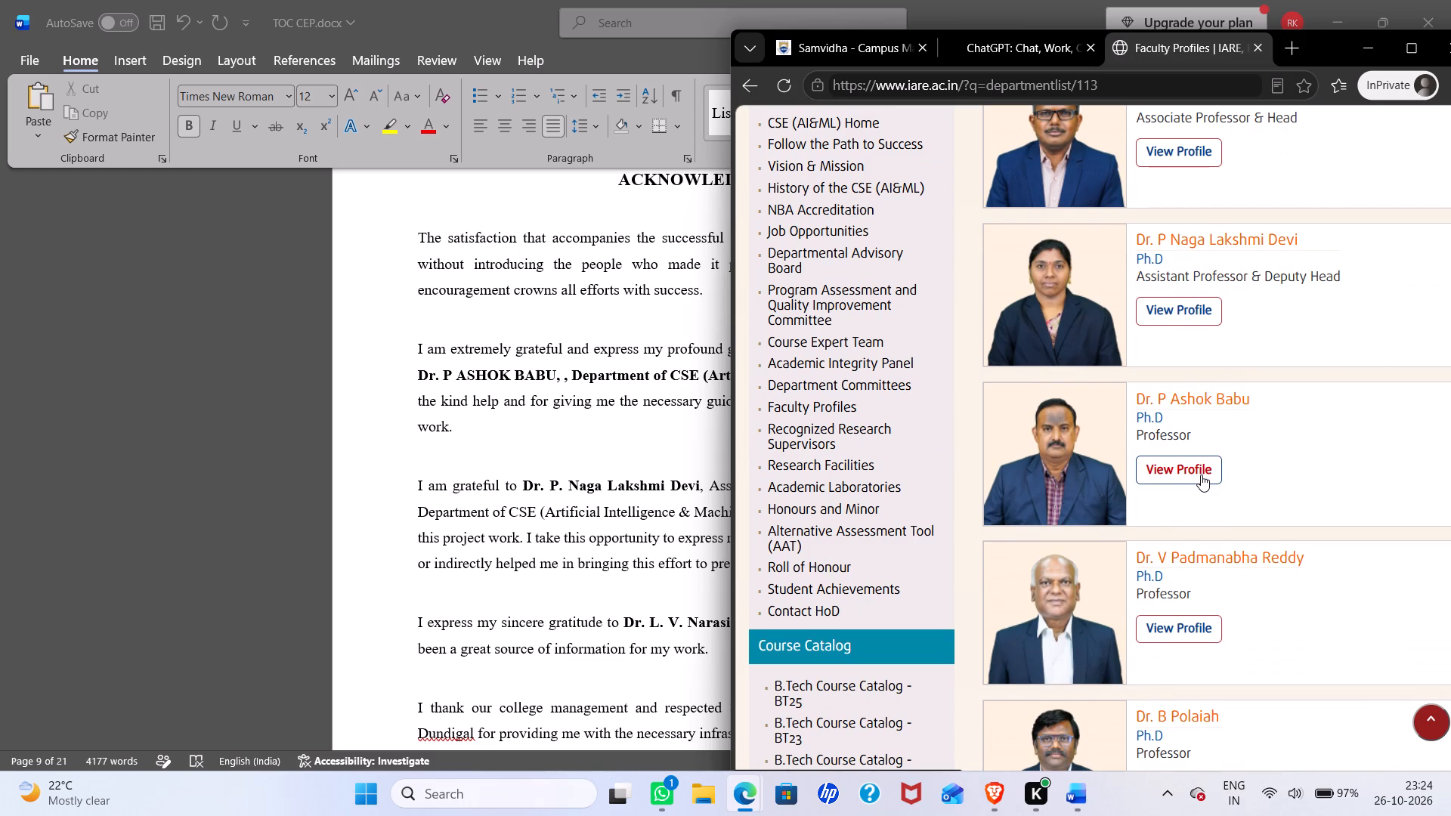
pyautogui.click(1201, 474)
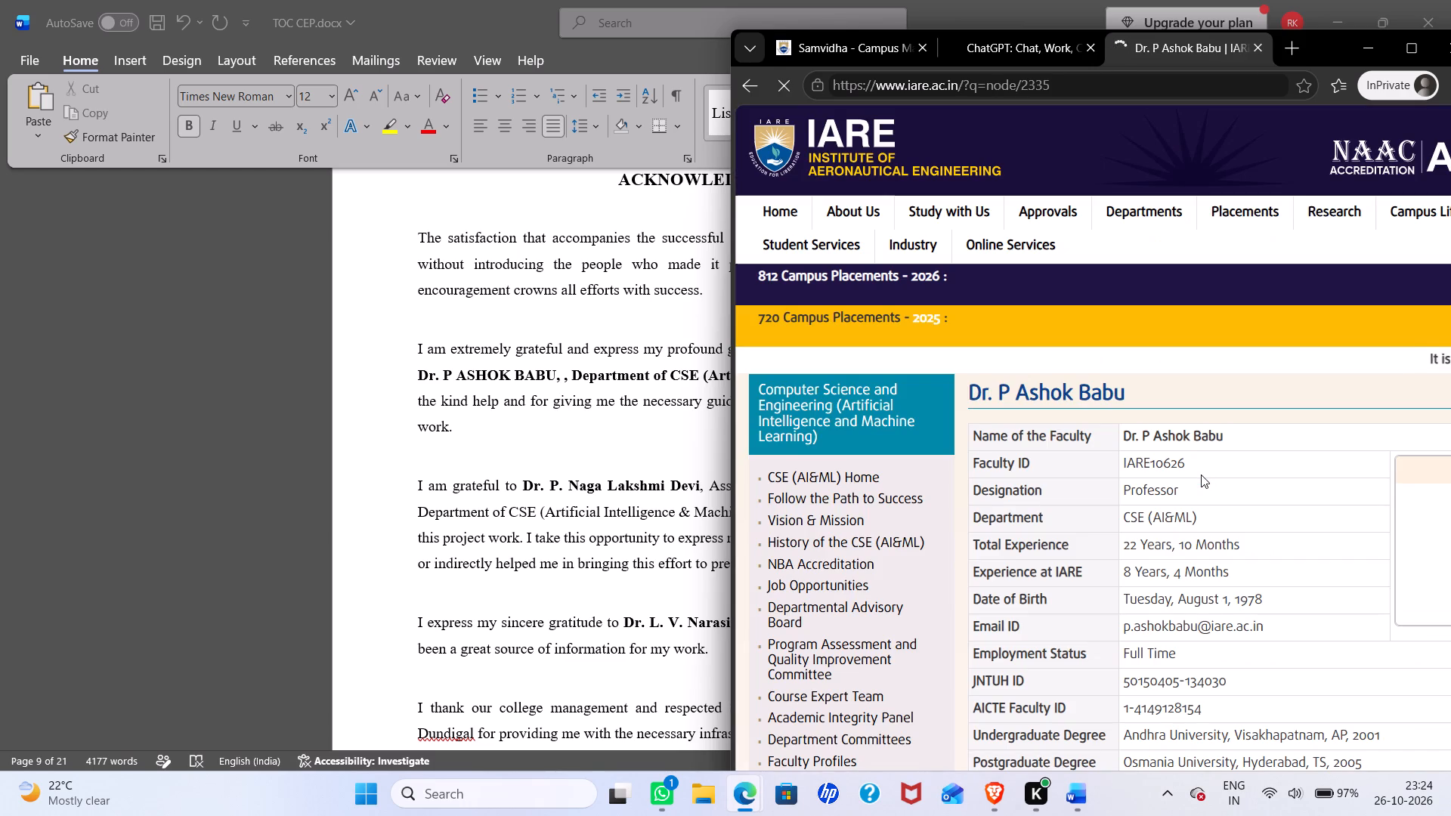
# Take the designation Professor from the guide's faculty profile and add it after the project guide's name in the Word acknowledgement.
pyautogui.scroll(-1, 1201, 474)
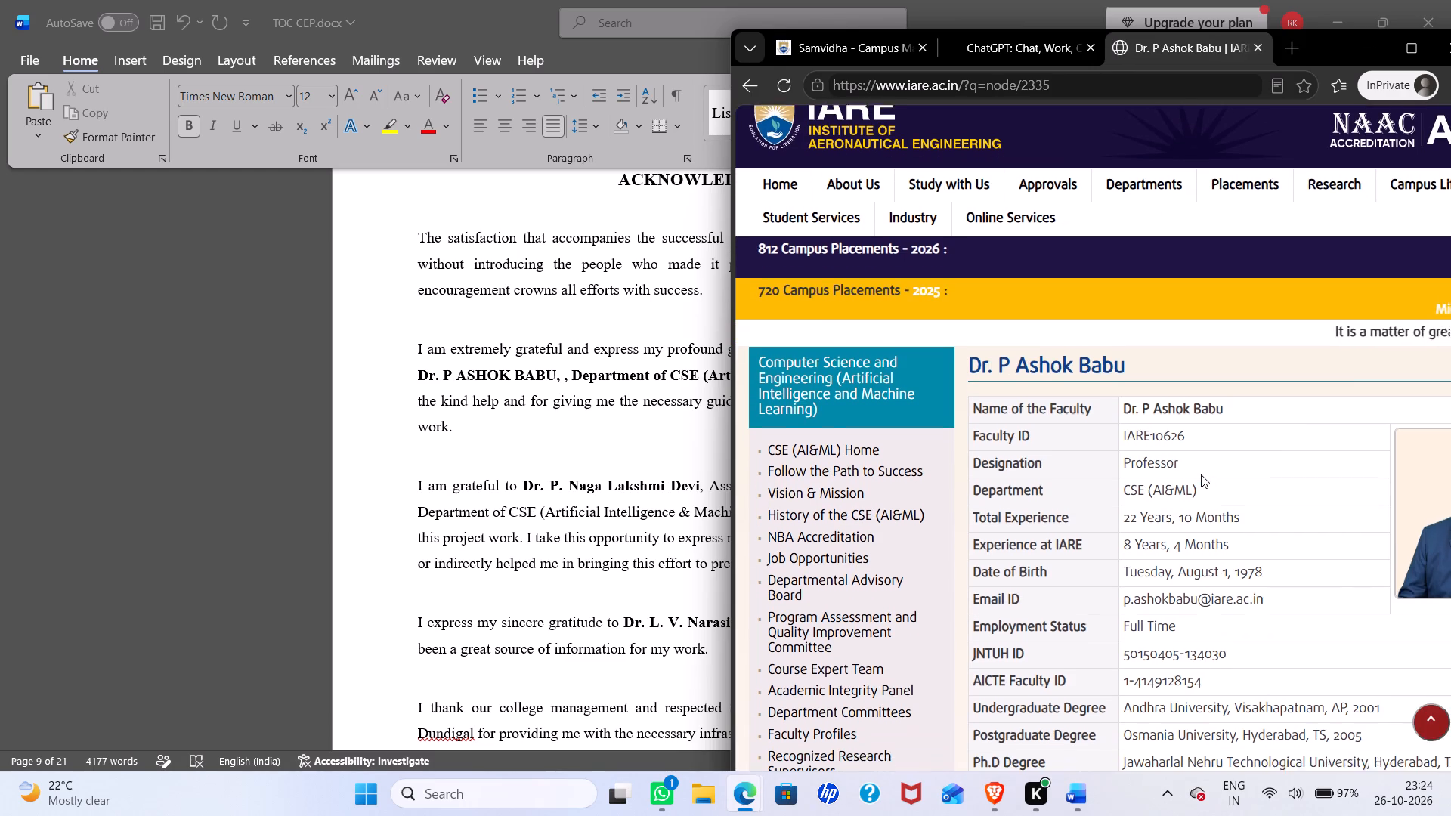
pyautogui.scroll(-2, 1201, 474)
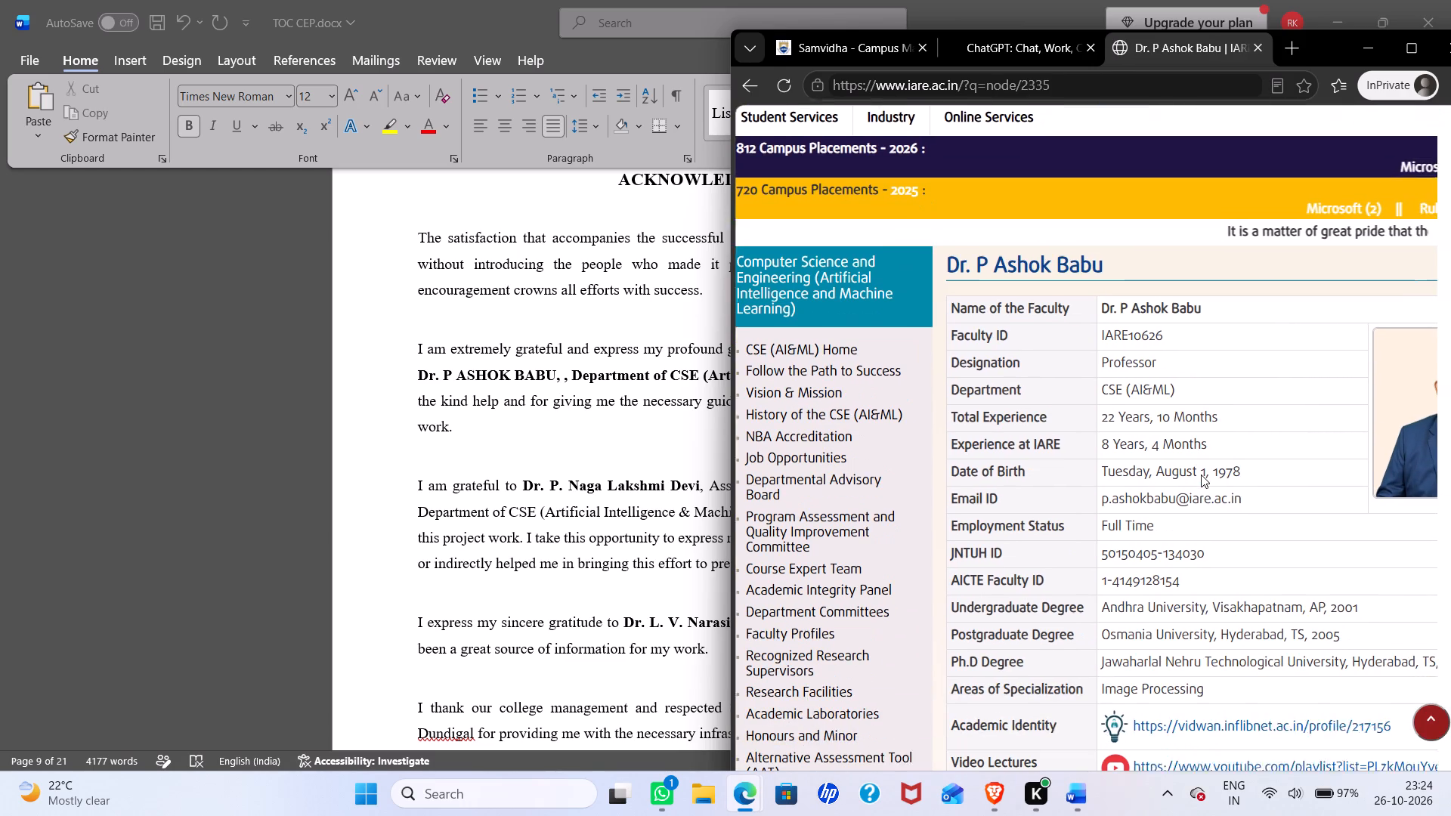
pyautogui.scroll(-1, 1201, 474)
pyautogui.hscroll(-1, 1201, 474)
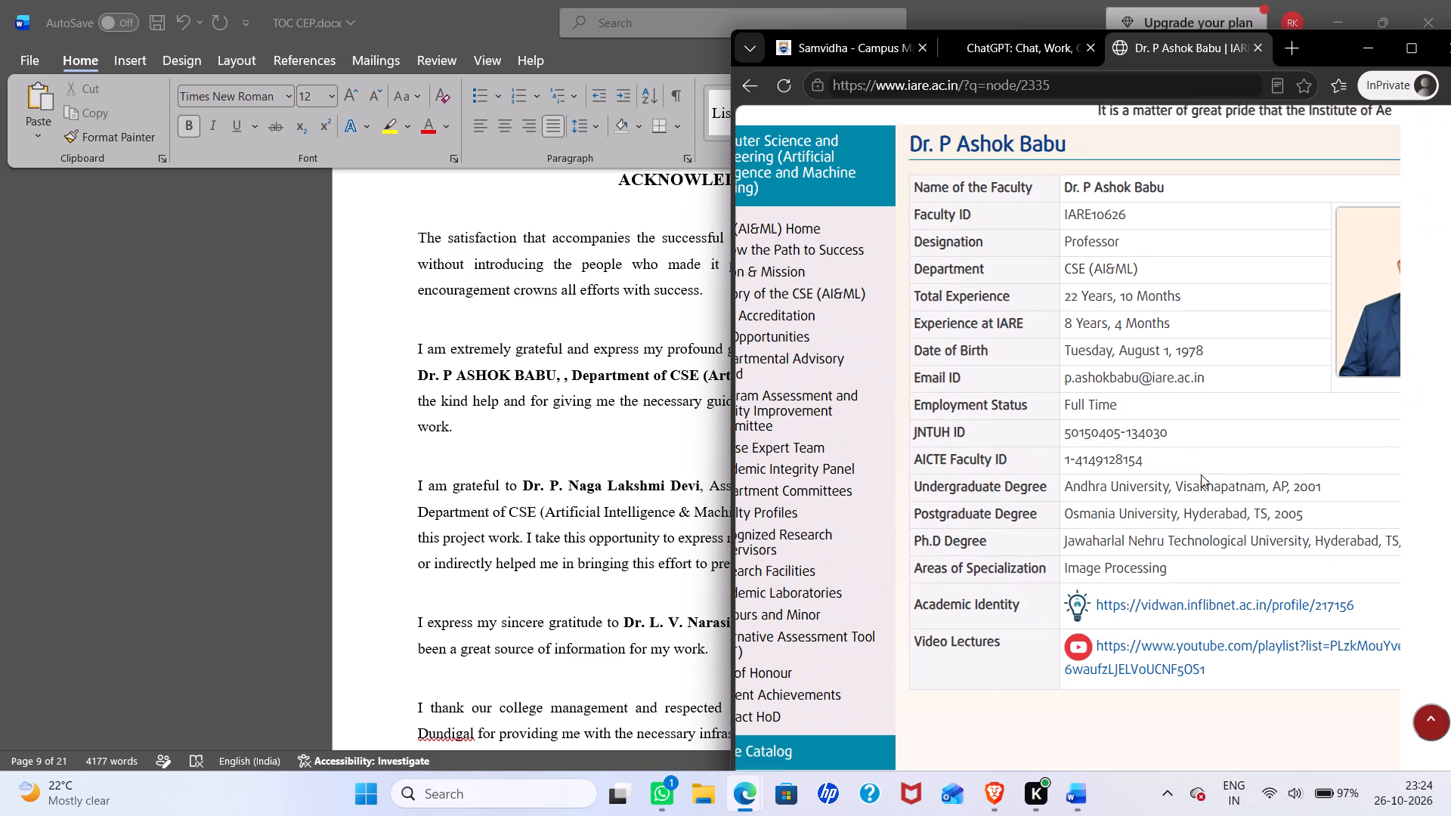
pyautogui.hscroll(-1, 1201, 474)
pyautogui.scroll(2, 1201, 474)
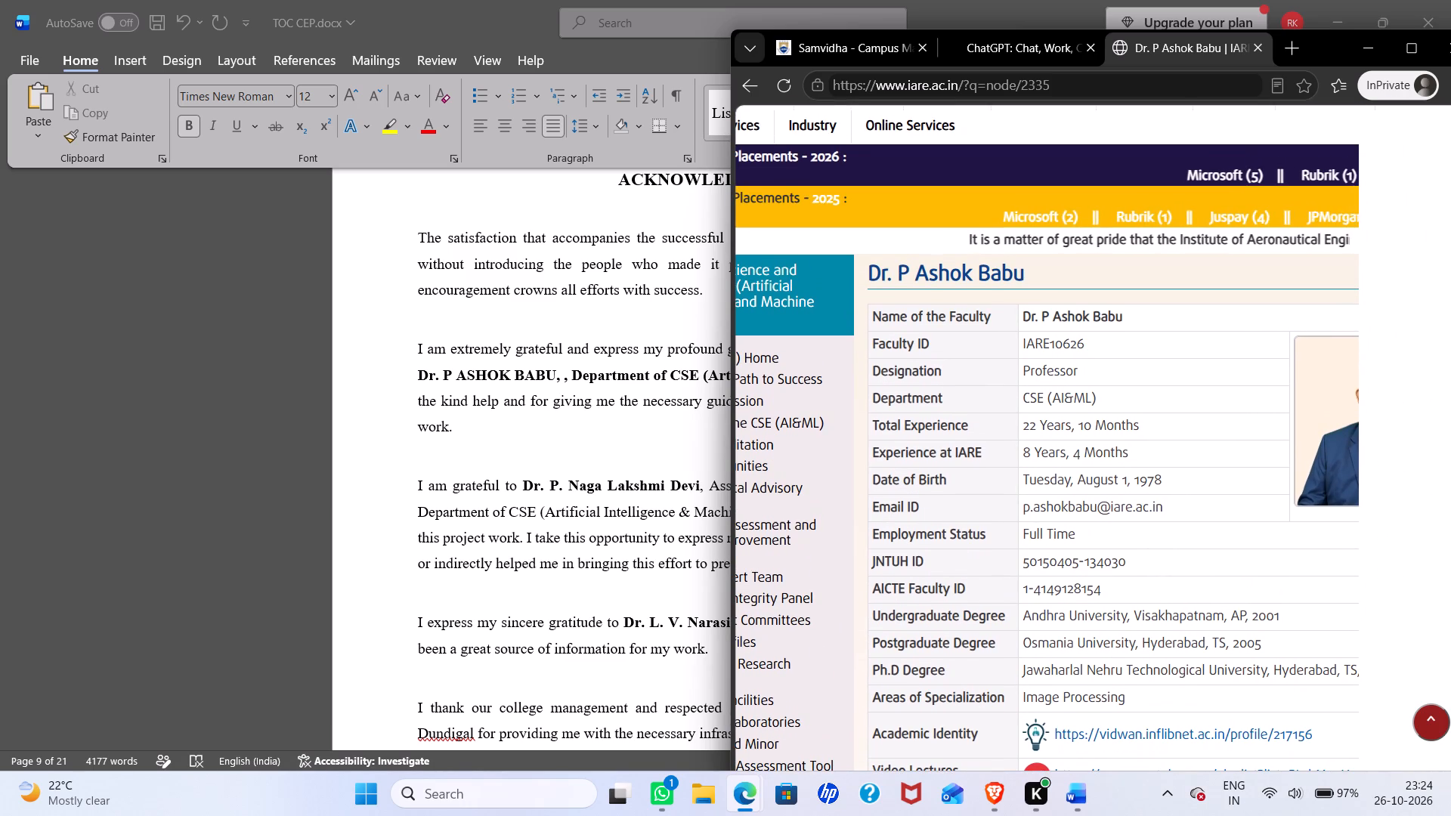
pyautogui.moveTo(1084, 366); pyautogui.dragTo(1018, 364)
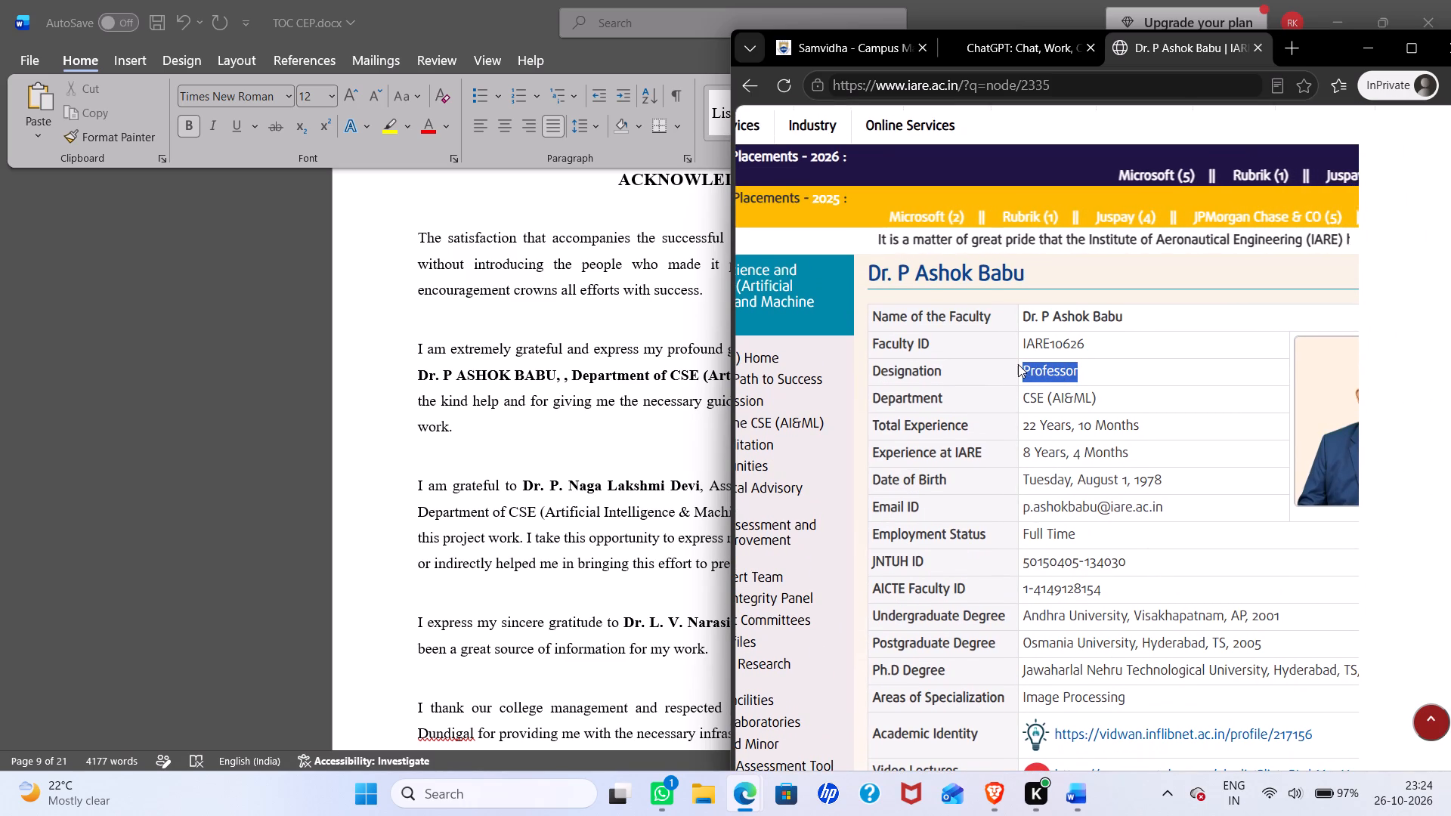
pyautogui.moveTo(1018, 364); pyautogui.dragTo(1017, 364)
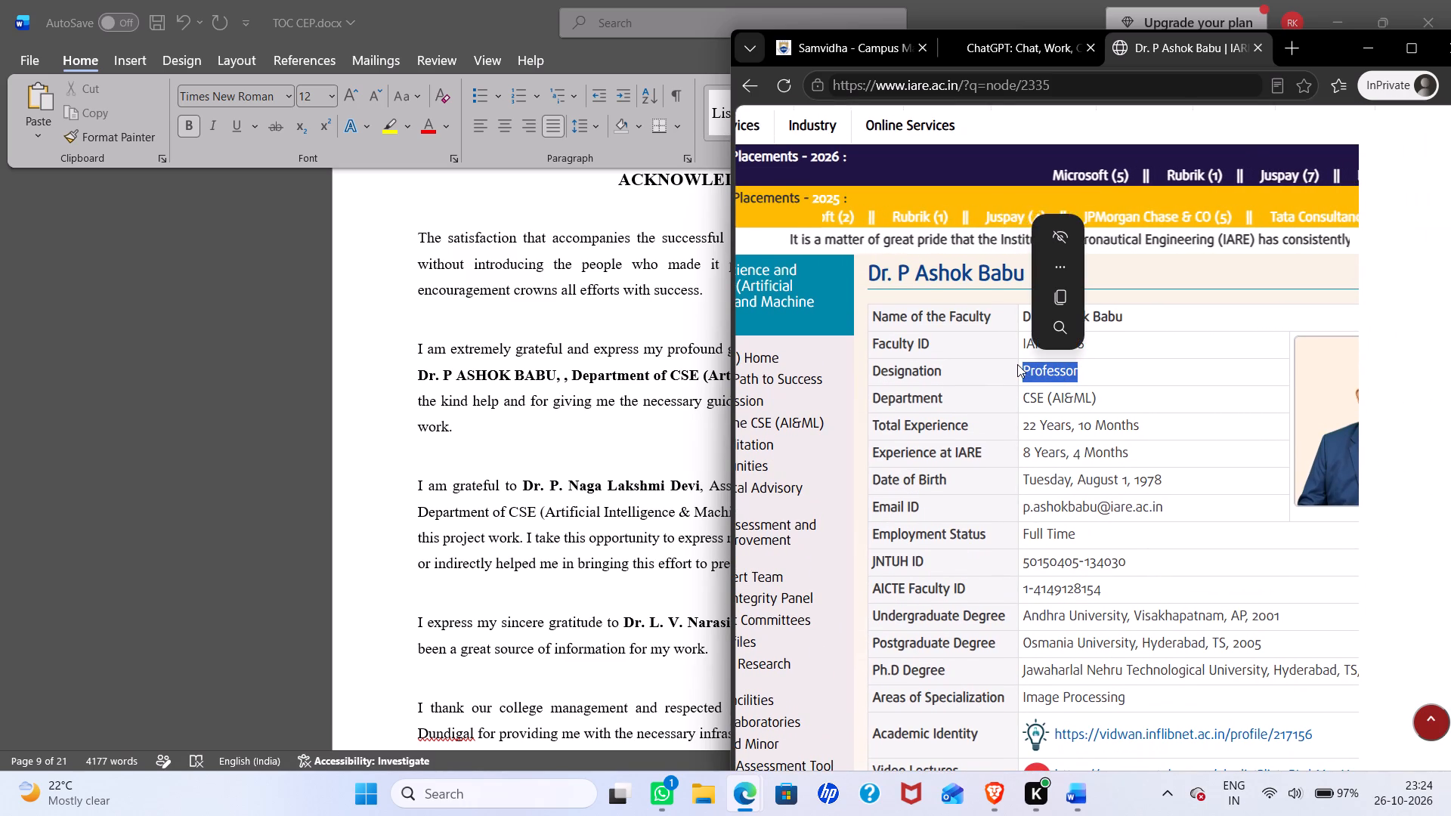
pyautogui.hotkey('ctrl', 'c')
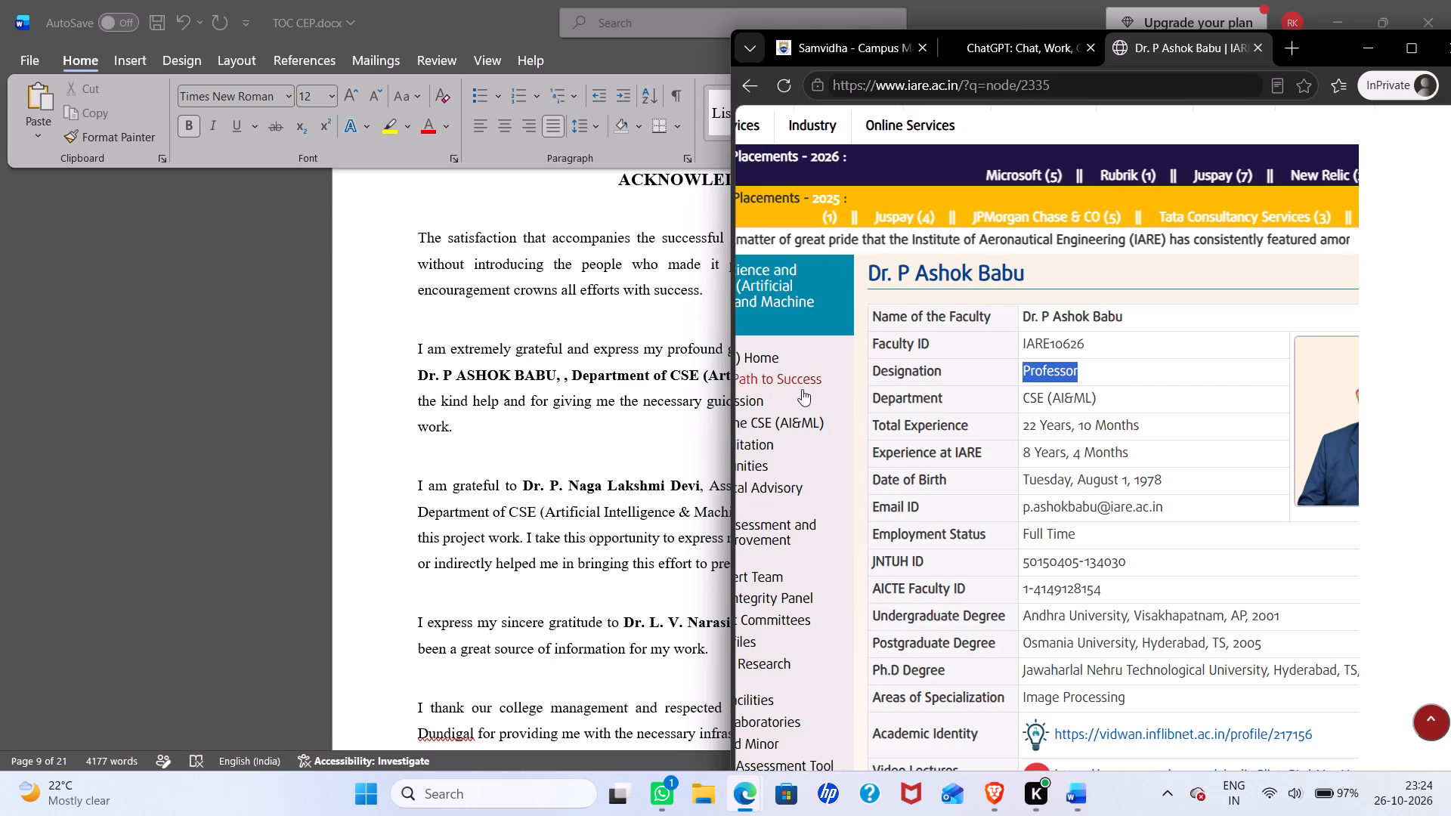
pyautogui.click(741, 413)
pyautogui.click(635, 426)
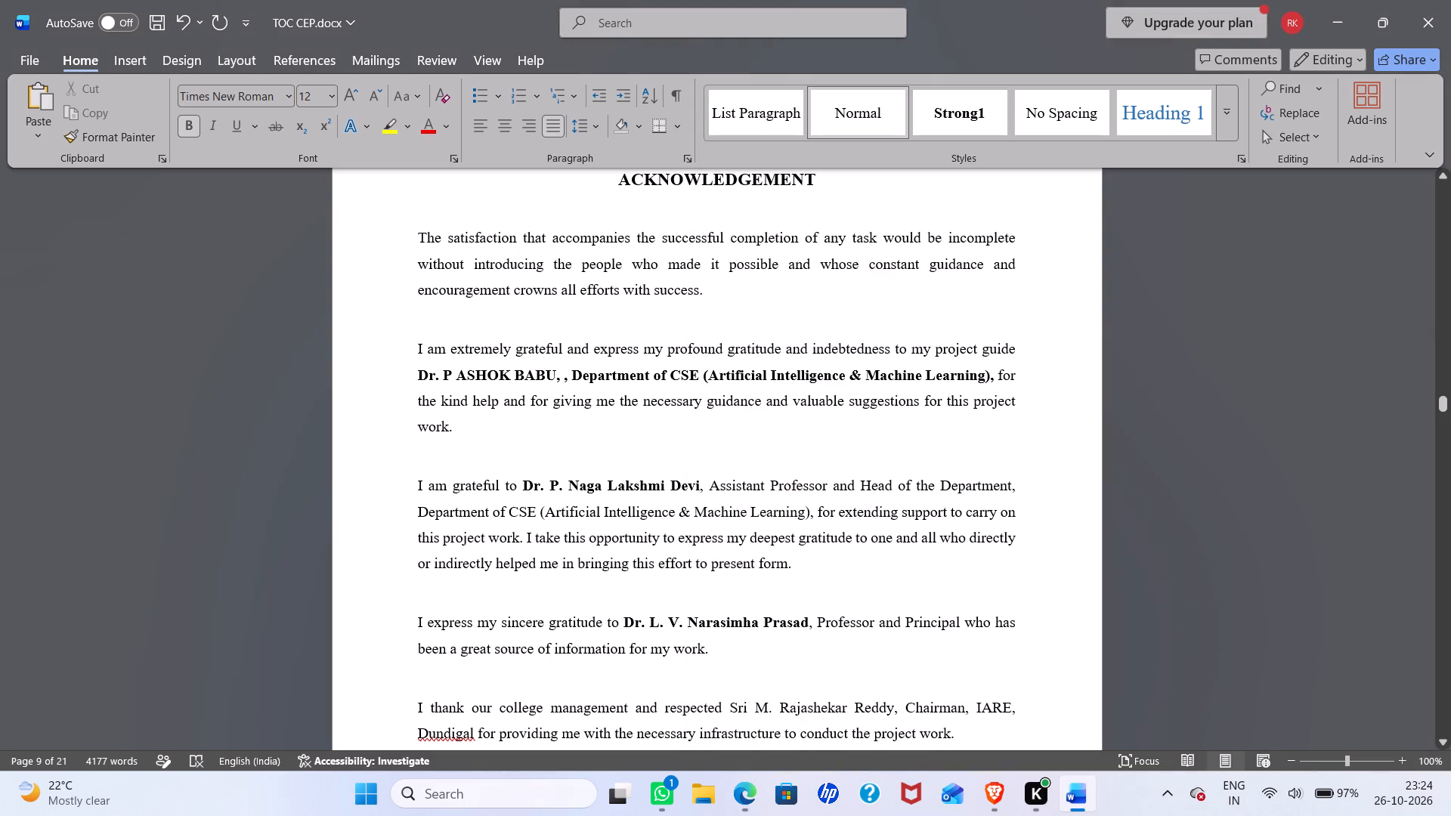
pyautogui.hotkey('ctrl', 'v')
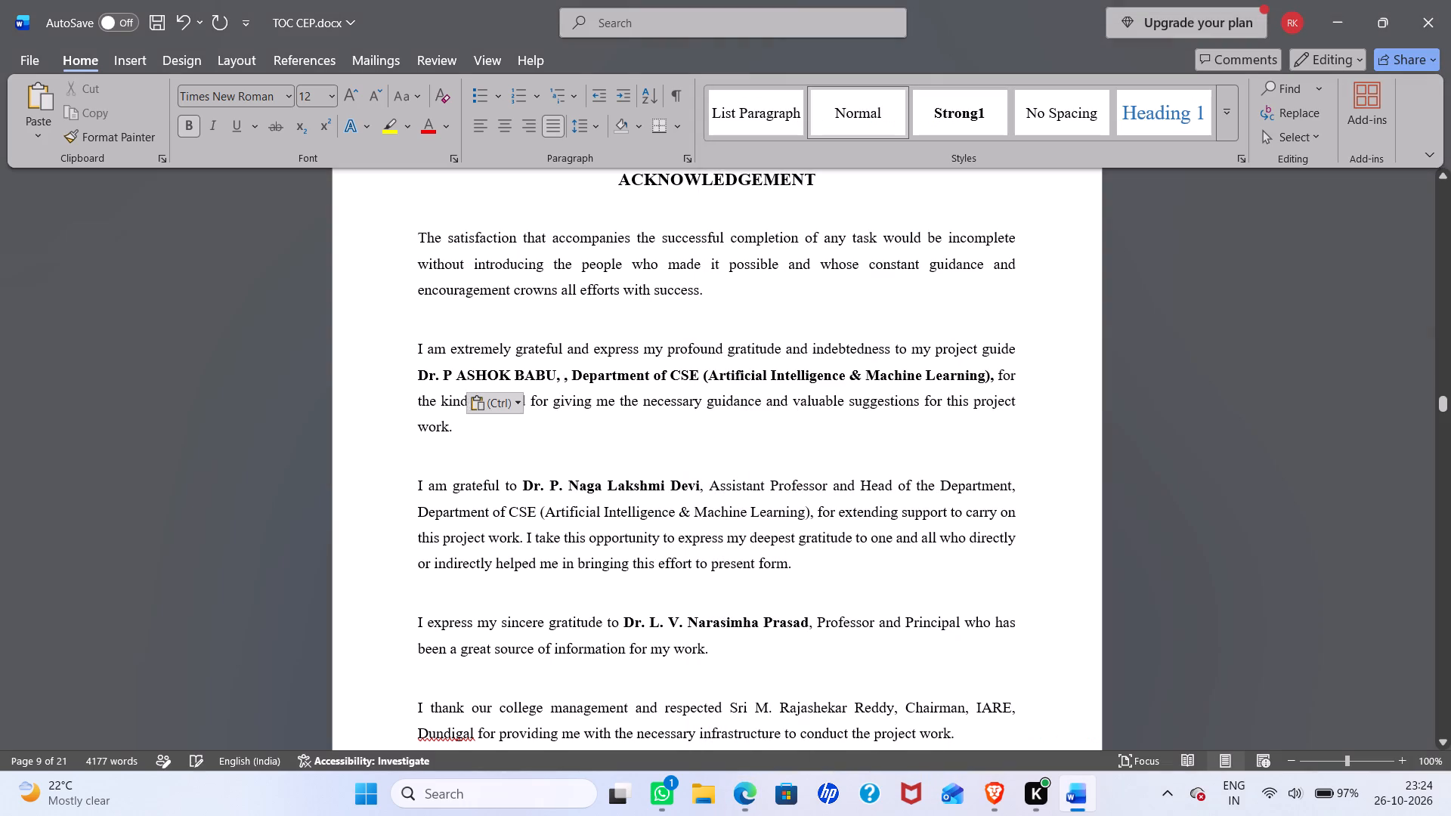
pyautogui.hotkey('ctrl', 'z')
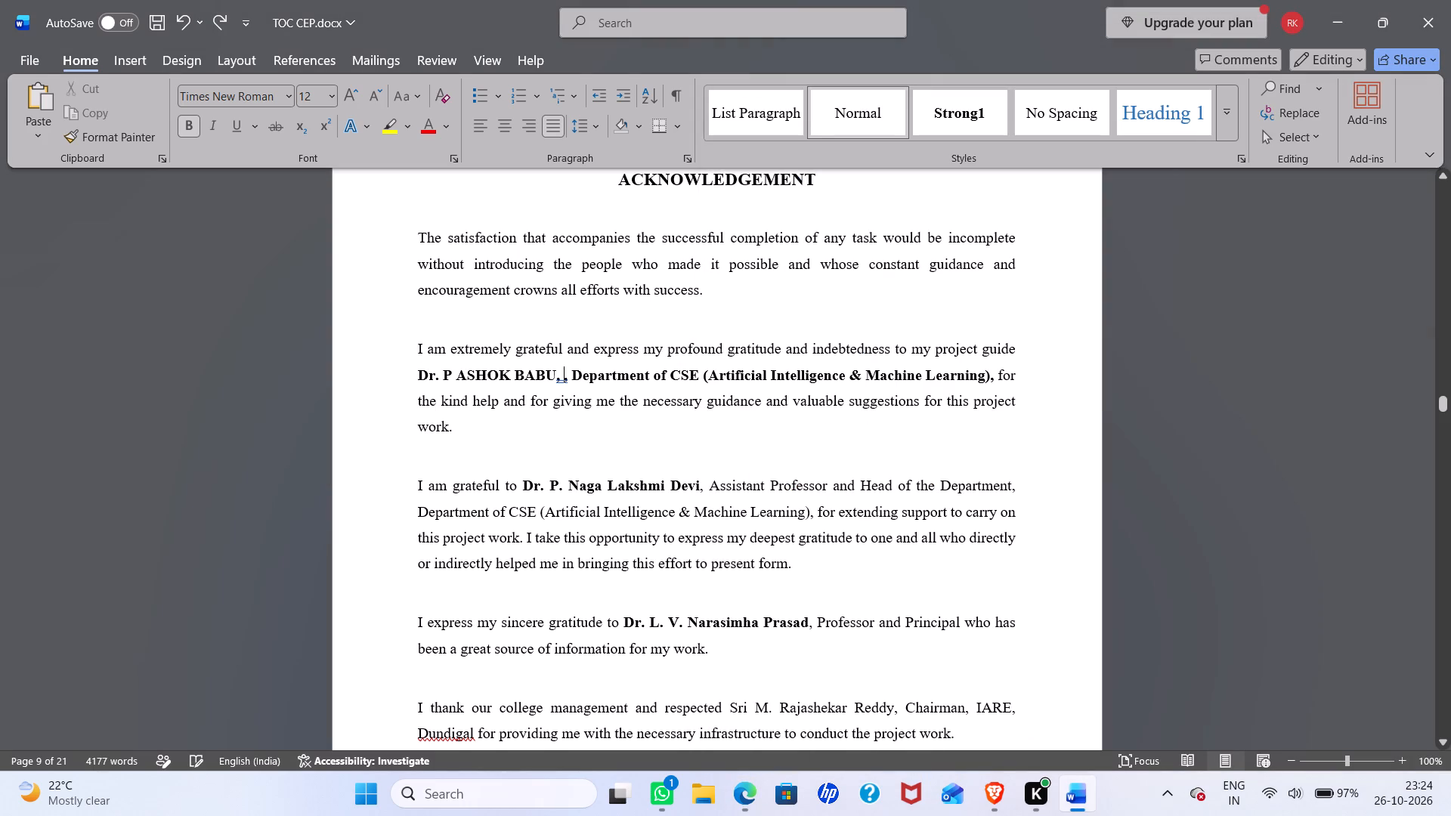
pyautogui.hotkey('shift', 'p')
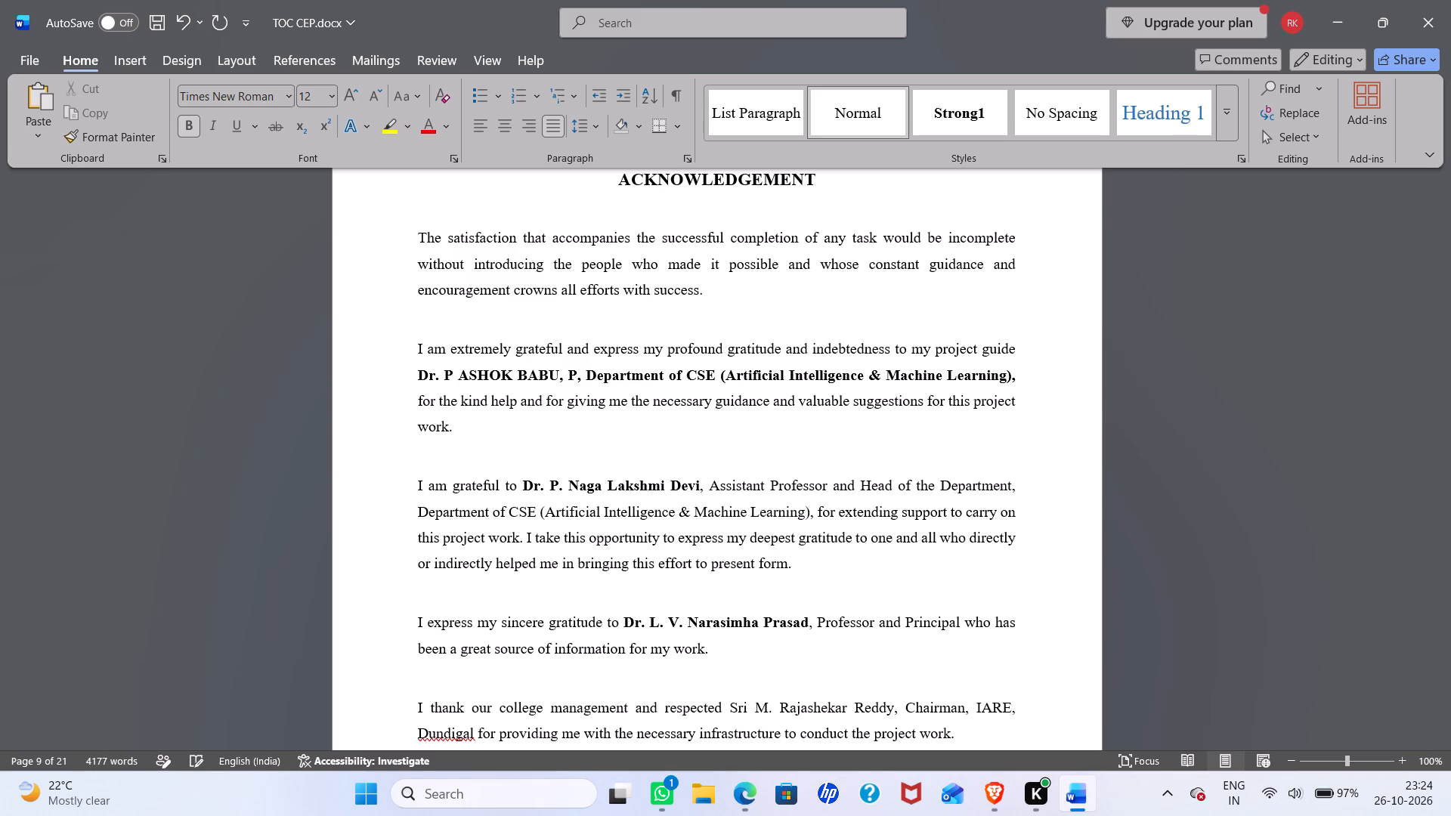
pyautogui.write('rofessor')
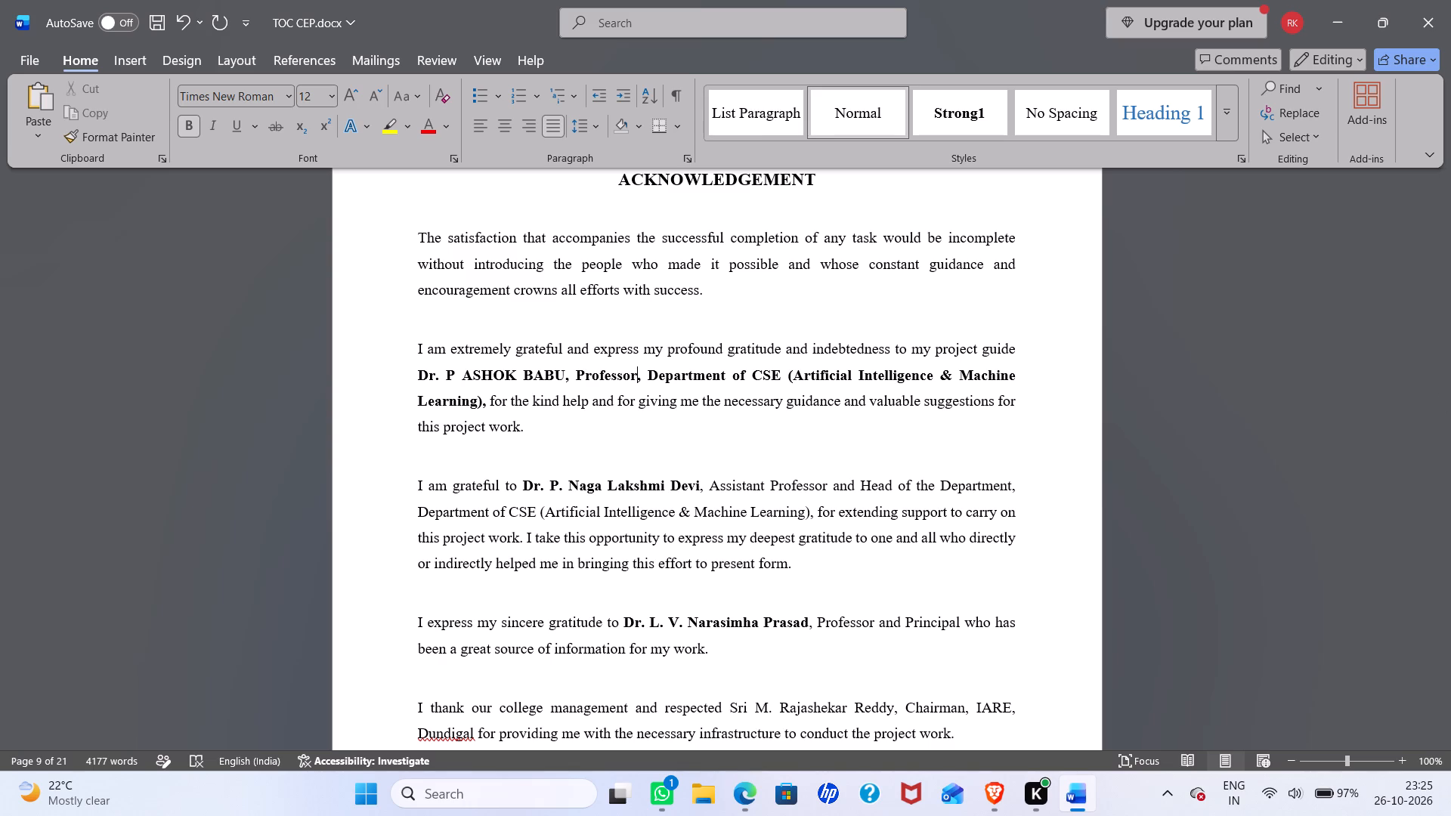
# Look over the rest of the acknowledgement and the start of the Abstract page.
pyautogui.scroll(-1, 729, 468)
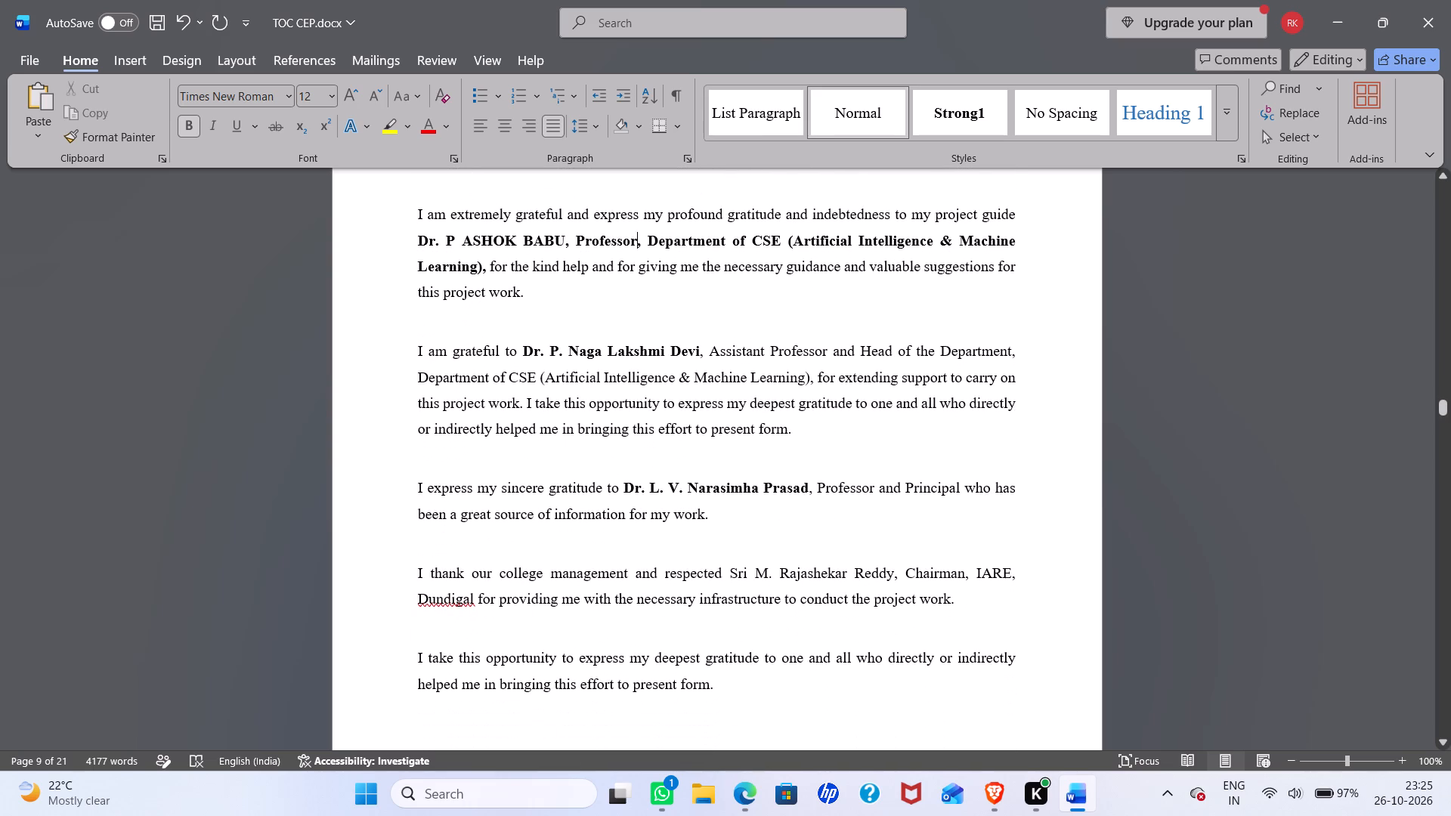
pyautogui.scroll(-4, 729, 468)
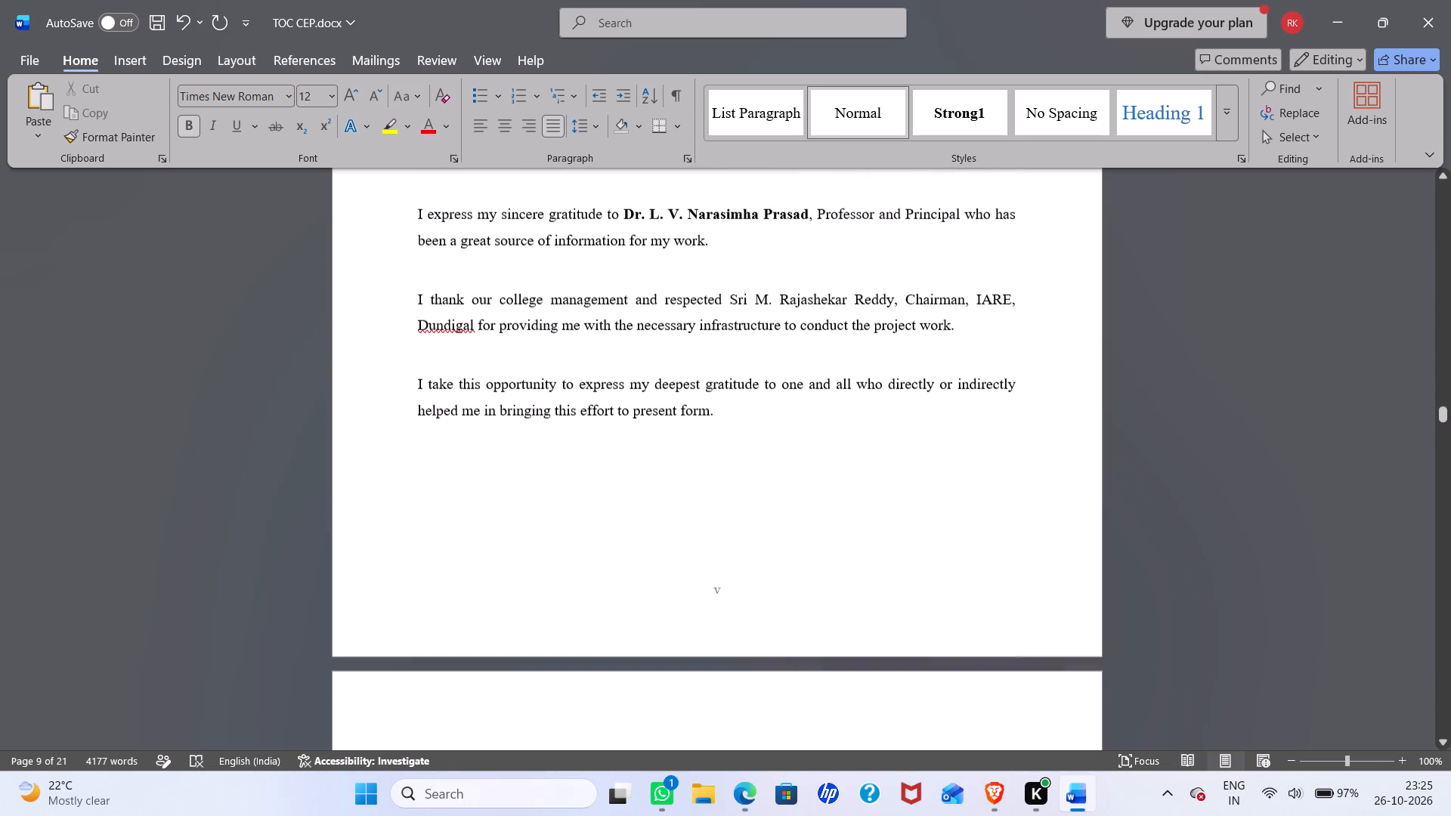
pyautogui.scroll(-2, 729, 468)
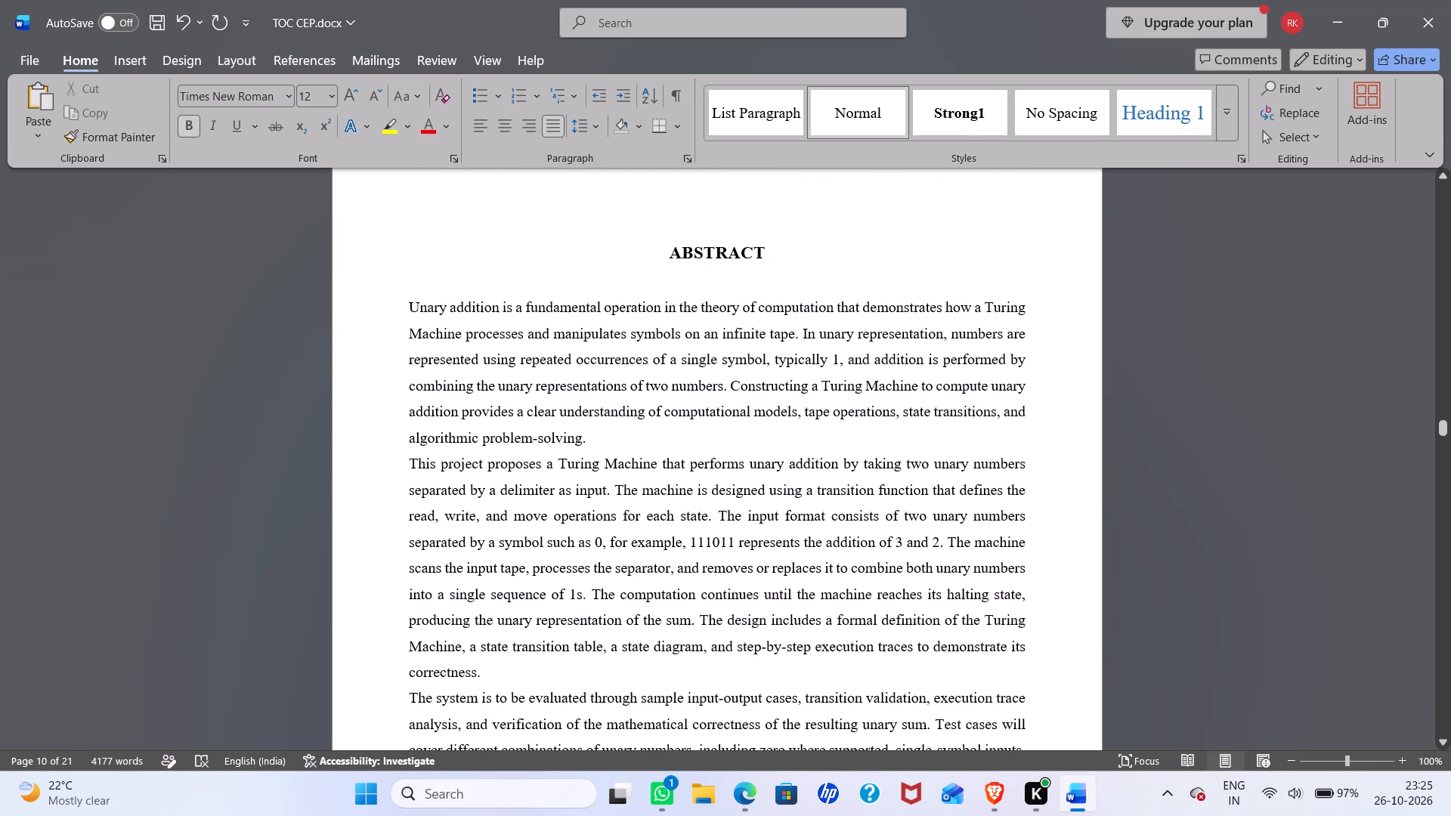
pyautogui.click(738, 791)
pyautogui.click(682, 668)
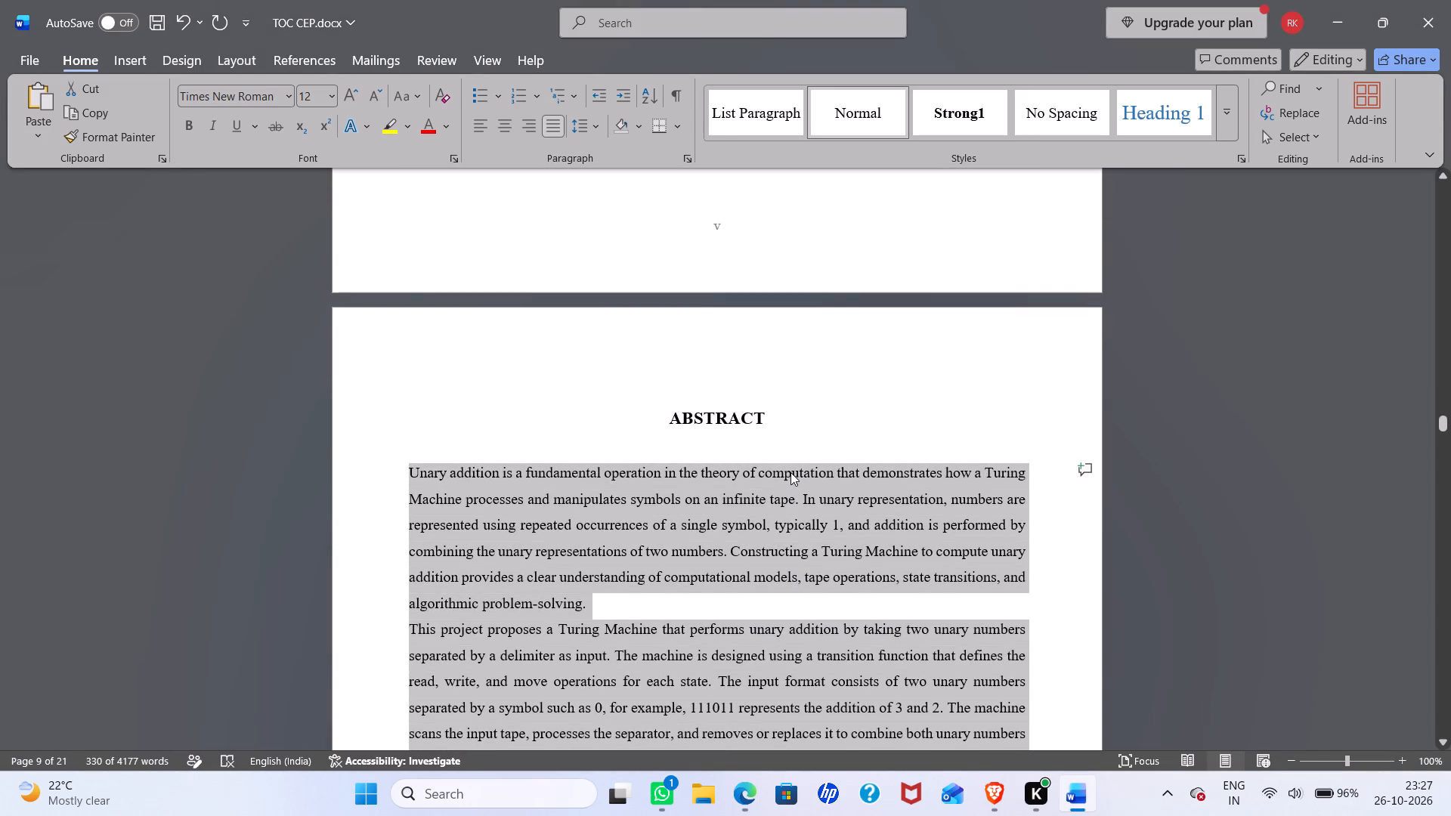
pyautogui.press('BackSpace')
pyautogui.press('Return')
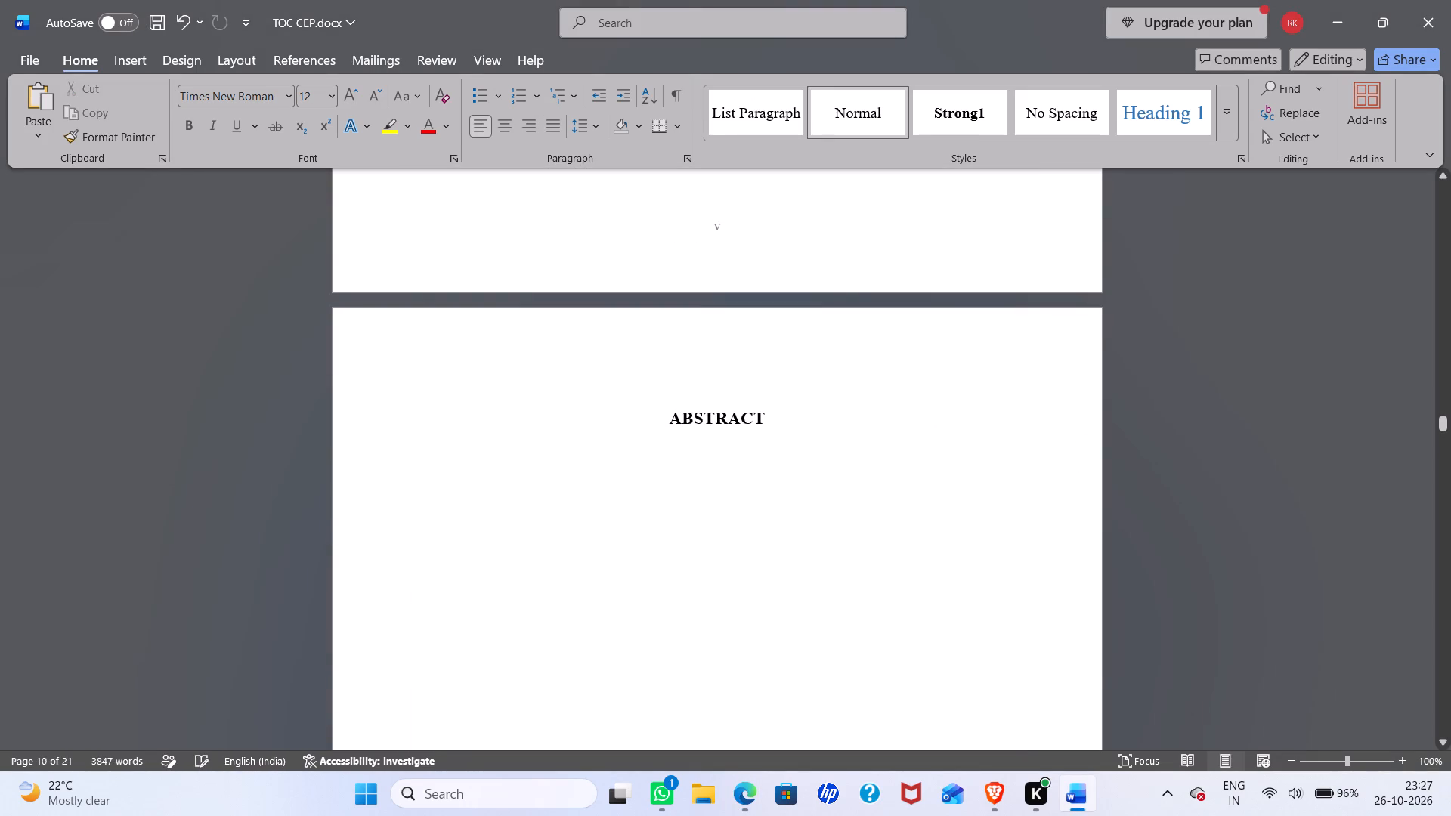
pyautogui.hotkey('ctrl', 'v')
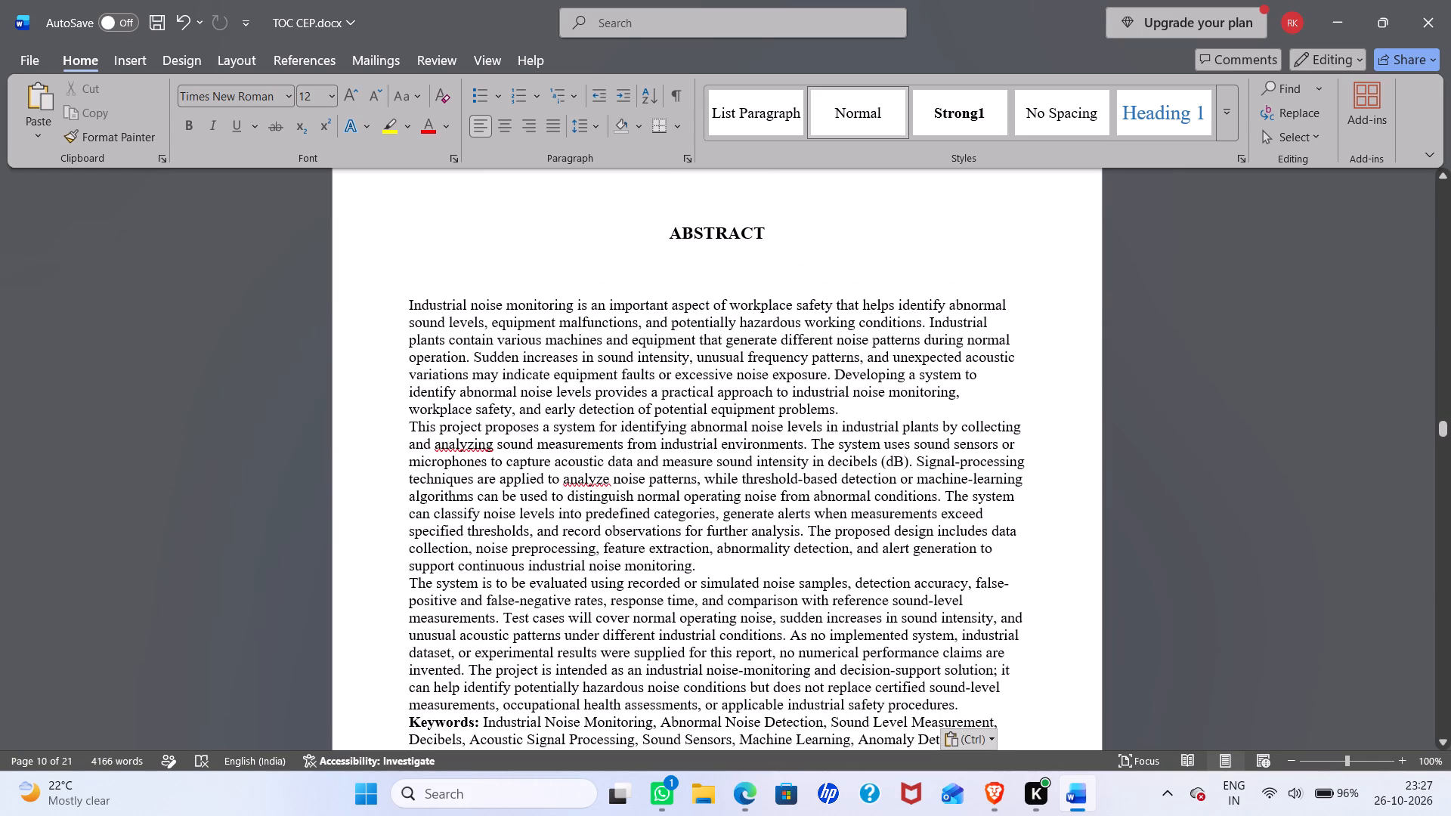
# Set the line spacing of the new abstract and its keywords to 1.5.
pyautogui.moveTo(401, 301); pyautogui.dragTo(757, 740)
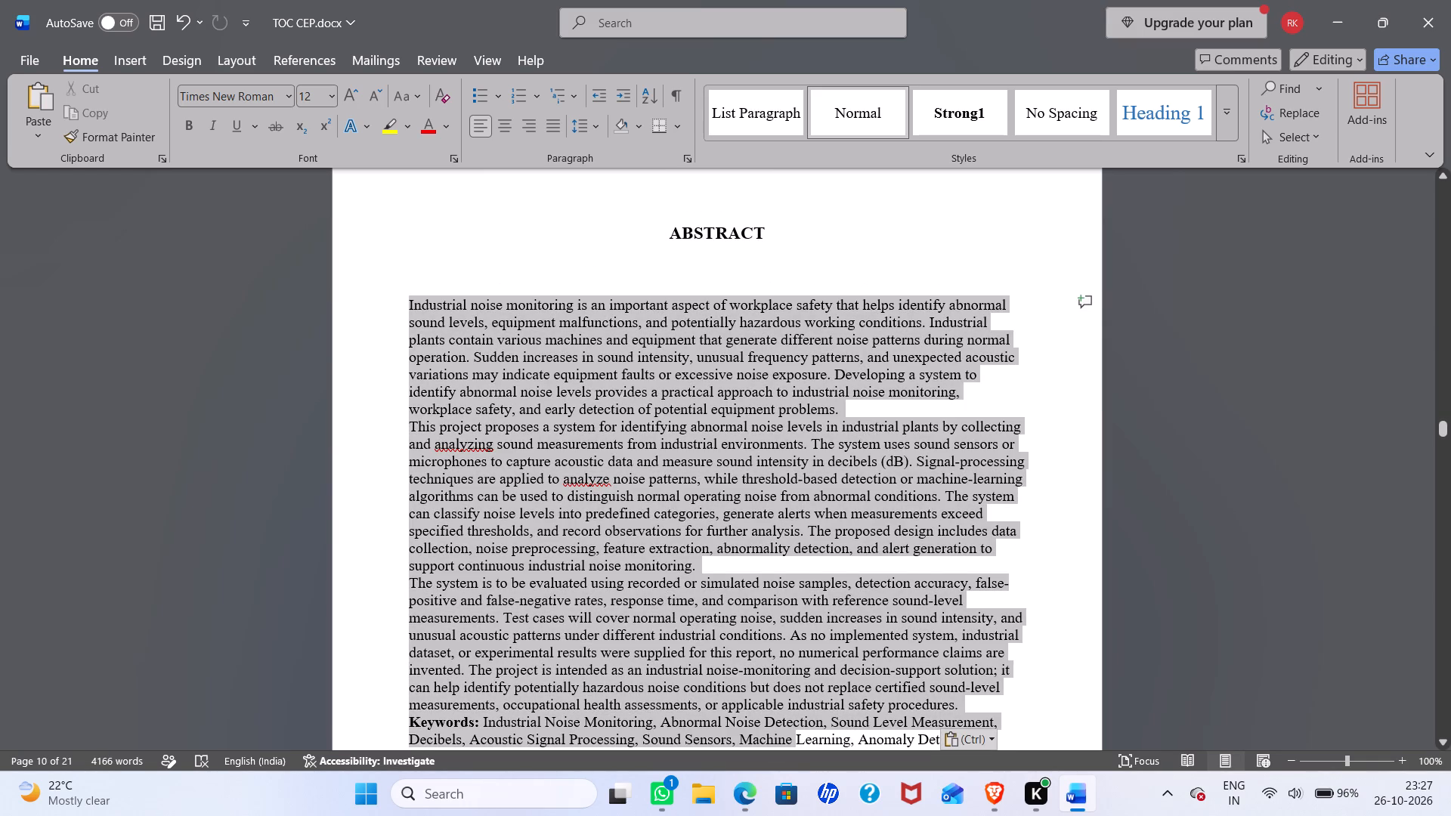
pyautogui.moveTo(757, 740); pyautogui.dragTo(916, 214)
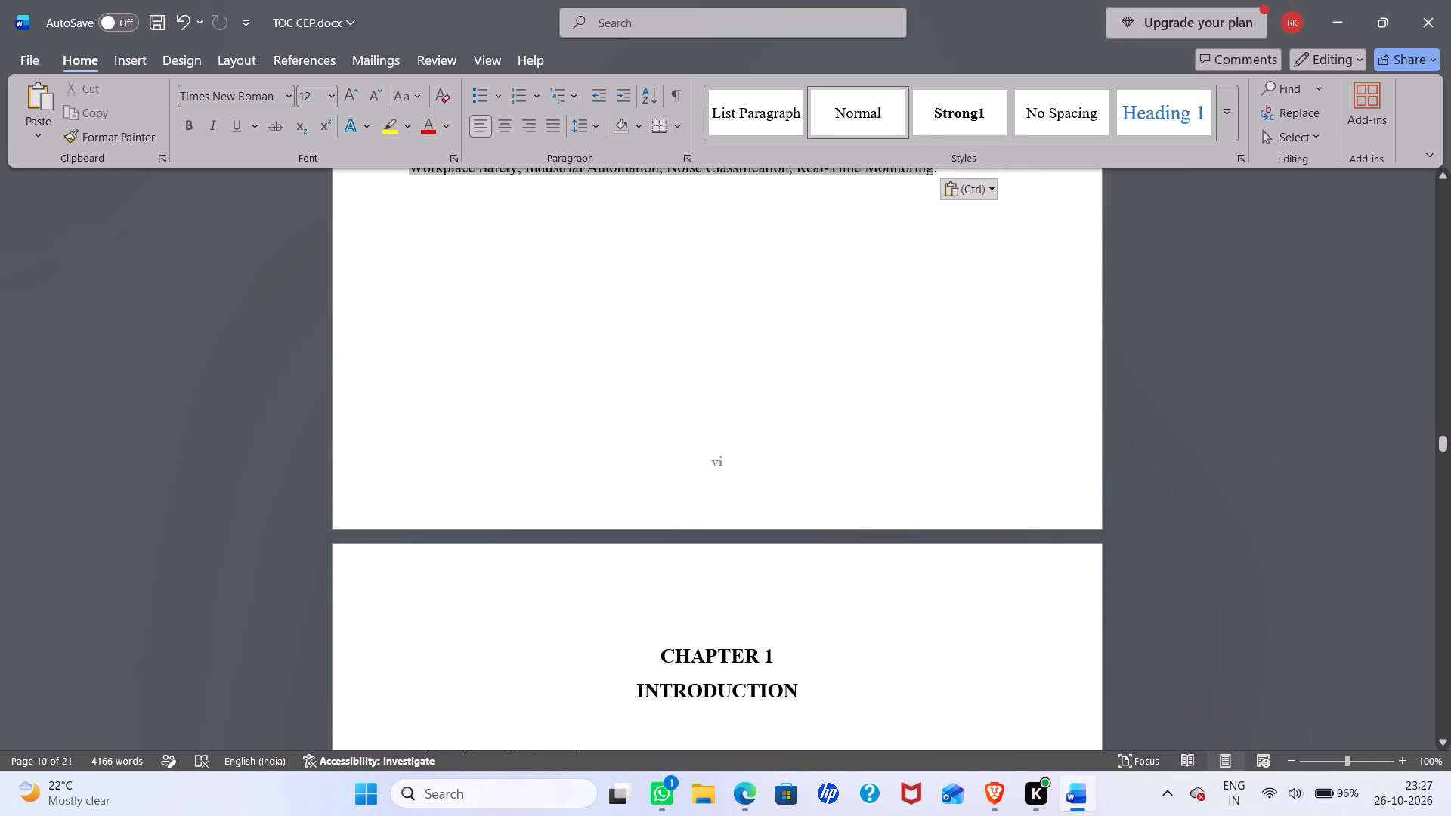
pyautogui.moveTo(916, 214); pyautogui.dragTo(998, 210)
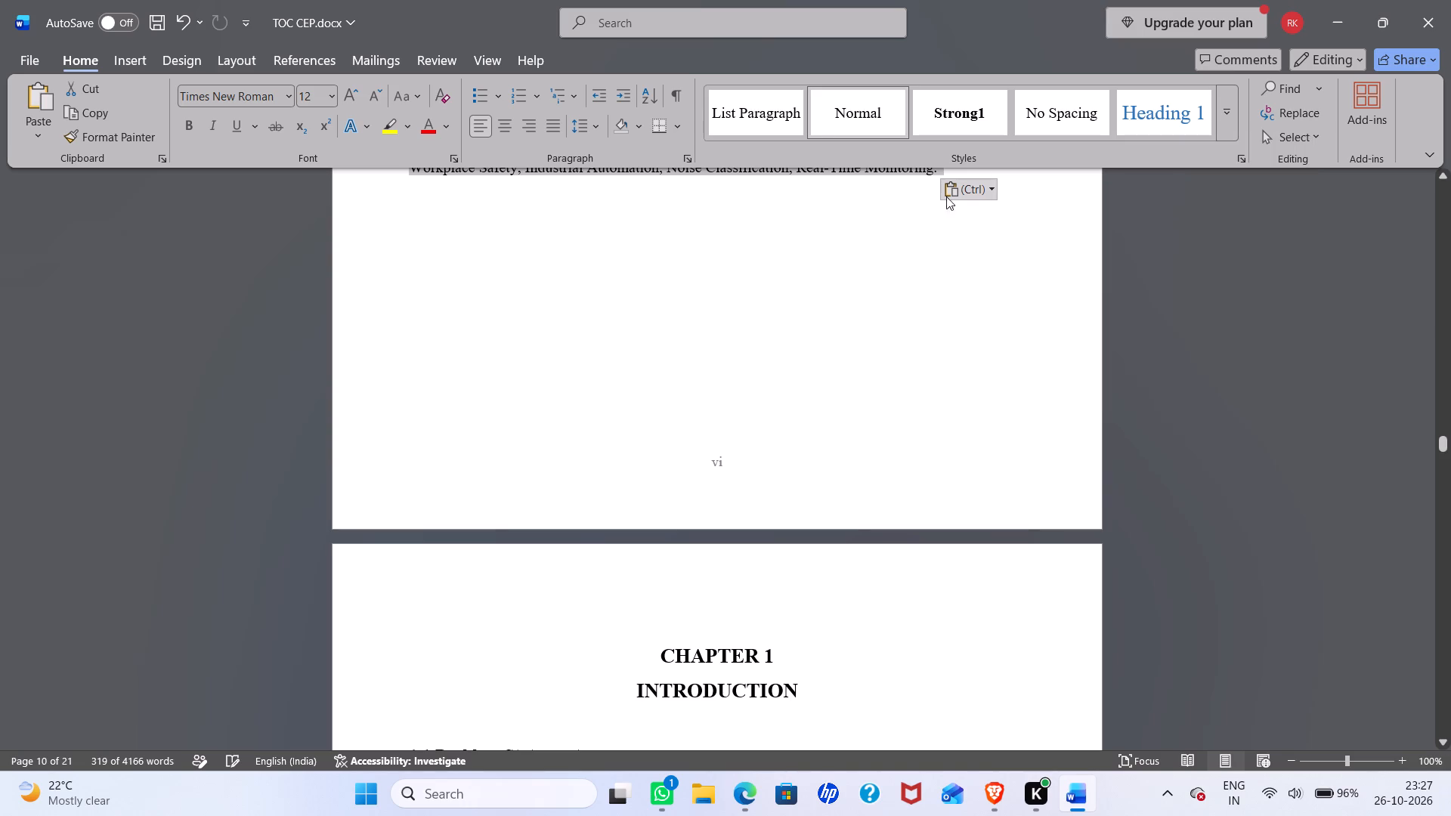
pyautogui.scroll(4, 609, 292)
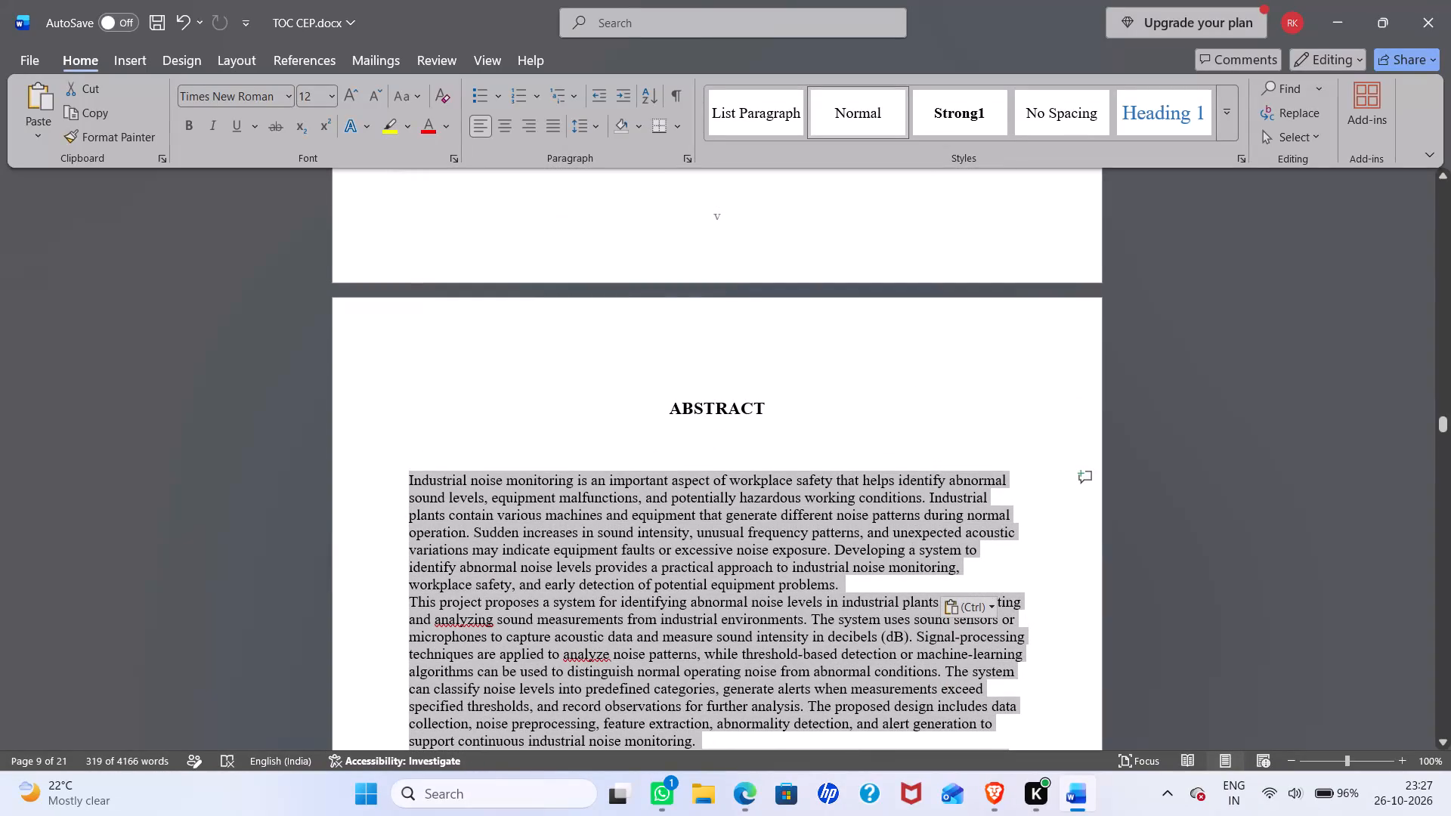
pyautogui.click(599, 134)
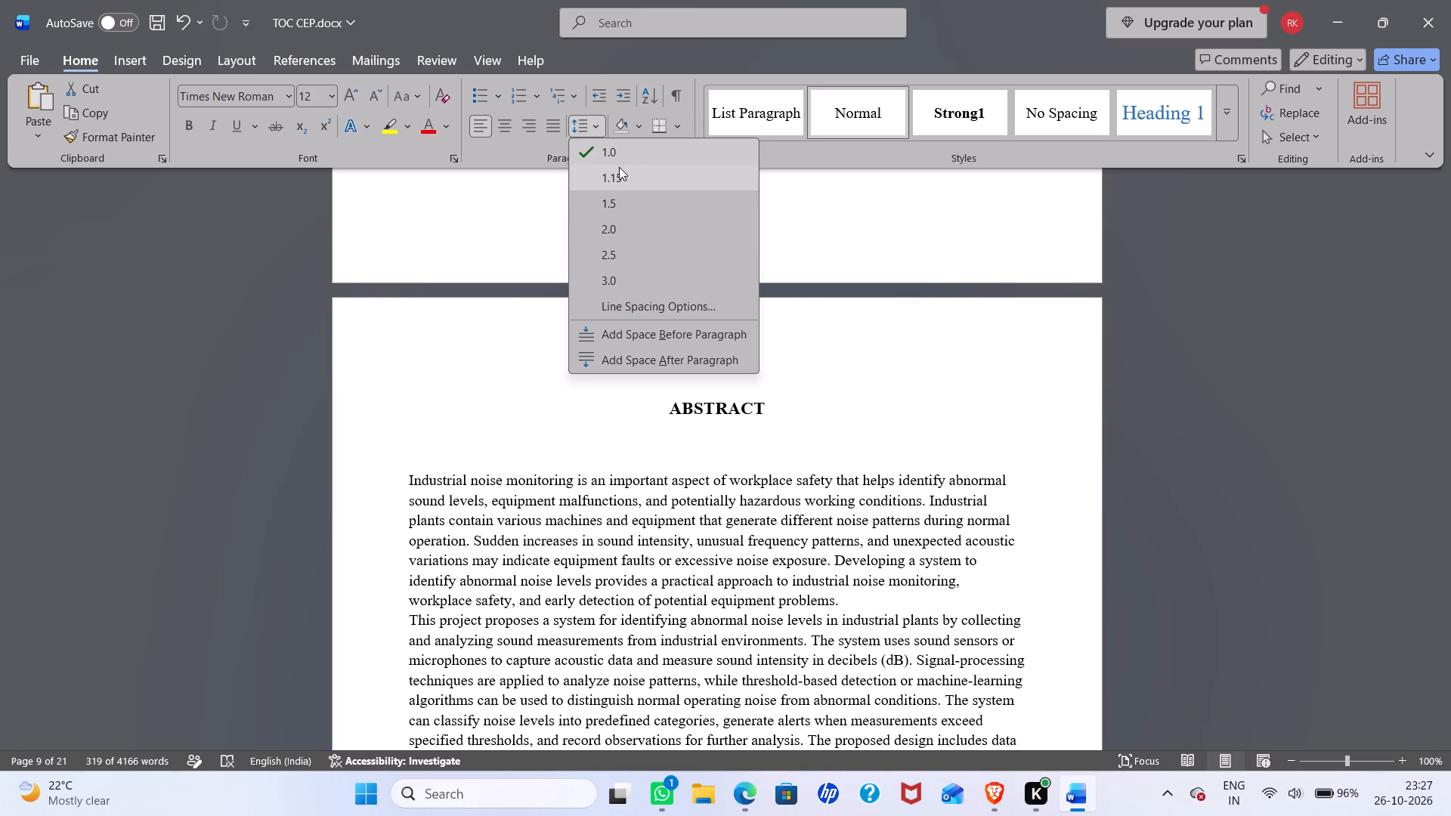
pyautogui.click(613, 209)
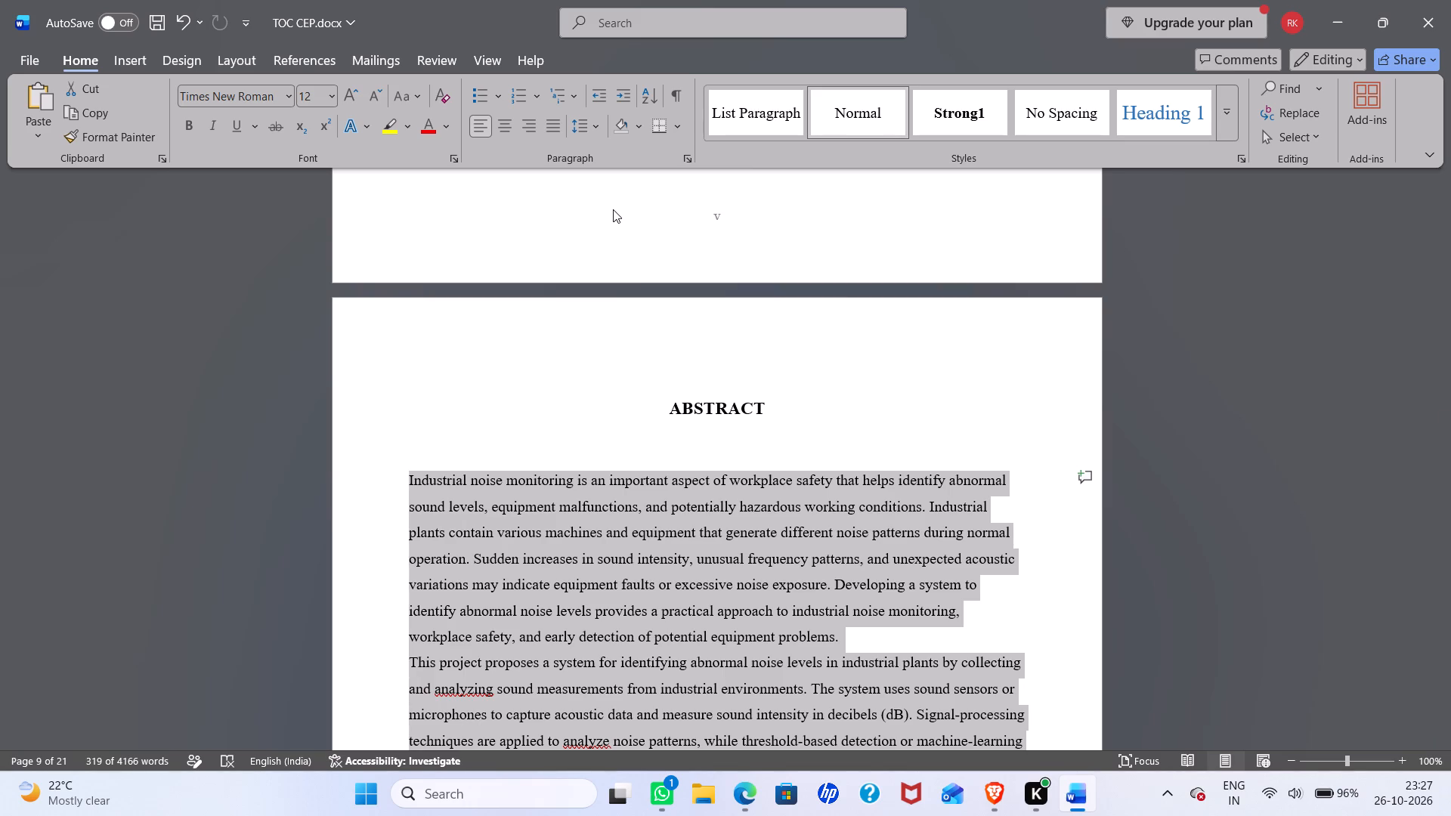
pyautogui.click(622, 452)
# Justify all three abstract paragraphs together with the Keywords paragraph.
pyautogui.scroll(-2, 622, 452)
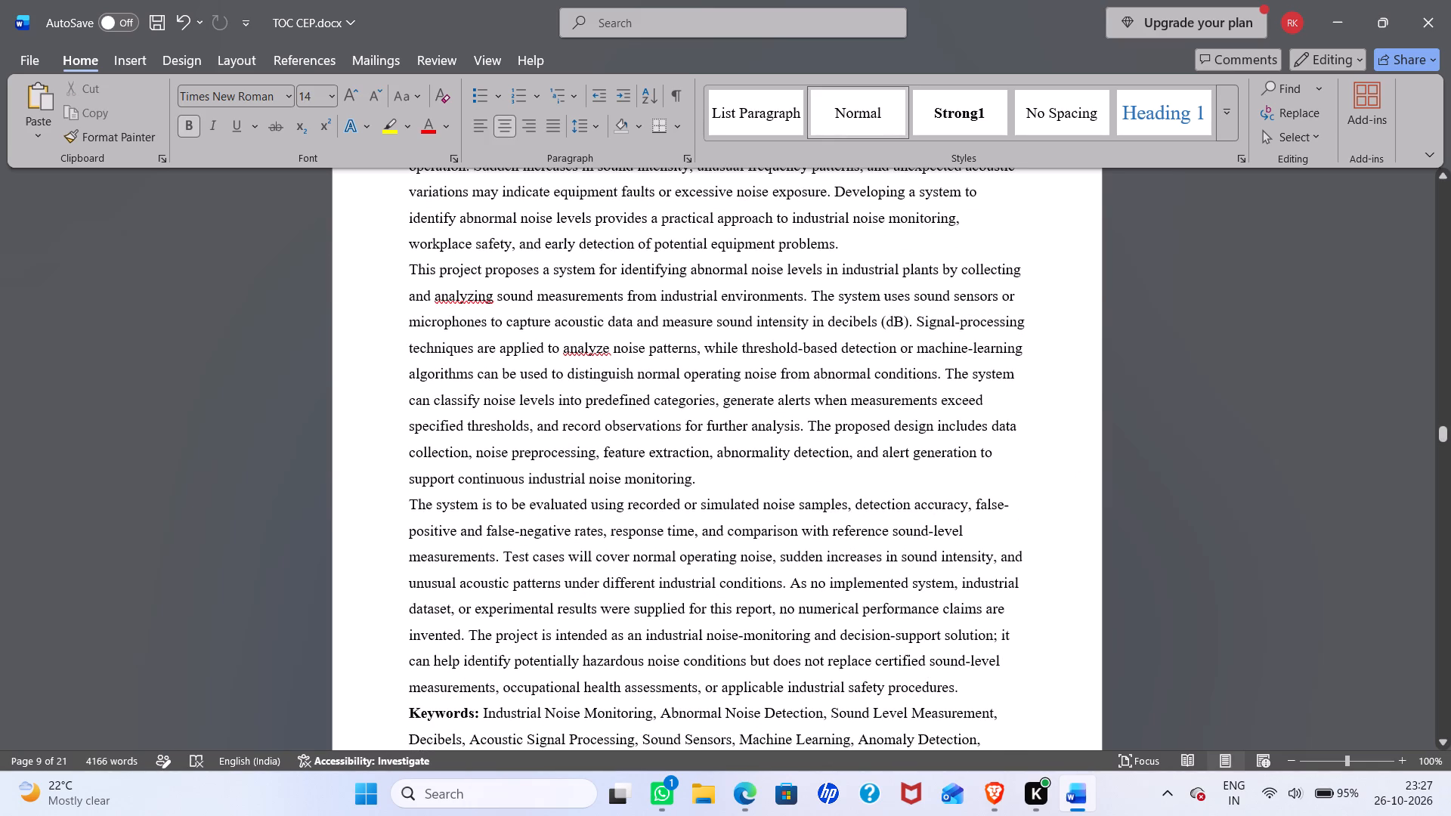
pyautogui.scroll(1, 622, 452)
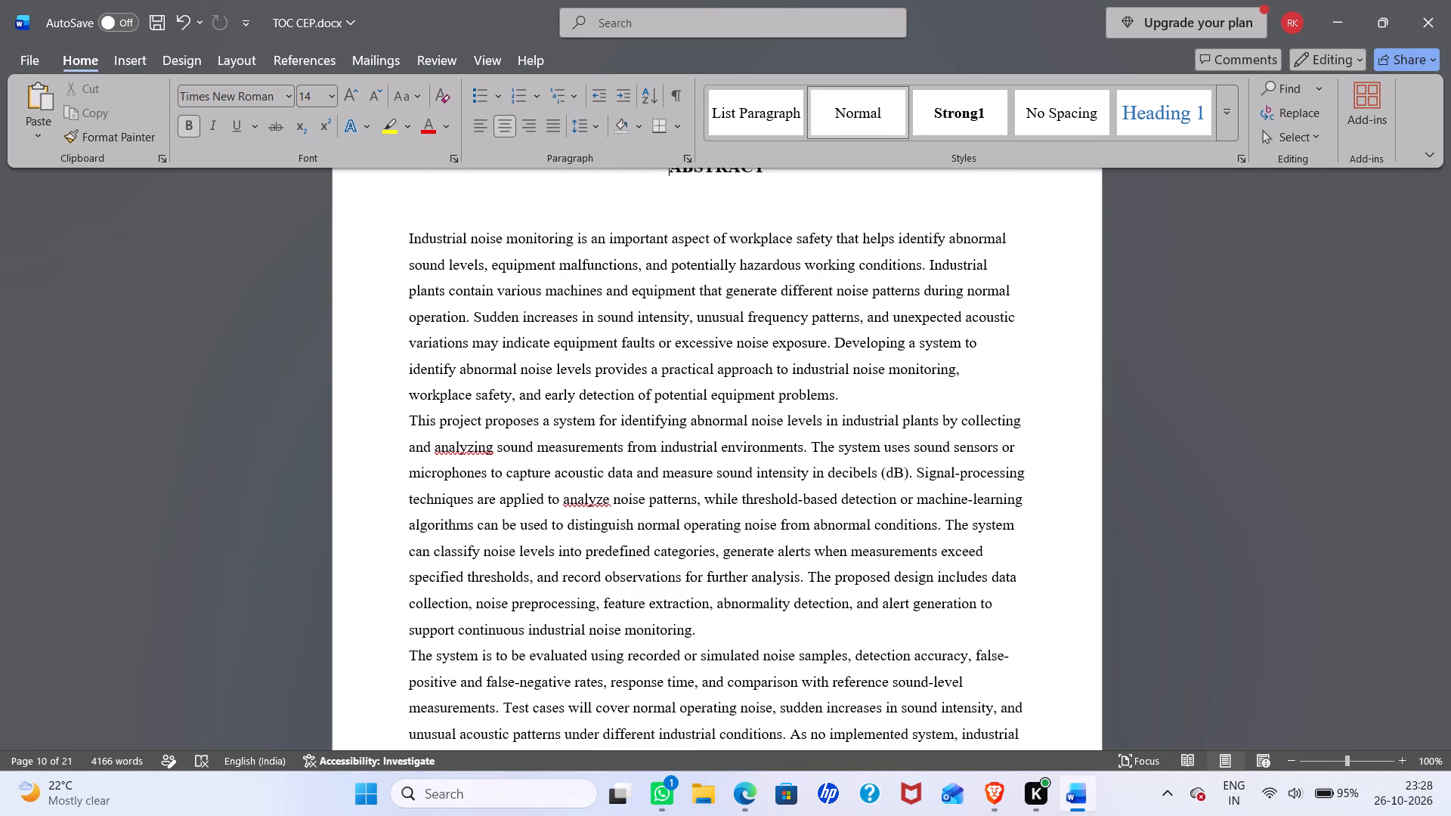
pyautogui.moveTo(403, 236); pyautogui.dragTo(652, 767)
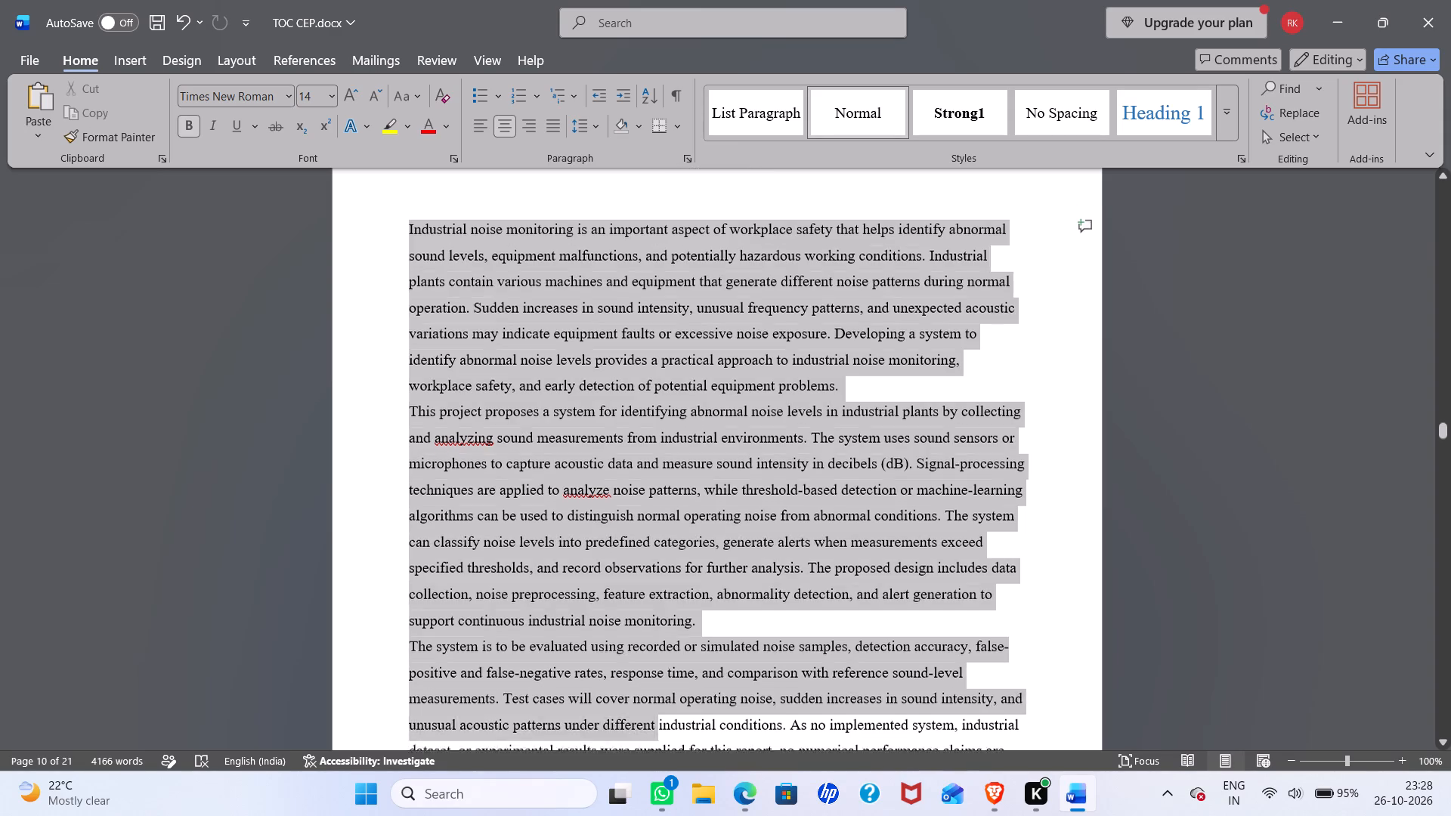
pyautogui.moveTo(652, 767); pyautogui.dragTo(906, 594)
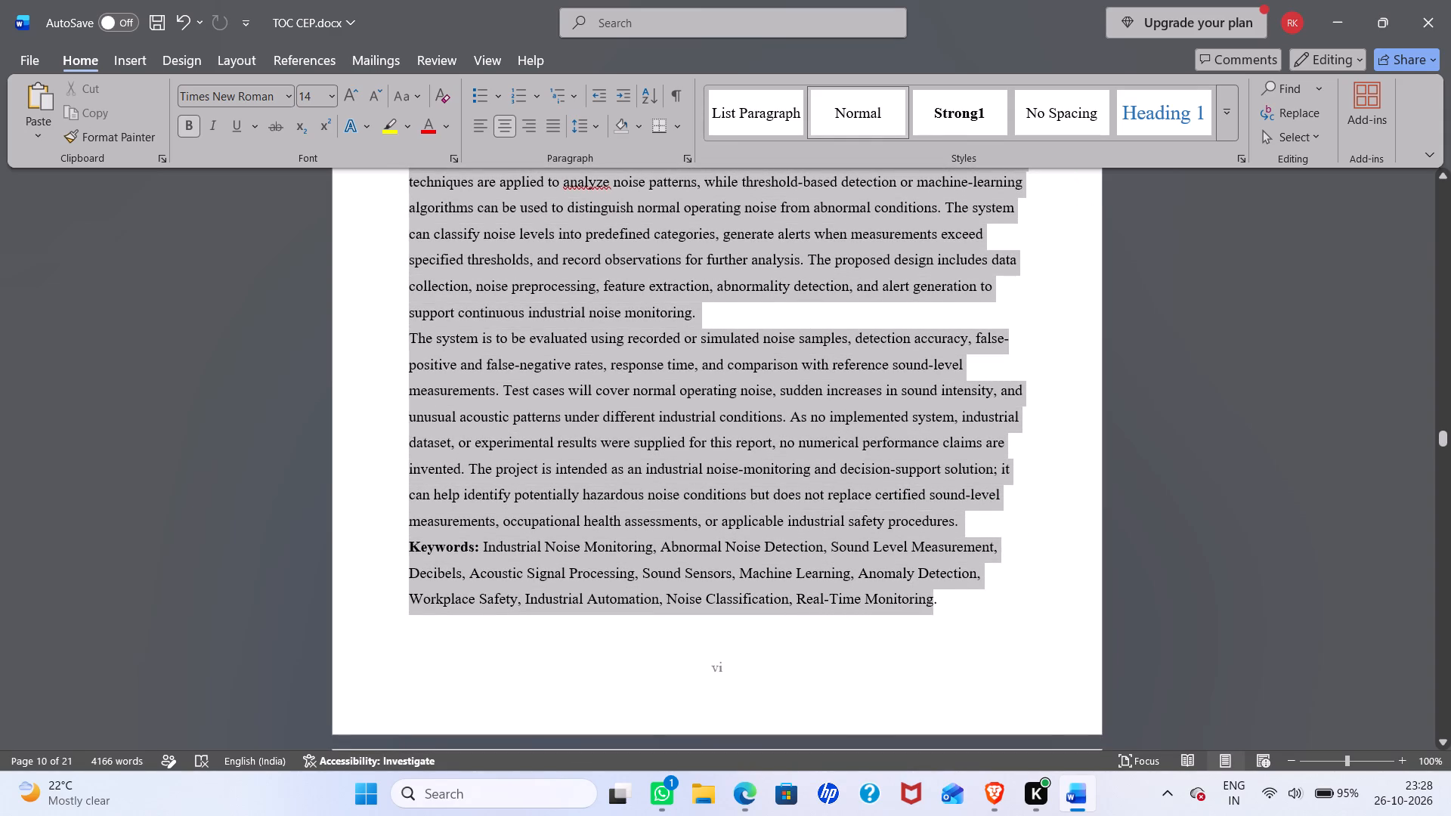
pyautogui.moveTo(906, 594); pyautogui.dragTo(959, 595)
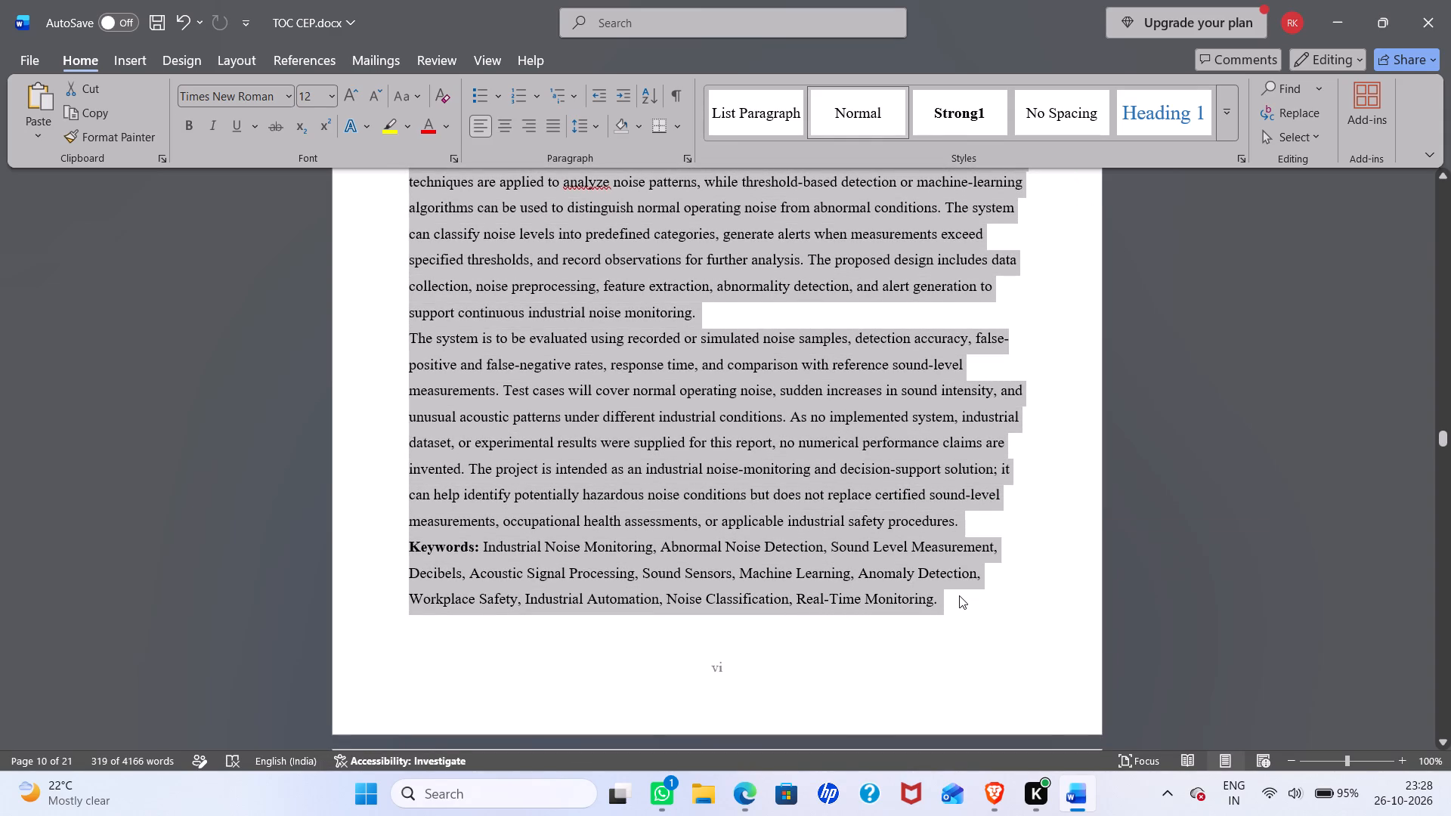
pyautogui.hotkey('ctrl', 'j')
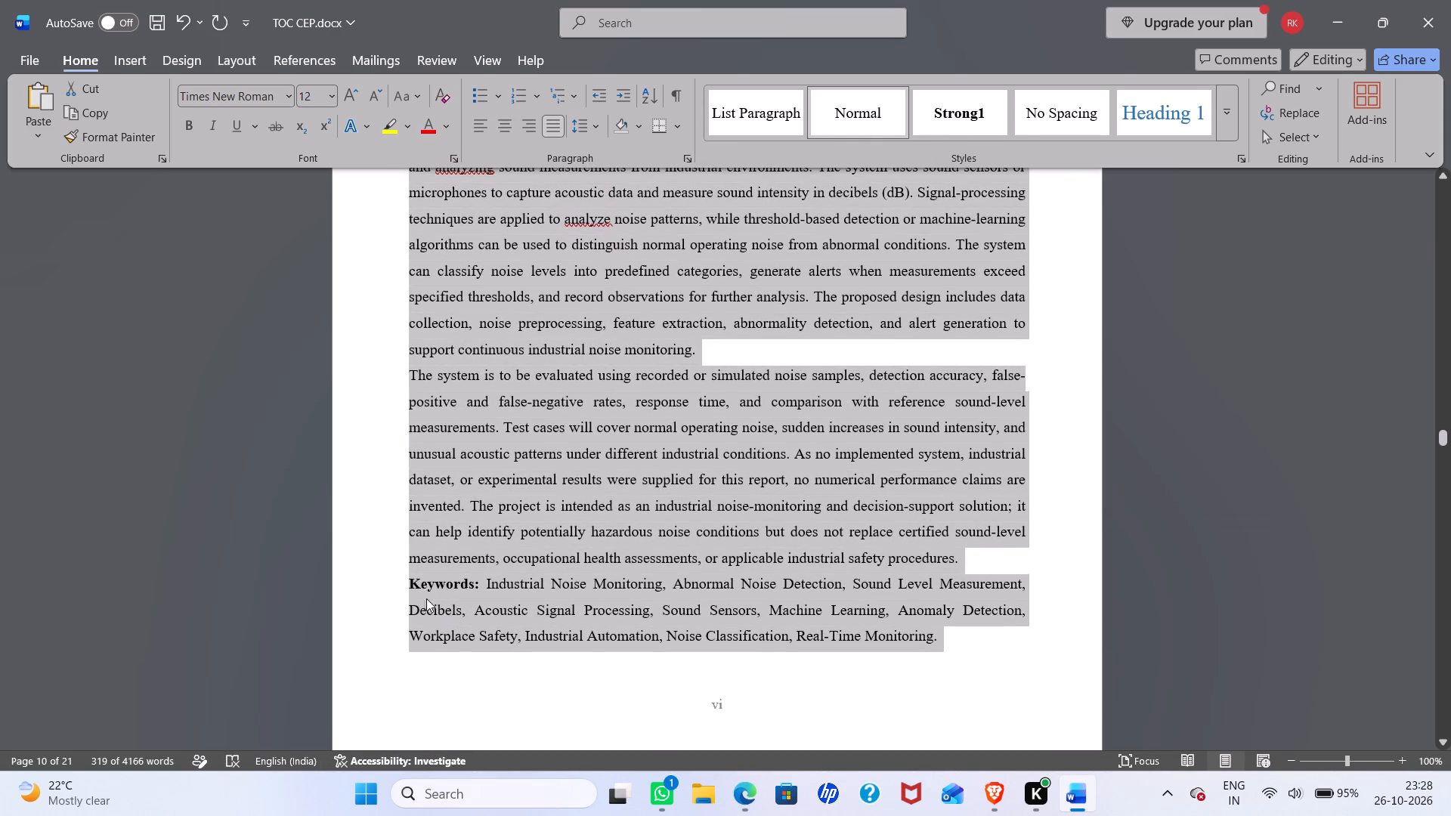
# Insert a blank line above the Keywords paragraph of the abstract.
pyautogui.click(413, 580)
pyautogui.press('Return')
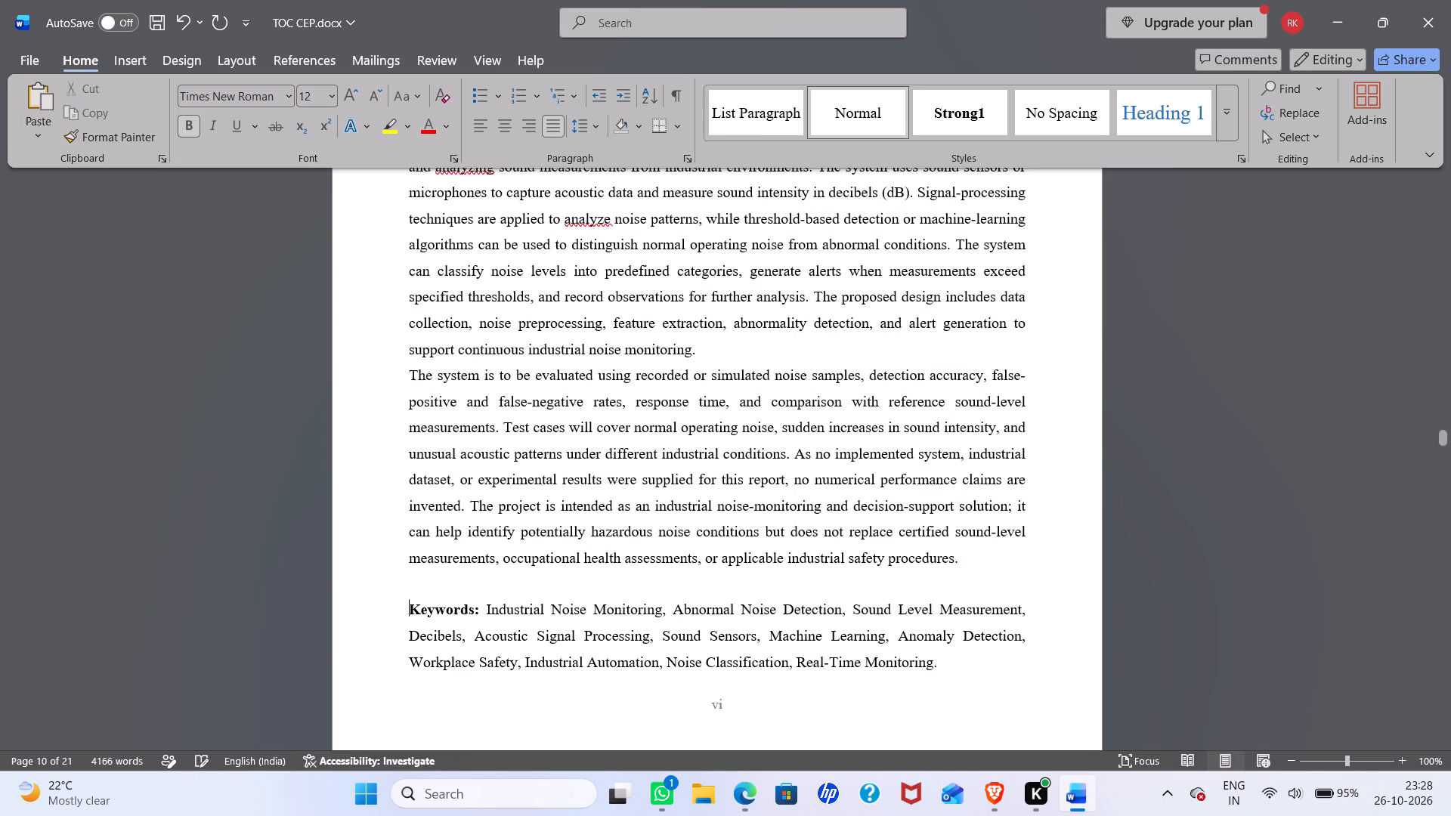
# Reduce the gap under the ABSTRACT heading by deleting one line break before the first abstract paragraph.
pyautogui.scroll(2, 466, 518)
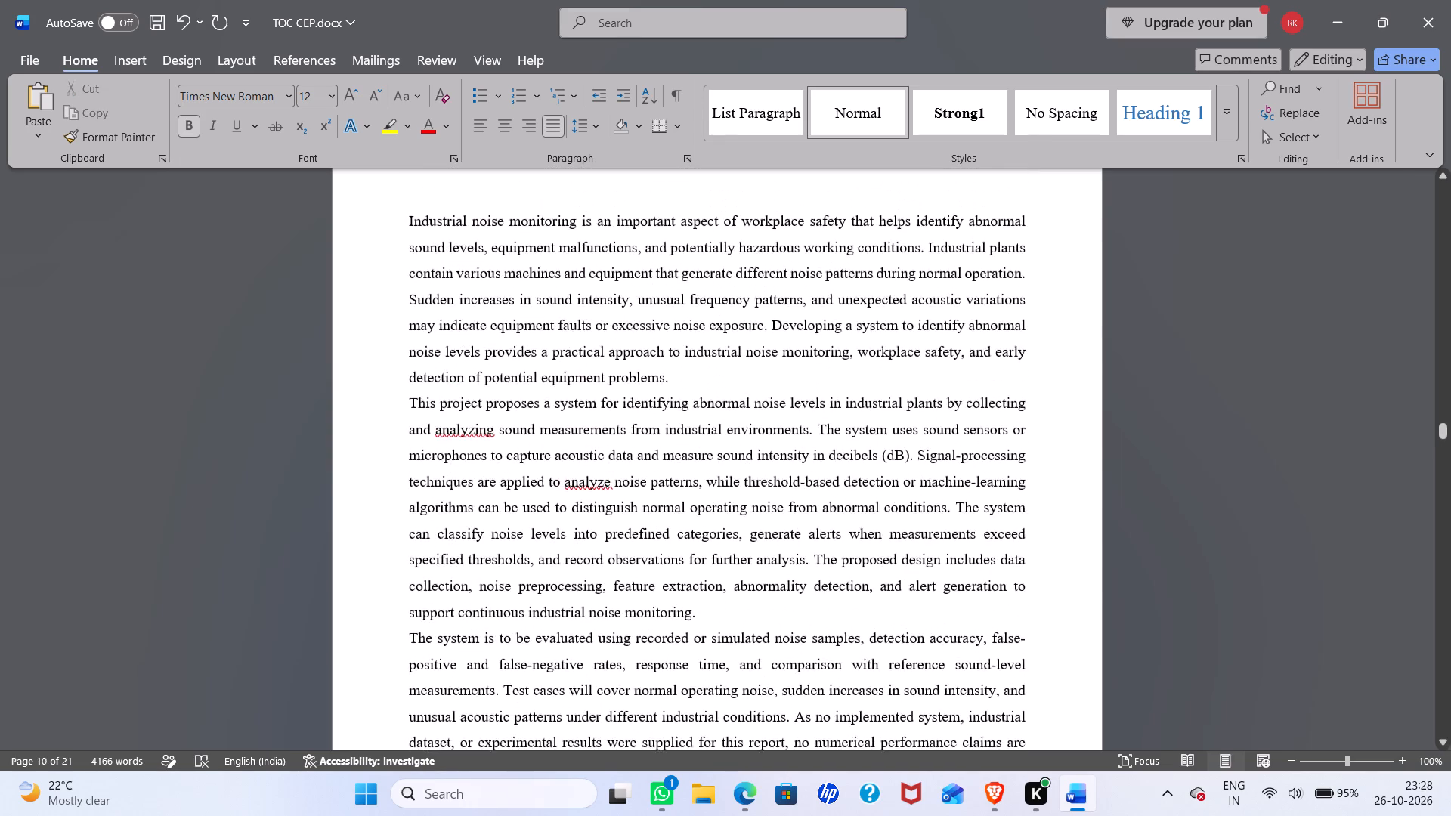
pyautogui.scroll(1, 466, 518)
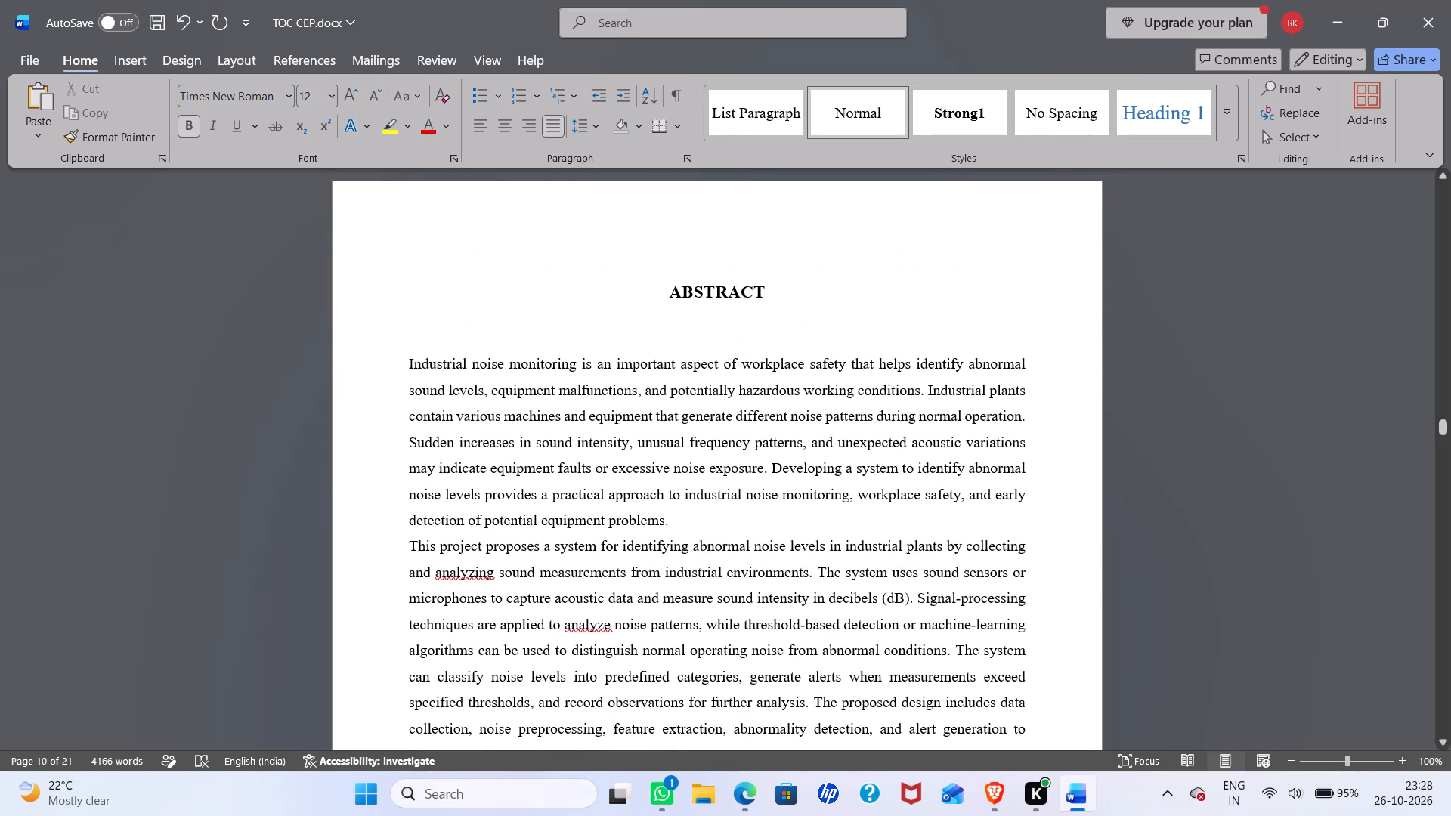
pyautogui.click(407, 367)
pyautogui.press('BackSpace')
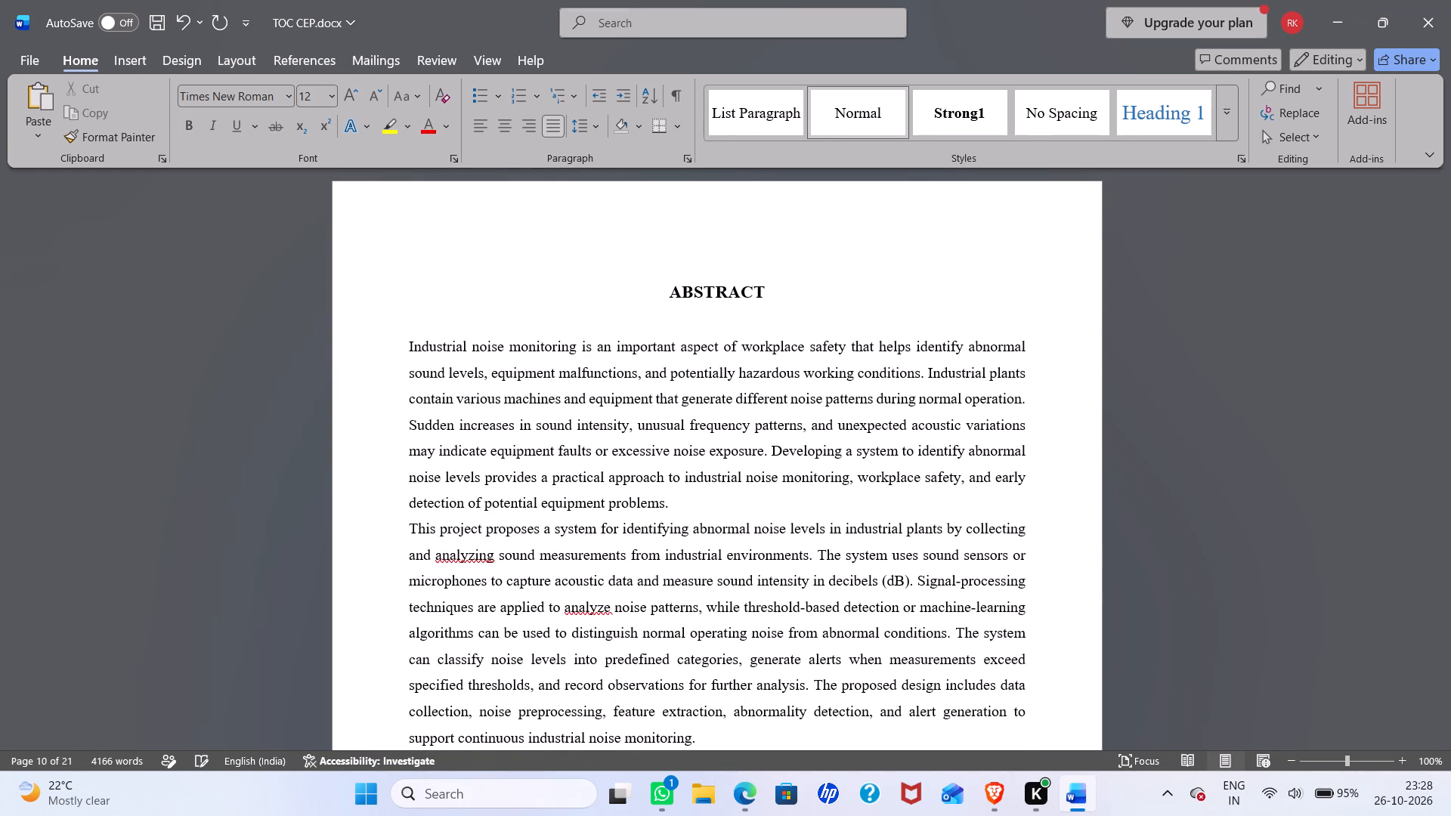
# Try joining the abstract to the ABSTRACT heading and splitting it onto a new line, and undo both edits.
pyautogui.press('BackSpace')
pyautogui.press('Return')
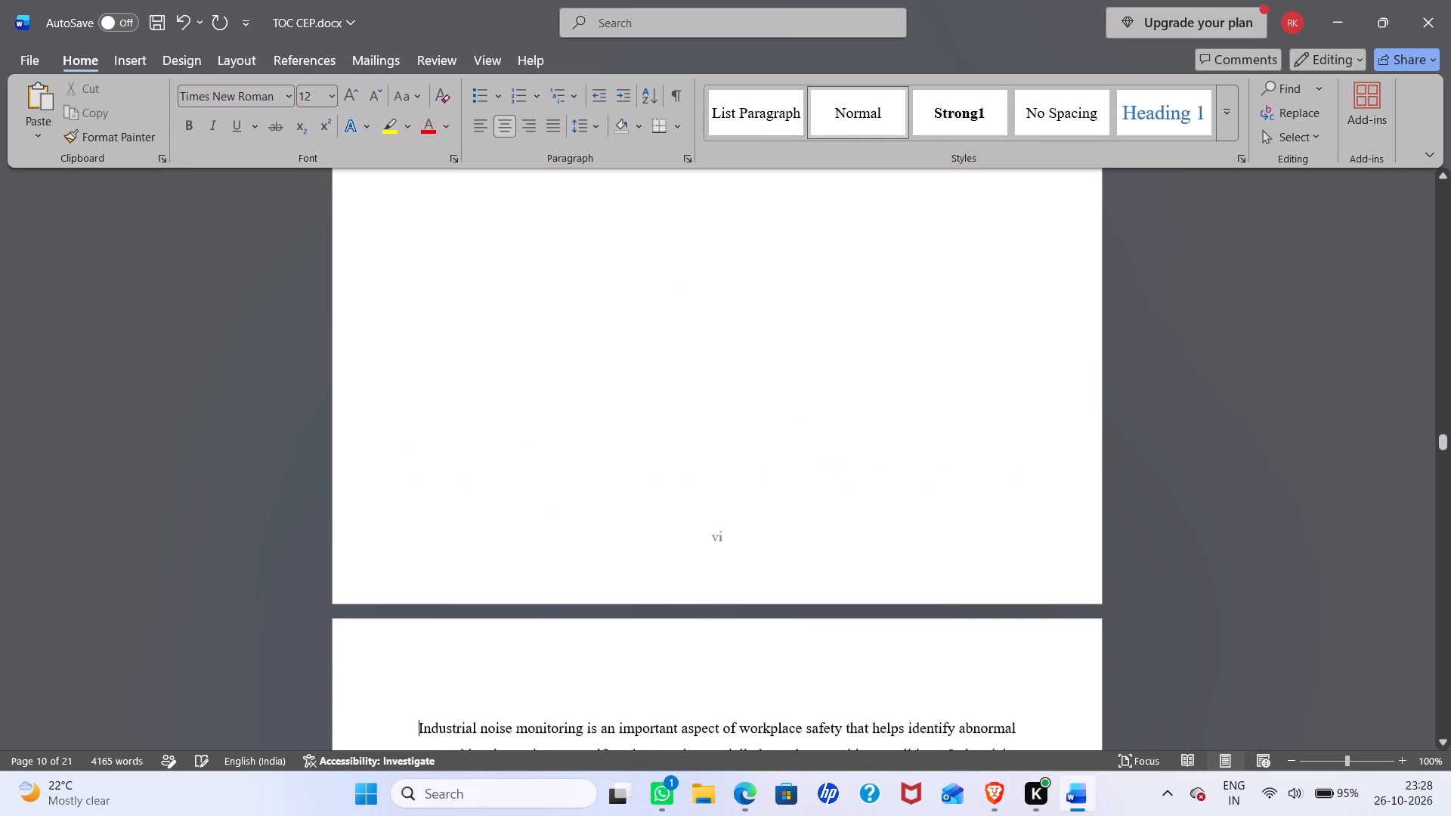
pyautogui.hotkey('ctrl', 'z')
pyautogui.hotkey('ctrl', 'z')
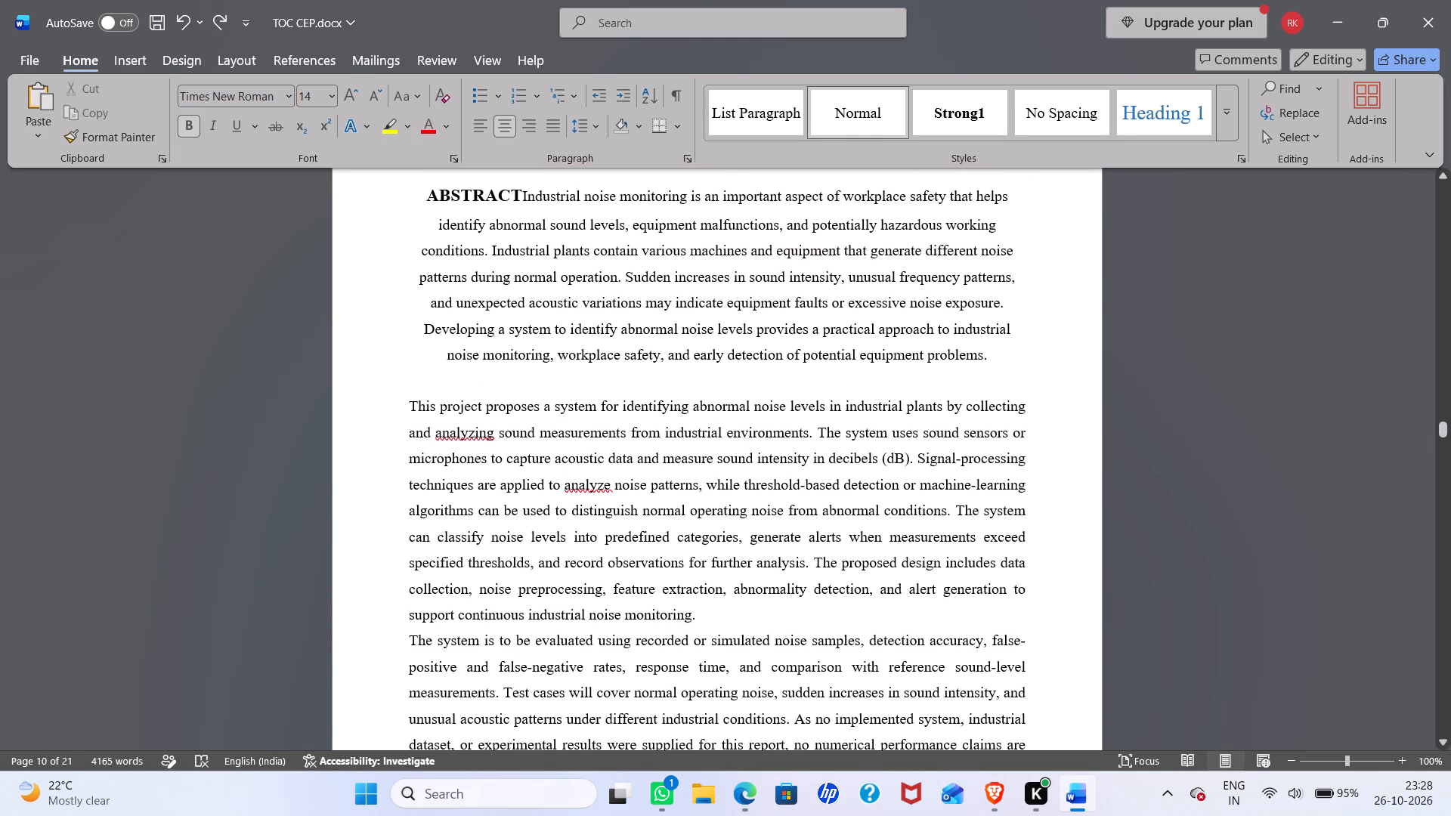
pyautogui.scroll(1, 515, 526)
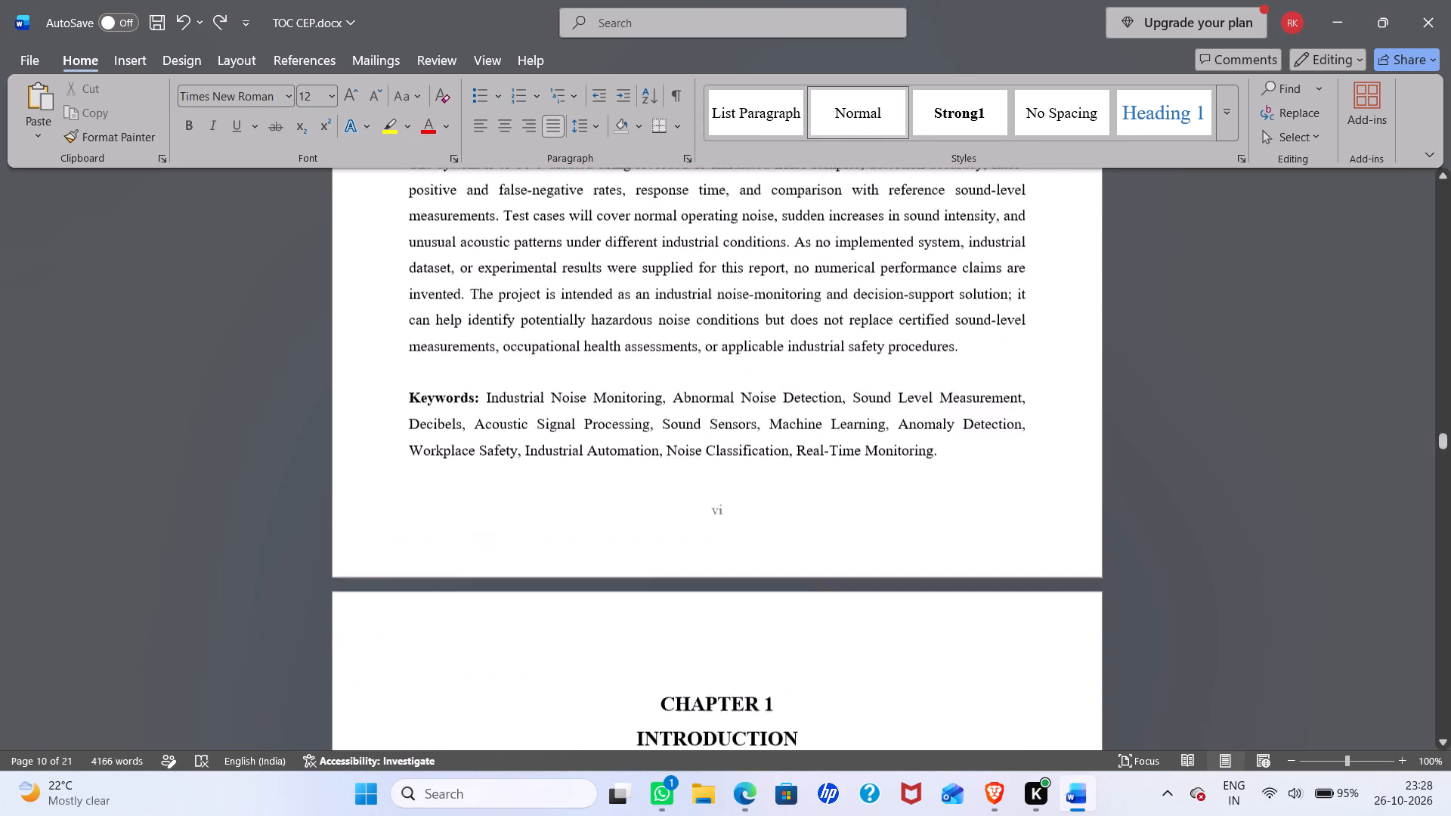
pyautogui.scroll(3, 515, 526)
pyautogui.scroll(-1, 515, 526)
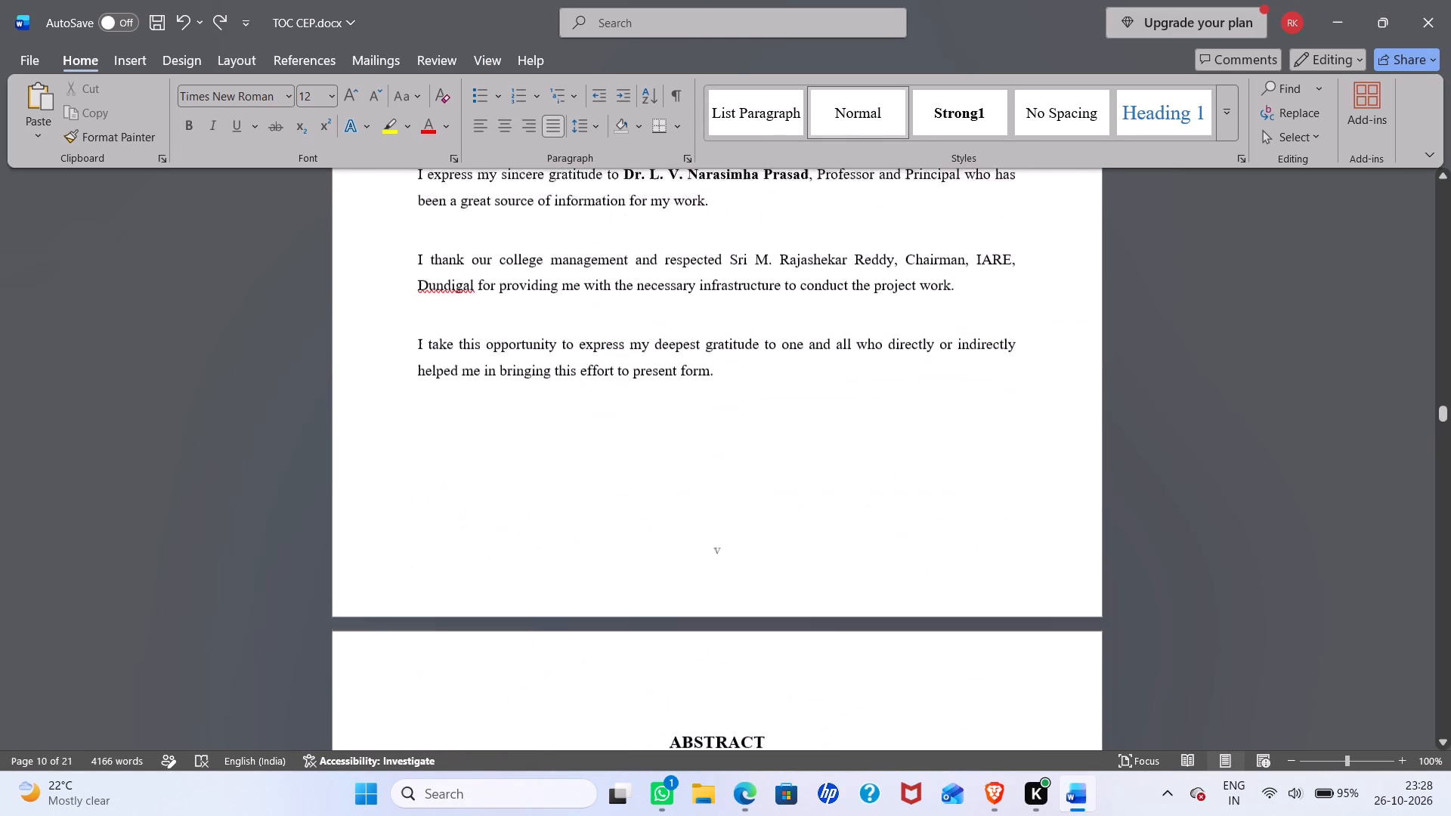
pyautogui.scroll(-4, 515, 526)
pyautogui.scroll(1, 515, 526)
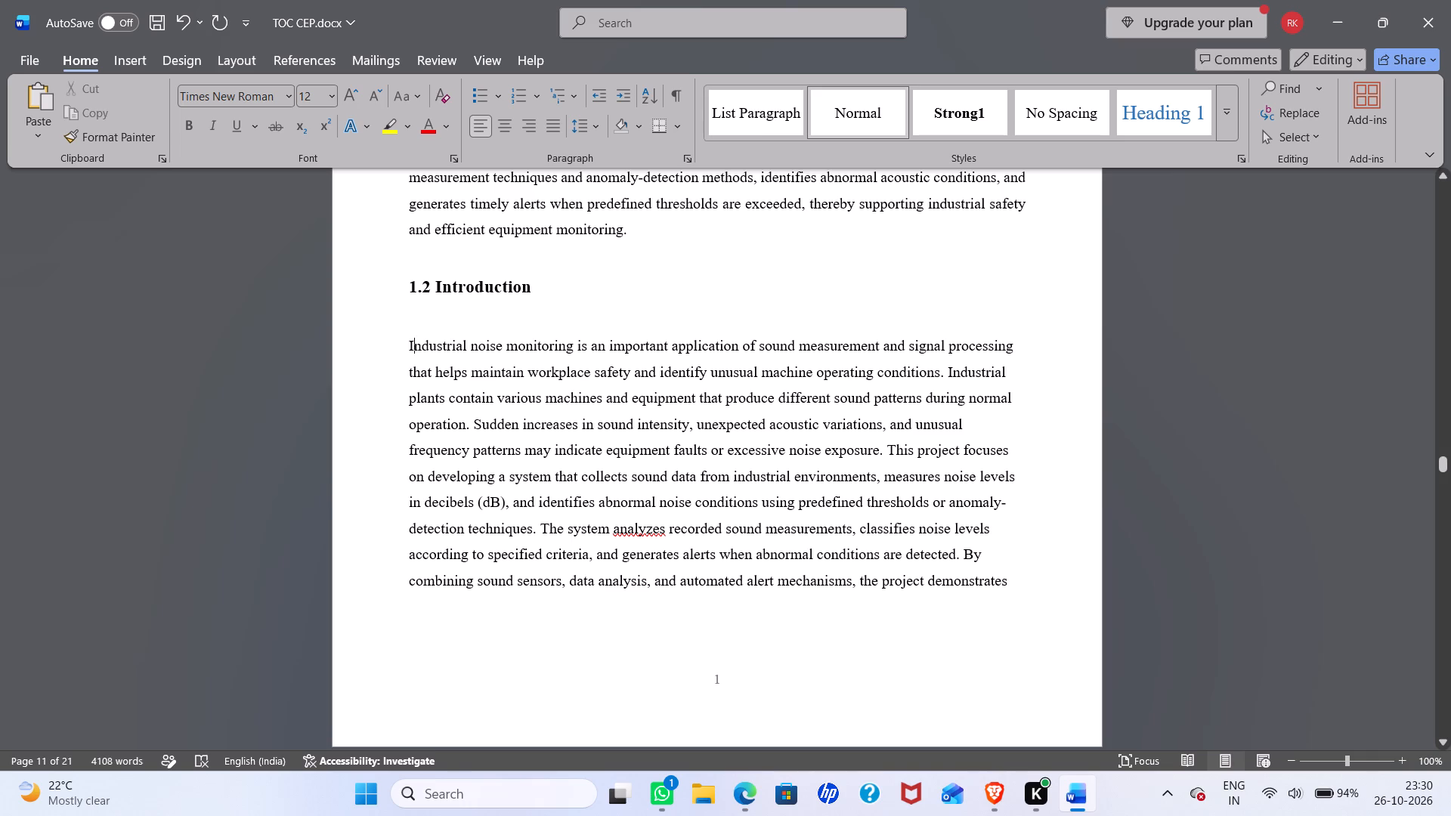
pyautogui.moveTo(402, 341); pyautogui.dragTo(958, 587)
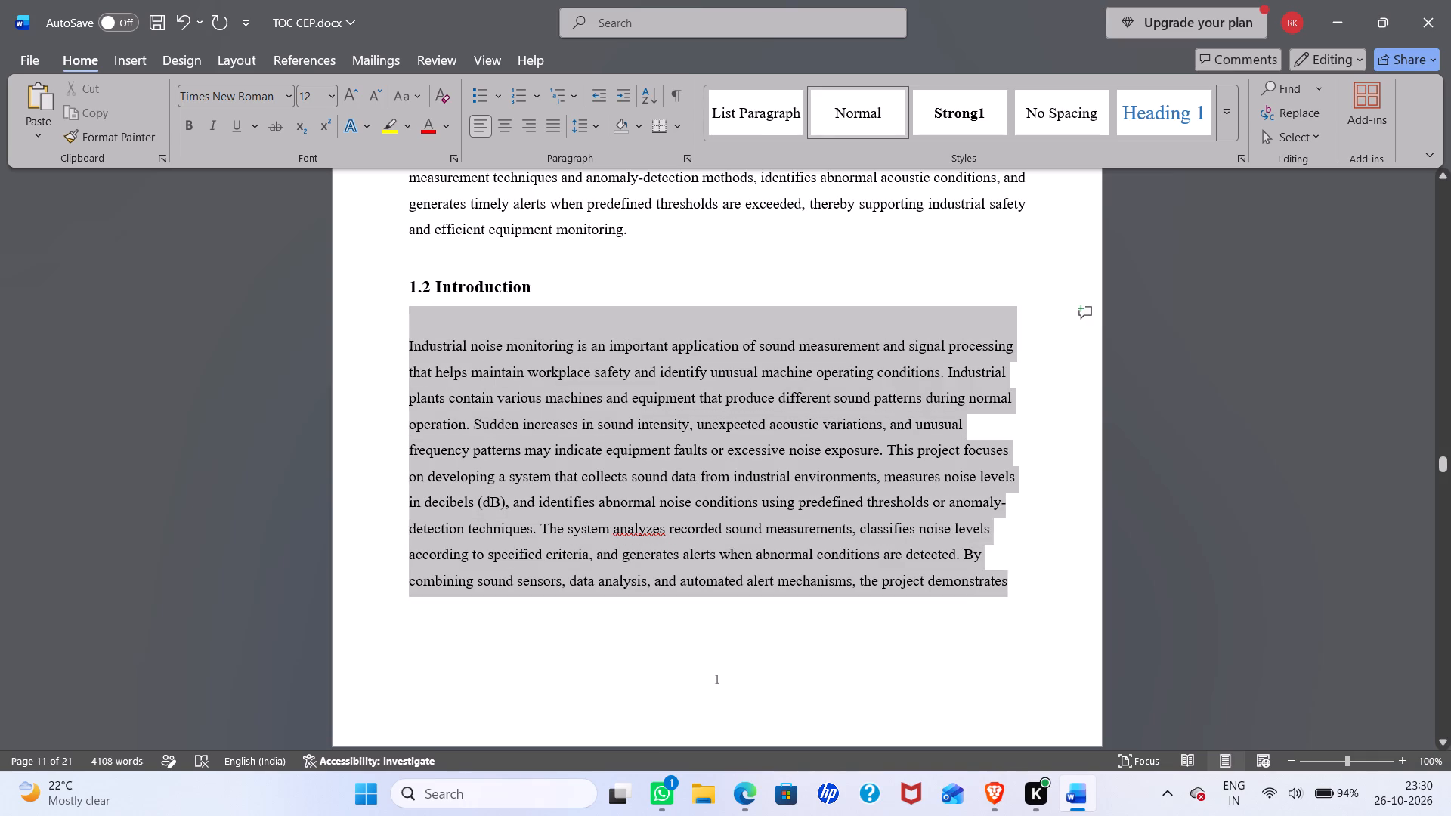
pyautogui.moveTo(958, 587); pyautogui.dragTo(959, 589)
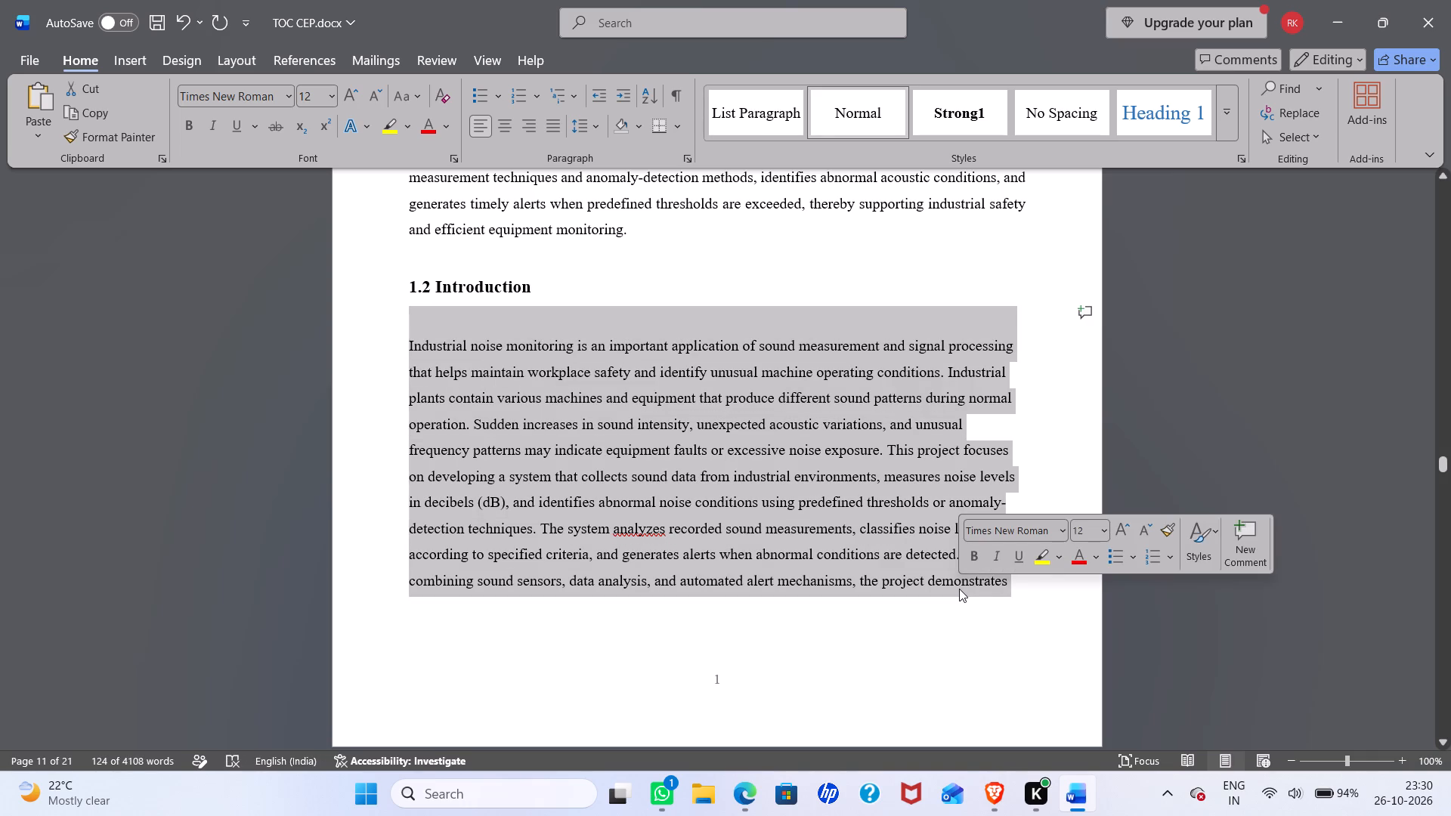
pyautogui.hotkey('ctrl', 'j')
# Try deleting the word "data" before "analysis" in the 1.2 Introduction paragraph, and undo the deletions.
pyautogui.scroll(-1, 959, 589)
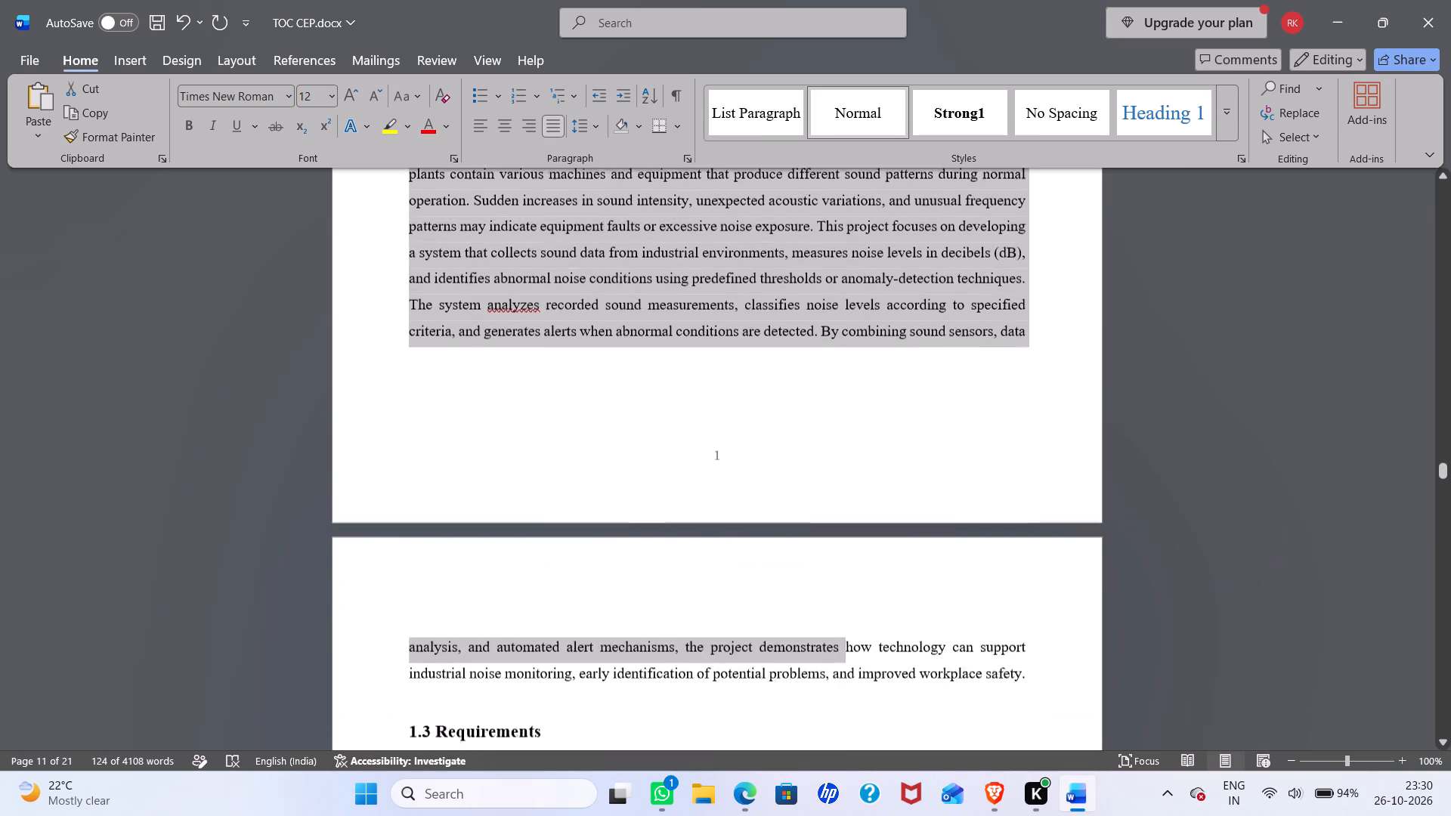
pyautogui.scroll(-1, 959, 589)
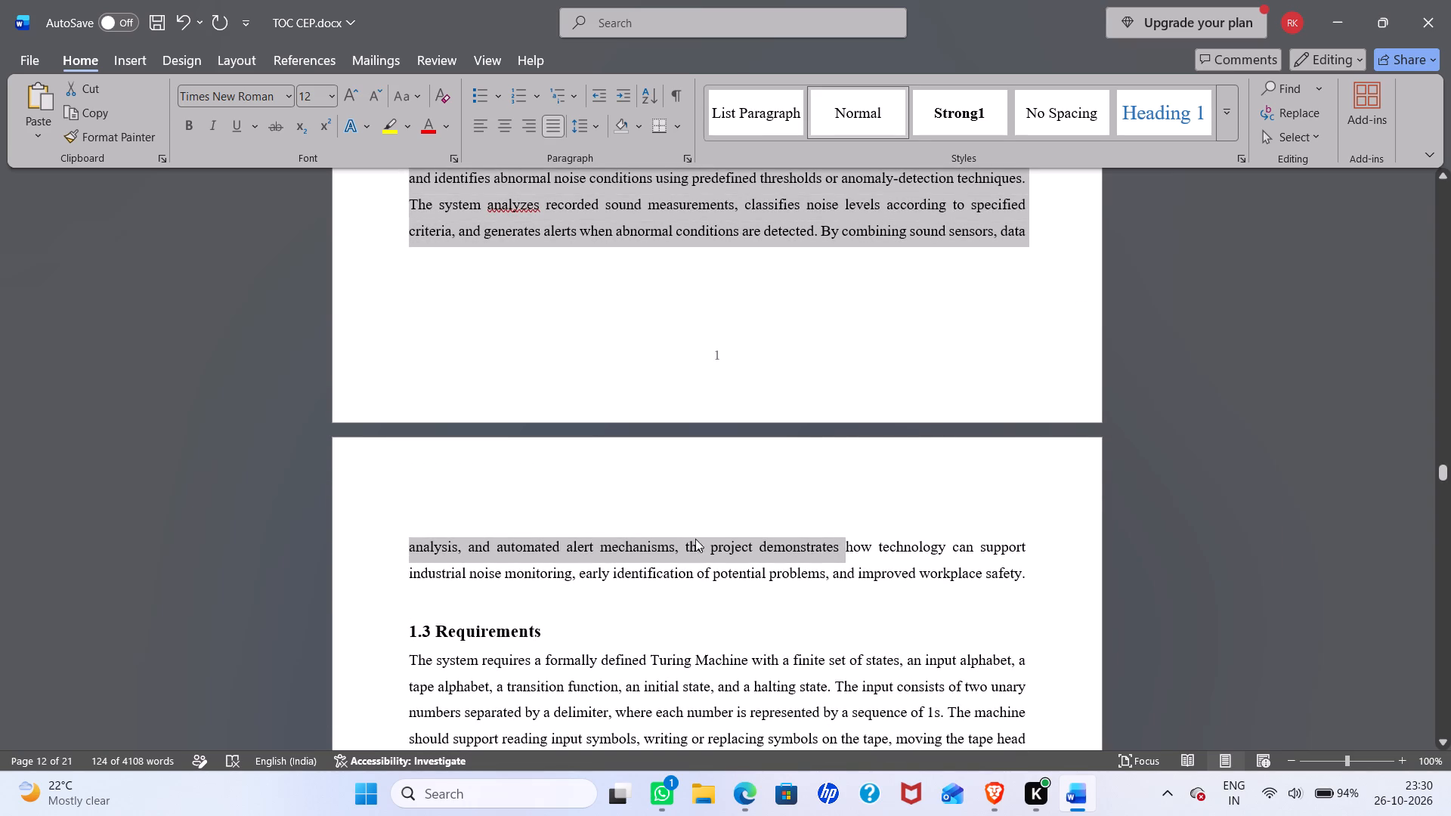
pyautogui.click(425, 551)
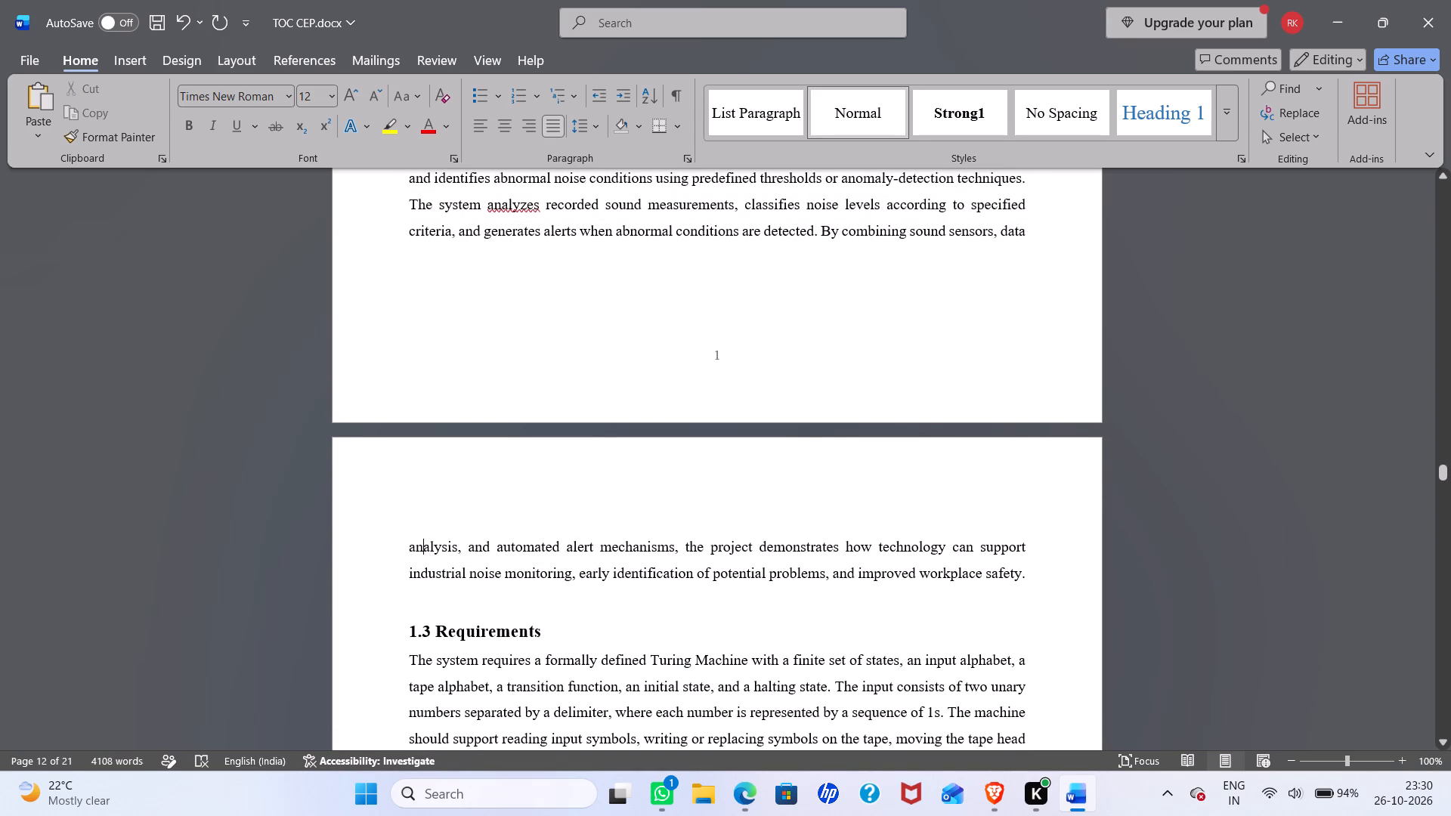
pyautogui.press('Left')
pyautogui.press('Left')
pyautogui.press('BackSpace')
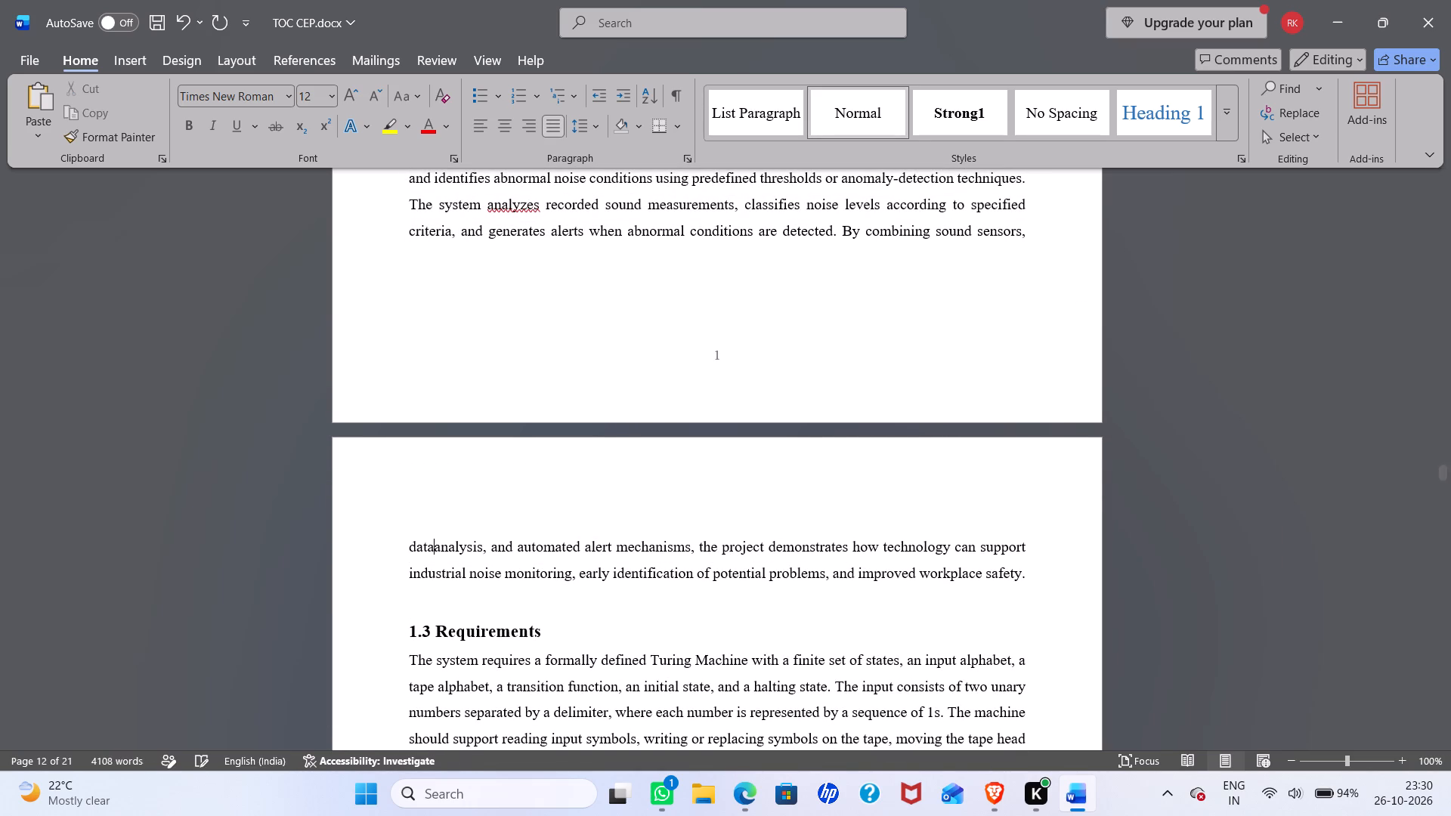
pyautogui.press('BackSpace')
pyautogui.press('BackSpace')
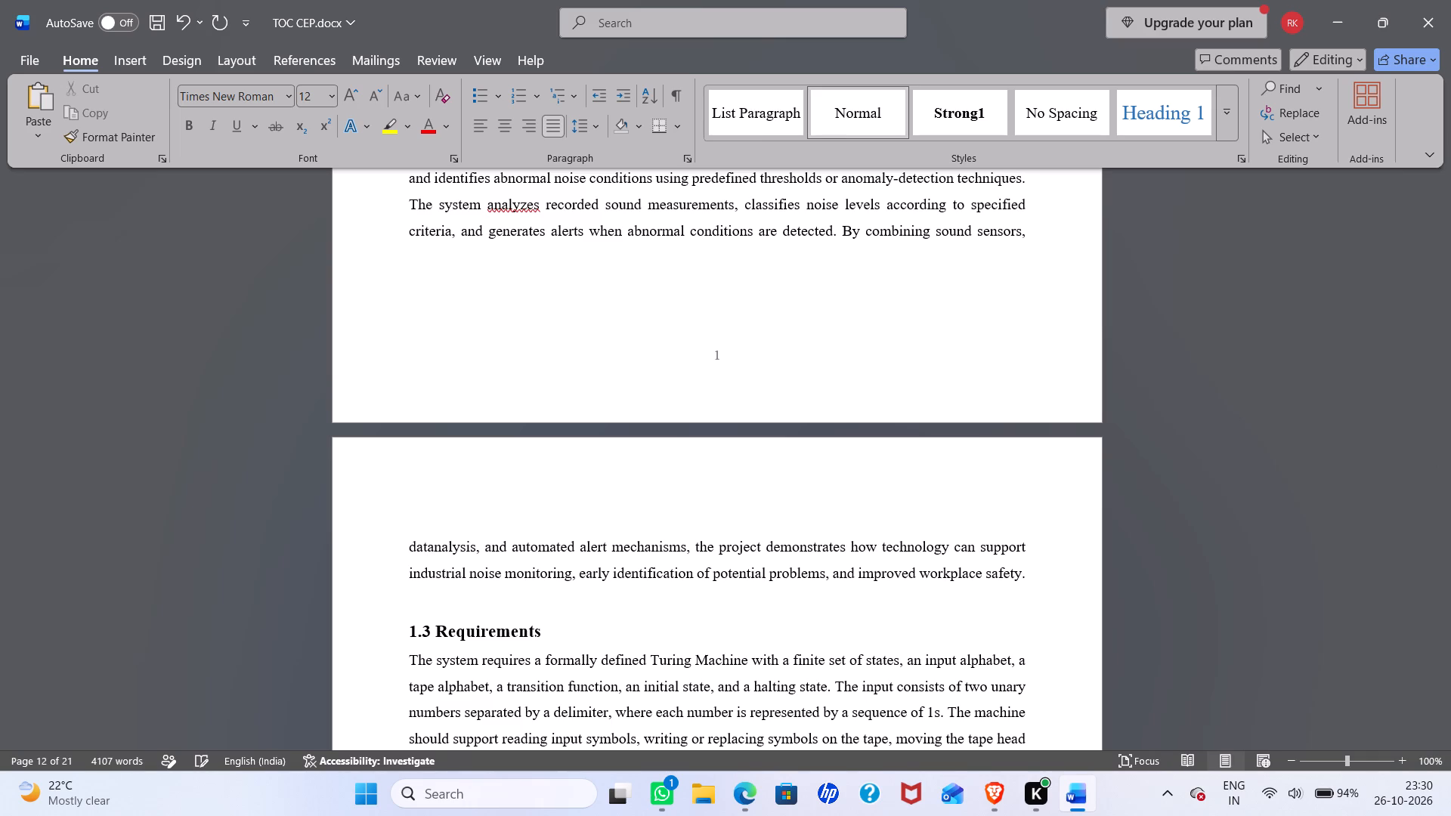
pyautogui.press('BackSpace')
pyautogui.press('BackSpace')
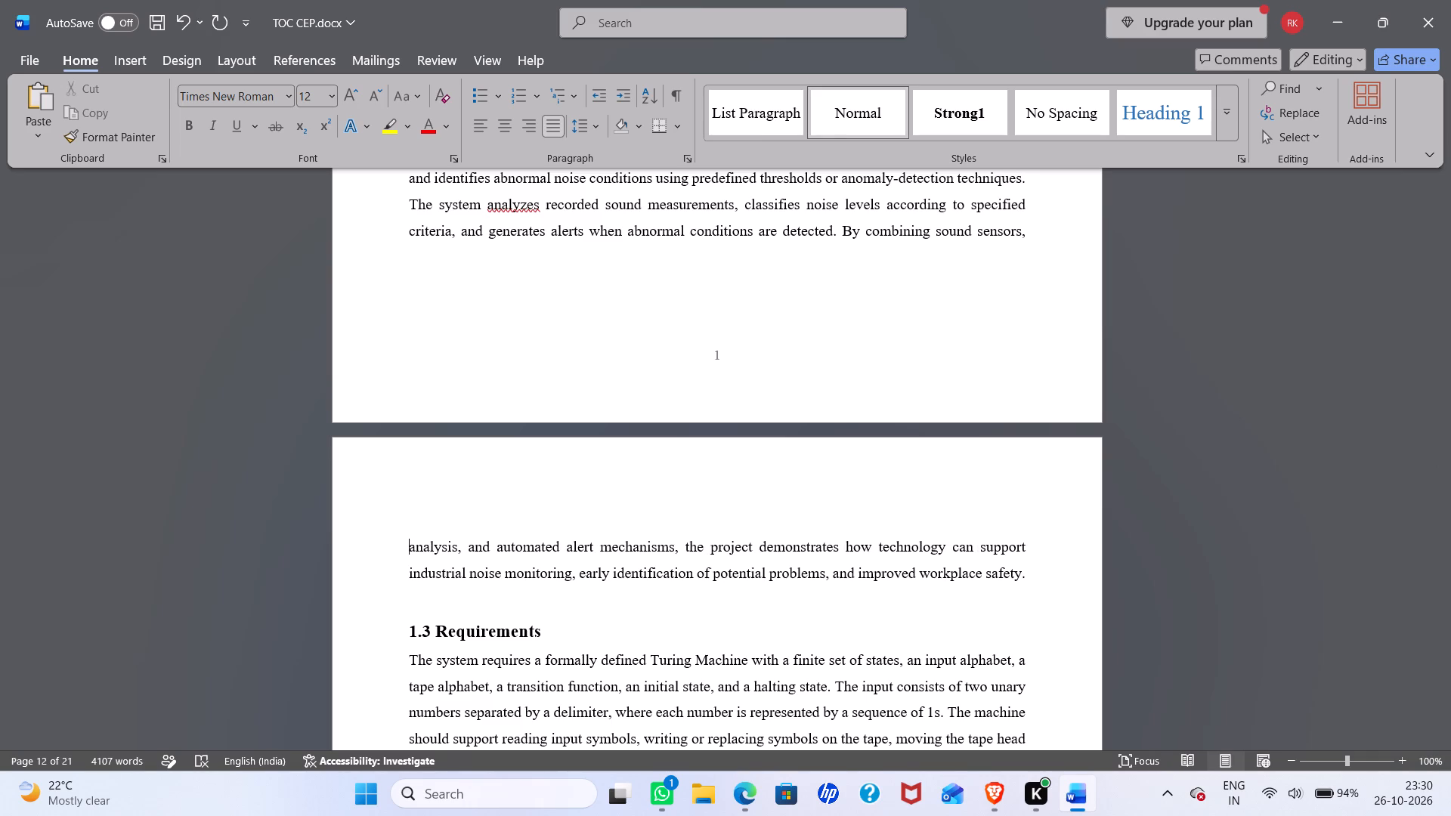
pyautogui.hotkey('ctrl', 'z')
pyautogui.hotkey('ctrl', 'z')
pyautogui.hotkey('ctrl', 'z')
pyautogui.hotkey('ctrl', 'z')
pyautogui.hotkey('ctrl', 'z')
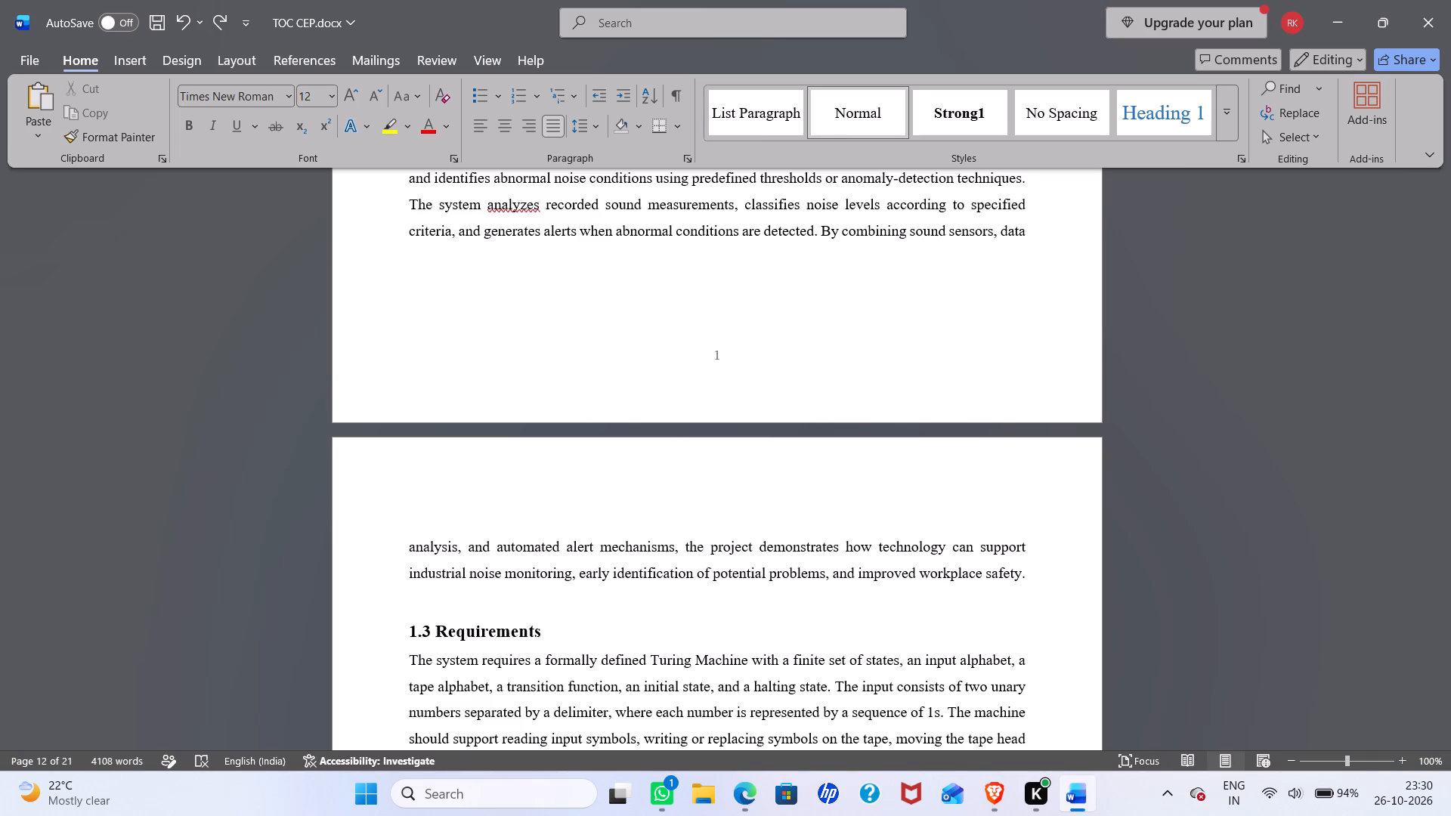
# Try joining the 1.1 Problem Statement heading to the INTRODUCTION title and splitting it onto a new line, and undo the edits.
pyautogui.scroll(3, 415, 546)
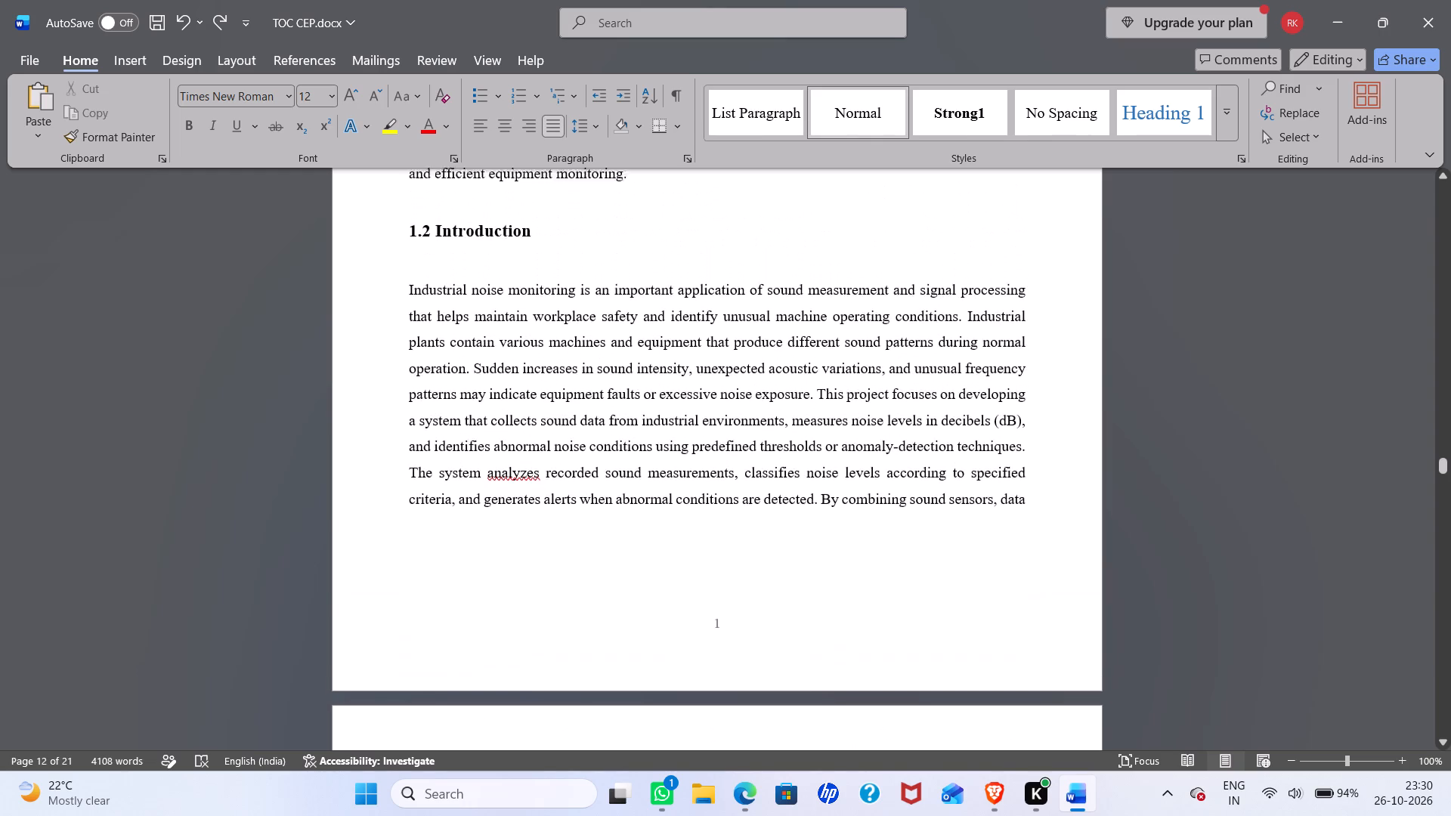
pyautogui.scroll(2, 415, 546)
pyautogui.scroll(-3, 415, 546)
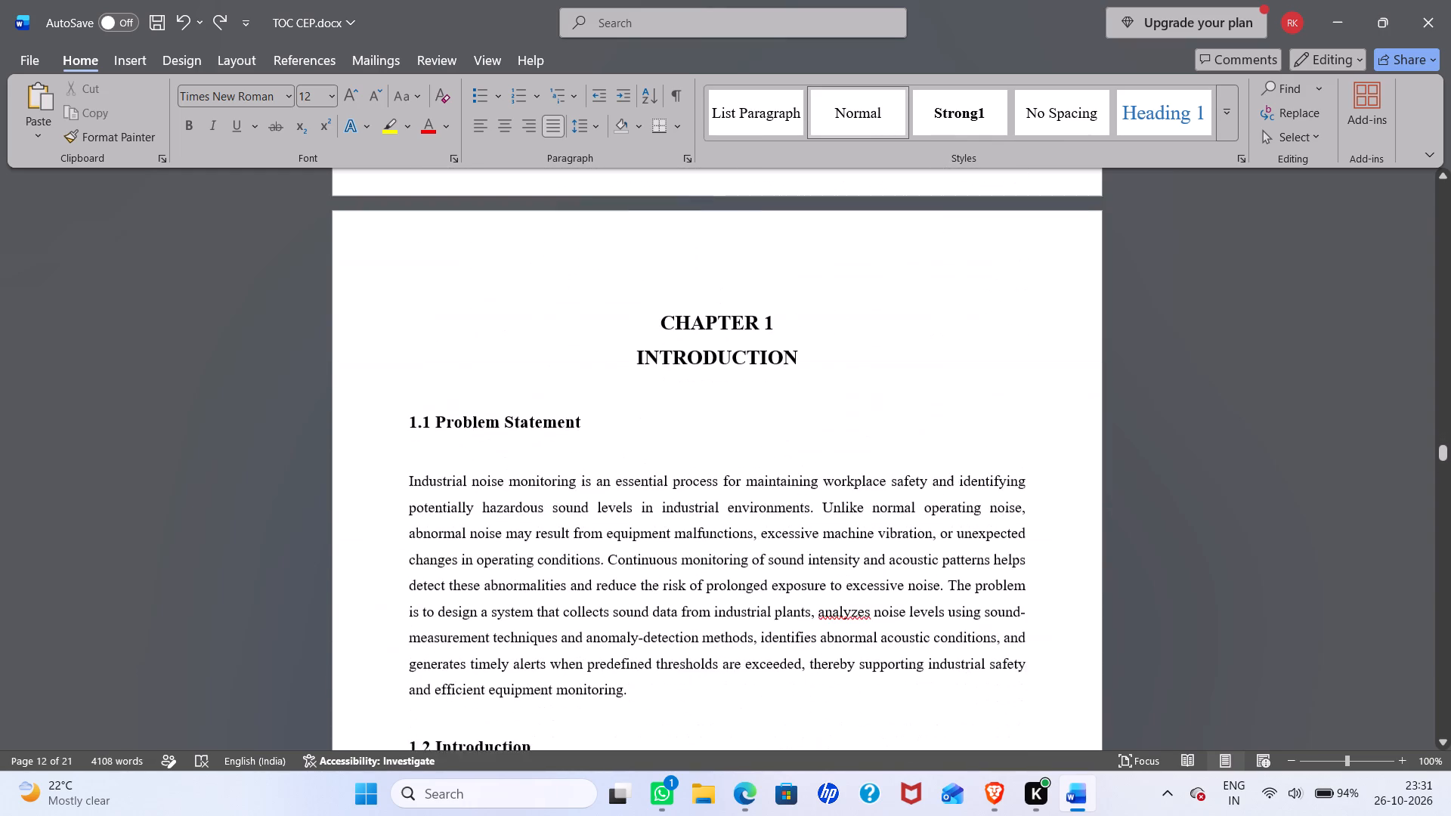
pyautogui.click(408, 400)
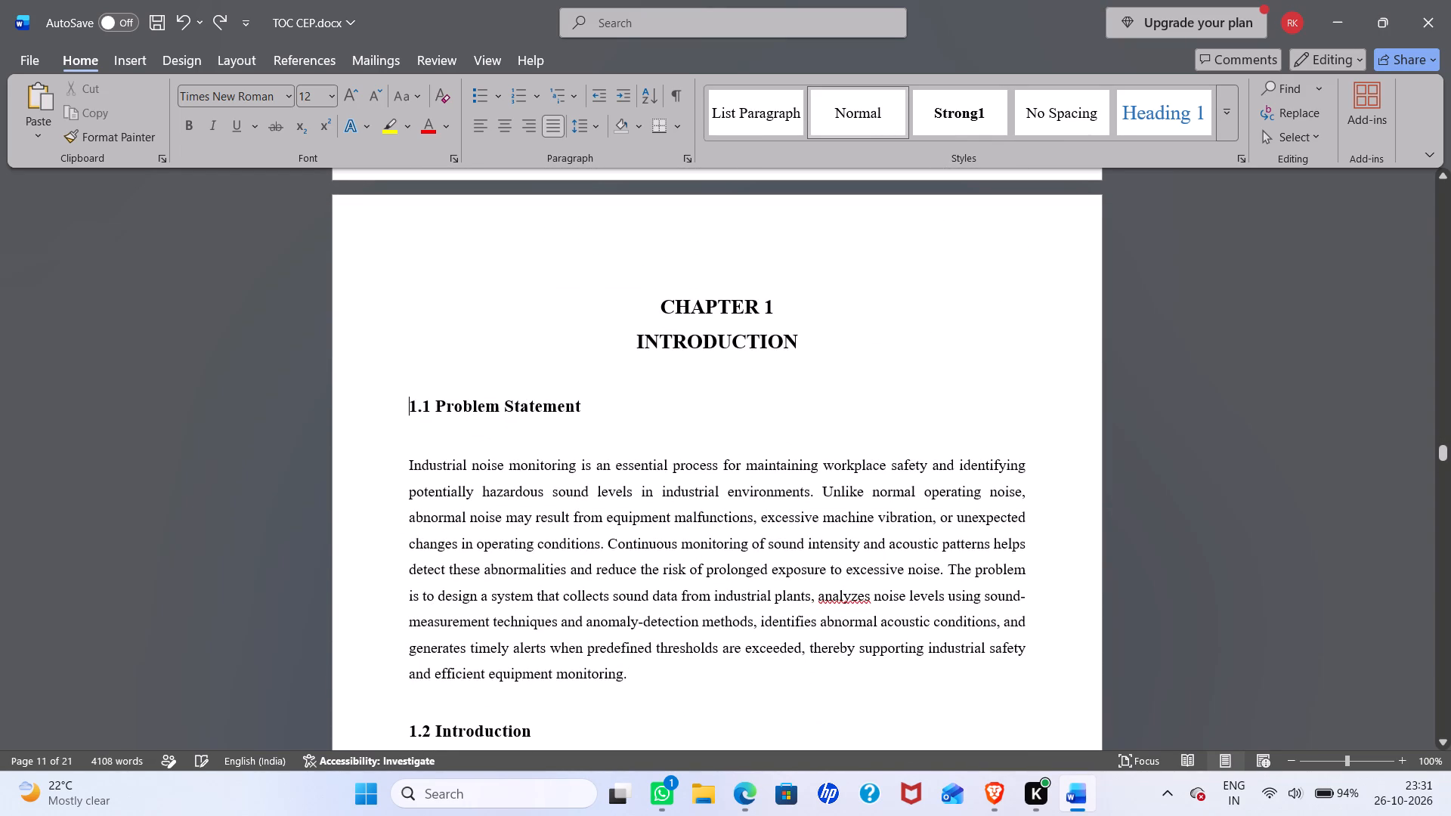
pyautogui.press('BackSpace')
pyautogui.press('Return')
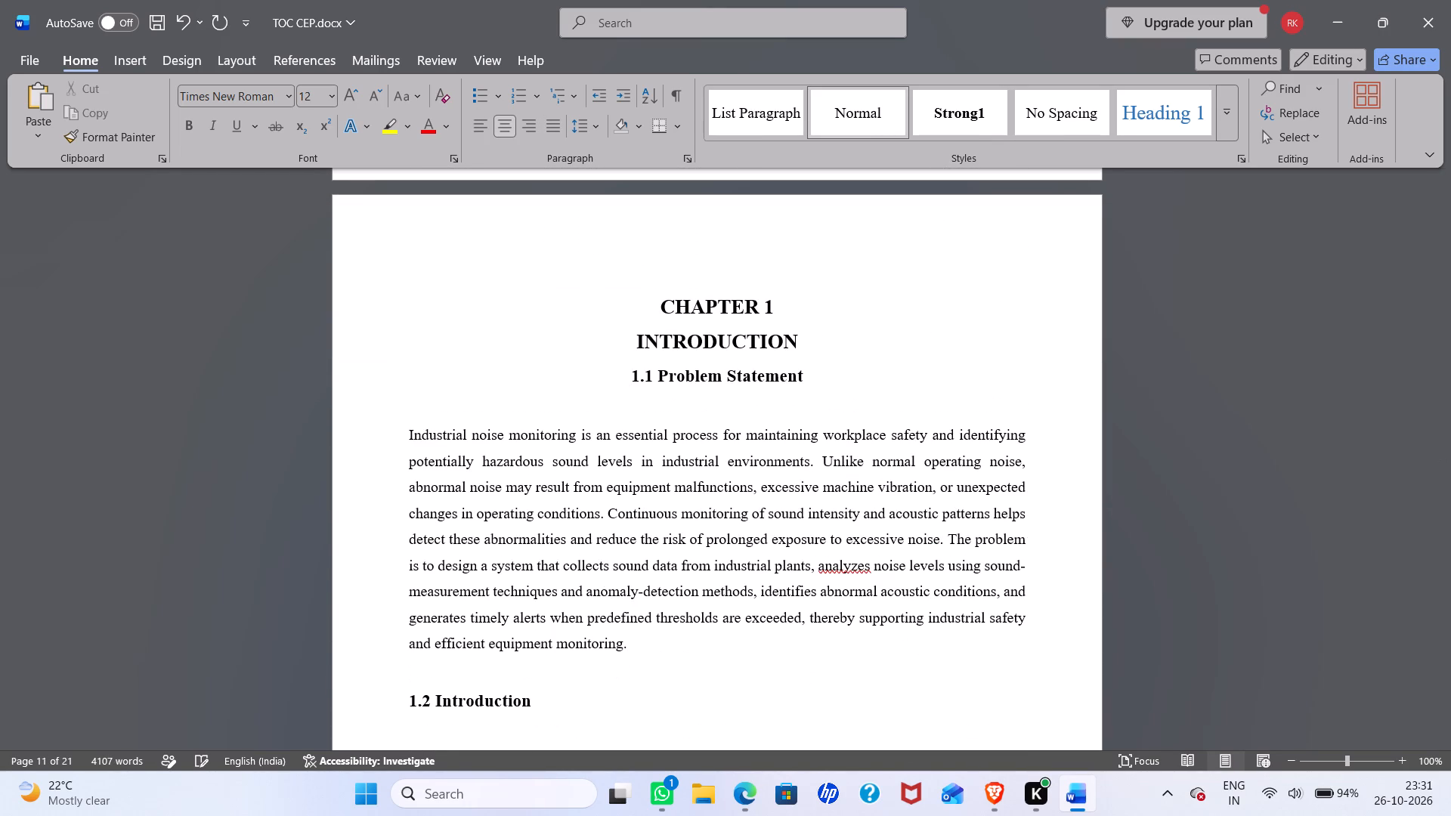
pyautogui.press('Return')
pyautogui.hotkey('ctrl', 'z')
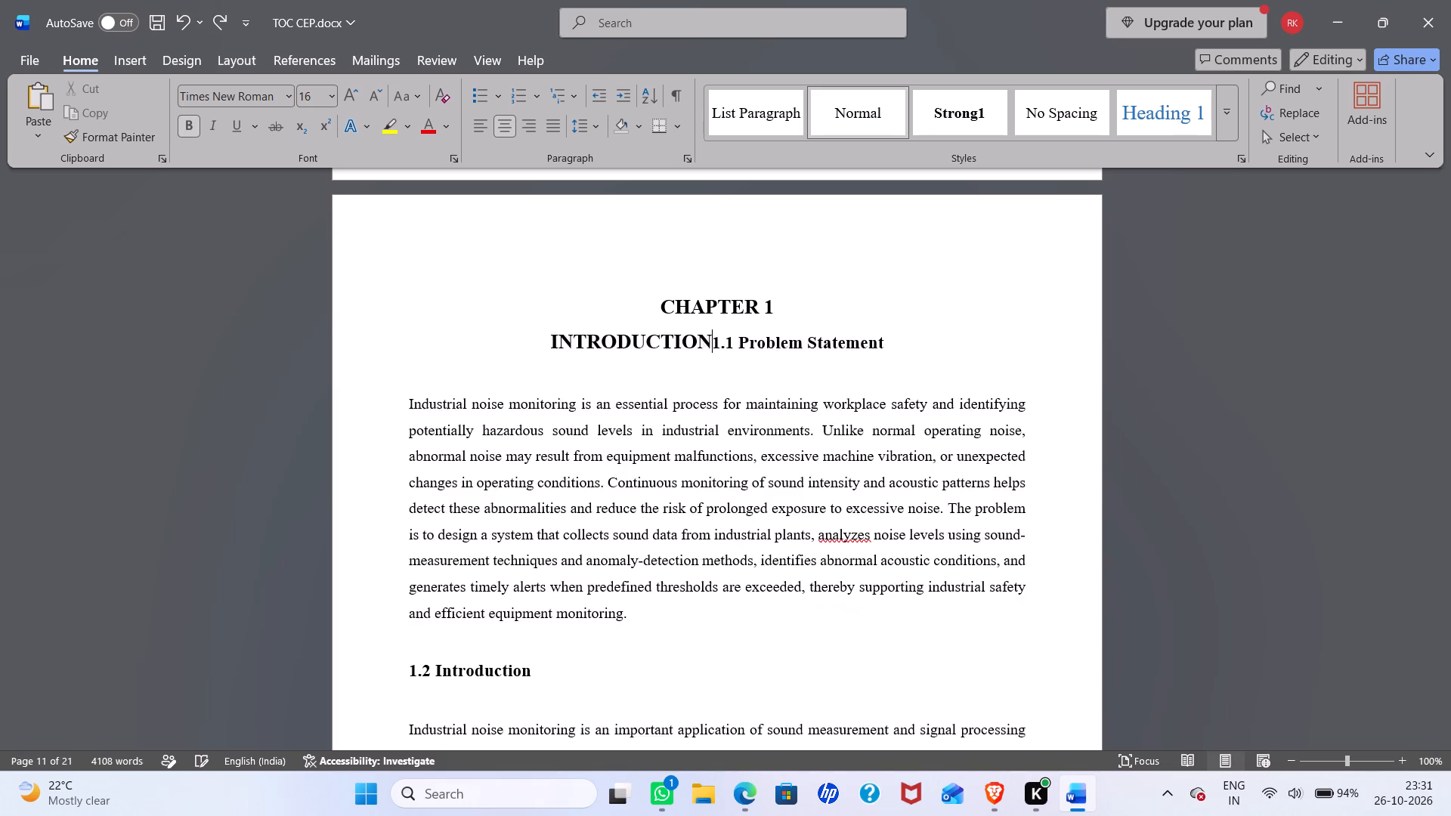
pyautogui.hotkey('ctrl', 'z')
# Join the problem statement paragraph to the 1.1 heading, split it back onto its own line, and undo the automatic numbering.
pyautogui.click(406, 467)
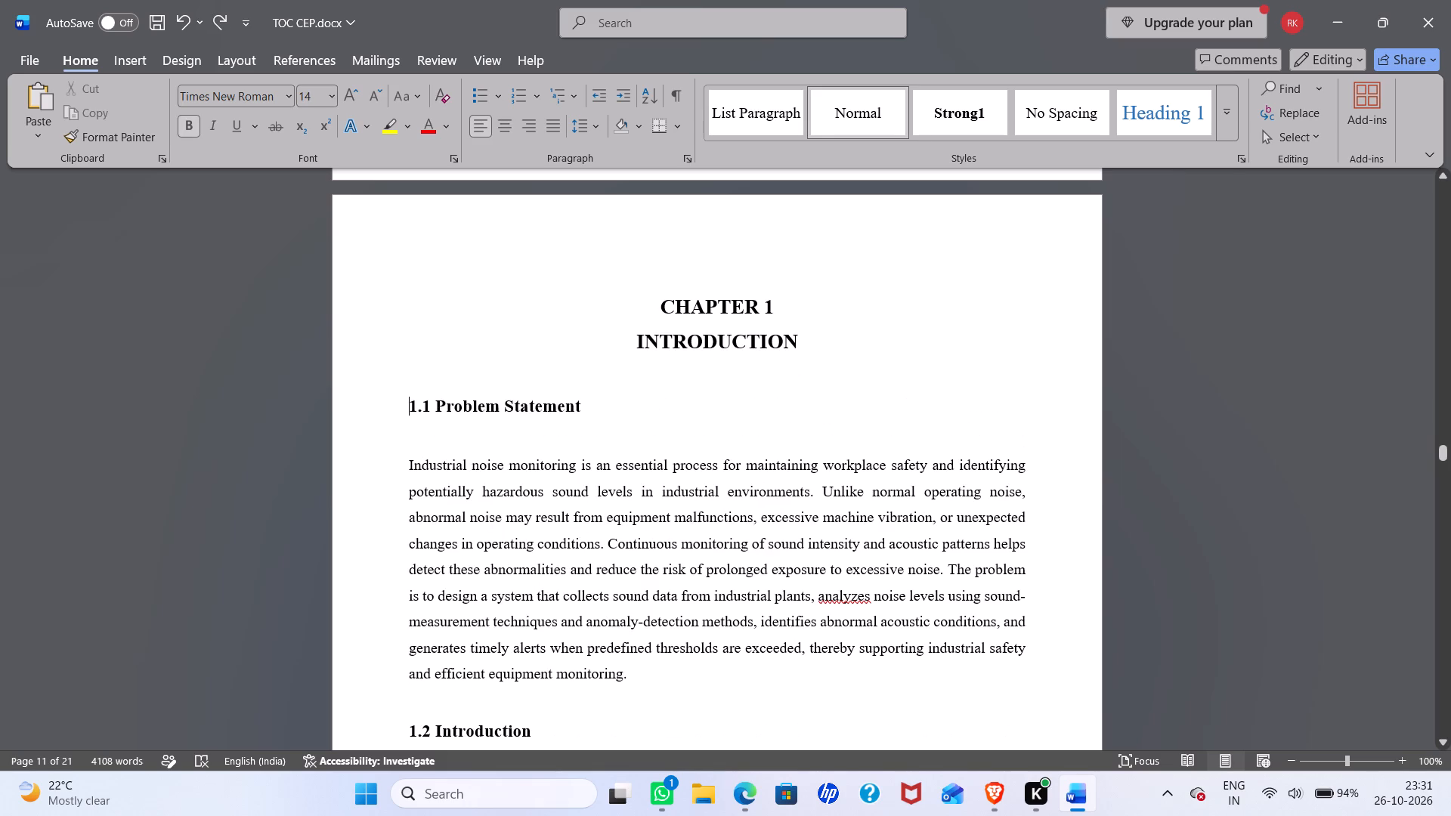
pyautogui.press('BackSpace')
pyautogui.press('Return')
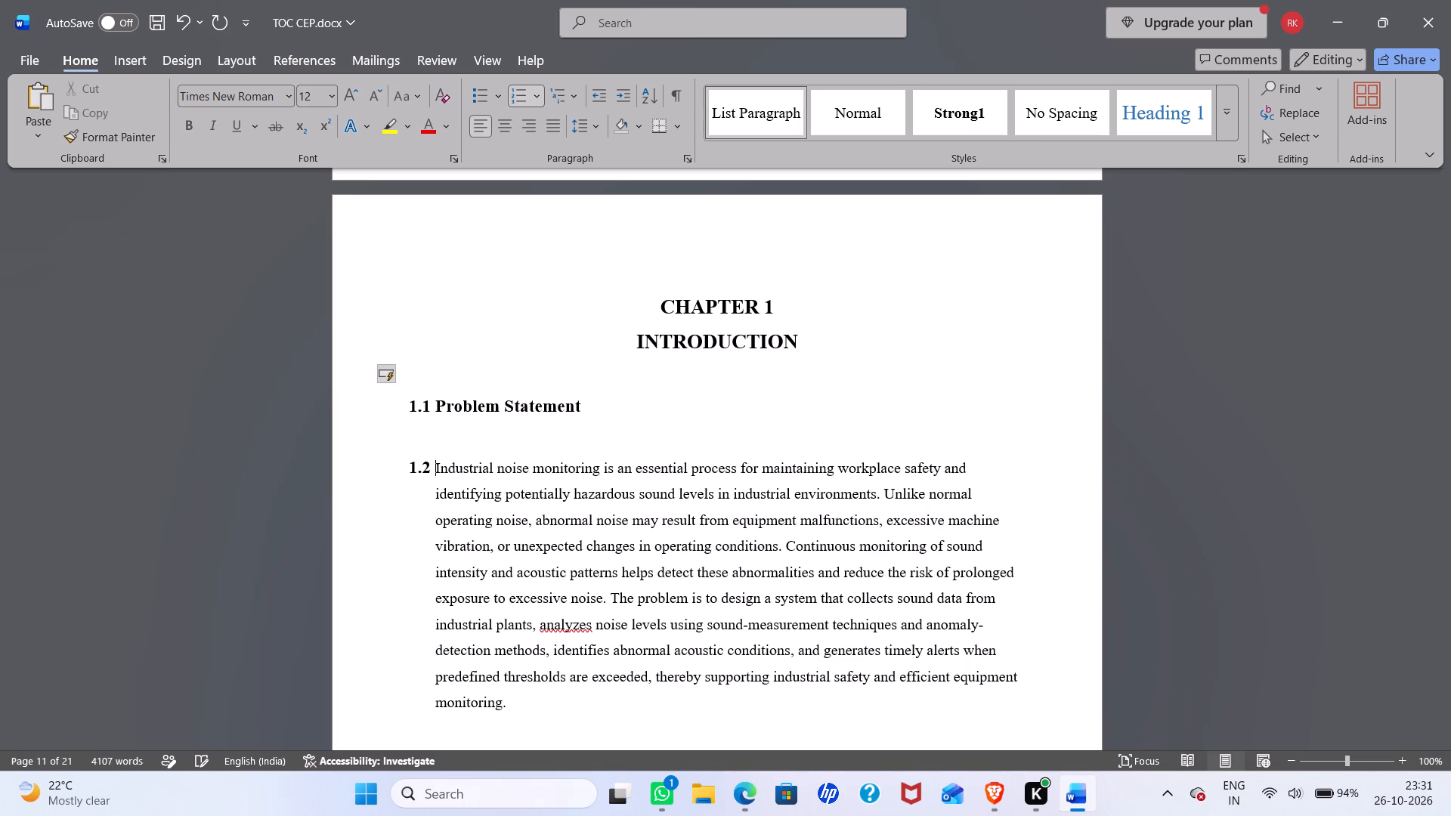
pyautogui.hotkey('ctrl', 'z')
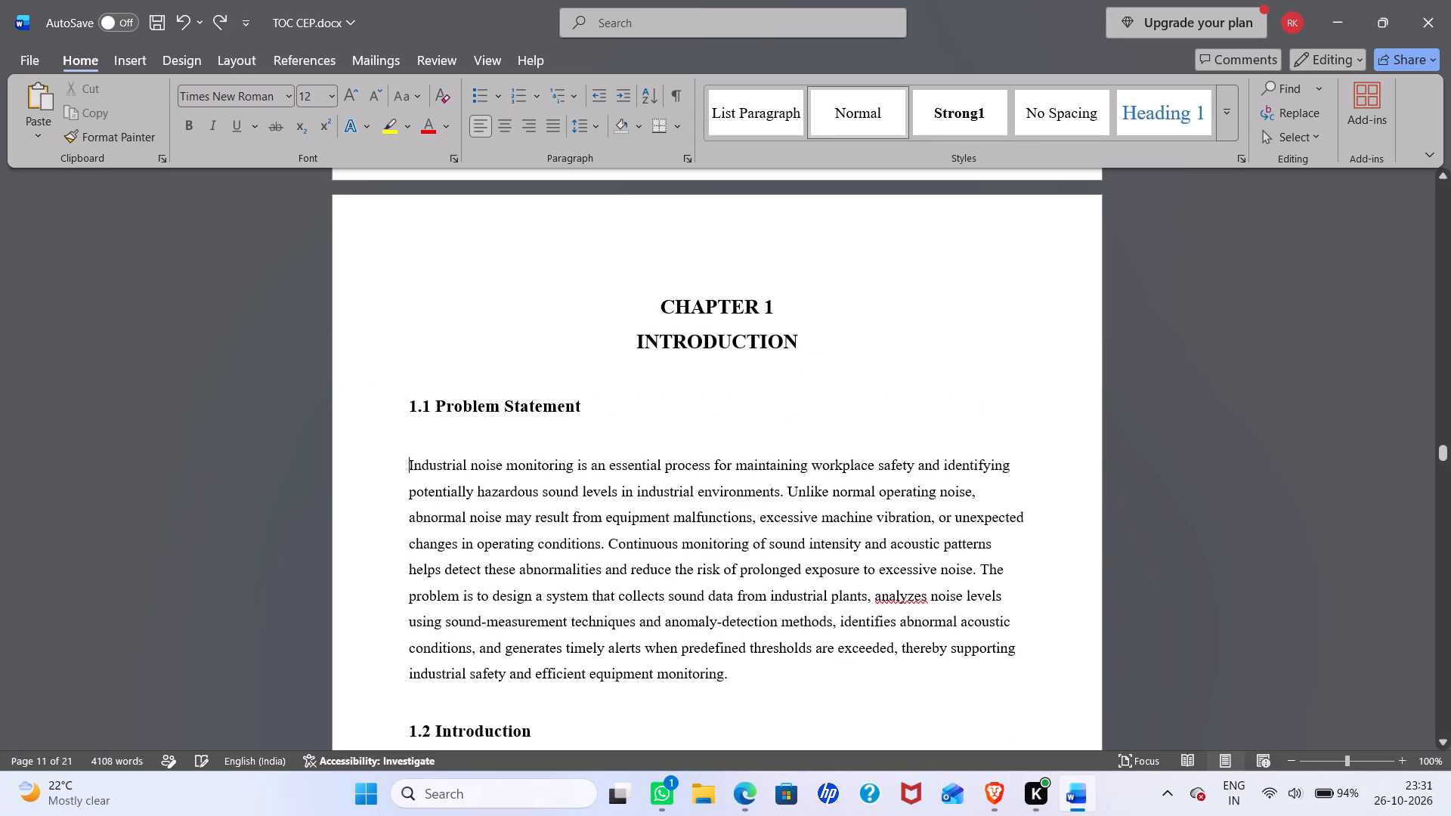
pyautogui.scroll(-3, 532, 540)
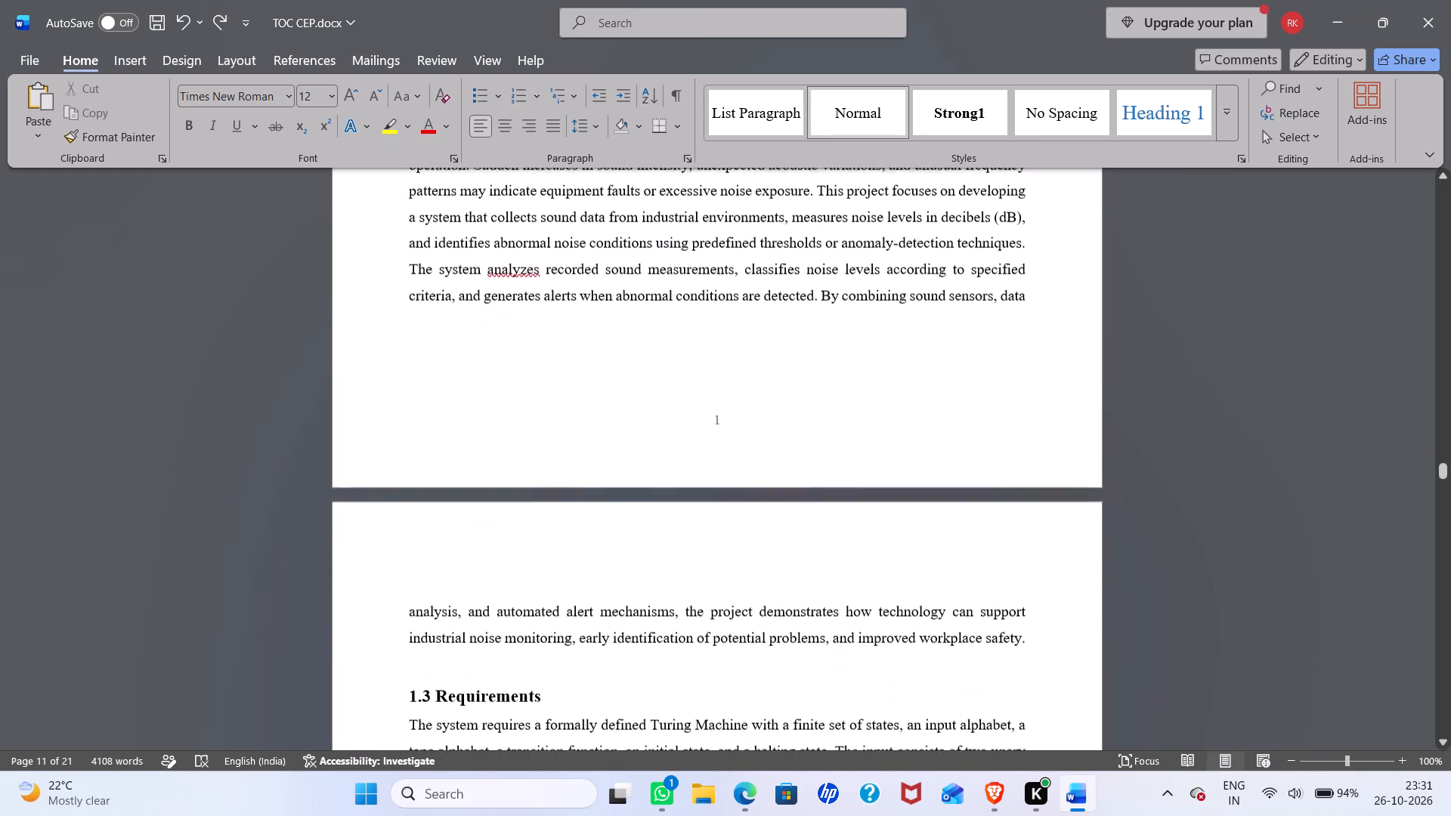
pyautogui.scroll(-4, 532, 540)
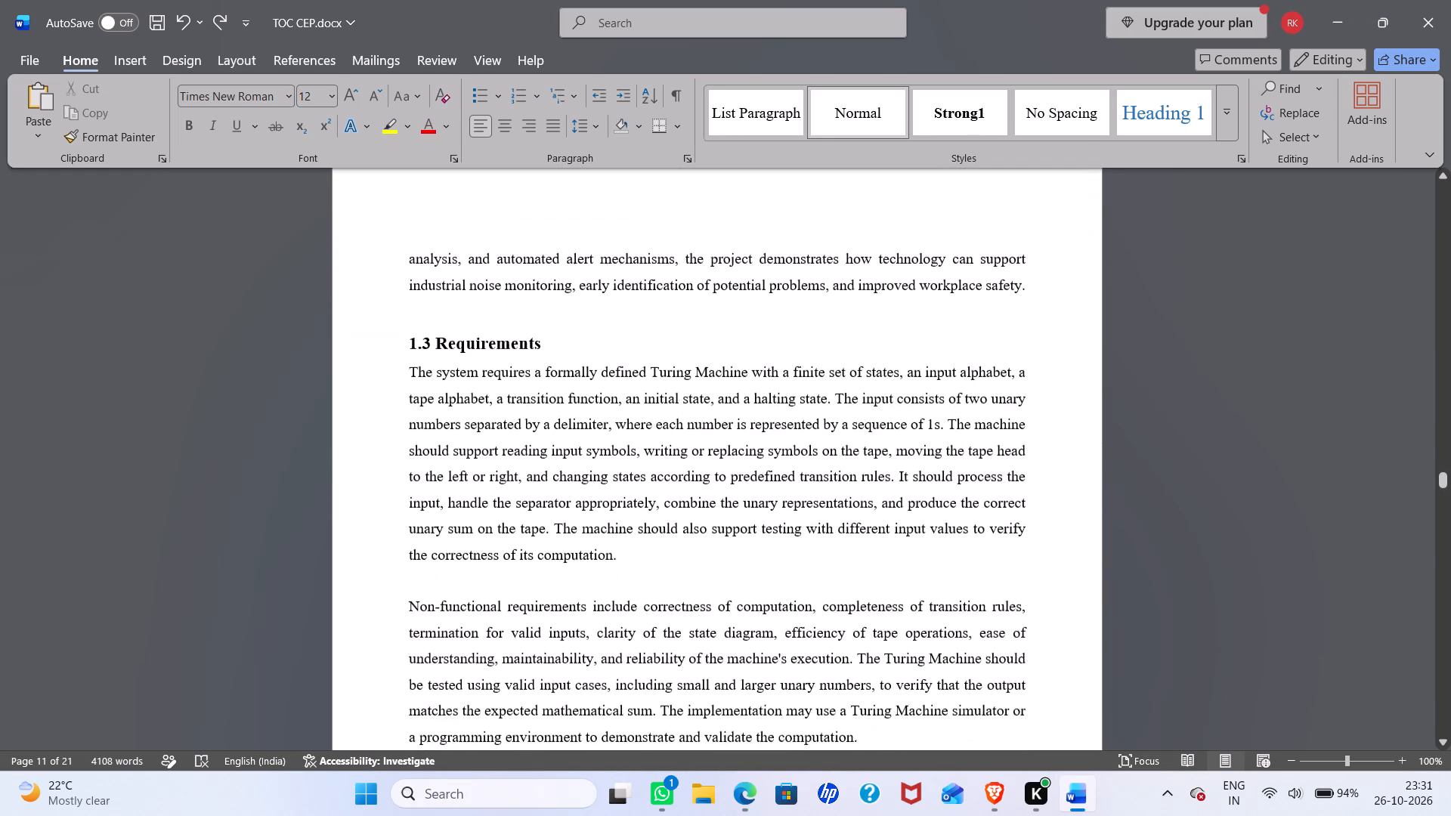
pyautogui.scroll(-1, 532, 540)
pyautogui.moveTo(410, 287); pyautogui.dragTo(893, 669)
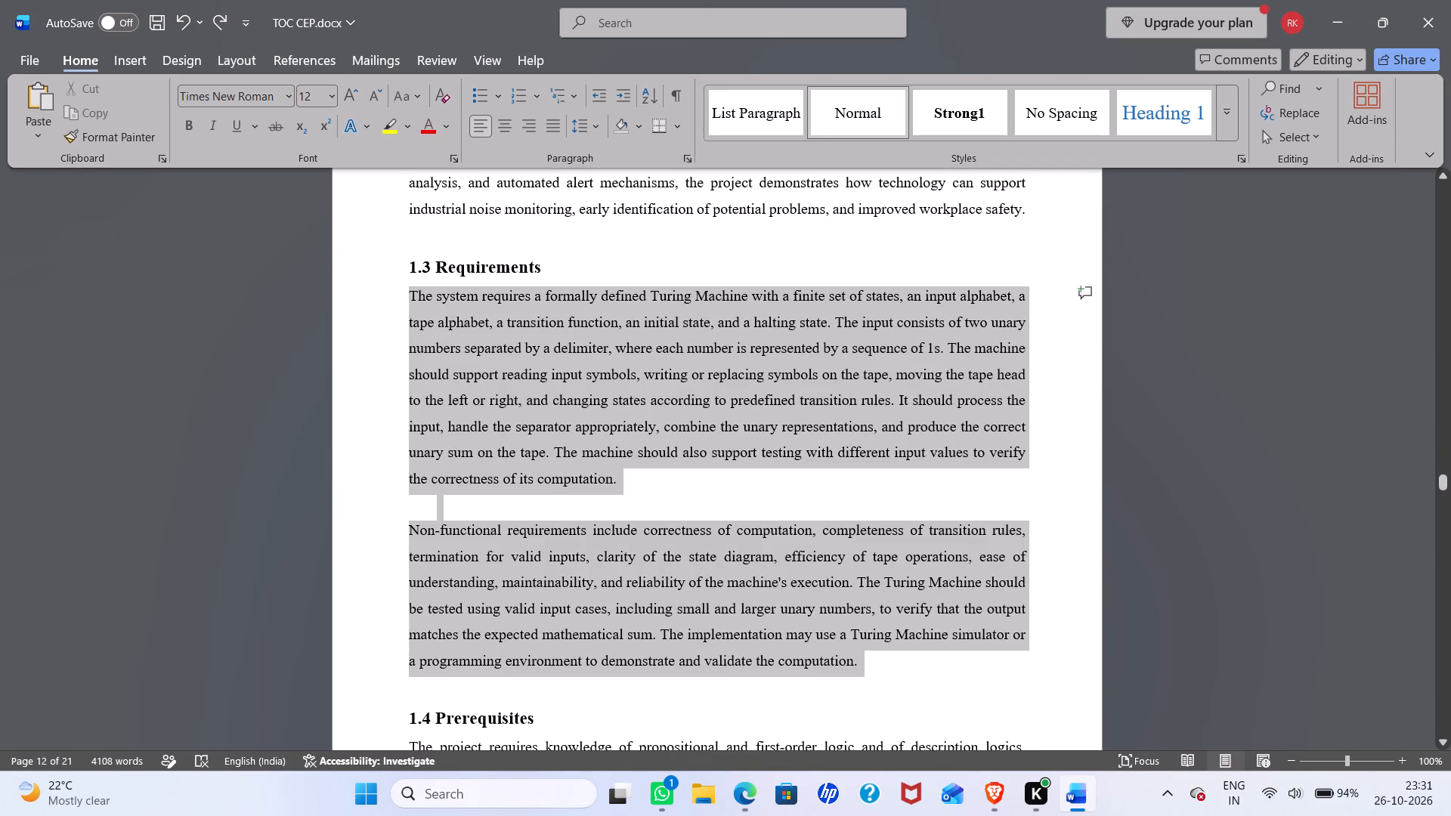
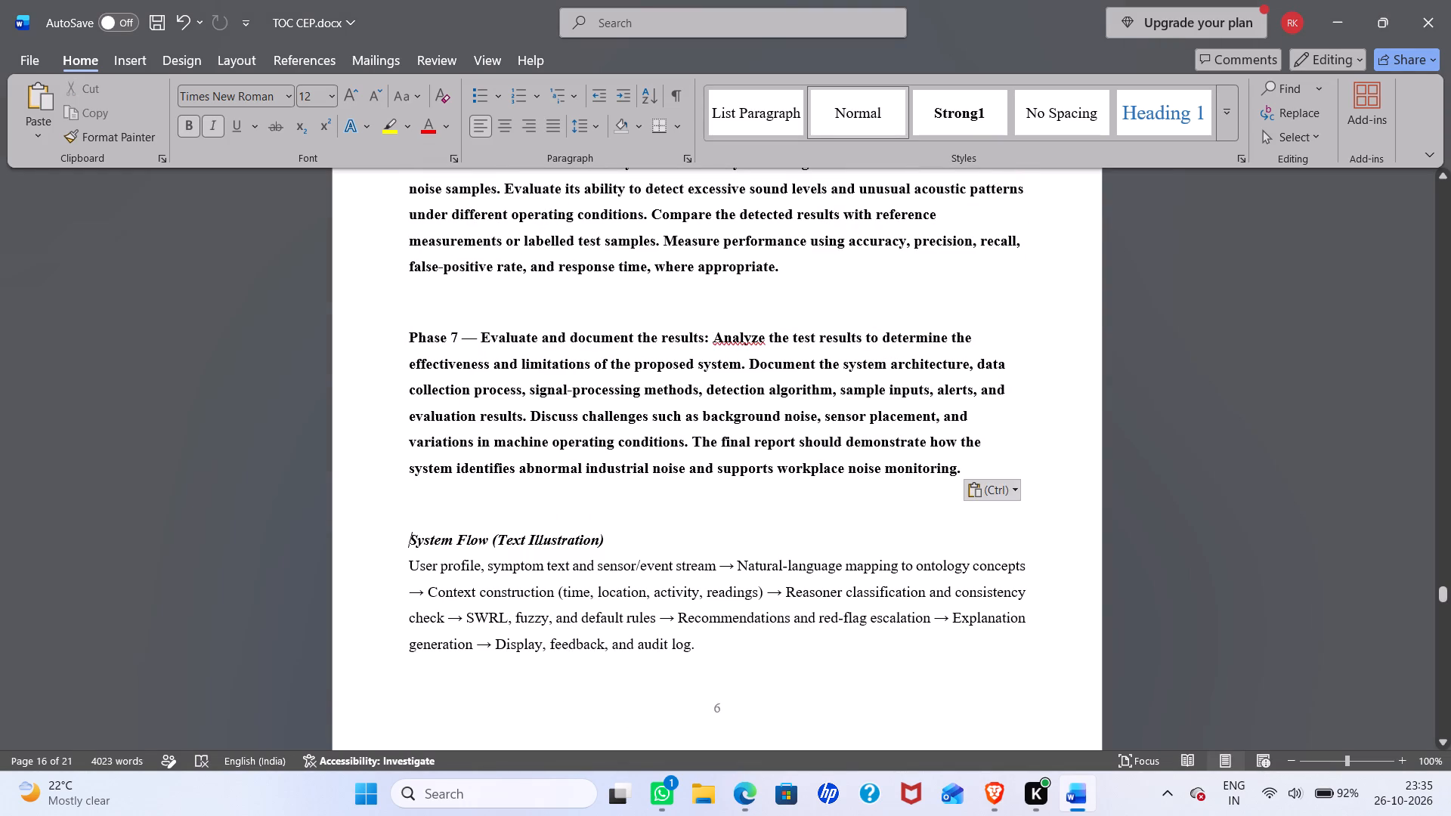
# Justify all seven pasted Methodology phases in Chapter 3 and remove their bold formatting.
pyautogui.moveTo(965, 465); pyautogui.dragTo(578, 181)
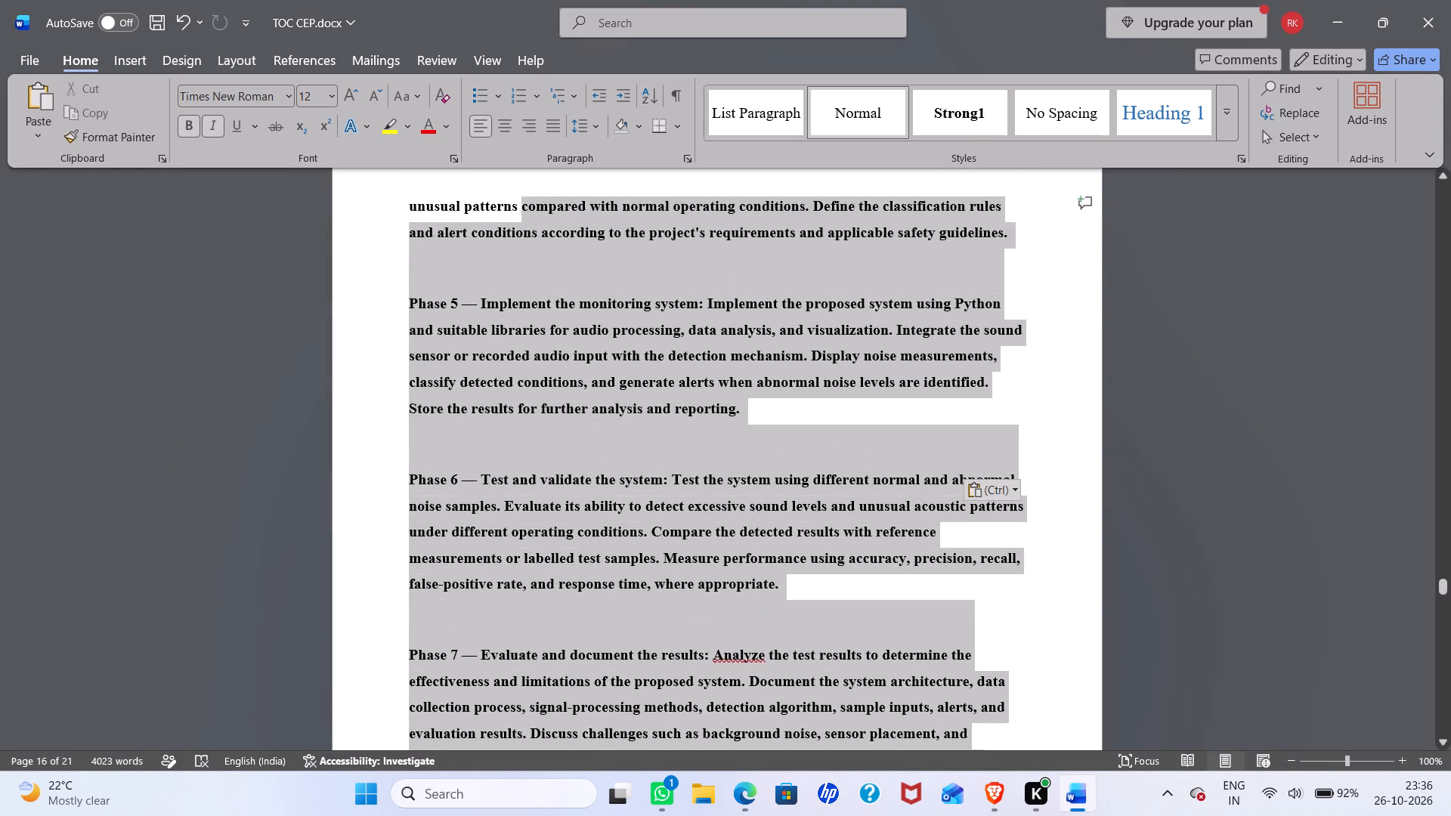
pyautogui.moveTo(578, 181); pyautogui.dragTo(550, 152)
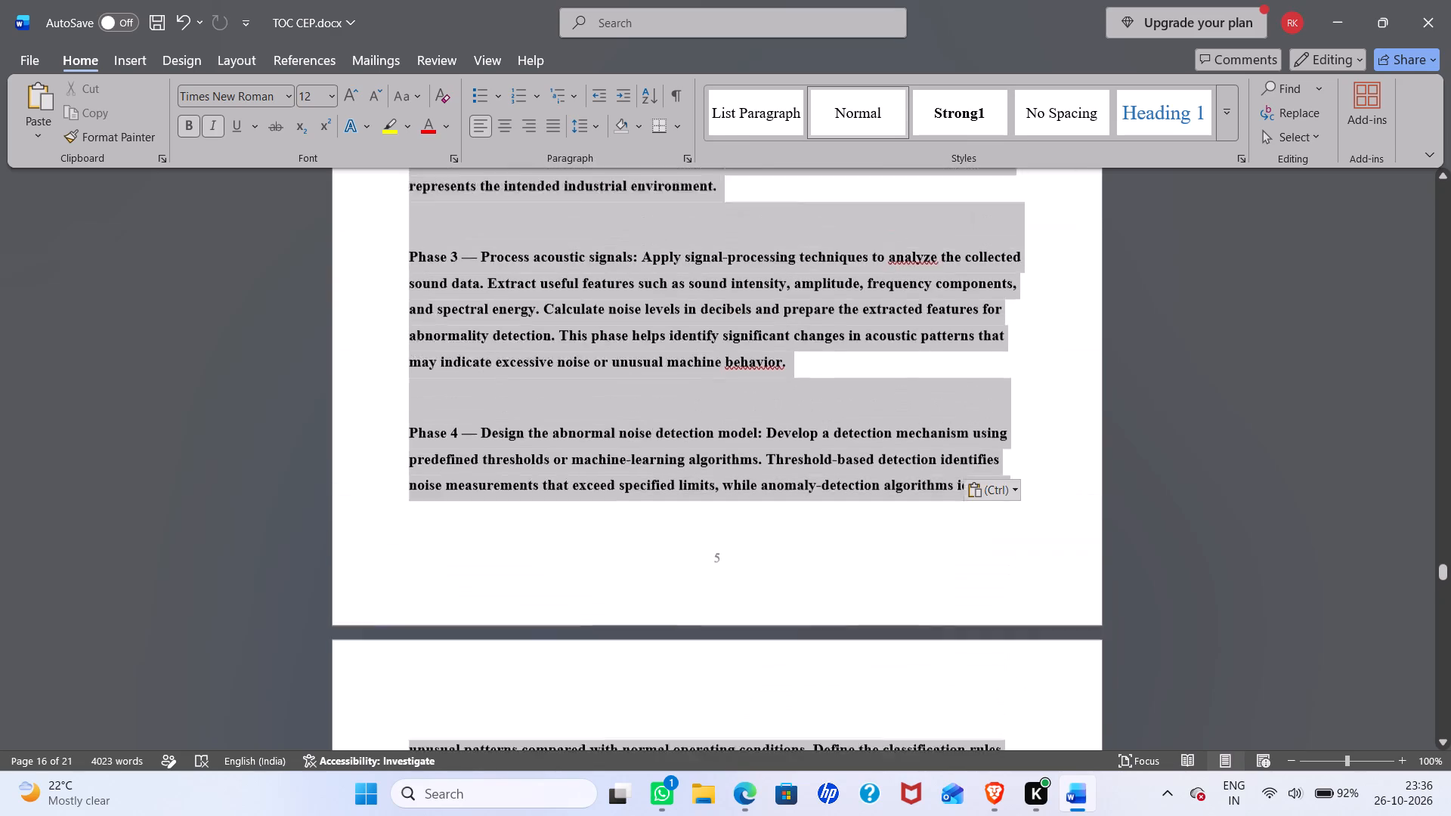
pyautogui.moveTo(550, 152); pyautogui.dragTo(444, 471)
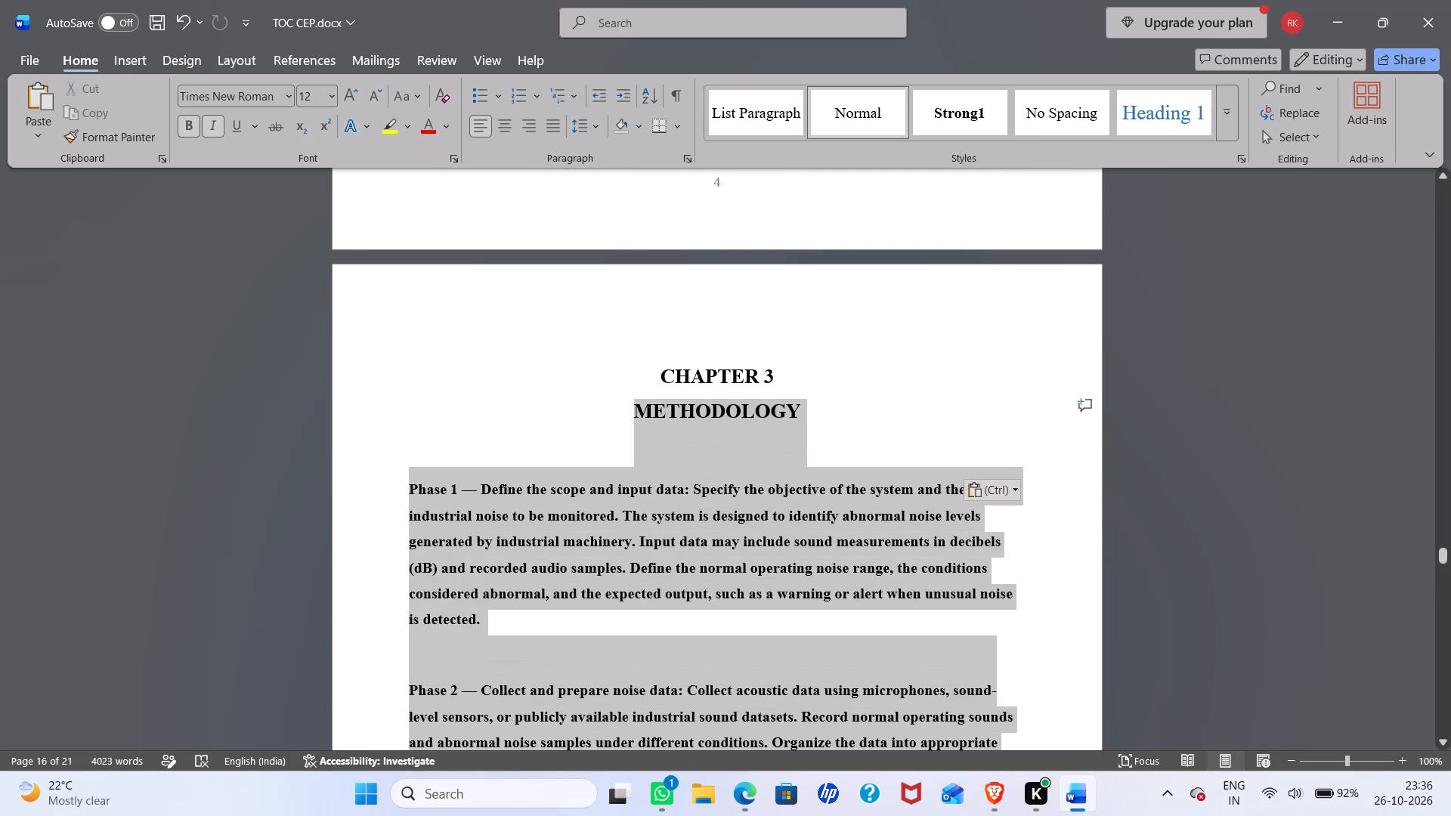
pyautogui.moveTo(444, 471); pyautogui.dragTo(422, 488)
pyautogui.hotkey('ctrl', 'j')
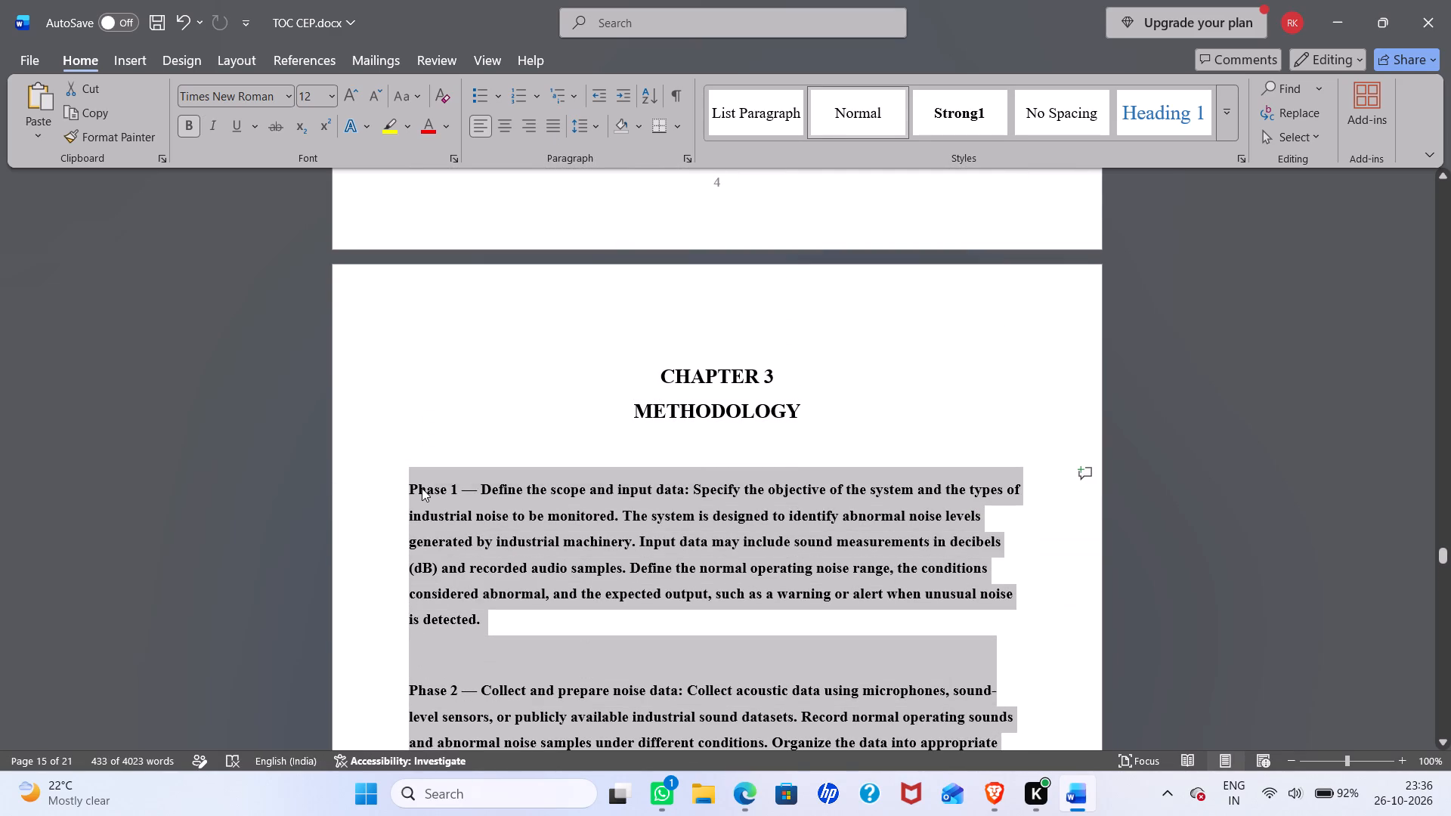
pyautogui.click(181, 128)
pyautogui.click(557, 508)
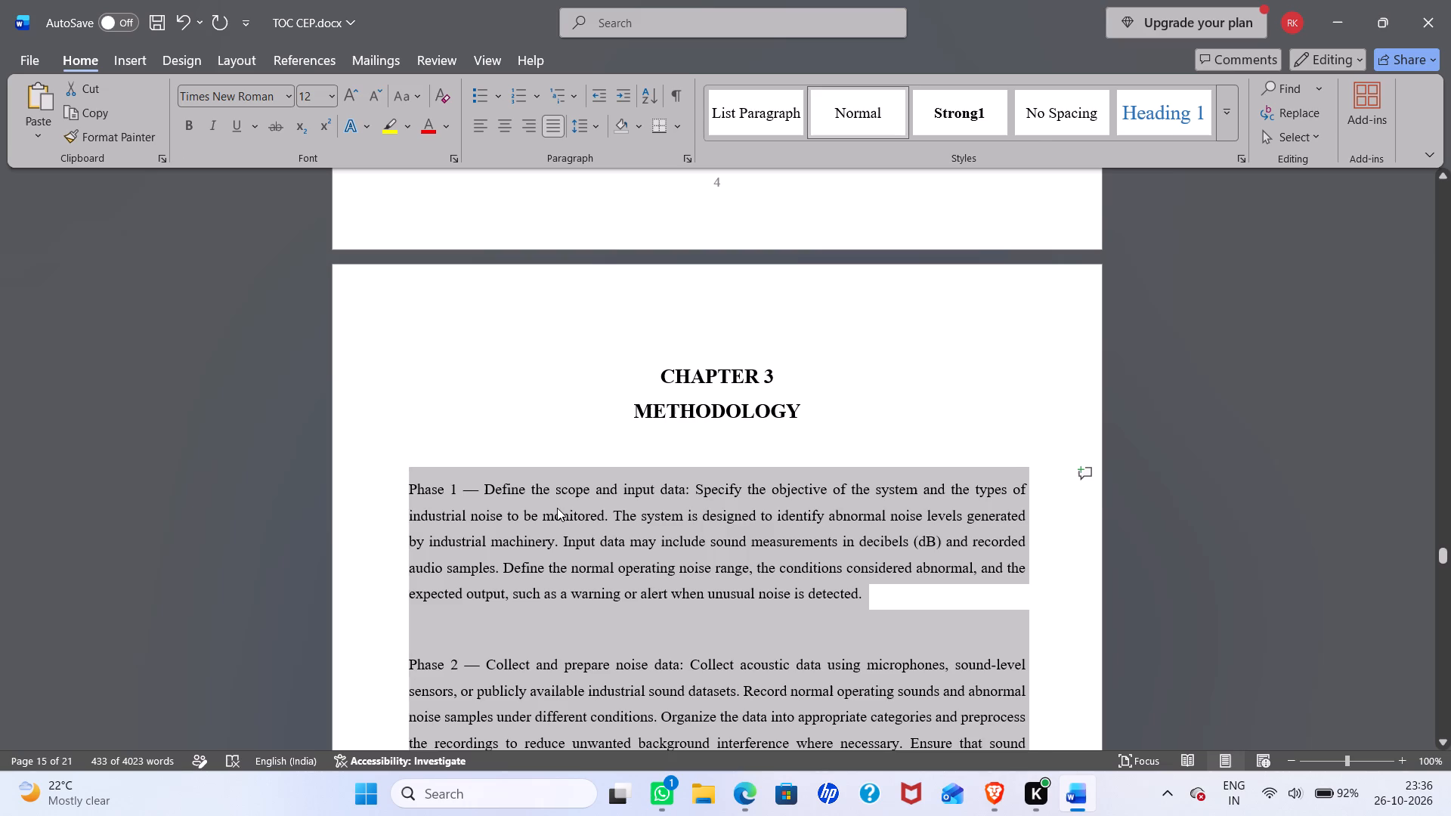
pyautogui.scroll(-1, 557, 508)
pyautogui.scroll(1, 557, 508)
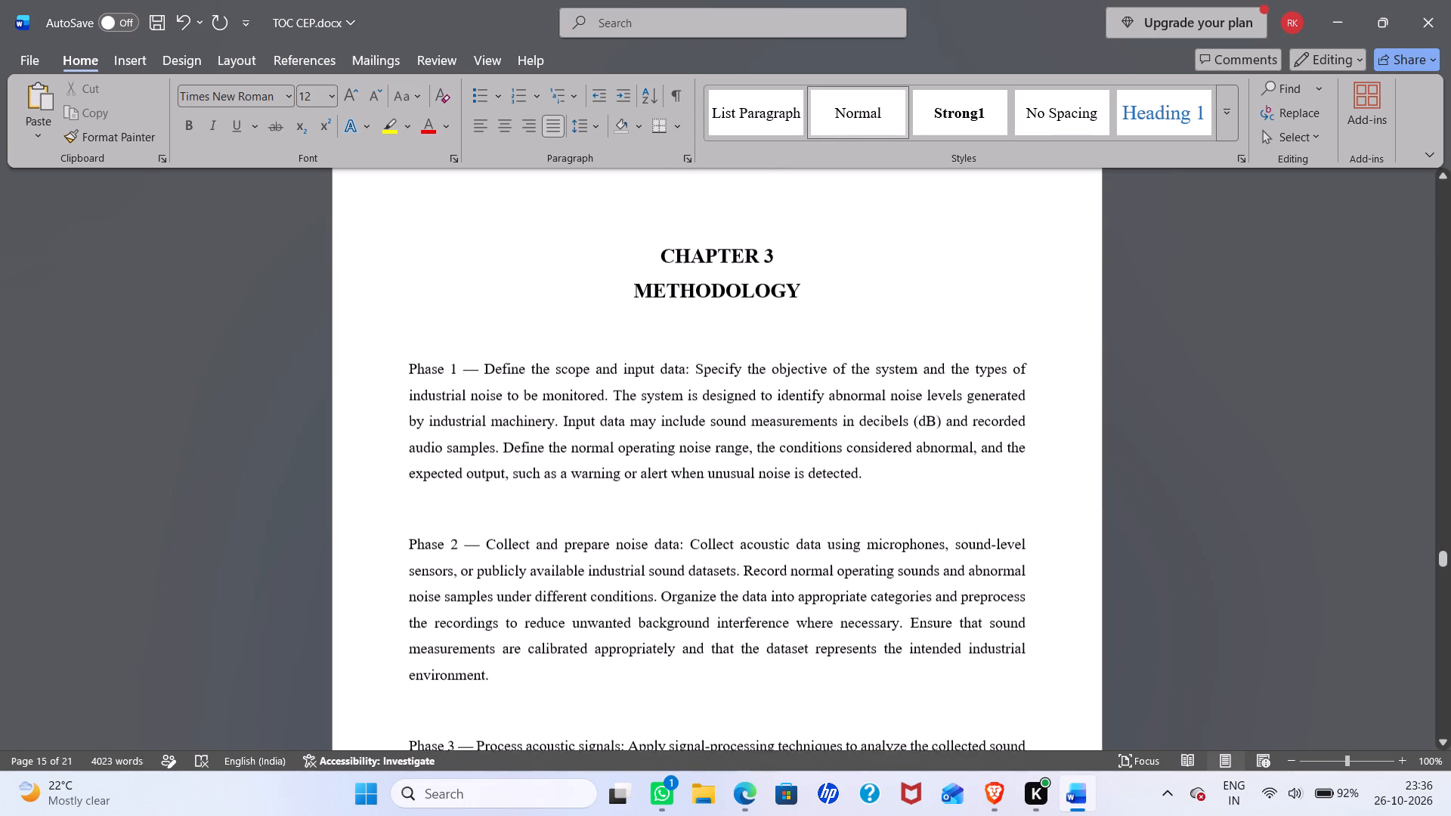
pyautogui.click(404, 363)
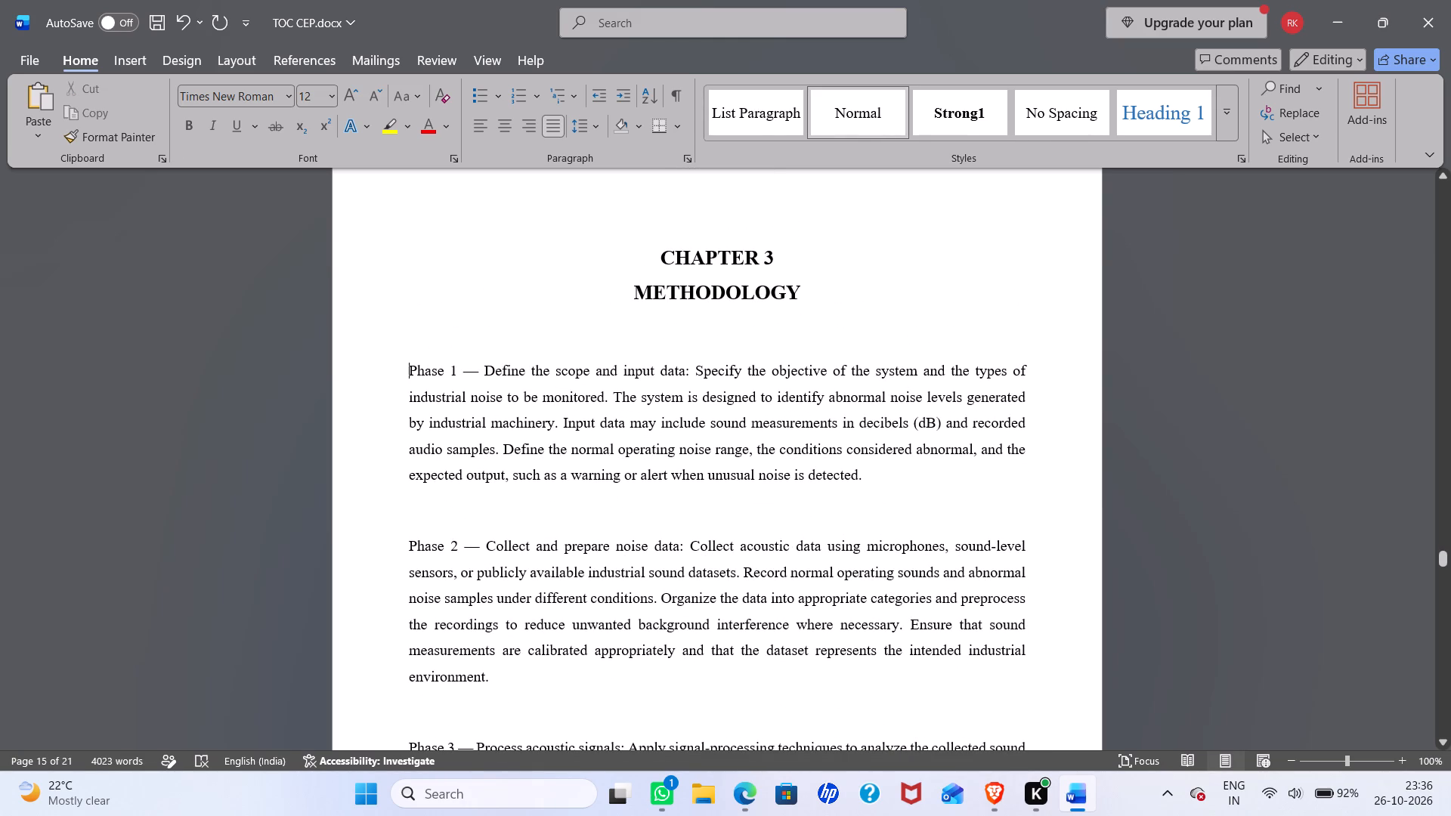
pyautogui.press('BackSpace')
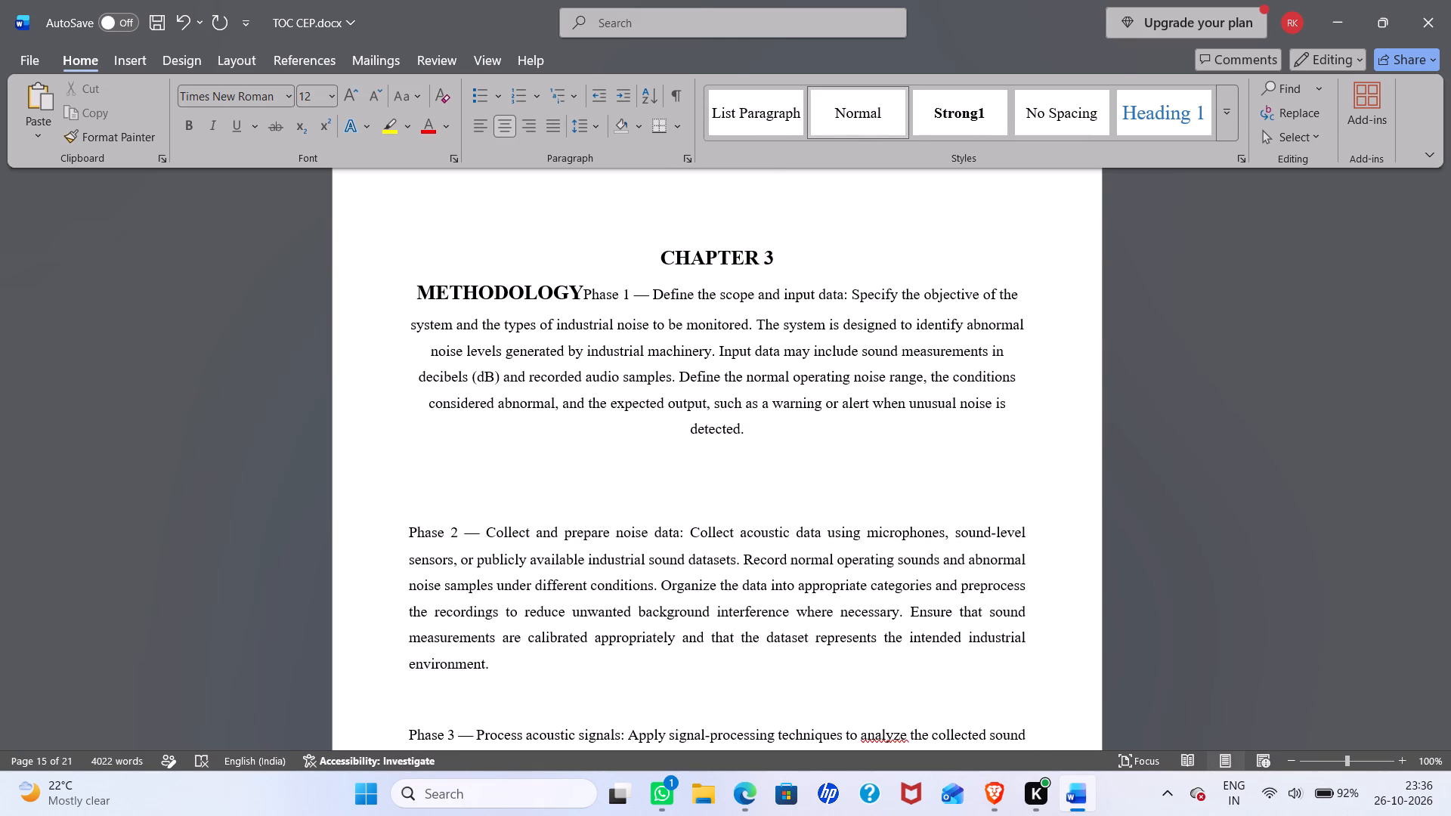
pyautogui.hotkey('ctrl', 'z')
# Bold the lead-in titles of Phases 1 to 4 in the Methodology, from the phase number through the colon.
pyautogui.moveTo(407, 373); pyautogui.dragTo(413, 372)
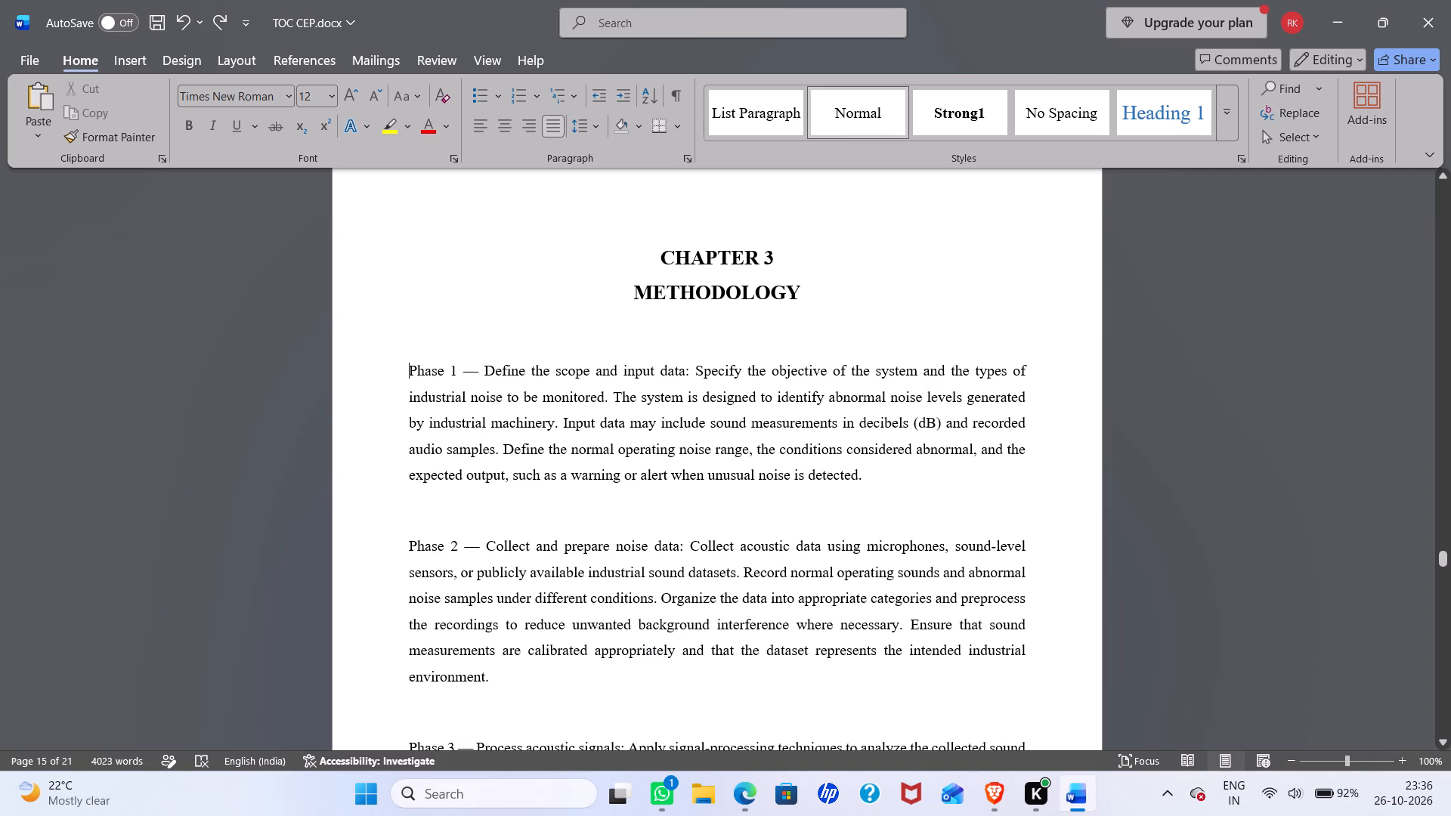
pyautogui.moveTo(413, 372); pyautogui.dragTo(688, 369)
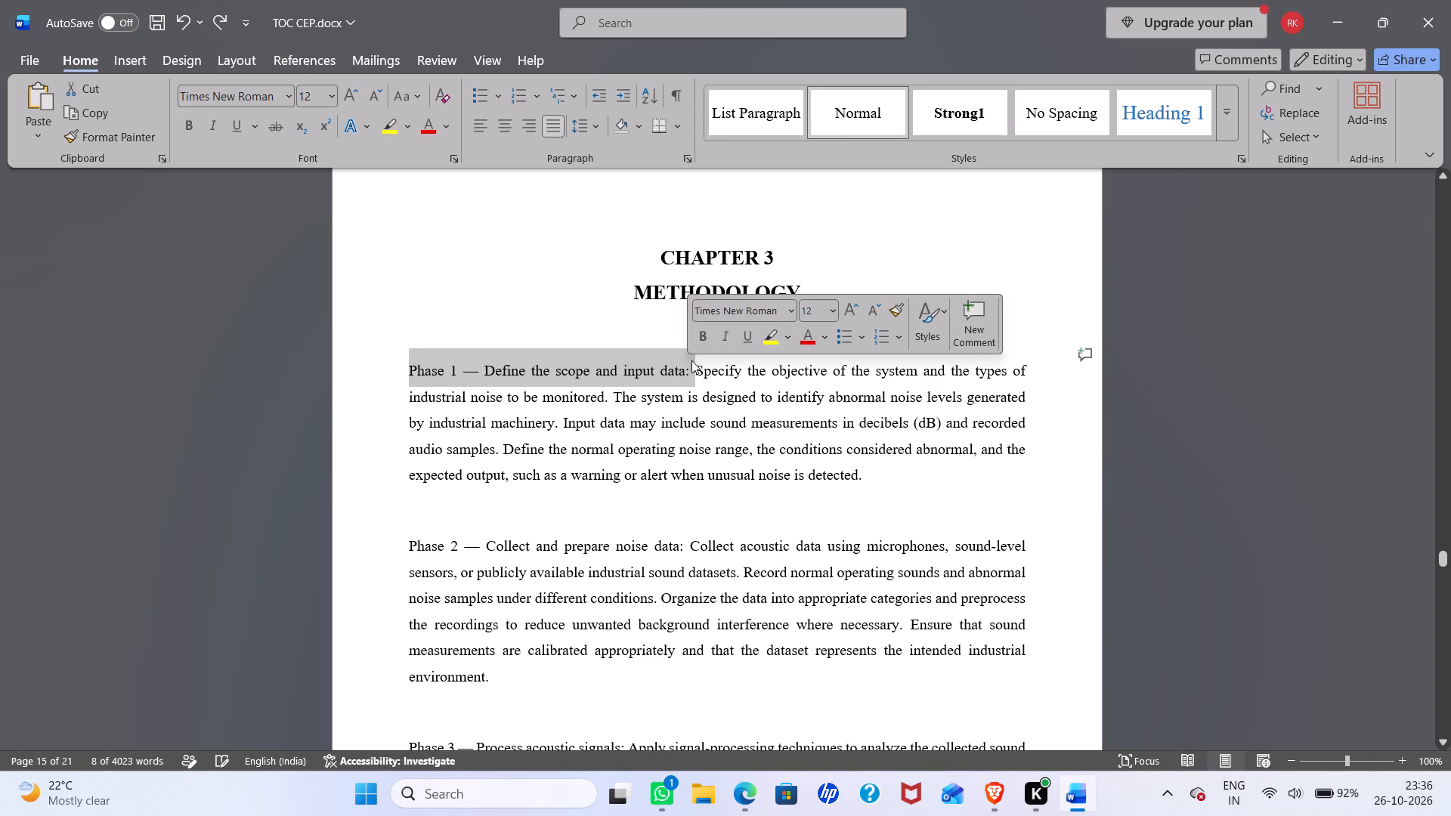
pyautogui.click(698, 338)
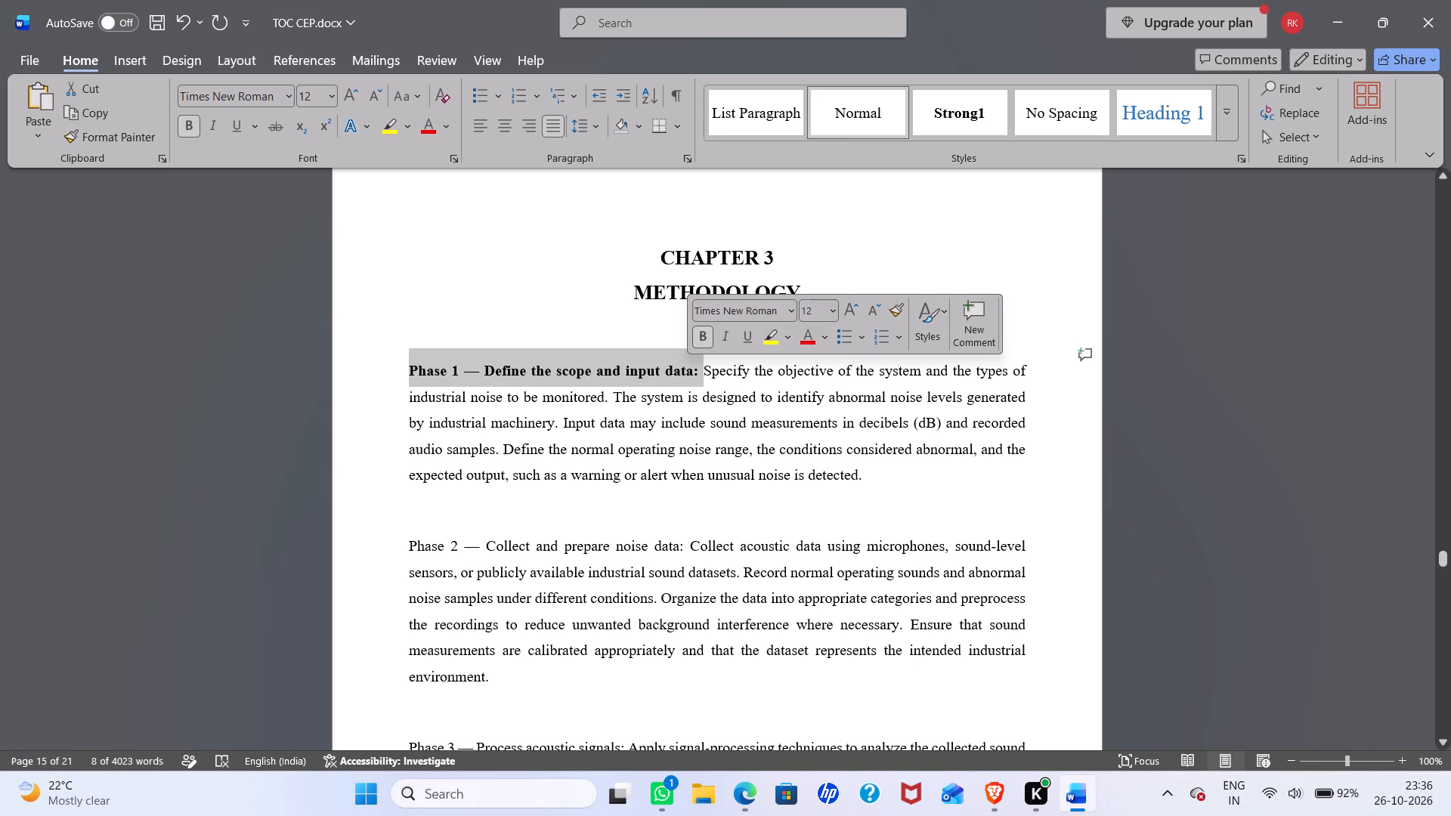
pyautogui.moveTo(407, 539); pyautogui.dragTo(685, 549)
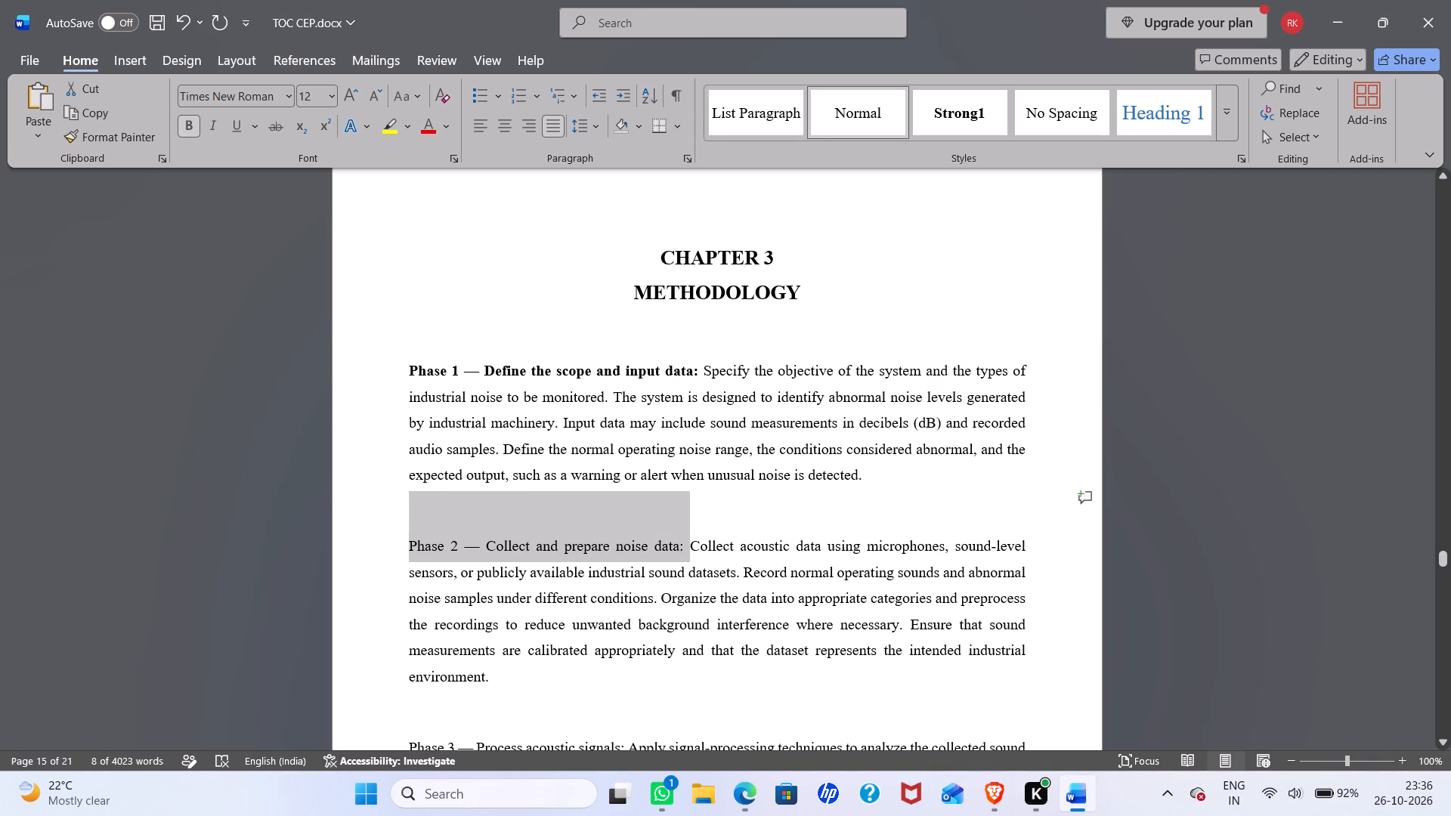
pyautogui.moveTo(685, 549); pyautogui.dragTo(685, 549)
pyautogui.click(689, 512)
pyautogui.click(692, 513)
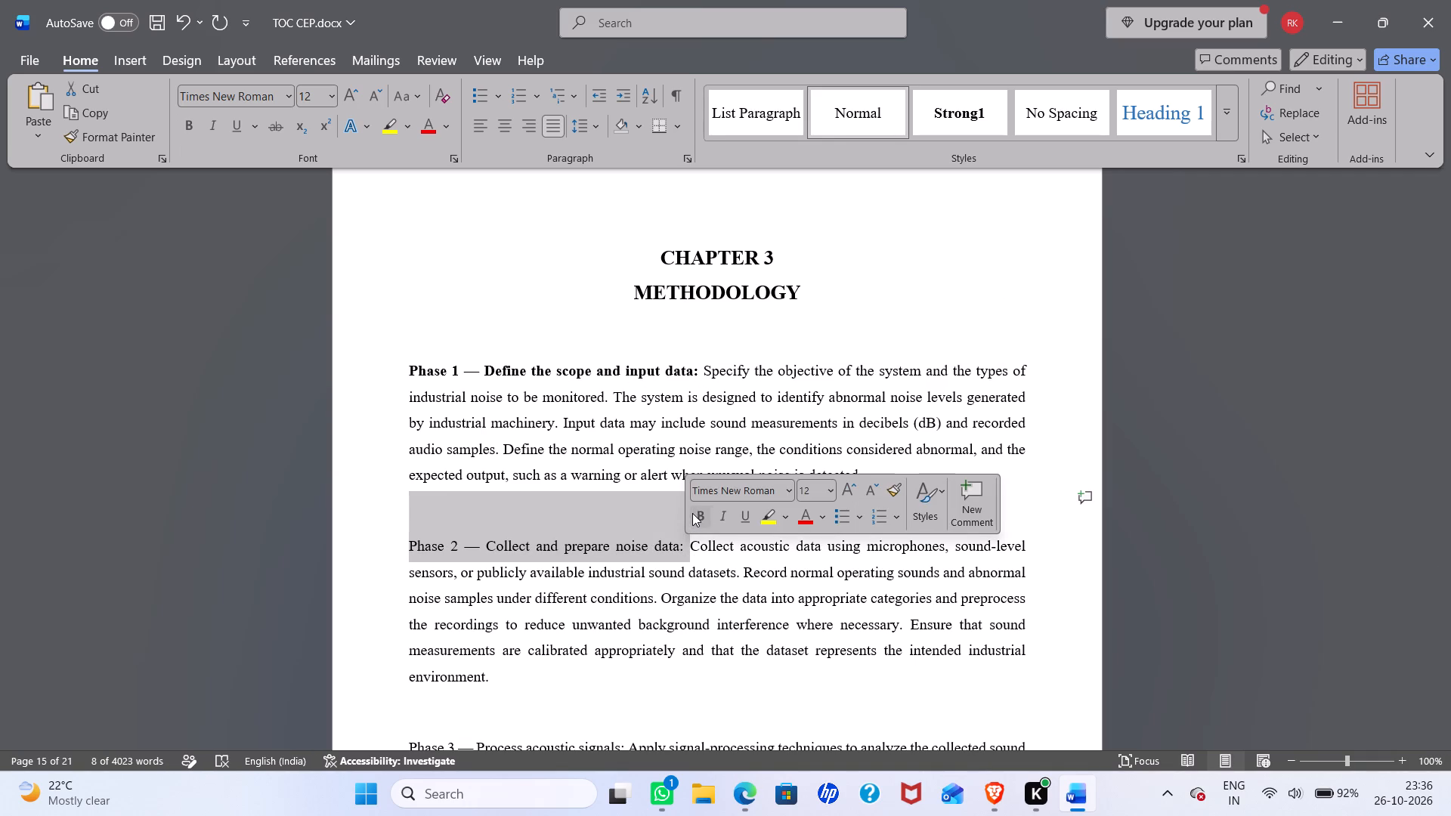
pyautogui.scroll(-1, 611, 575)
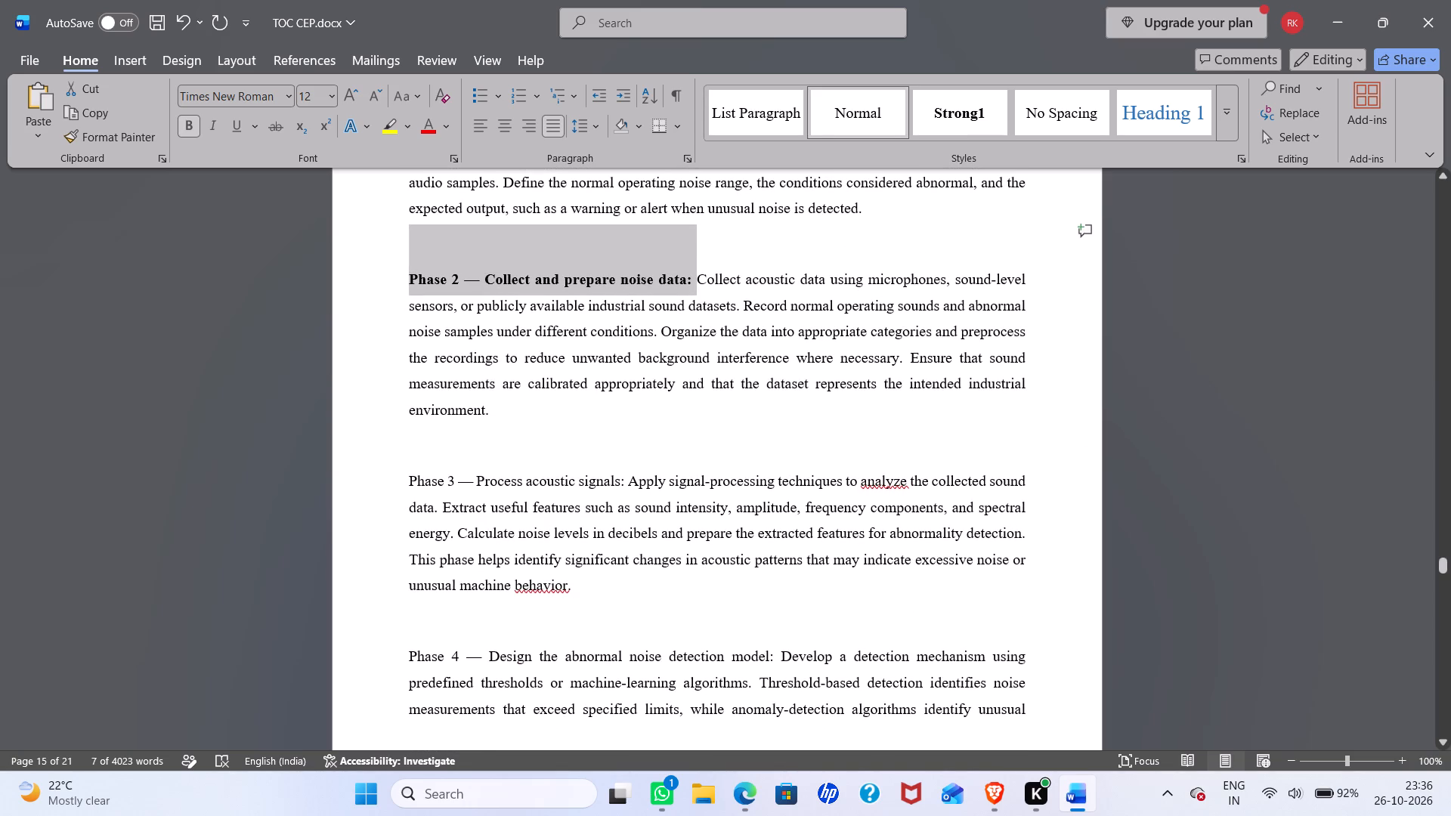
pyautogui.moveTo(410, 476); pyautogui.dragTo(629, 480)
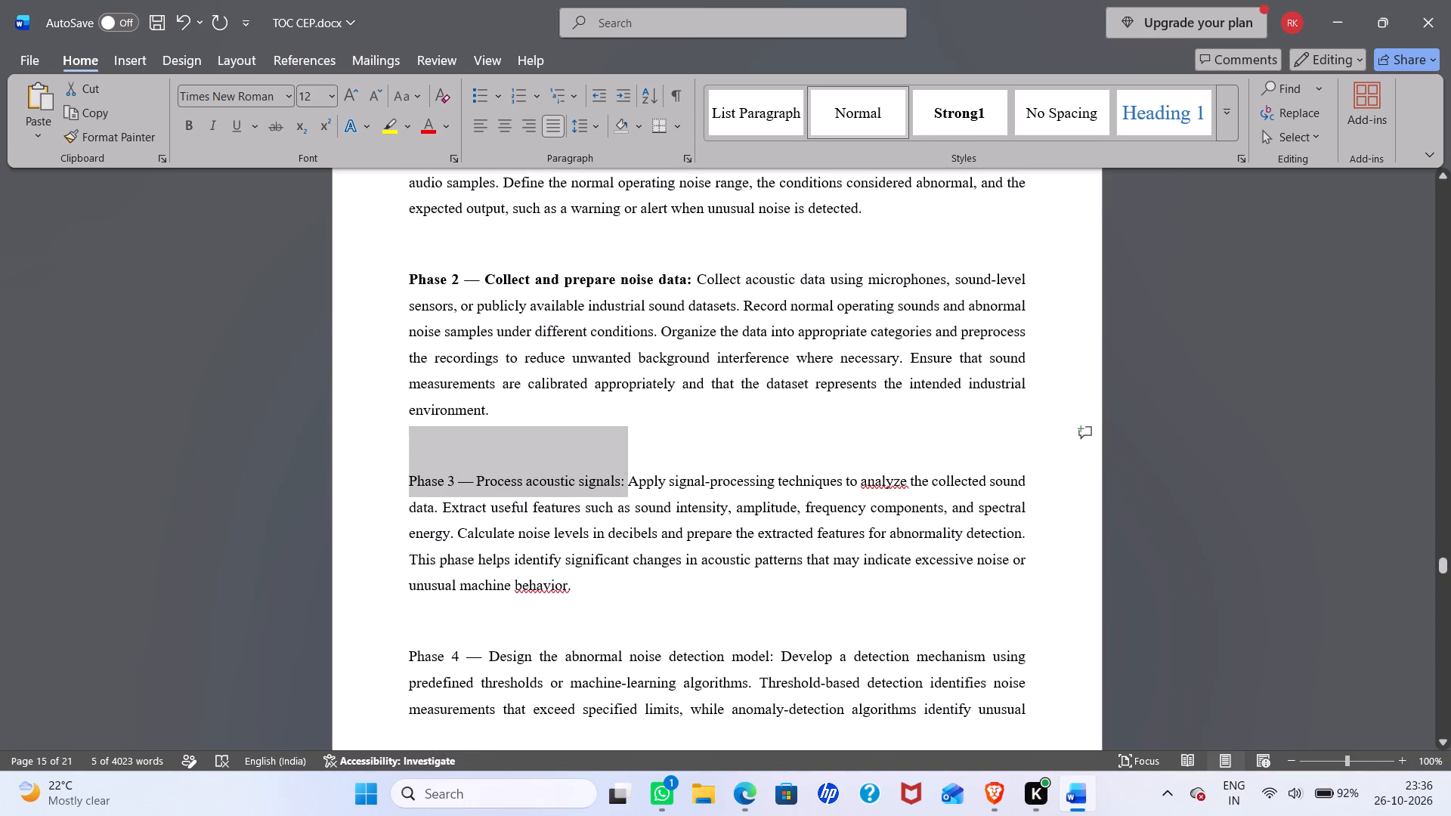
pyautogui.hotkey('ctrl', 'b')
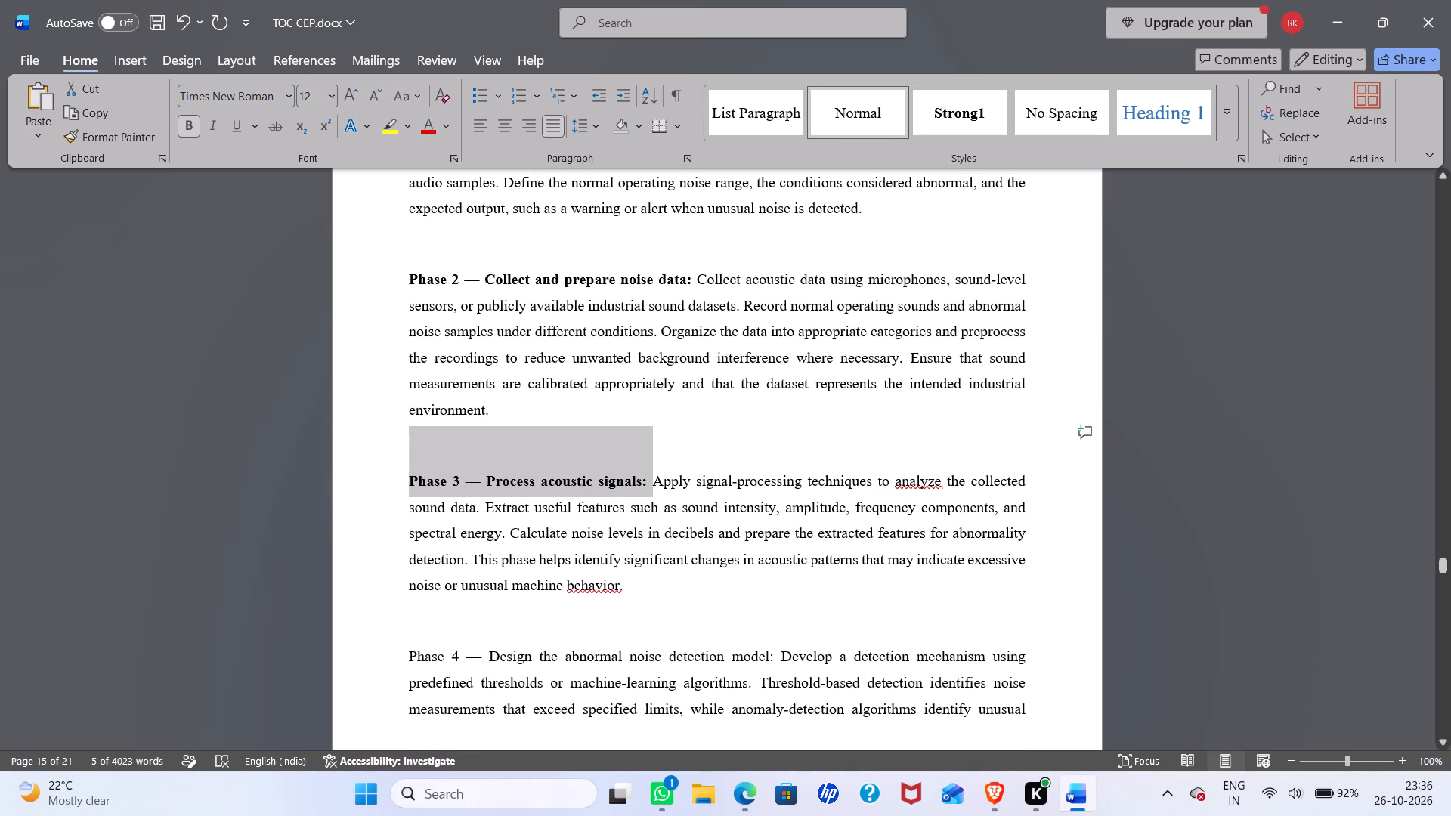
pyautogui.moveTo(404, 658); pyautogui.dragTo(752, 660)
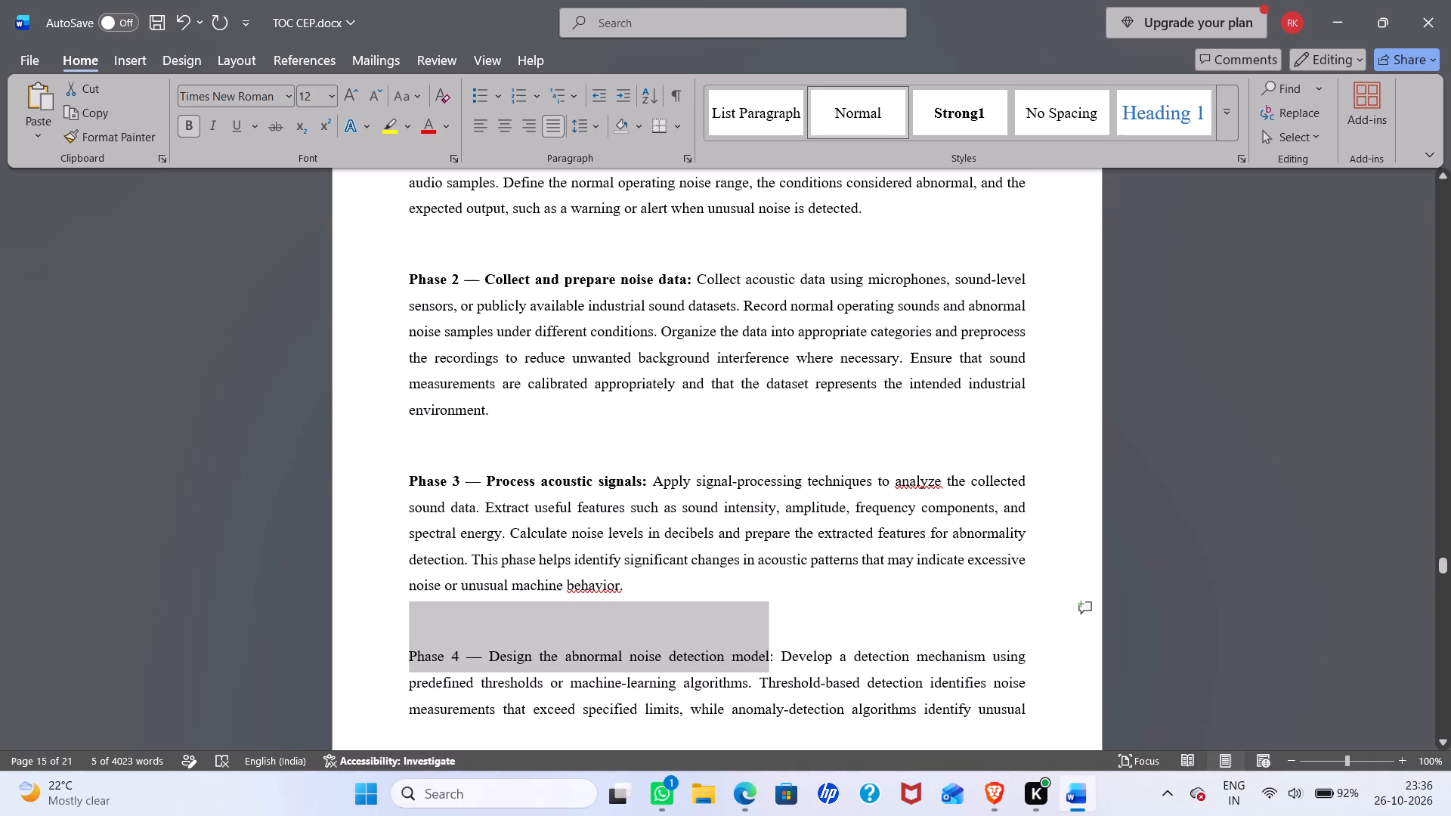
pyautogui.moveTo(752, 660); pyautogui.dragTo(772, 653)
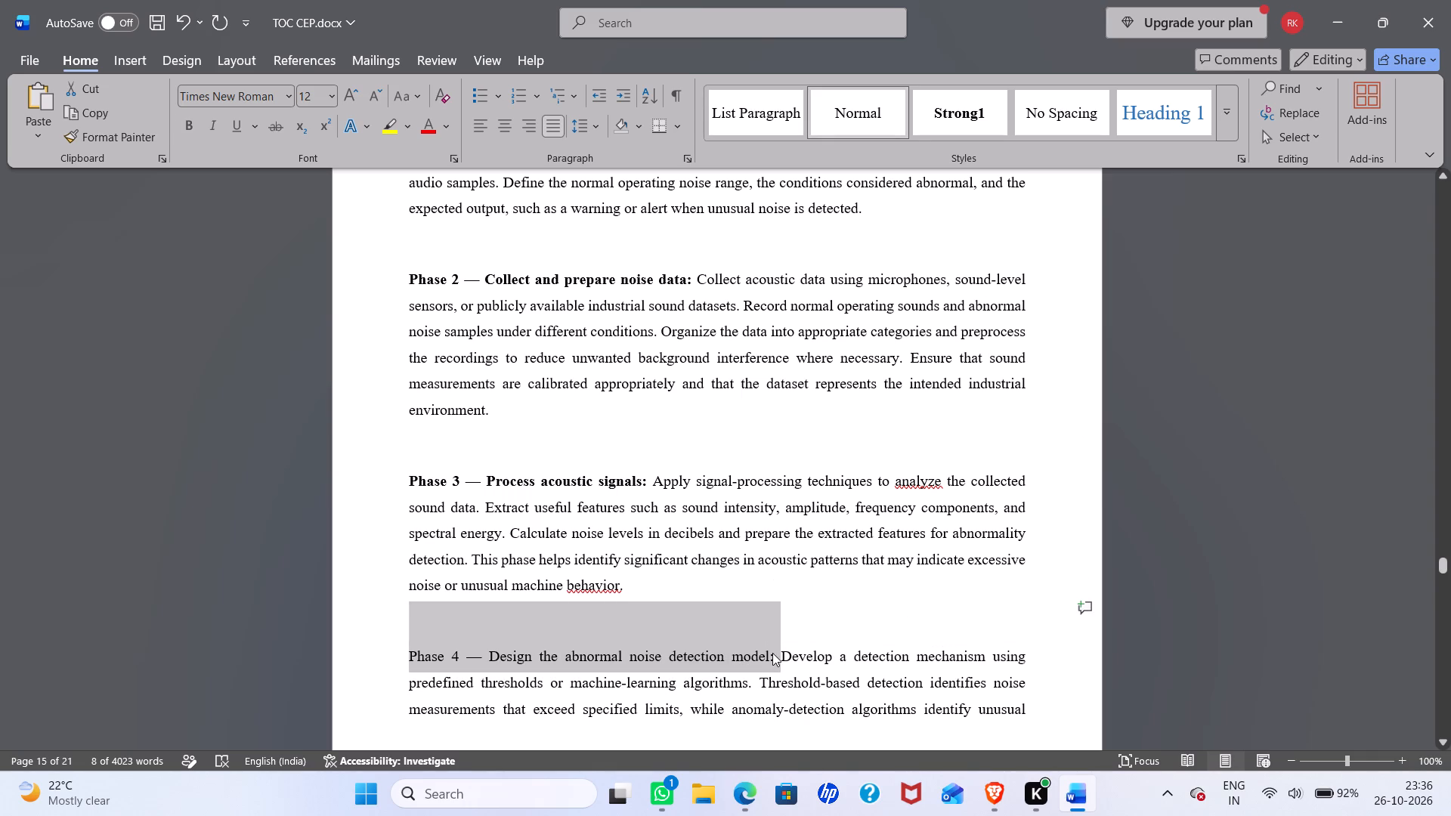
pyautogui.hotkey('ctrl', 'b')
# Bold the lead-in titles of Phases 5, 6 and 7 in the Methodology, from the phase number through the colon.
pyautogui.scroll(-3, 772, 653)
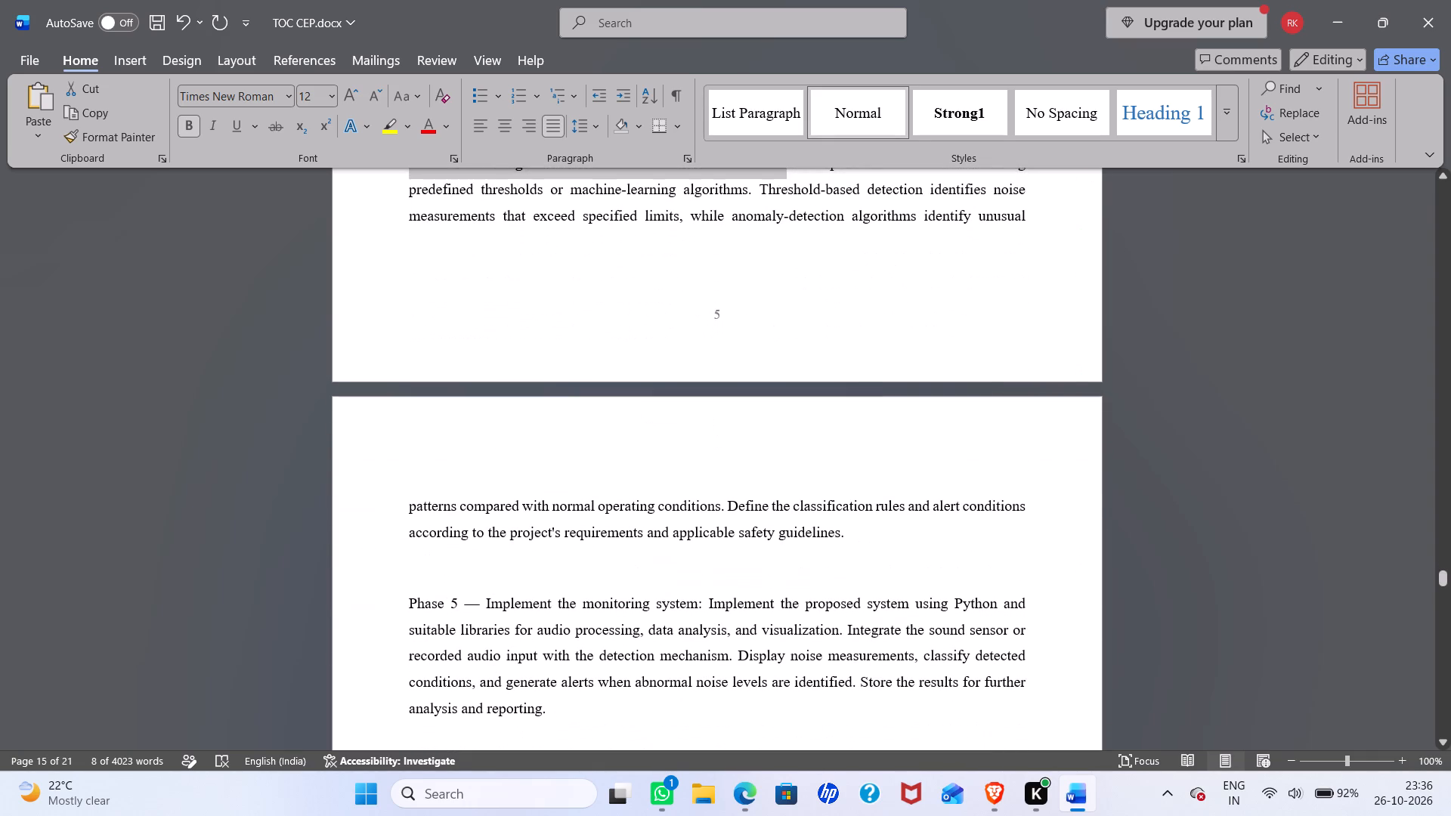
pyautogui.moveTo(412, 601); pyautogui.dragTo(664, 602)
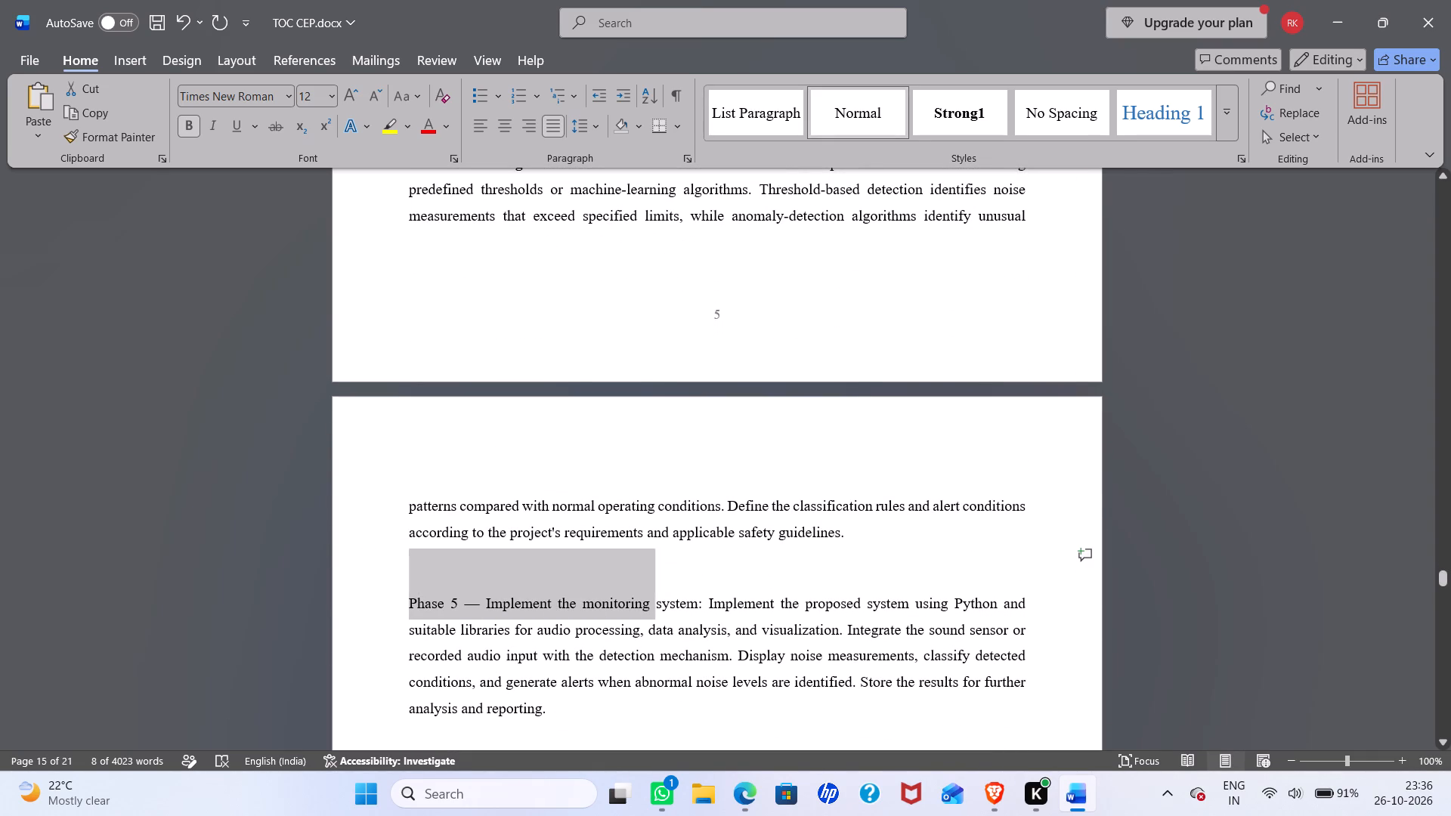
pyautogui.moveTo(664, 602); pyautogui.dragTo(708, 606)
pyautogui.press('b')
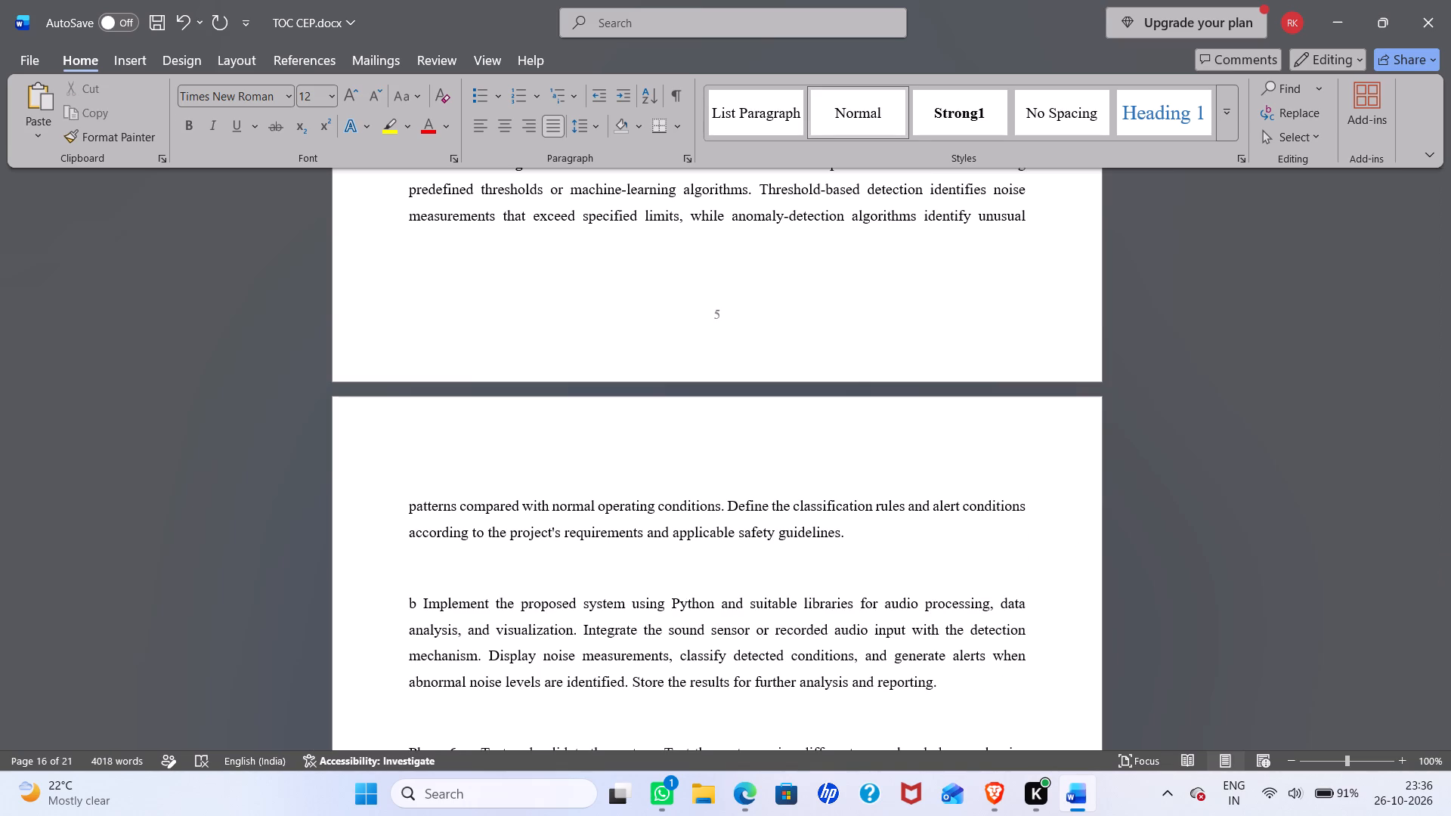
pyautogui.hotkey('ctrl', 'z')
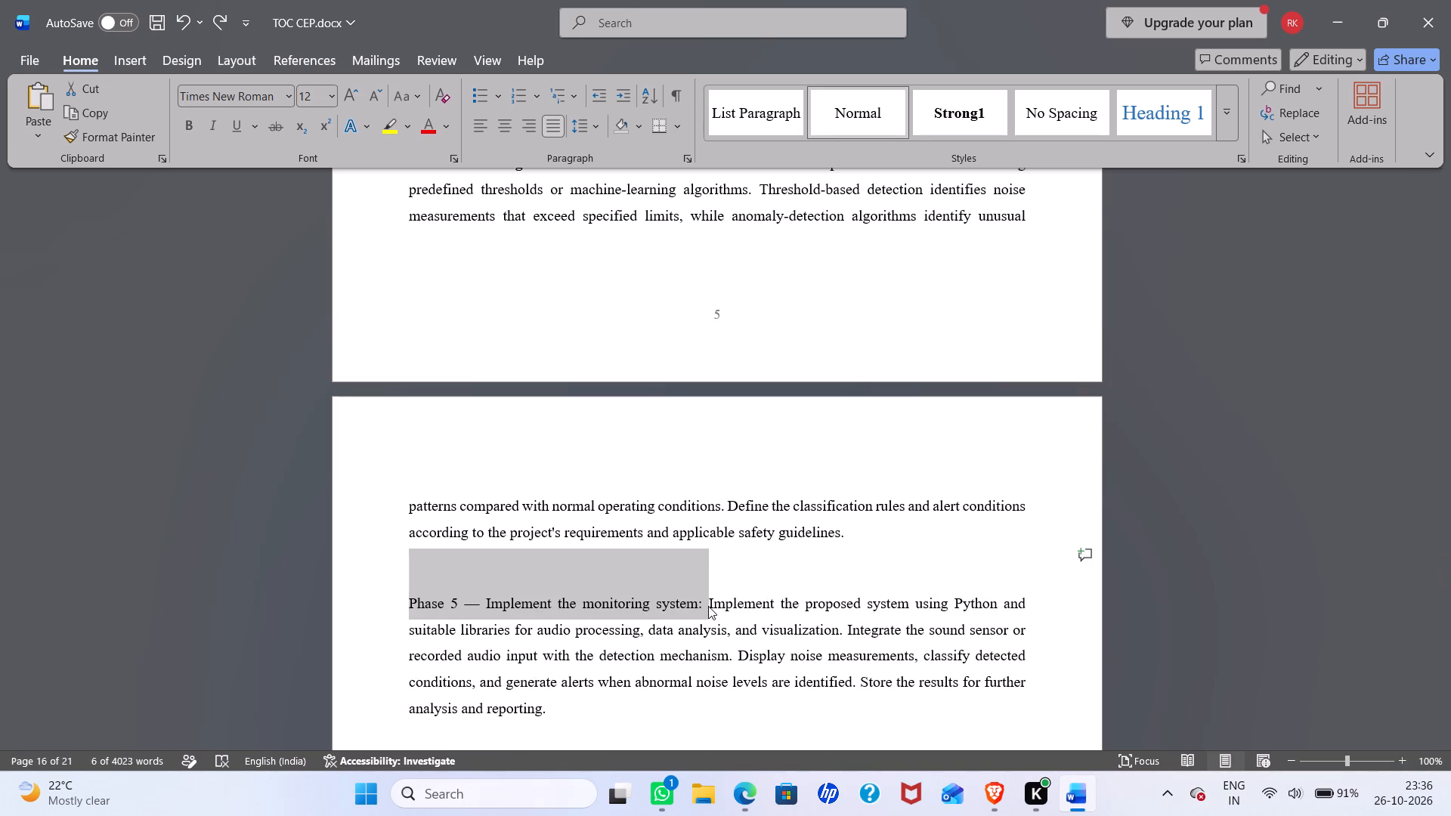
pyautogui.hotkey('ctrl', 'b')
pyautogui.scroll(-2, 708, 606)
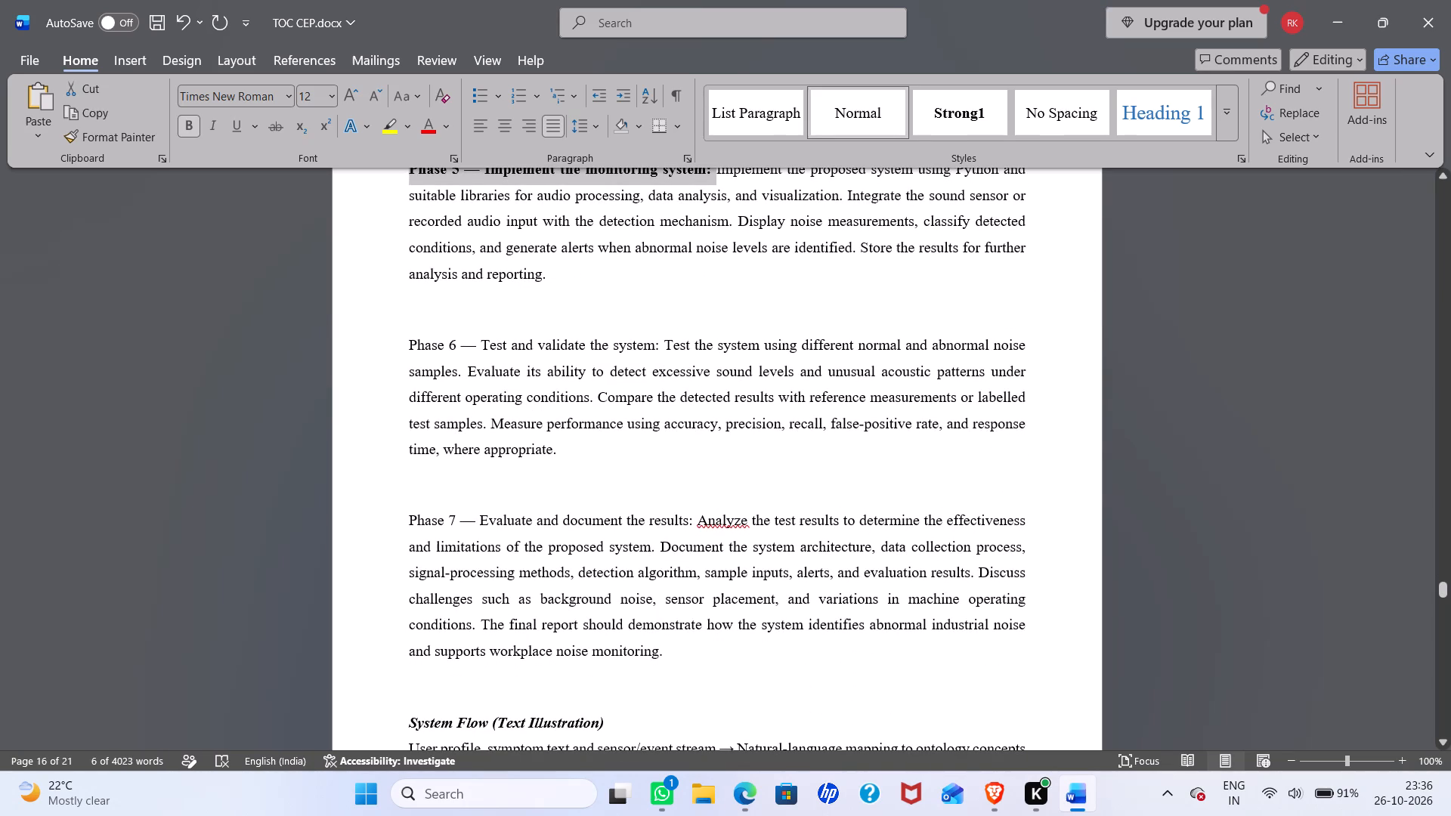
pyautogui.moveTo(410, 338); pyautogui.dragTo(660, 344)
pyautogui.hotkey('ctrl', 'b')
pyautogui.scroll(-1, 660, 344)
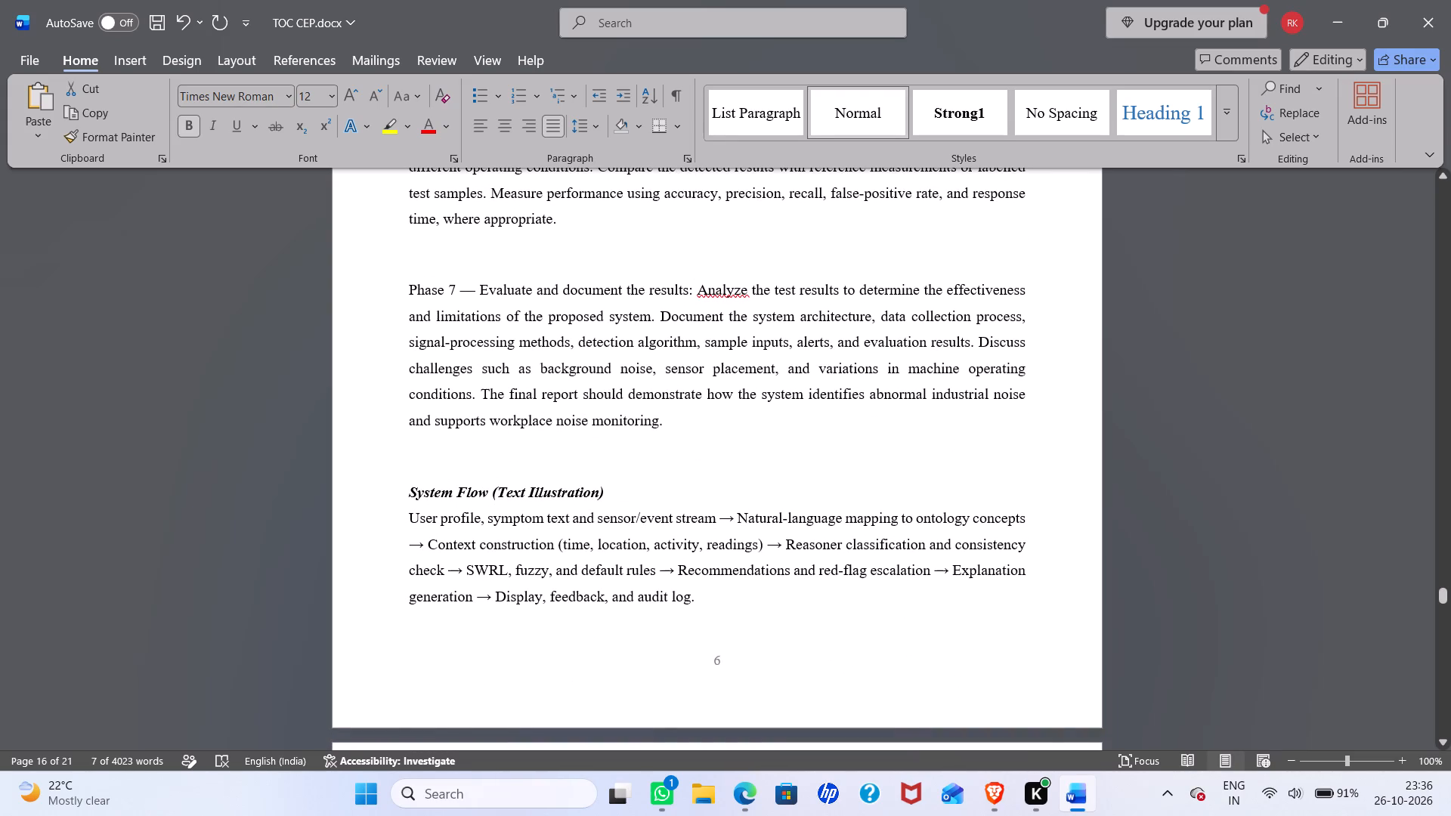
pyautogui.moveTo(406, 283); pyautogui.dragTo(652, 290)
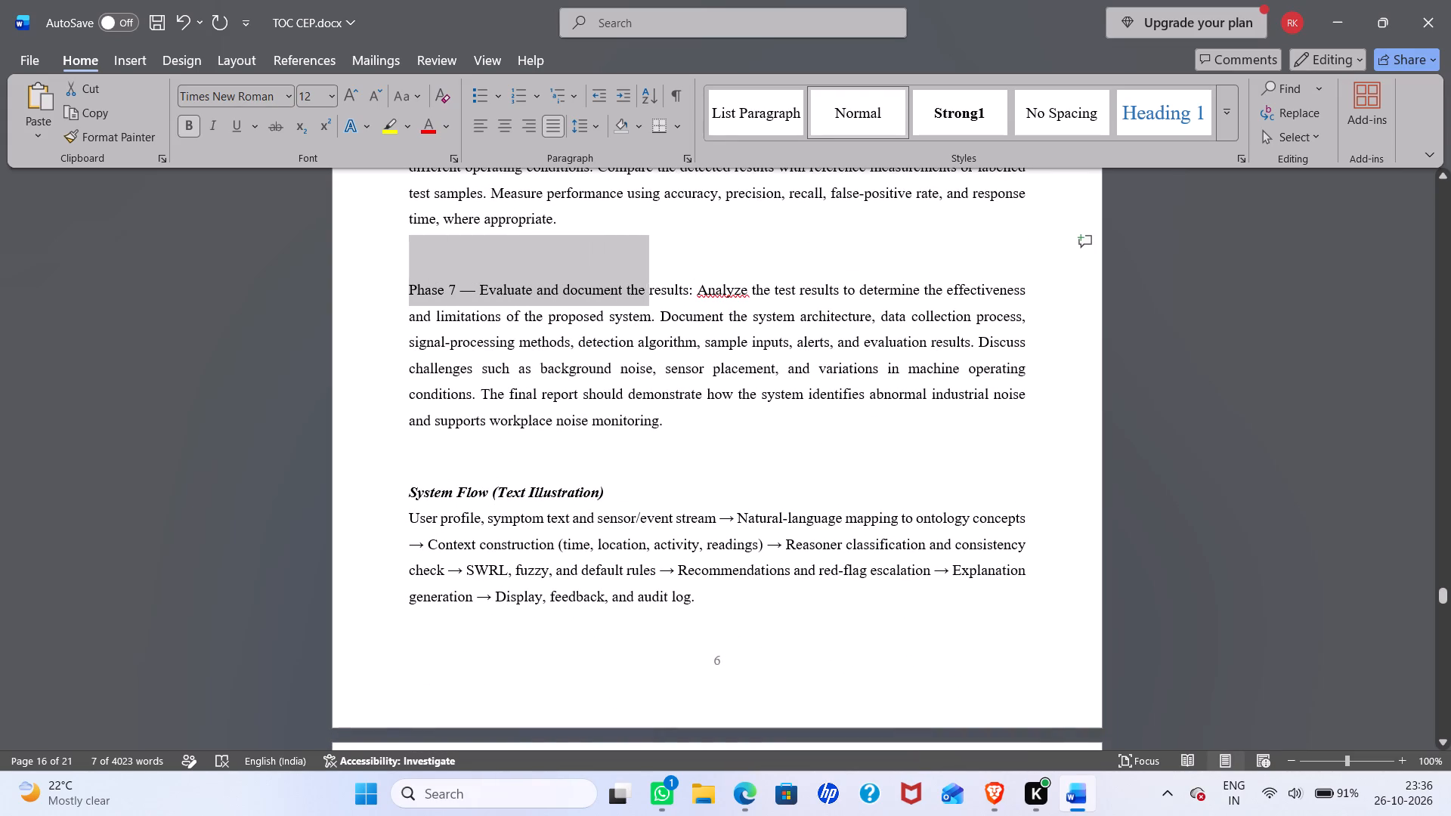
pyautogui.moveTo(652, 290); pyautogui.dragTo(695, 296)
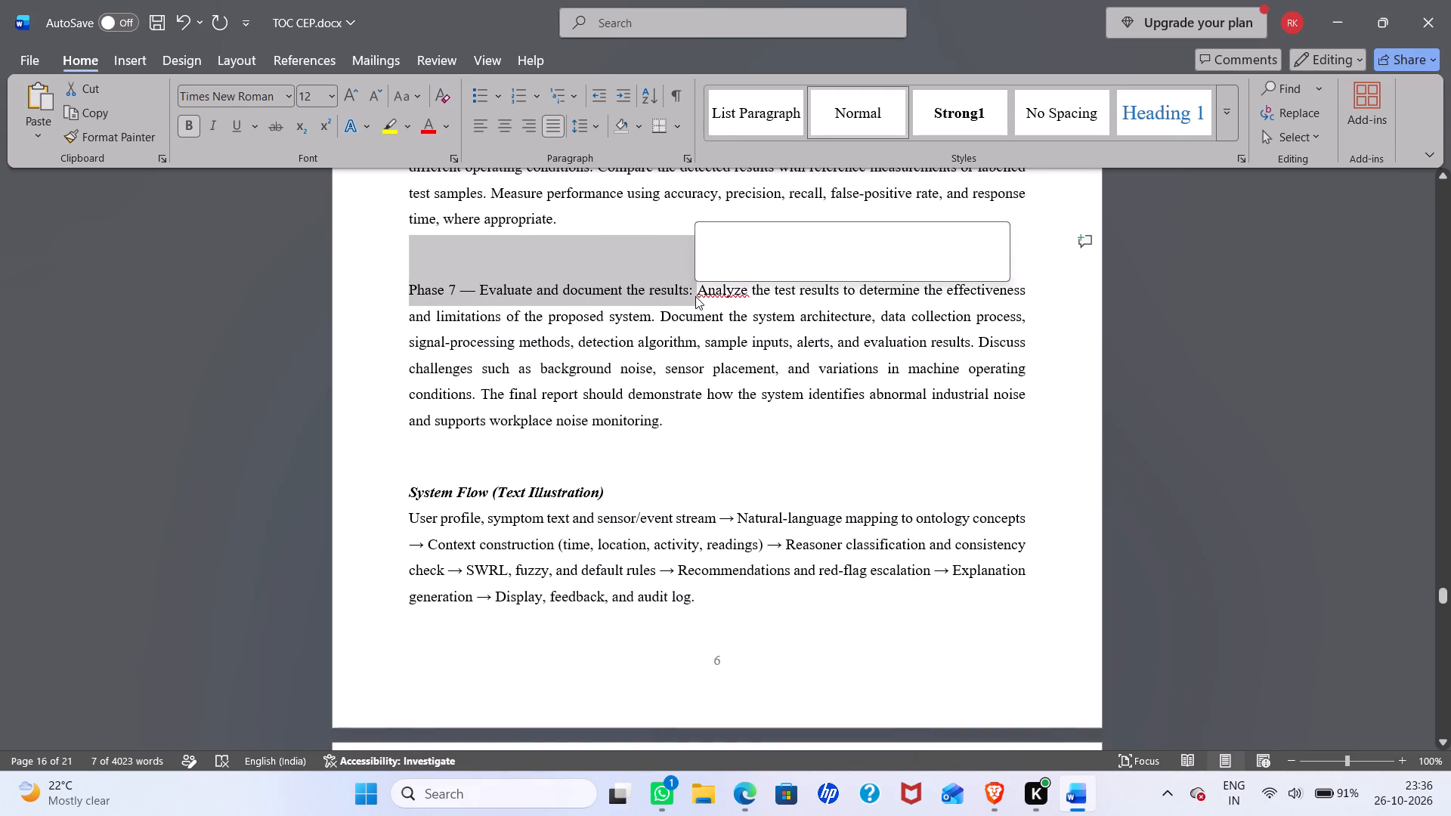
pyautogui.hotkey('ctrl', 'b')
pyautogui.scroll(-1, 695, 296)
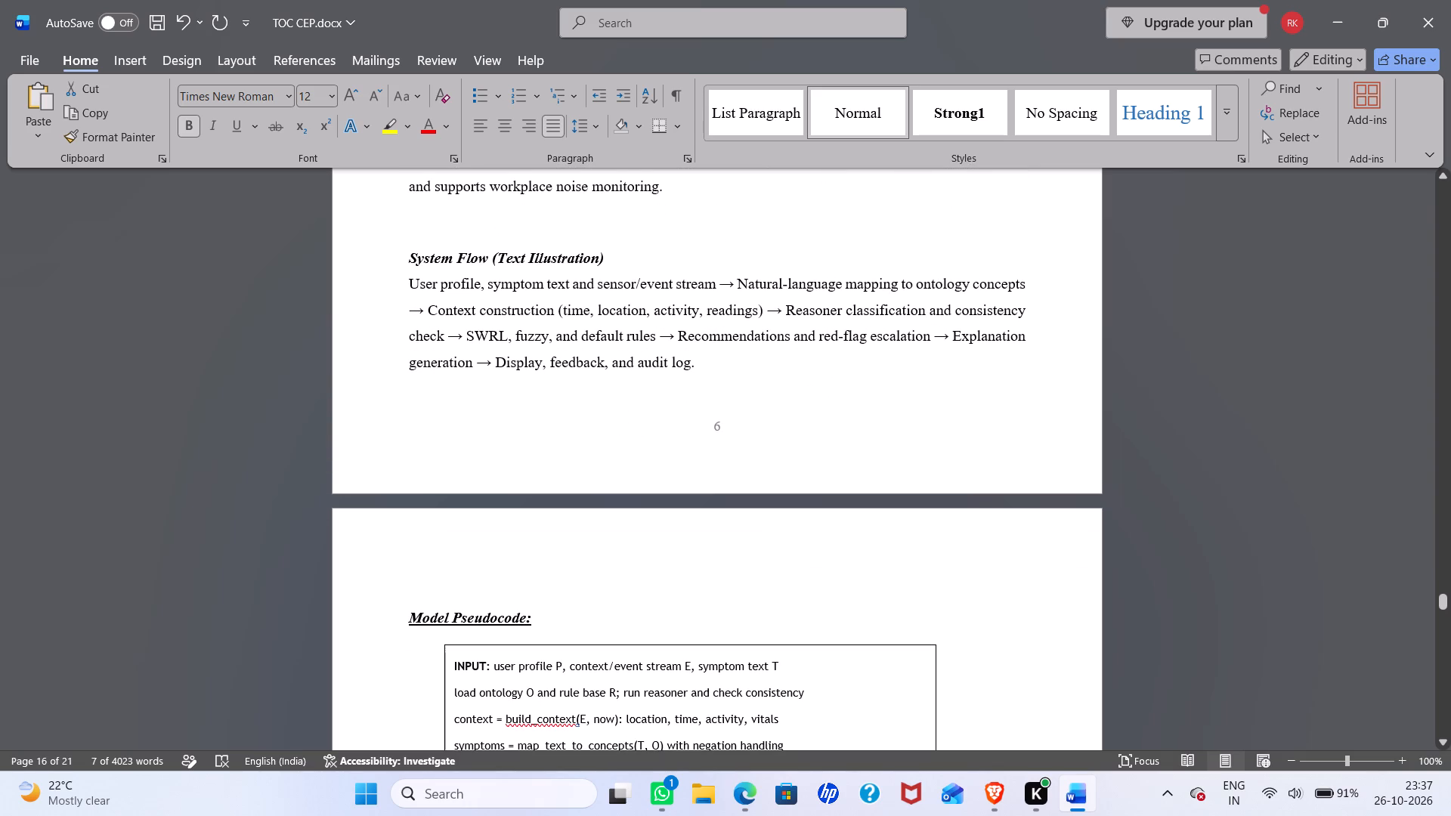
pyautogui.moveTo(412, 276); pyautogui.dragTo(731, 367)
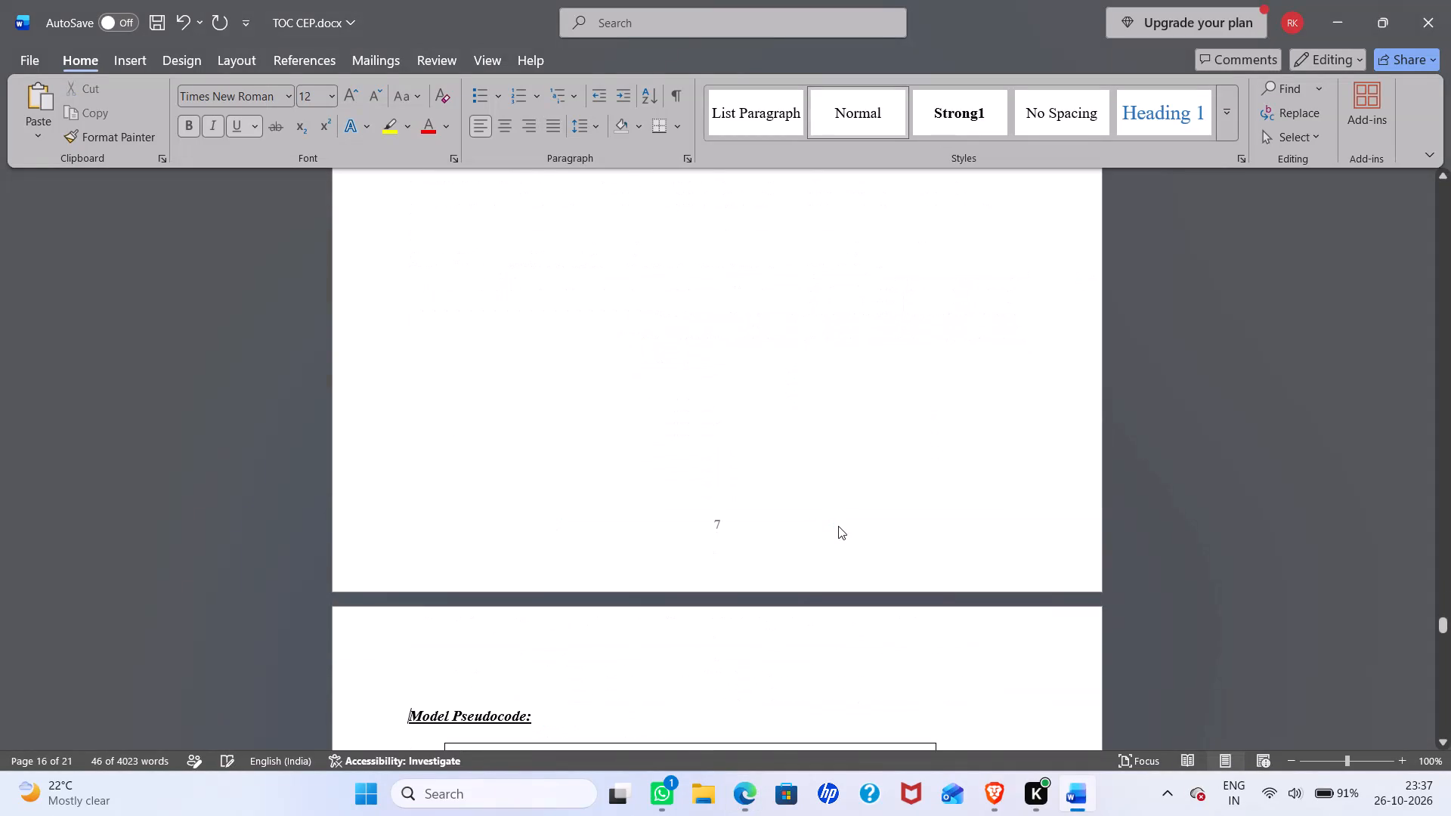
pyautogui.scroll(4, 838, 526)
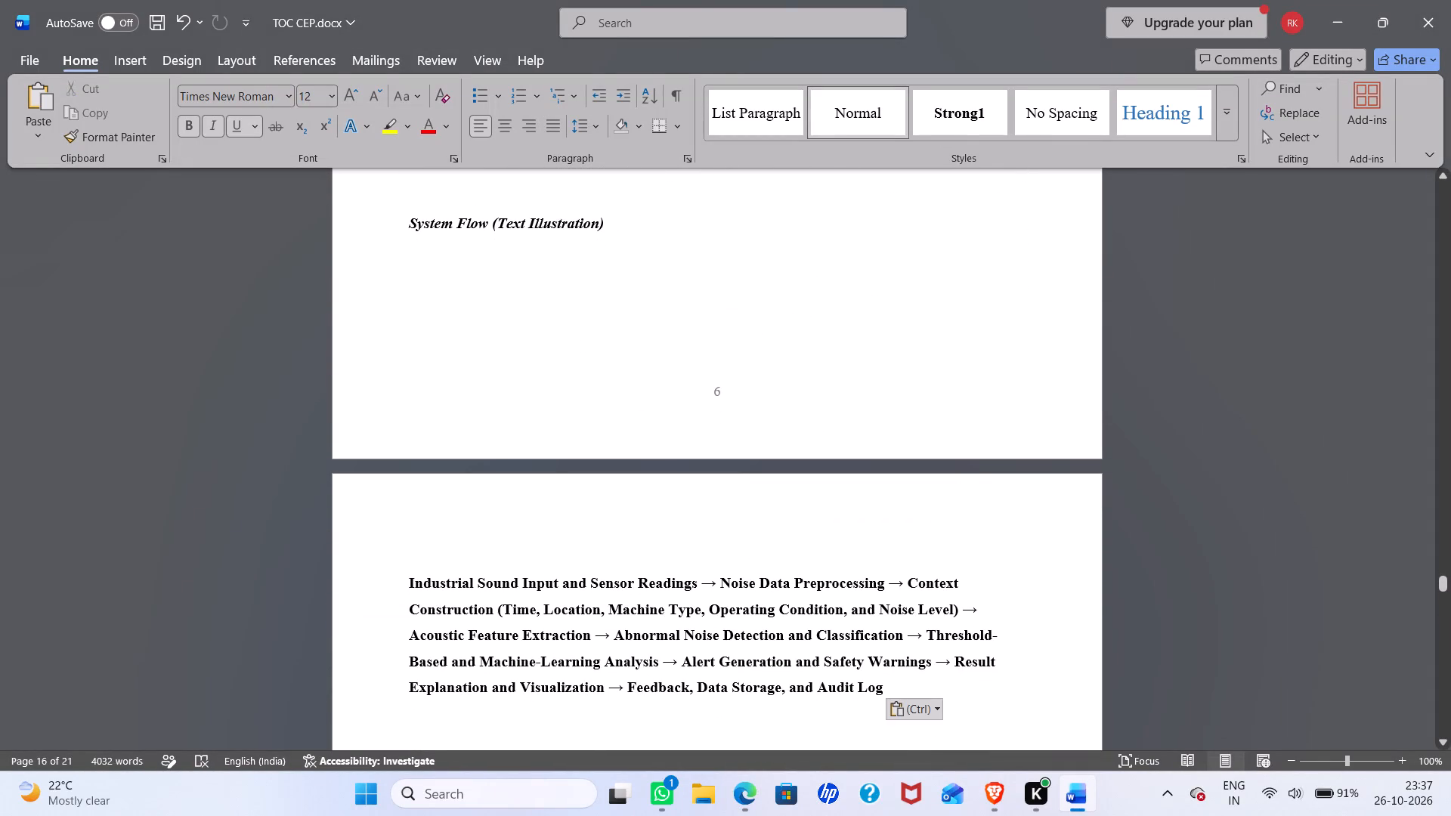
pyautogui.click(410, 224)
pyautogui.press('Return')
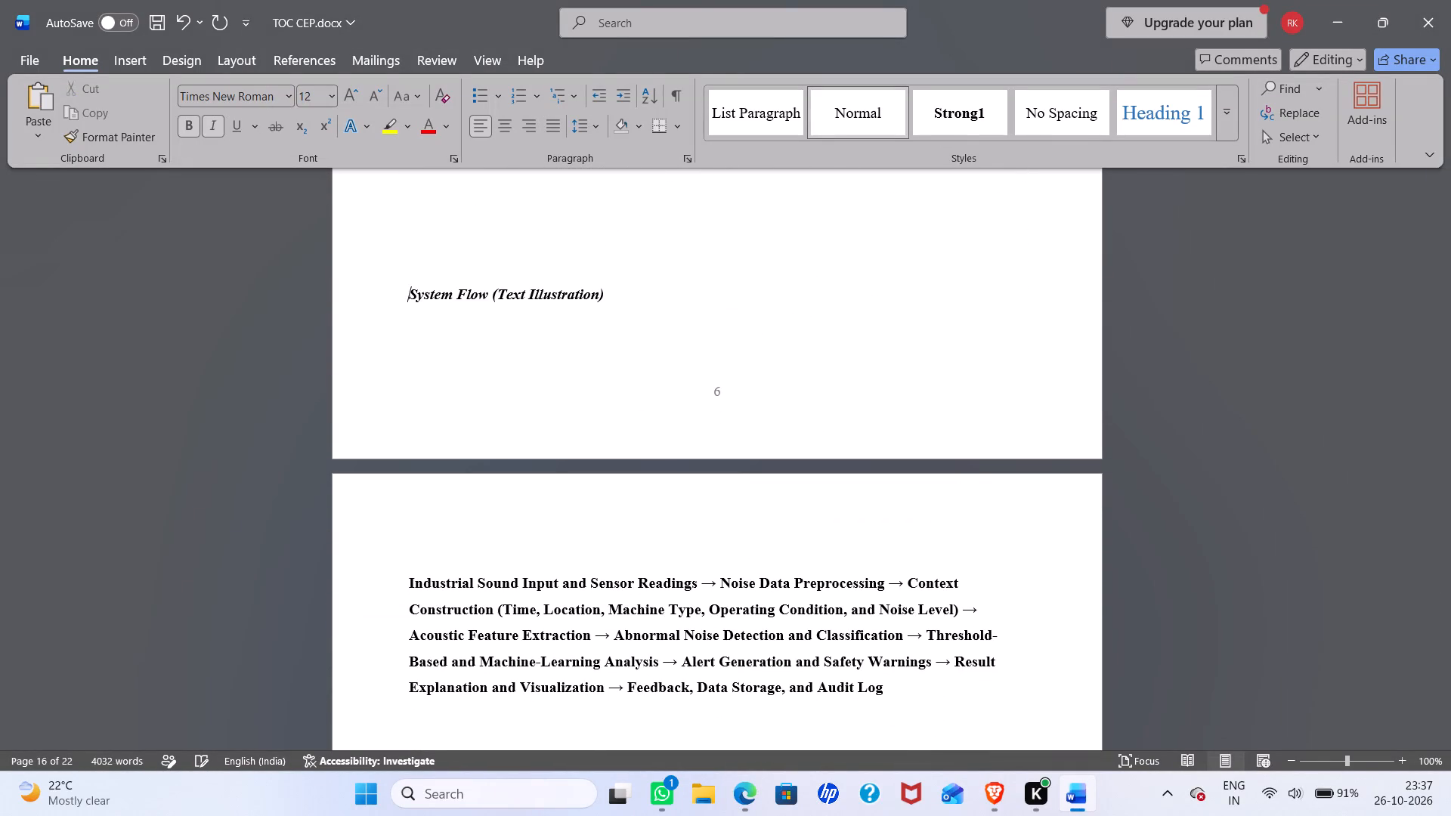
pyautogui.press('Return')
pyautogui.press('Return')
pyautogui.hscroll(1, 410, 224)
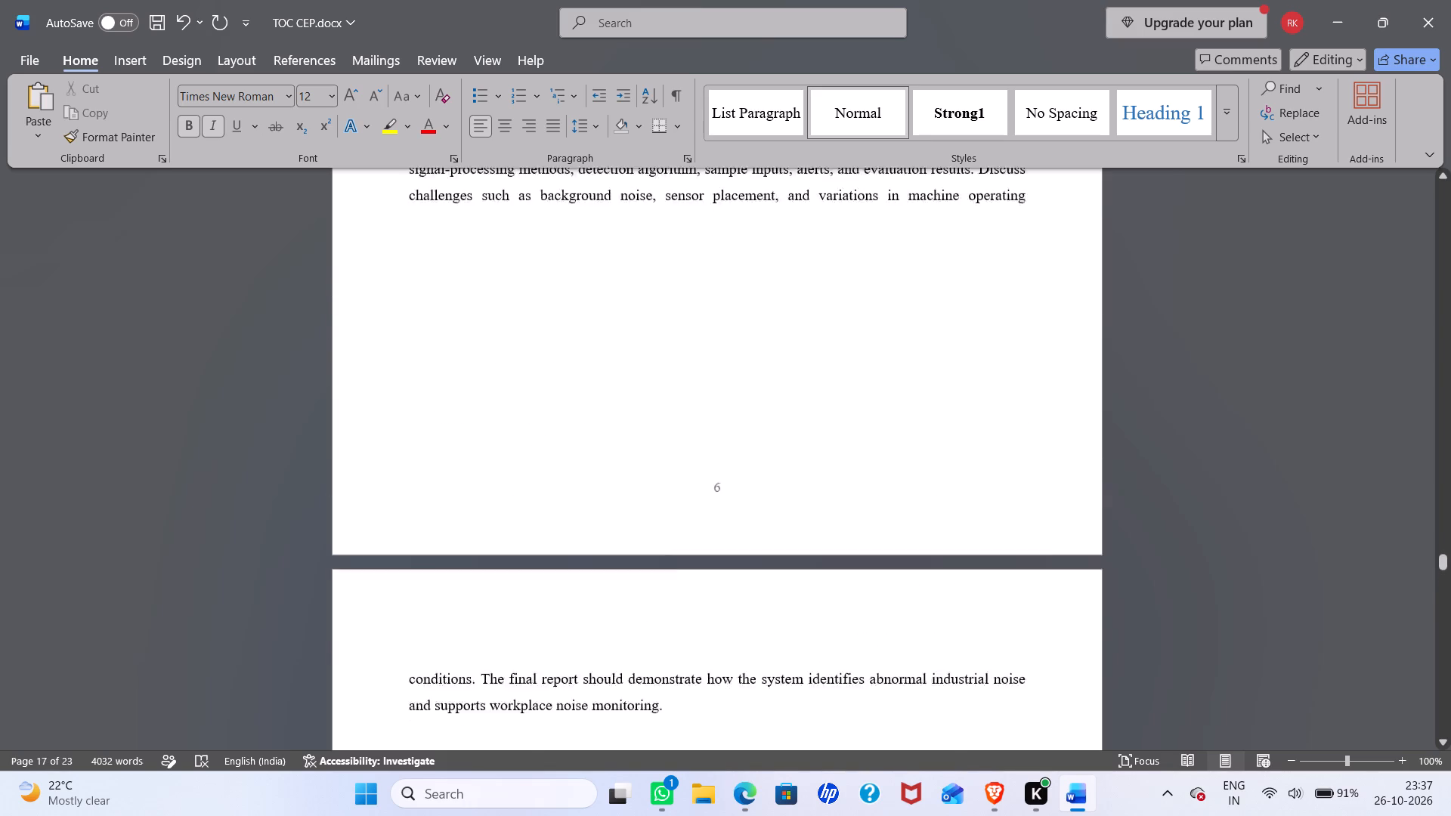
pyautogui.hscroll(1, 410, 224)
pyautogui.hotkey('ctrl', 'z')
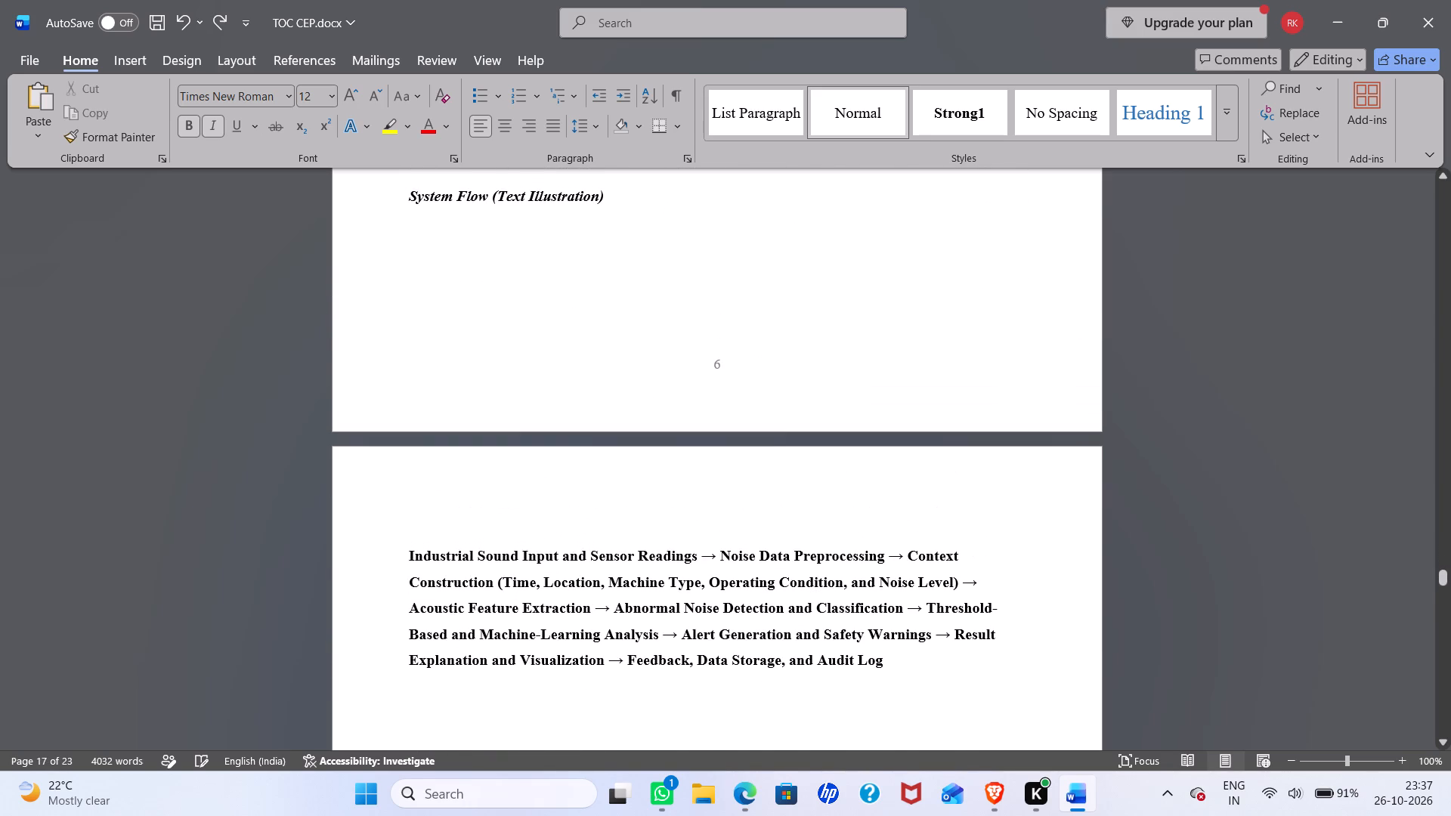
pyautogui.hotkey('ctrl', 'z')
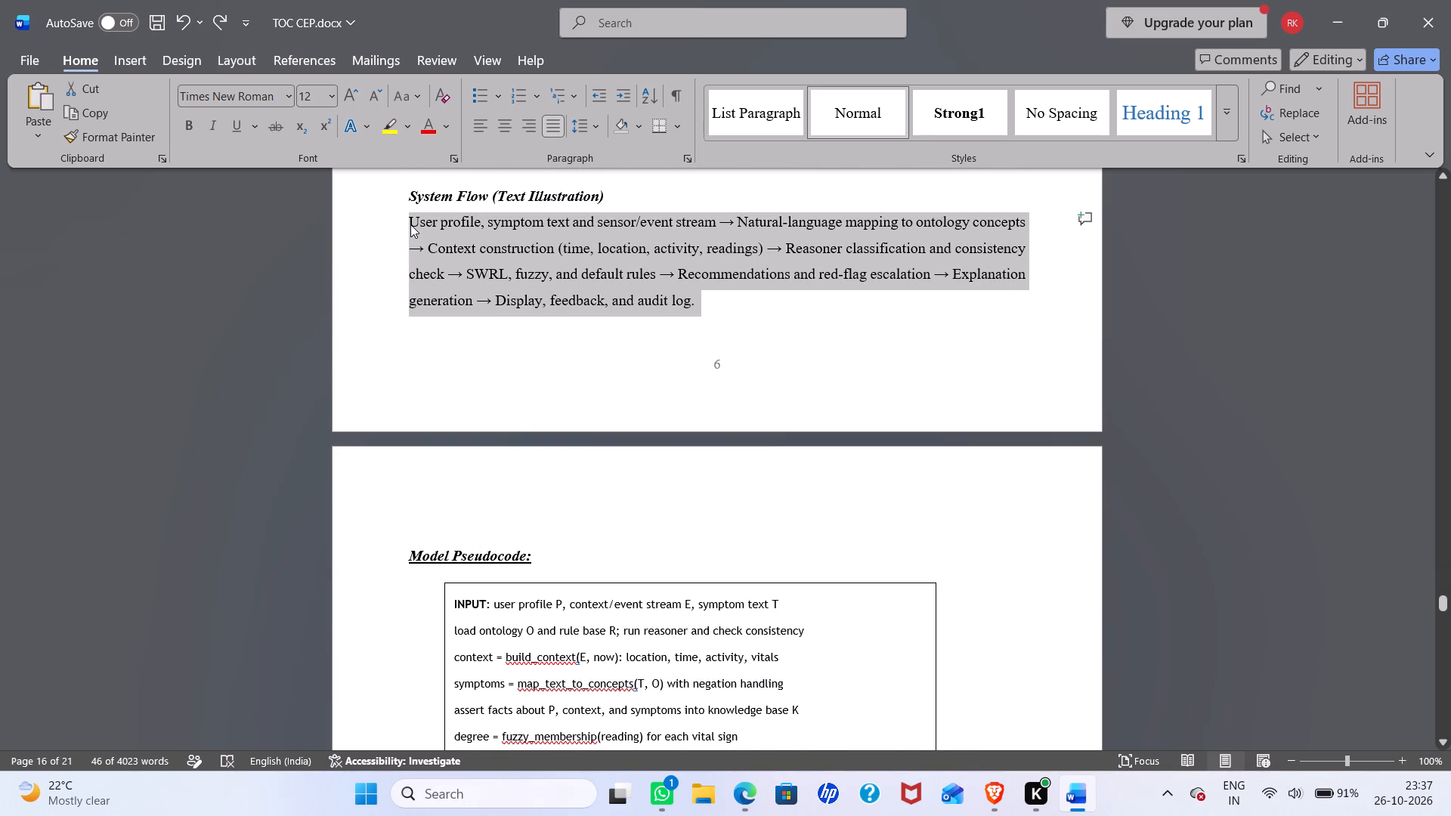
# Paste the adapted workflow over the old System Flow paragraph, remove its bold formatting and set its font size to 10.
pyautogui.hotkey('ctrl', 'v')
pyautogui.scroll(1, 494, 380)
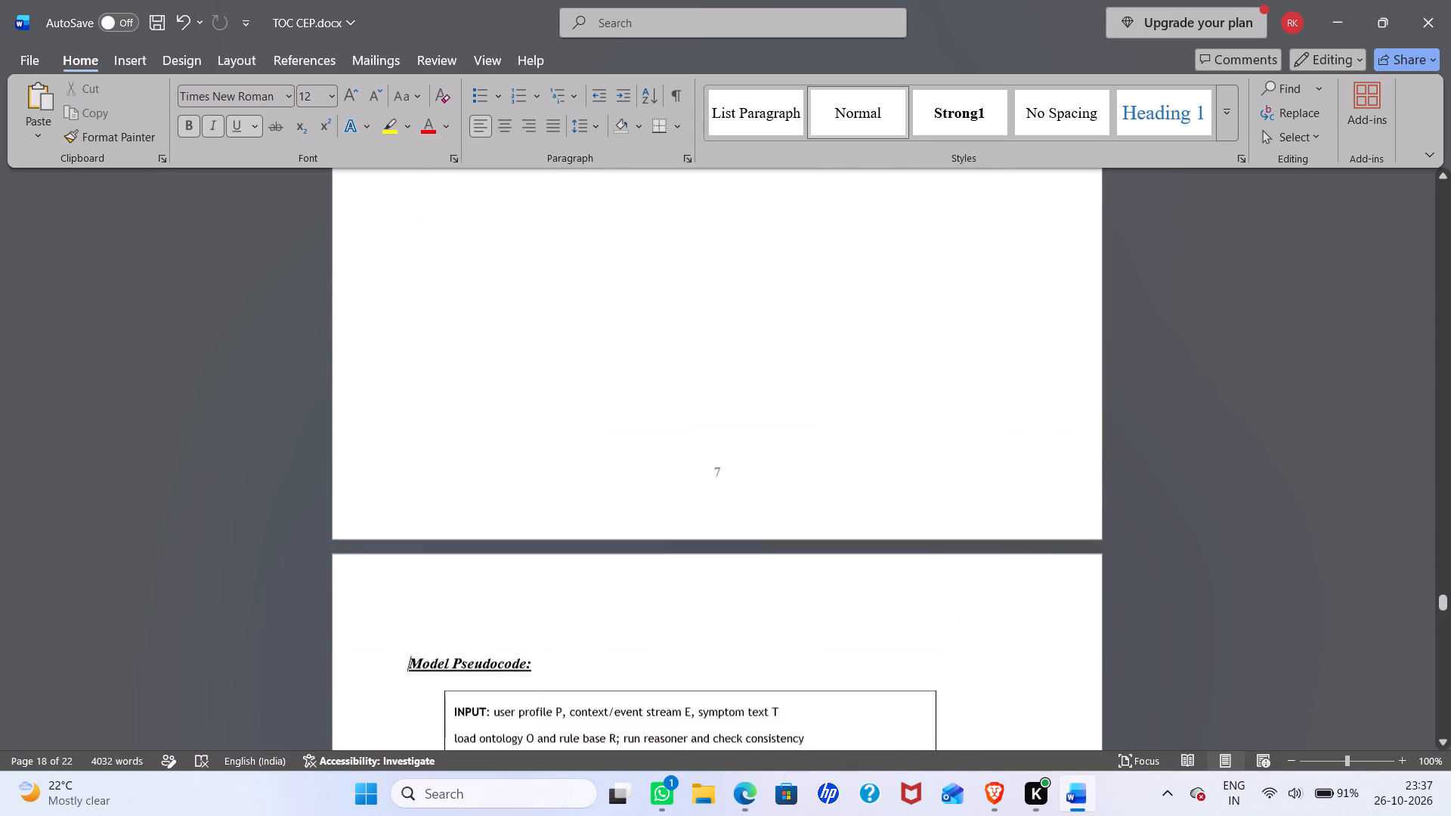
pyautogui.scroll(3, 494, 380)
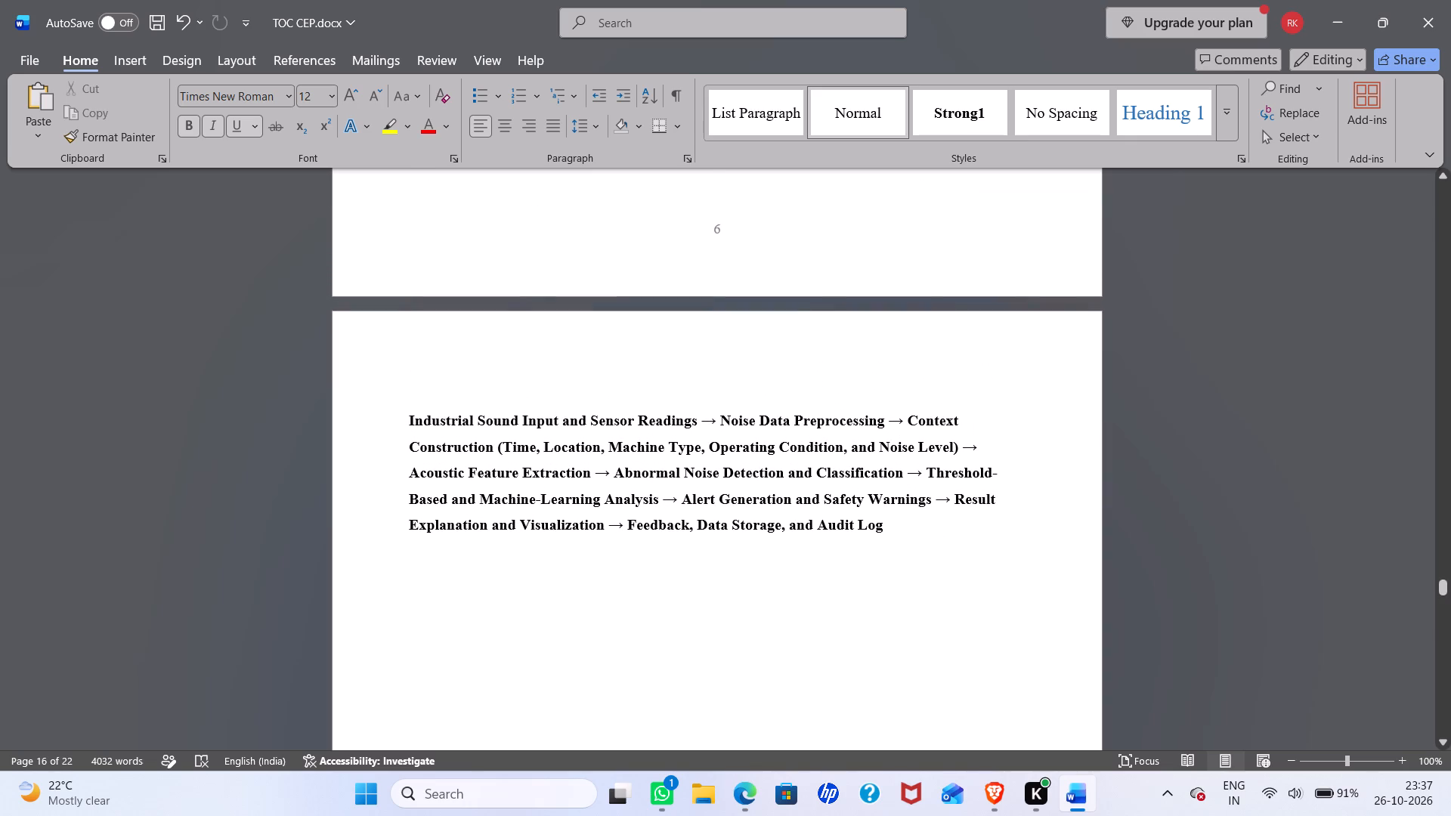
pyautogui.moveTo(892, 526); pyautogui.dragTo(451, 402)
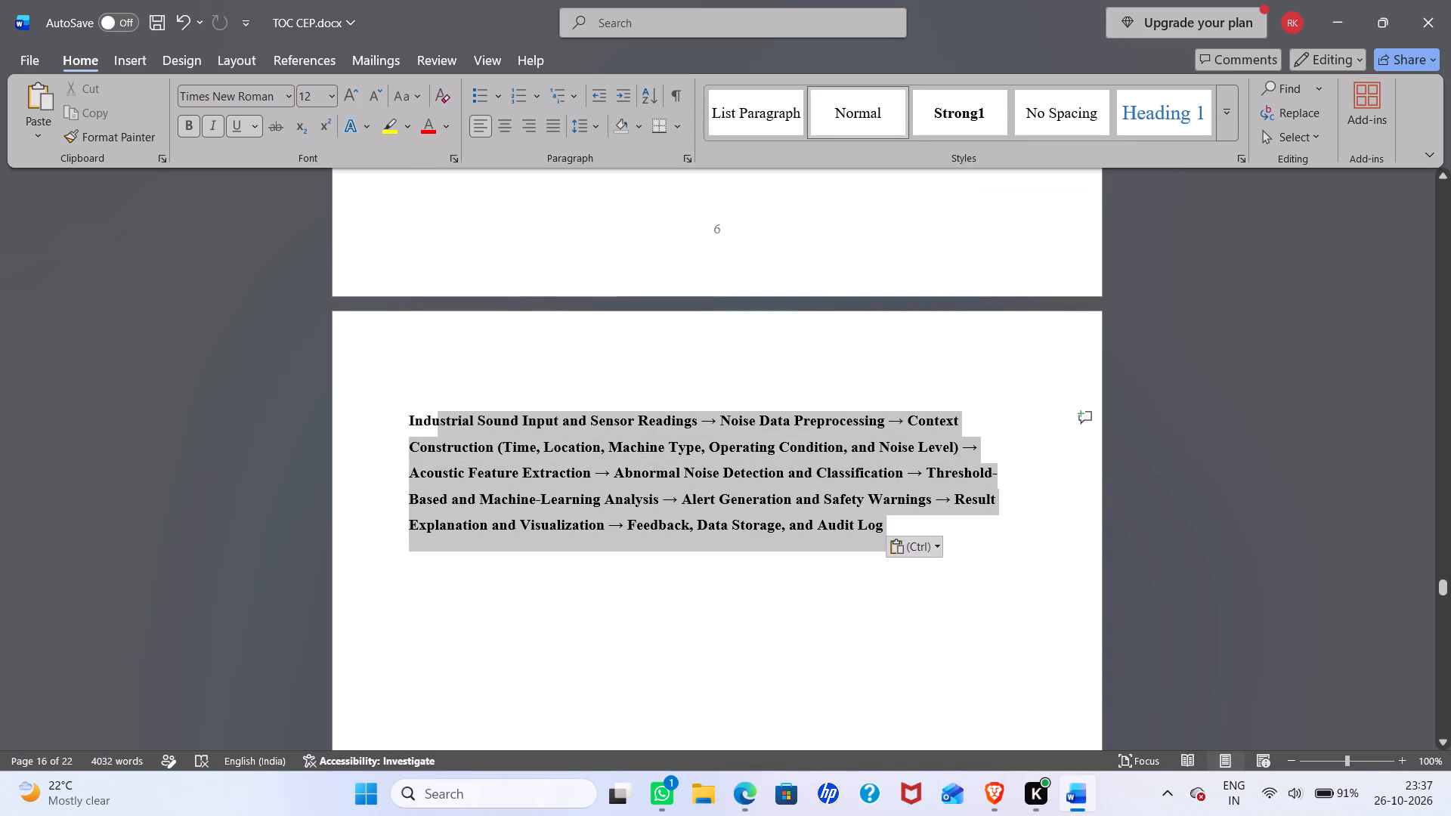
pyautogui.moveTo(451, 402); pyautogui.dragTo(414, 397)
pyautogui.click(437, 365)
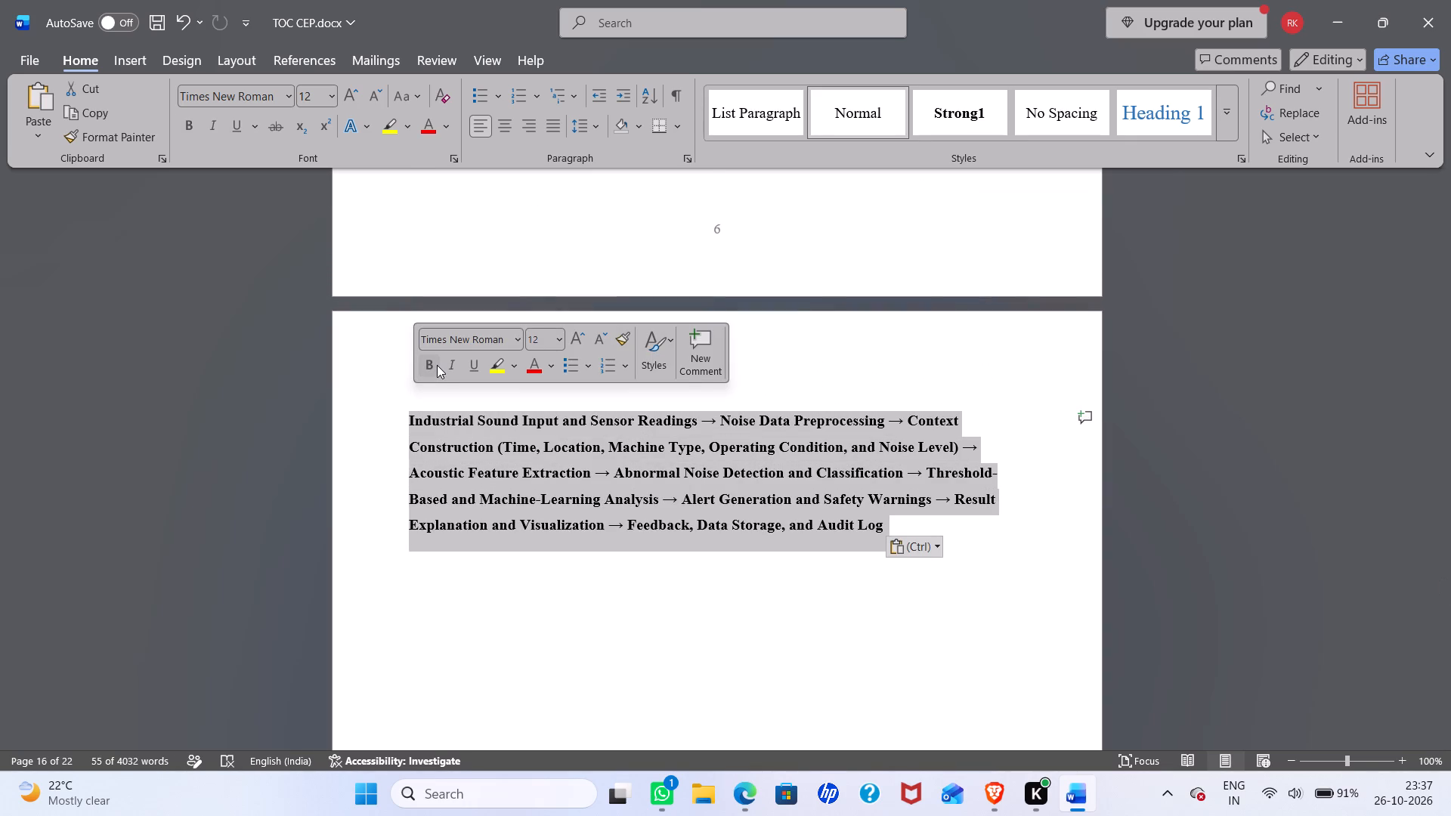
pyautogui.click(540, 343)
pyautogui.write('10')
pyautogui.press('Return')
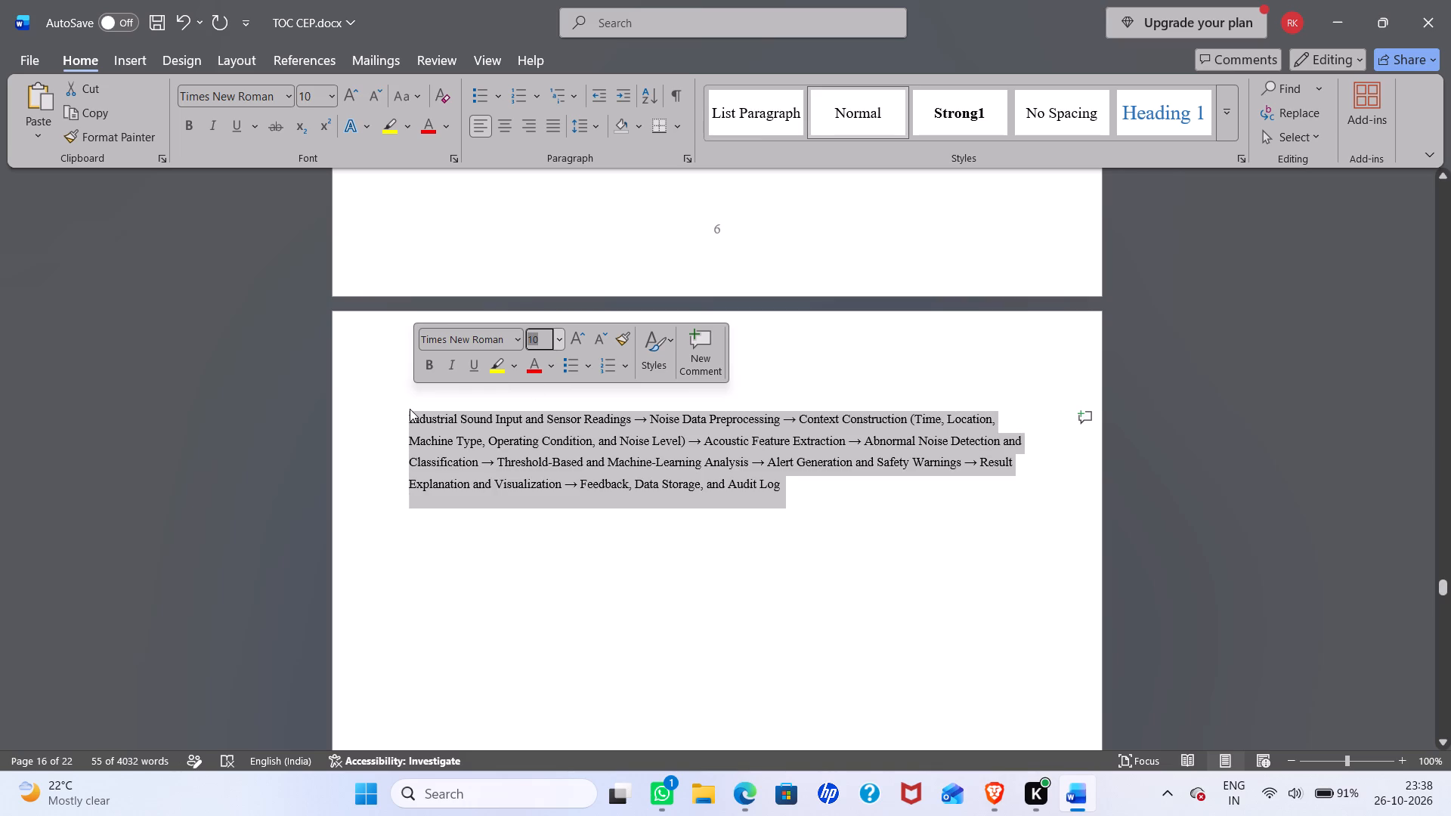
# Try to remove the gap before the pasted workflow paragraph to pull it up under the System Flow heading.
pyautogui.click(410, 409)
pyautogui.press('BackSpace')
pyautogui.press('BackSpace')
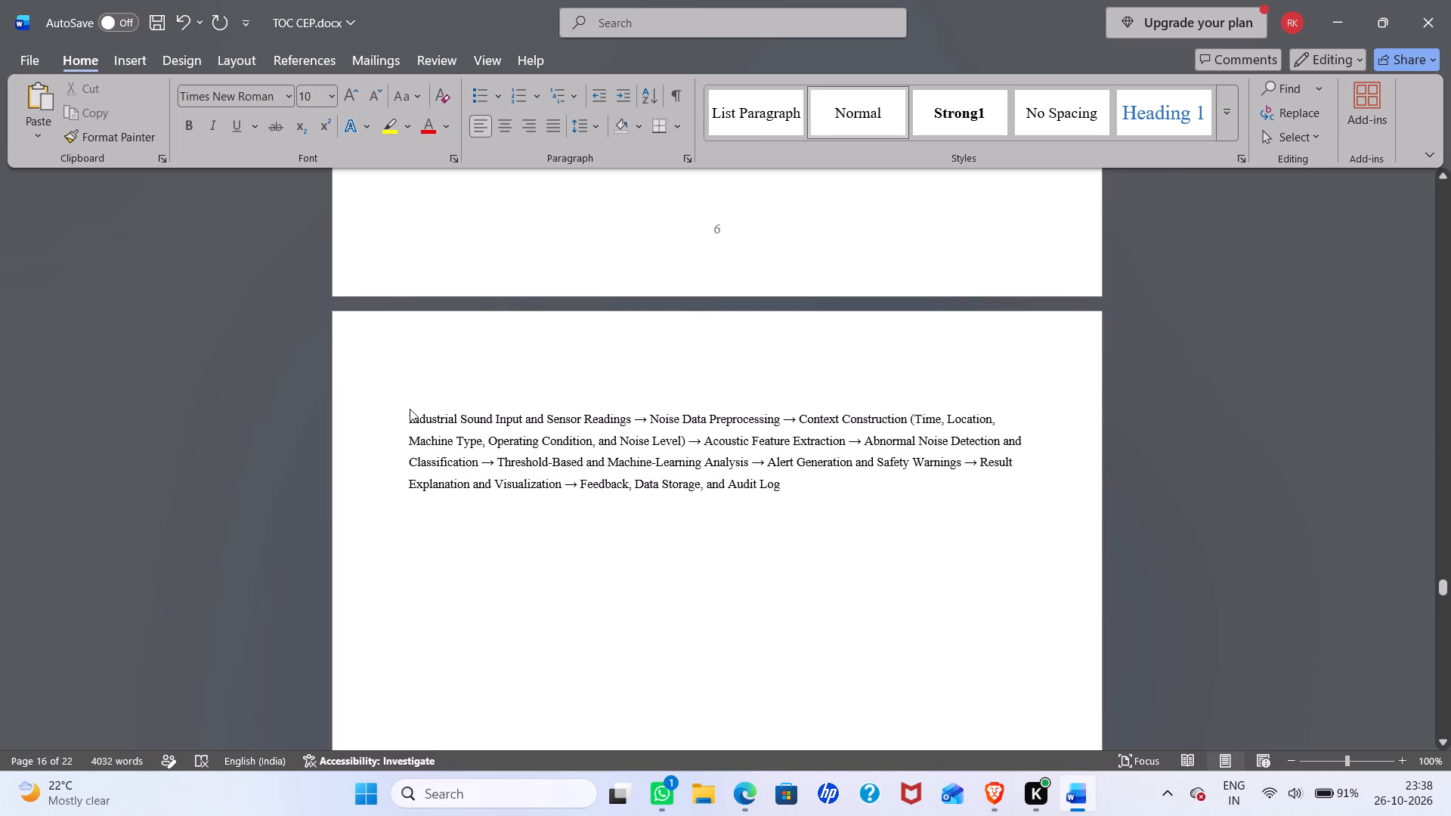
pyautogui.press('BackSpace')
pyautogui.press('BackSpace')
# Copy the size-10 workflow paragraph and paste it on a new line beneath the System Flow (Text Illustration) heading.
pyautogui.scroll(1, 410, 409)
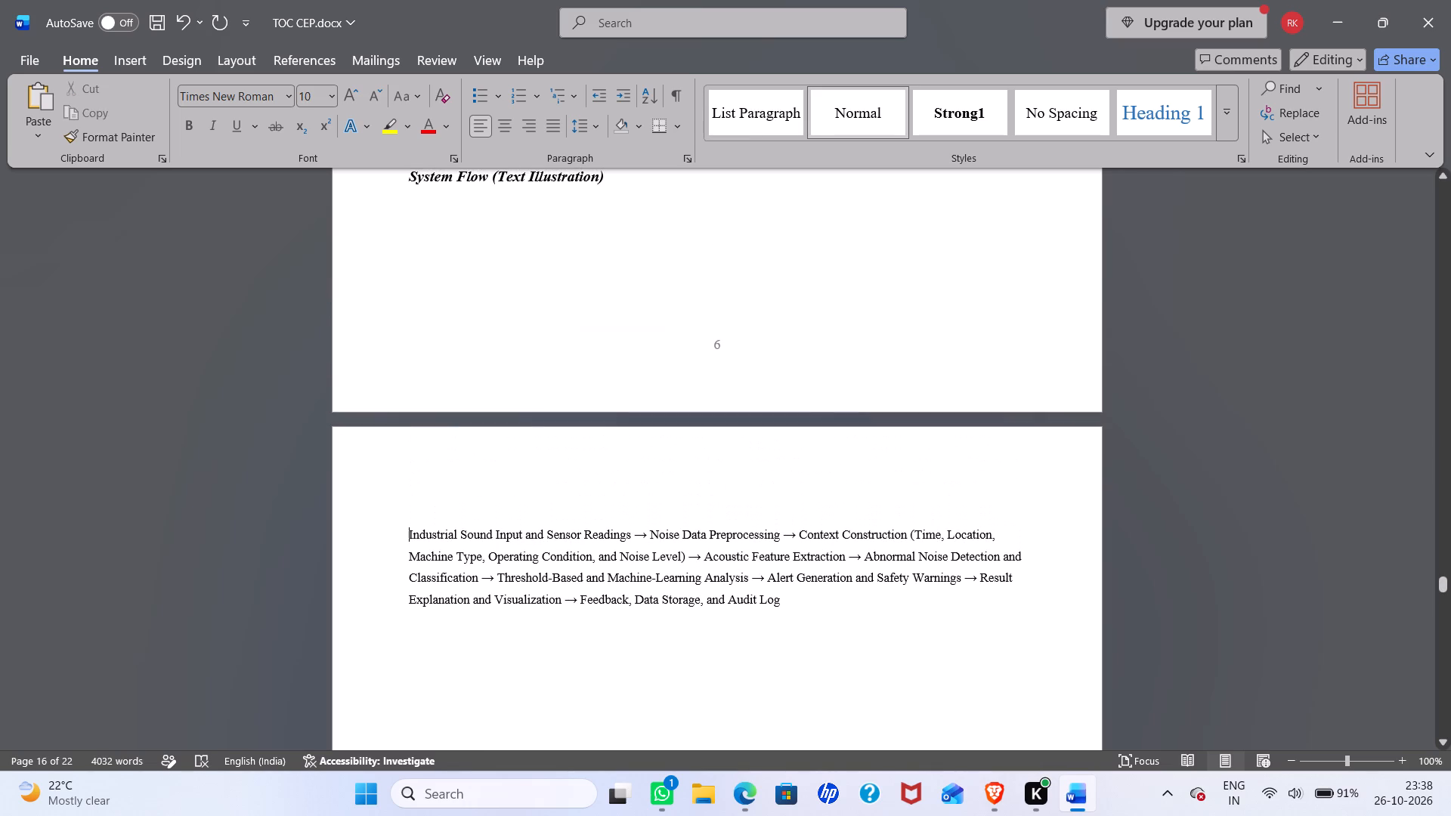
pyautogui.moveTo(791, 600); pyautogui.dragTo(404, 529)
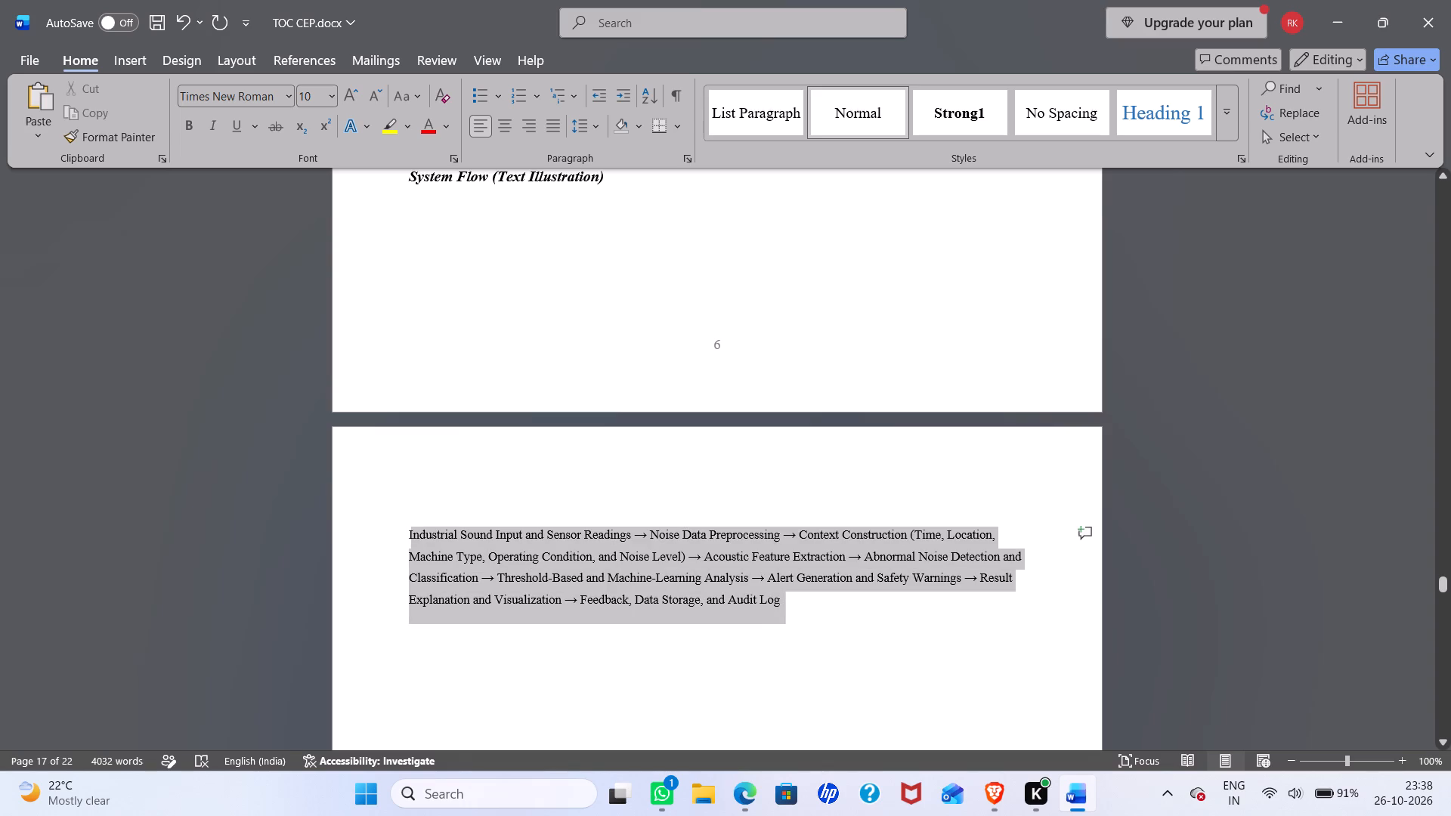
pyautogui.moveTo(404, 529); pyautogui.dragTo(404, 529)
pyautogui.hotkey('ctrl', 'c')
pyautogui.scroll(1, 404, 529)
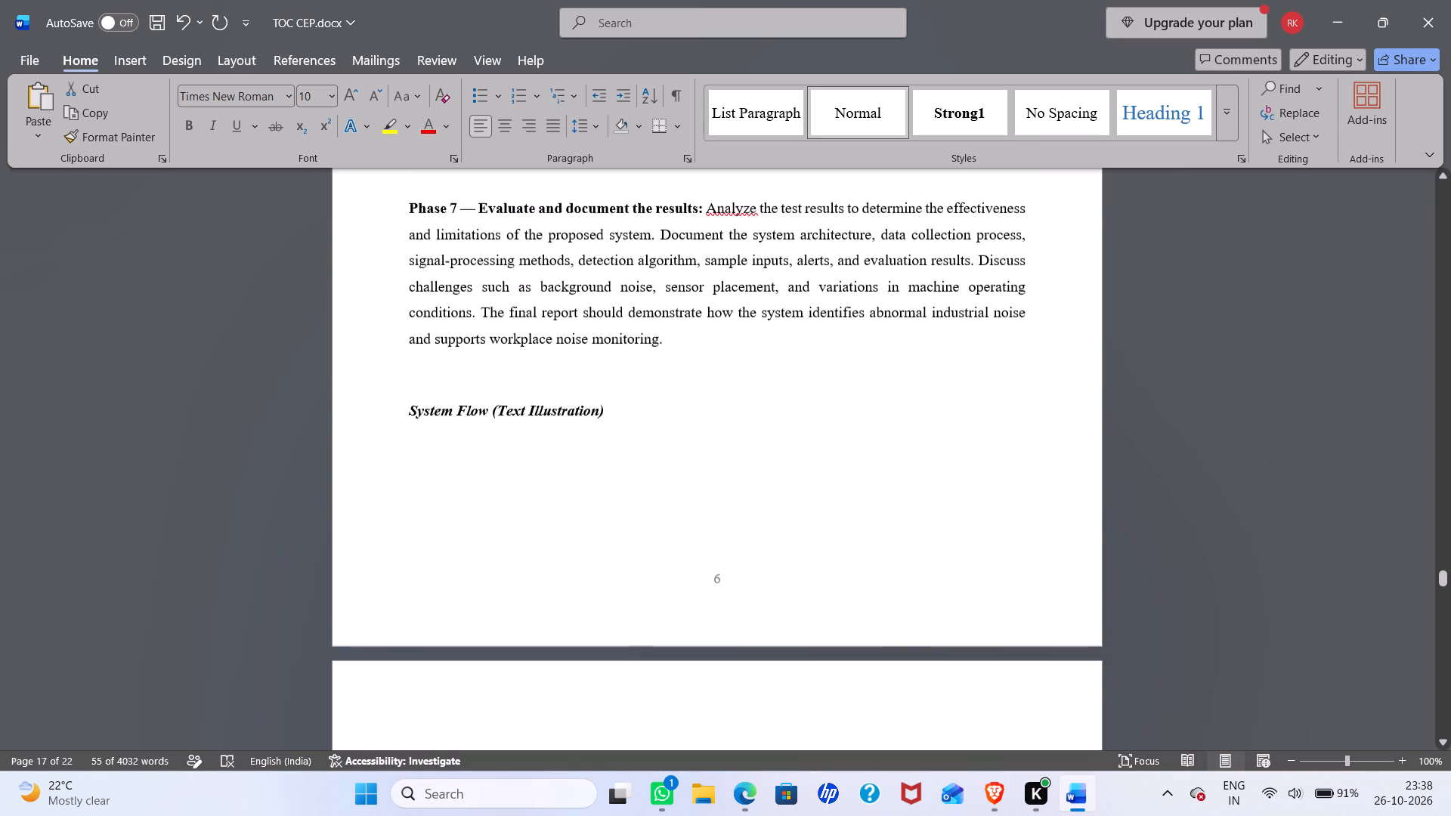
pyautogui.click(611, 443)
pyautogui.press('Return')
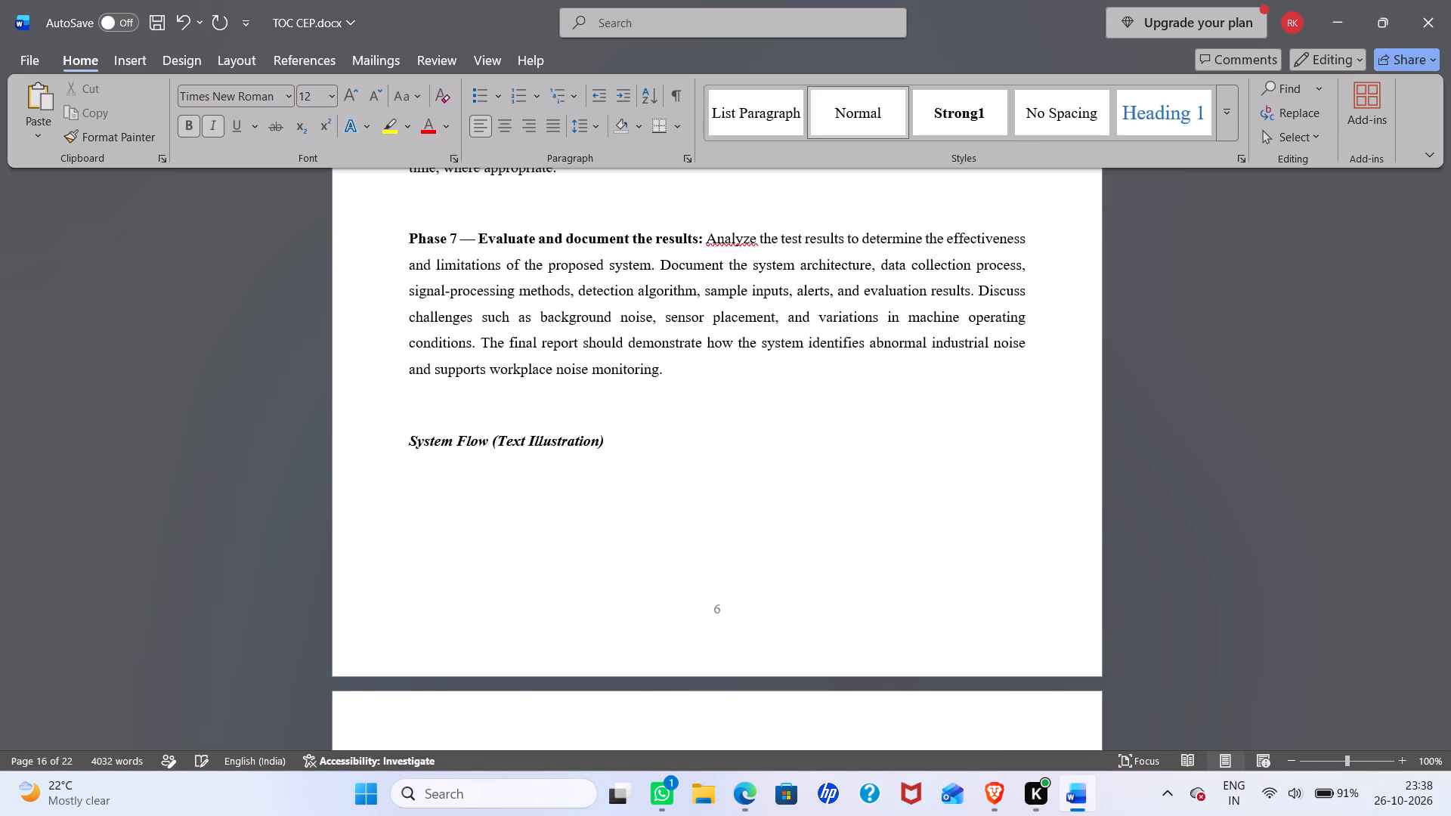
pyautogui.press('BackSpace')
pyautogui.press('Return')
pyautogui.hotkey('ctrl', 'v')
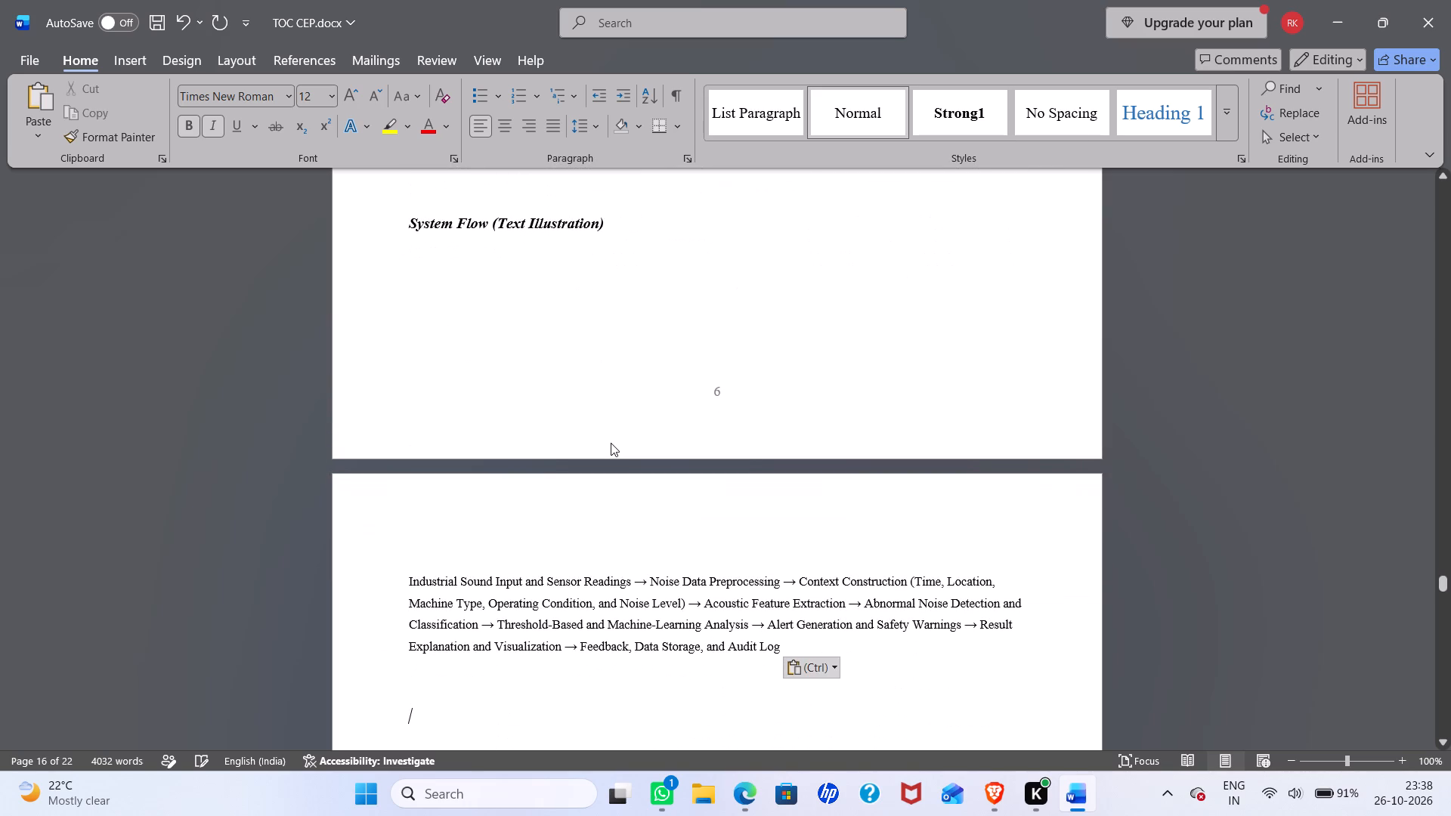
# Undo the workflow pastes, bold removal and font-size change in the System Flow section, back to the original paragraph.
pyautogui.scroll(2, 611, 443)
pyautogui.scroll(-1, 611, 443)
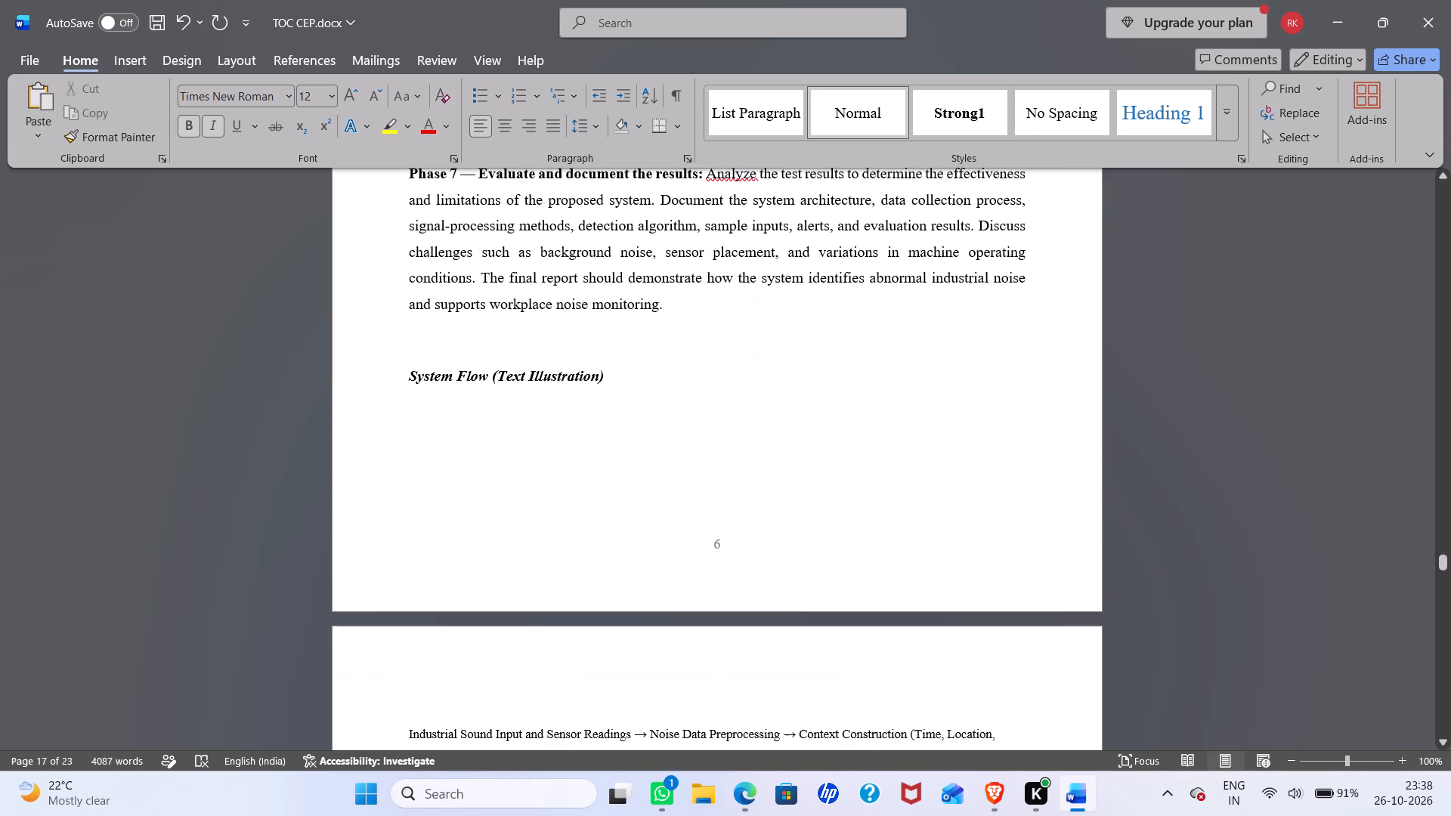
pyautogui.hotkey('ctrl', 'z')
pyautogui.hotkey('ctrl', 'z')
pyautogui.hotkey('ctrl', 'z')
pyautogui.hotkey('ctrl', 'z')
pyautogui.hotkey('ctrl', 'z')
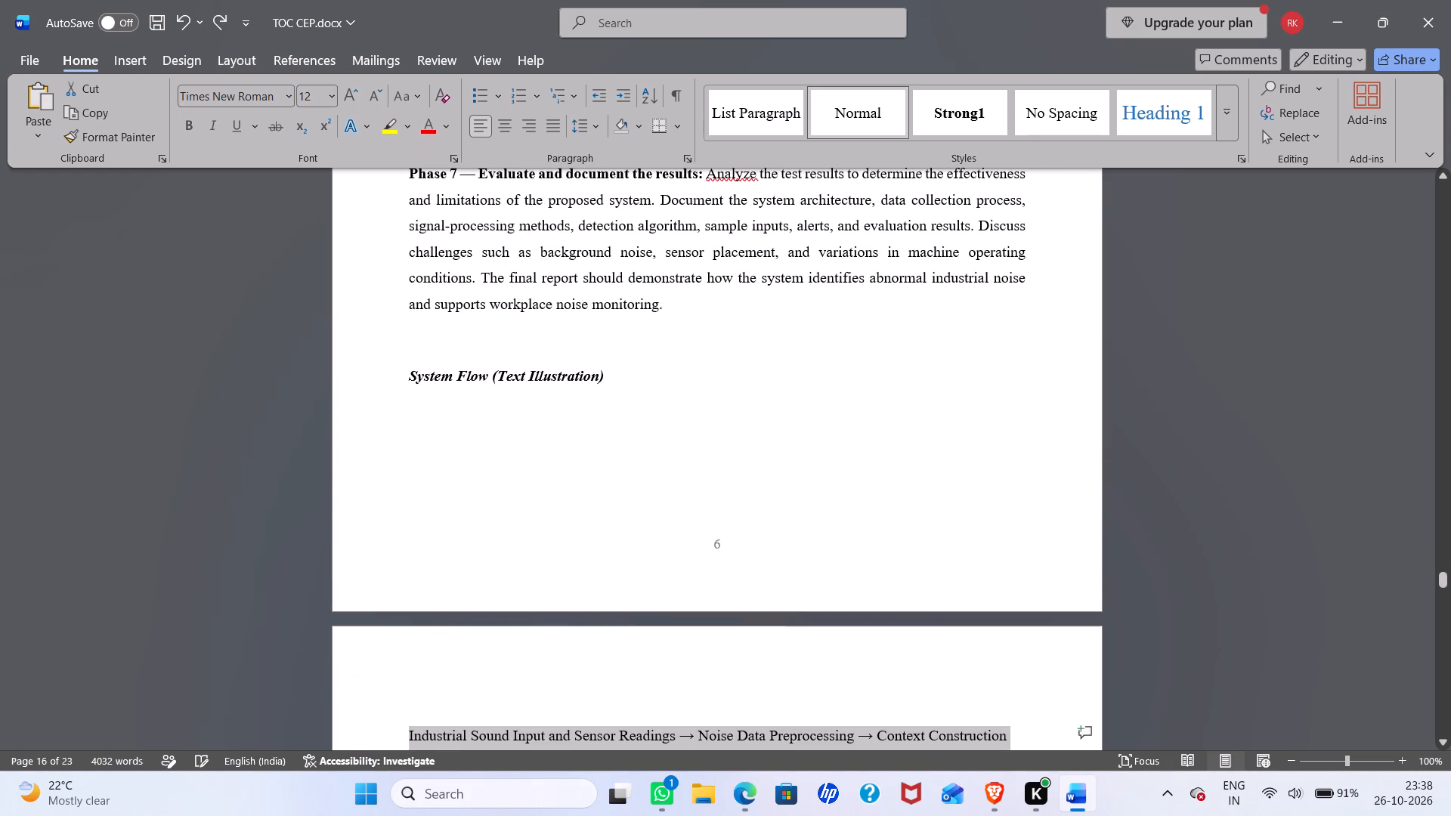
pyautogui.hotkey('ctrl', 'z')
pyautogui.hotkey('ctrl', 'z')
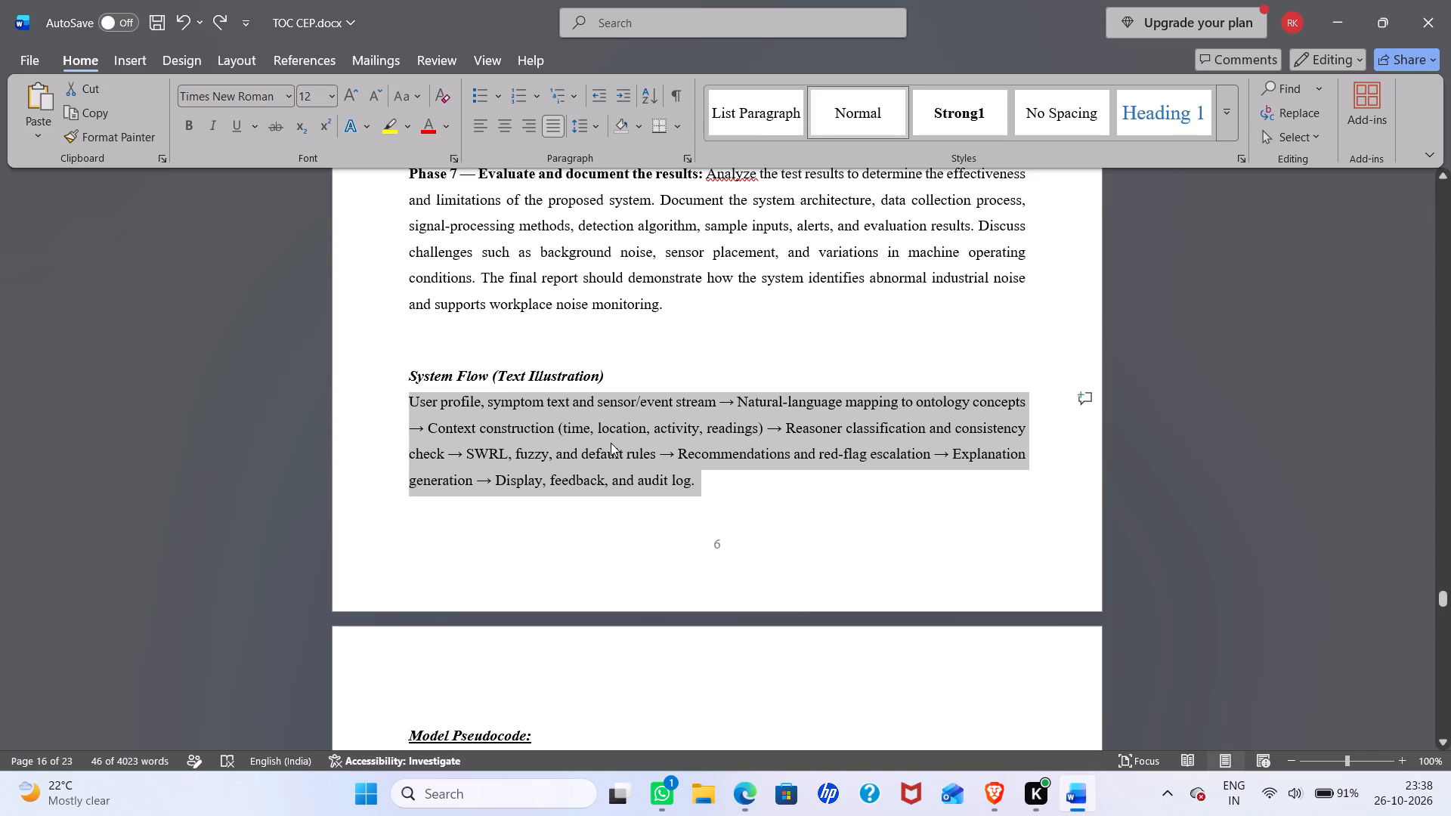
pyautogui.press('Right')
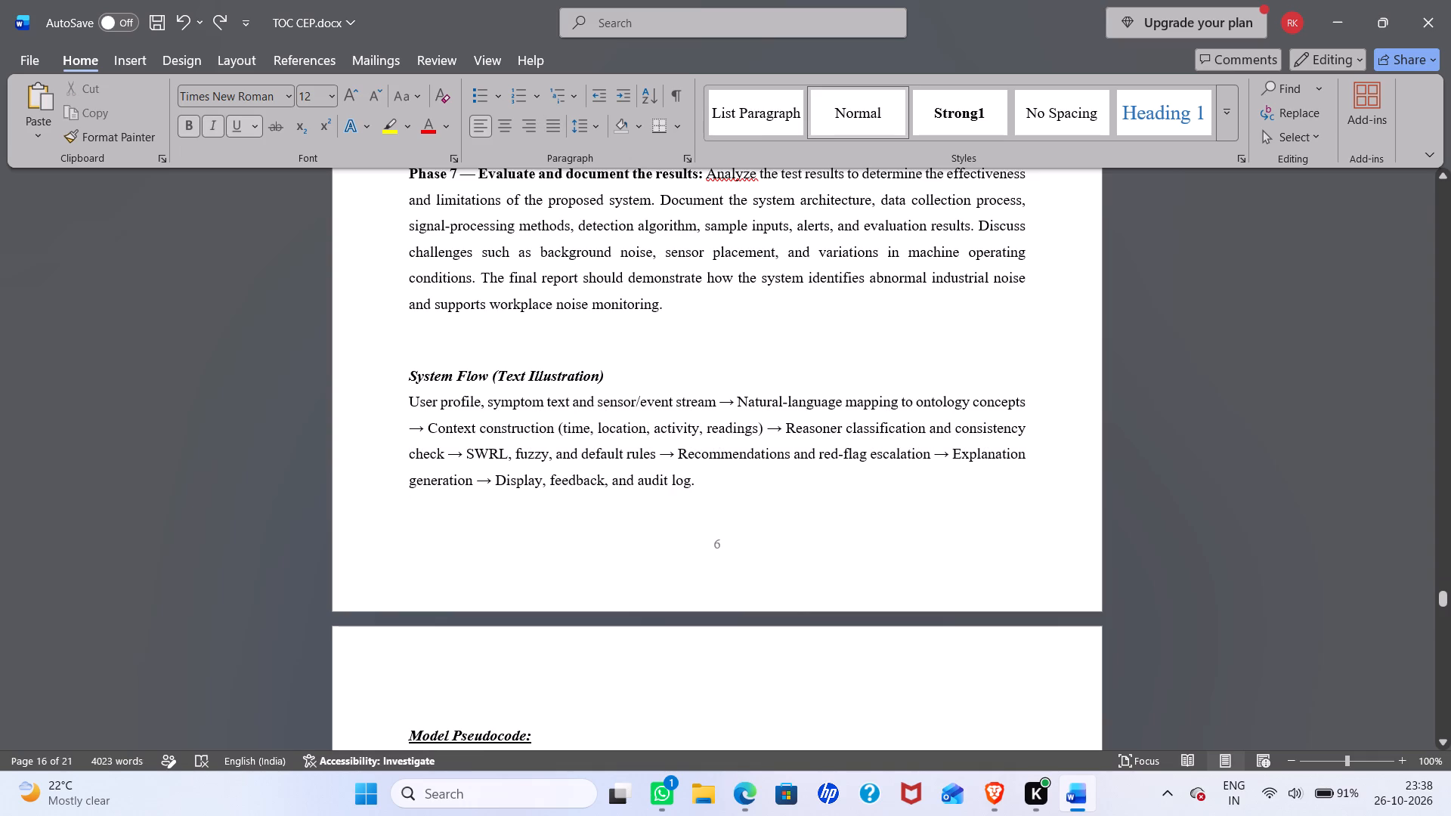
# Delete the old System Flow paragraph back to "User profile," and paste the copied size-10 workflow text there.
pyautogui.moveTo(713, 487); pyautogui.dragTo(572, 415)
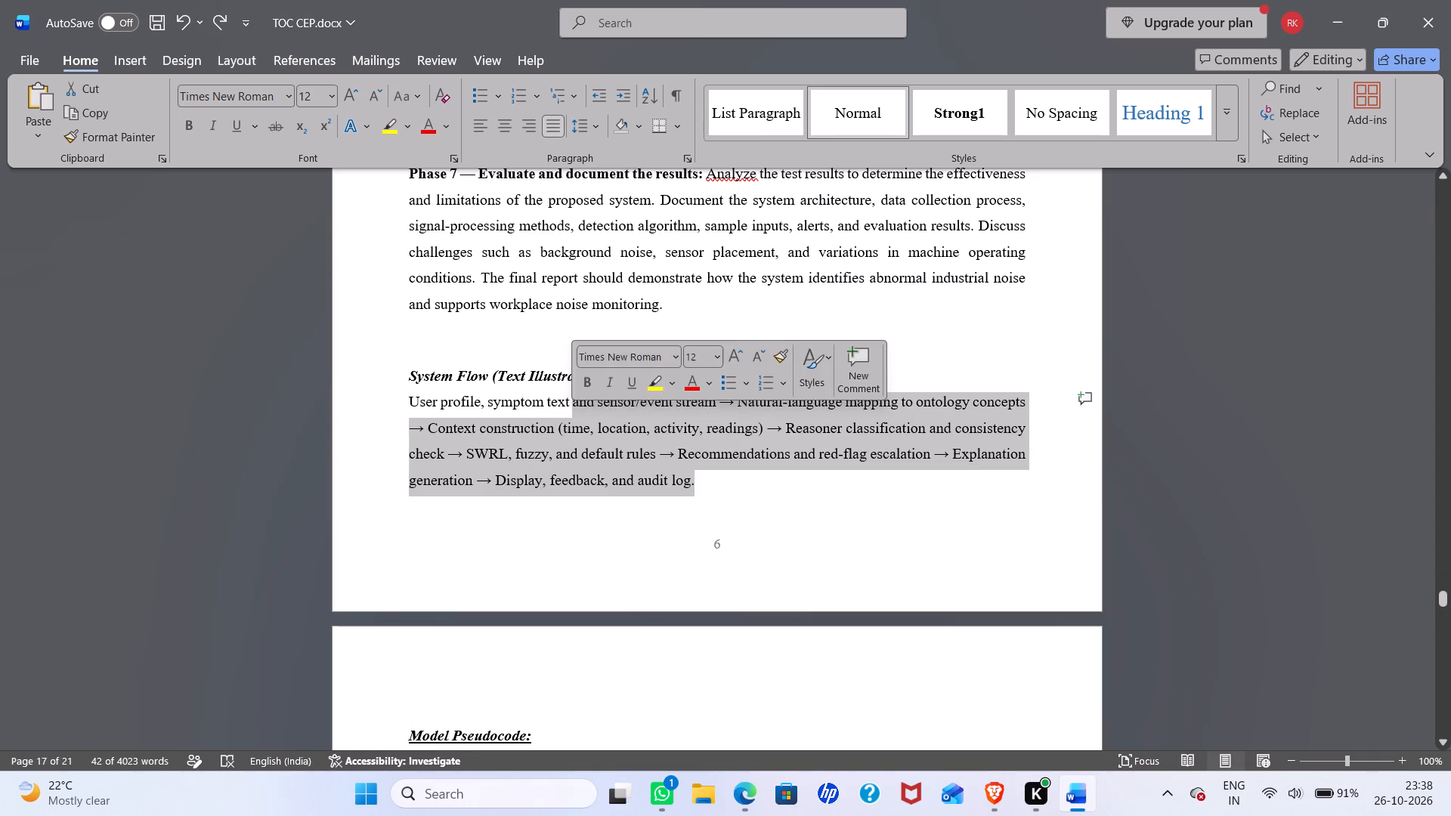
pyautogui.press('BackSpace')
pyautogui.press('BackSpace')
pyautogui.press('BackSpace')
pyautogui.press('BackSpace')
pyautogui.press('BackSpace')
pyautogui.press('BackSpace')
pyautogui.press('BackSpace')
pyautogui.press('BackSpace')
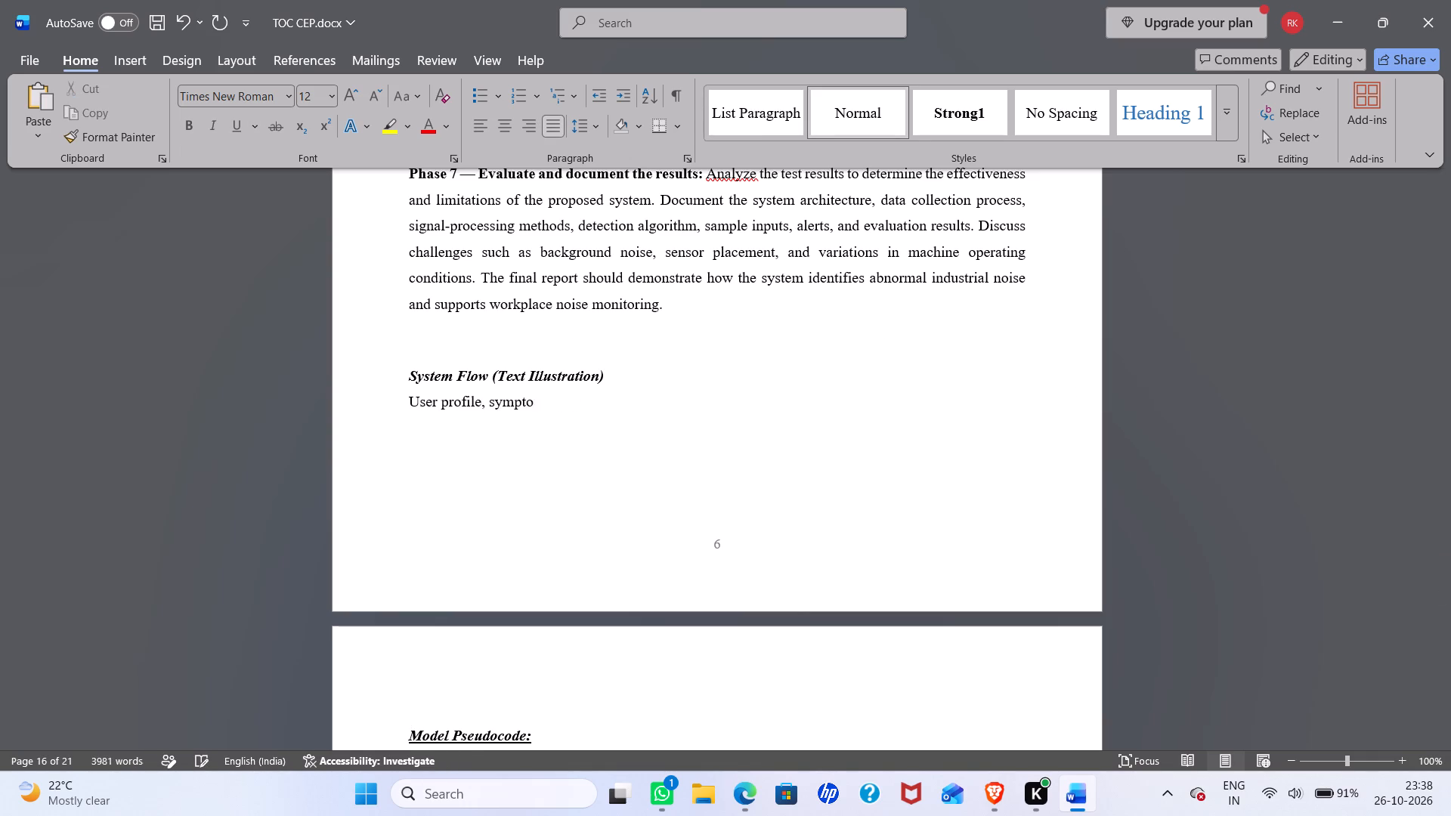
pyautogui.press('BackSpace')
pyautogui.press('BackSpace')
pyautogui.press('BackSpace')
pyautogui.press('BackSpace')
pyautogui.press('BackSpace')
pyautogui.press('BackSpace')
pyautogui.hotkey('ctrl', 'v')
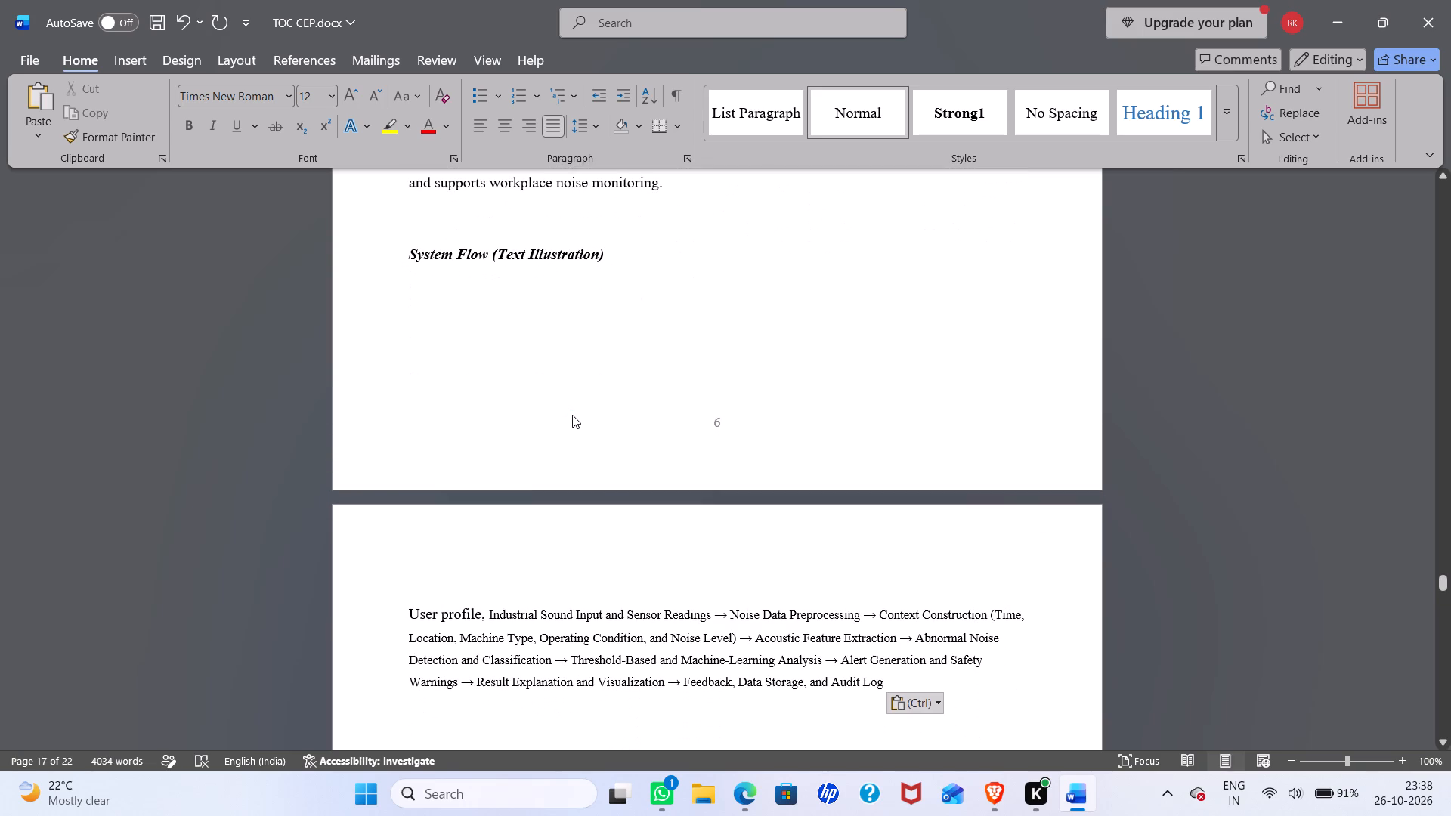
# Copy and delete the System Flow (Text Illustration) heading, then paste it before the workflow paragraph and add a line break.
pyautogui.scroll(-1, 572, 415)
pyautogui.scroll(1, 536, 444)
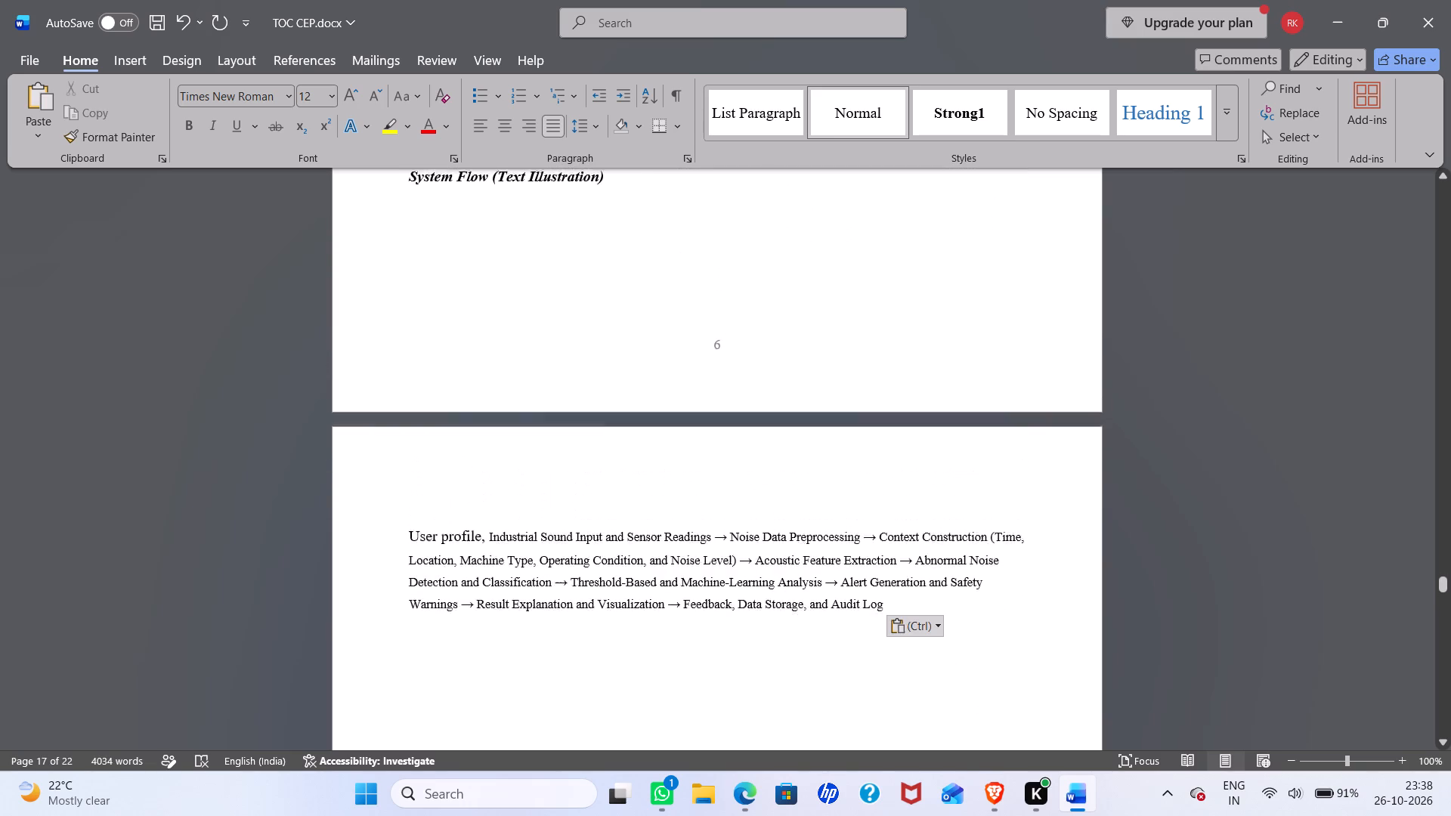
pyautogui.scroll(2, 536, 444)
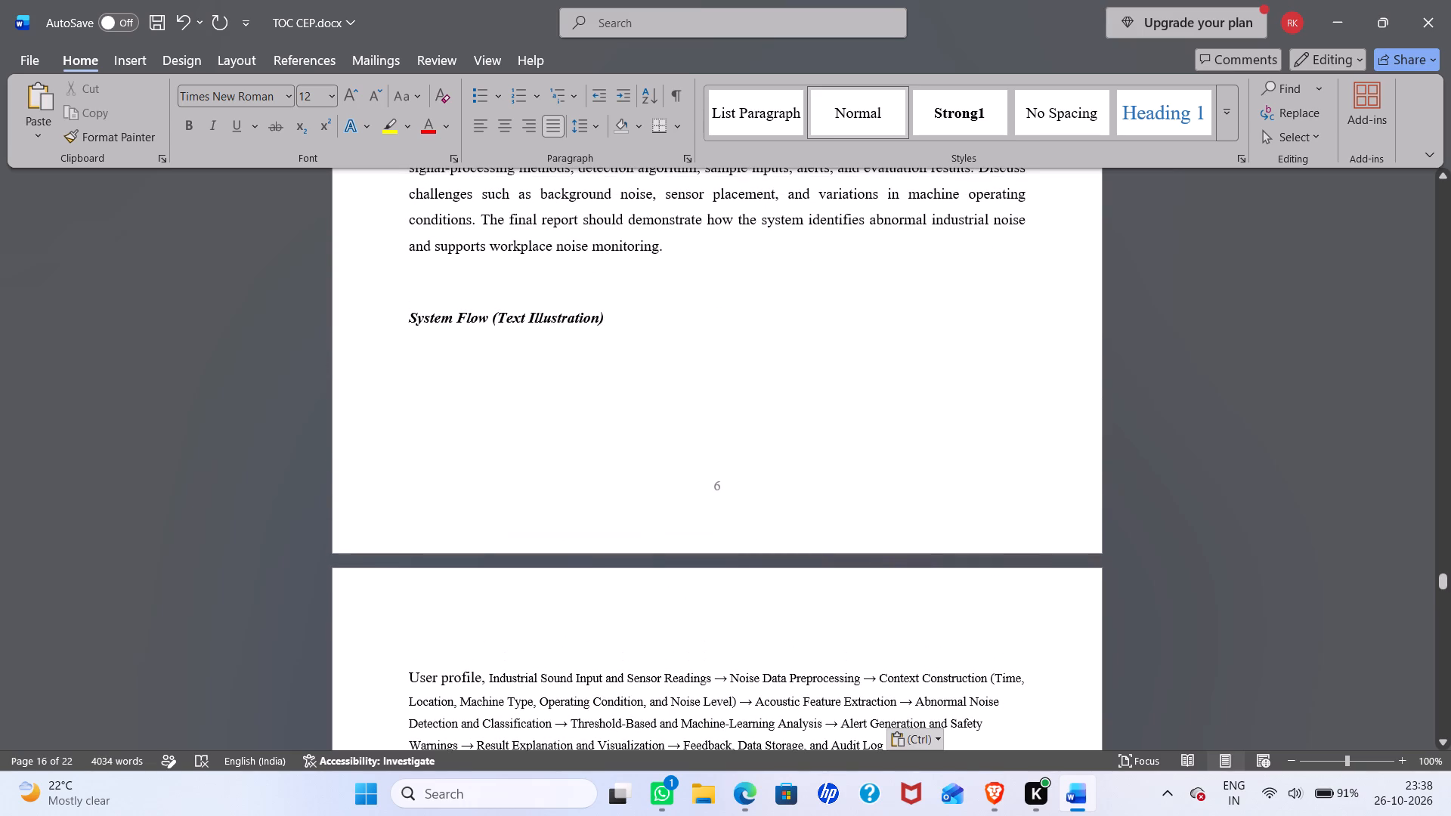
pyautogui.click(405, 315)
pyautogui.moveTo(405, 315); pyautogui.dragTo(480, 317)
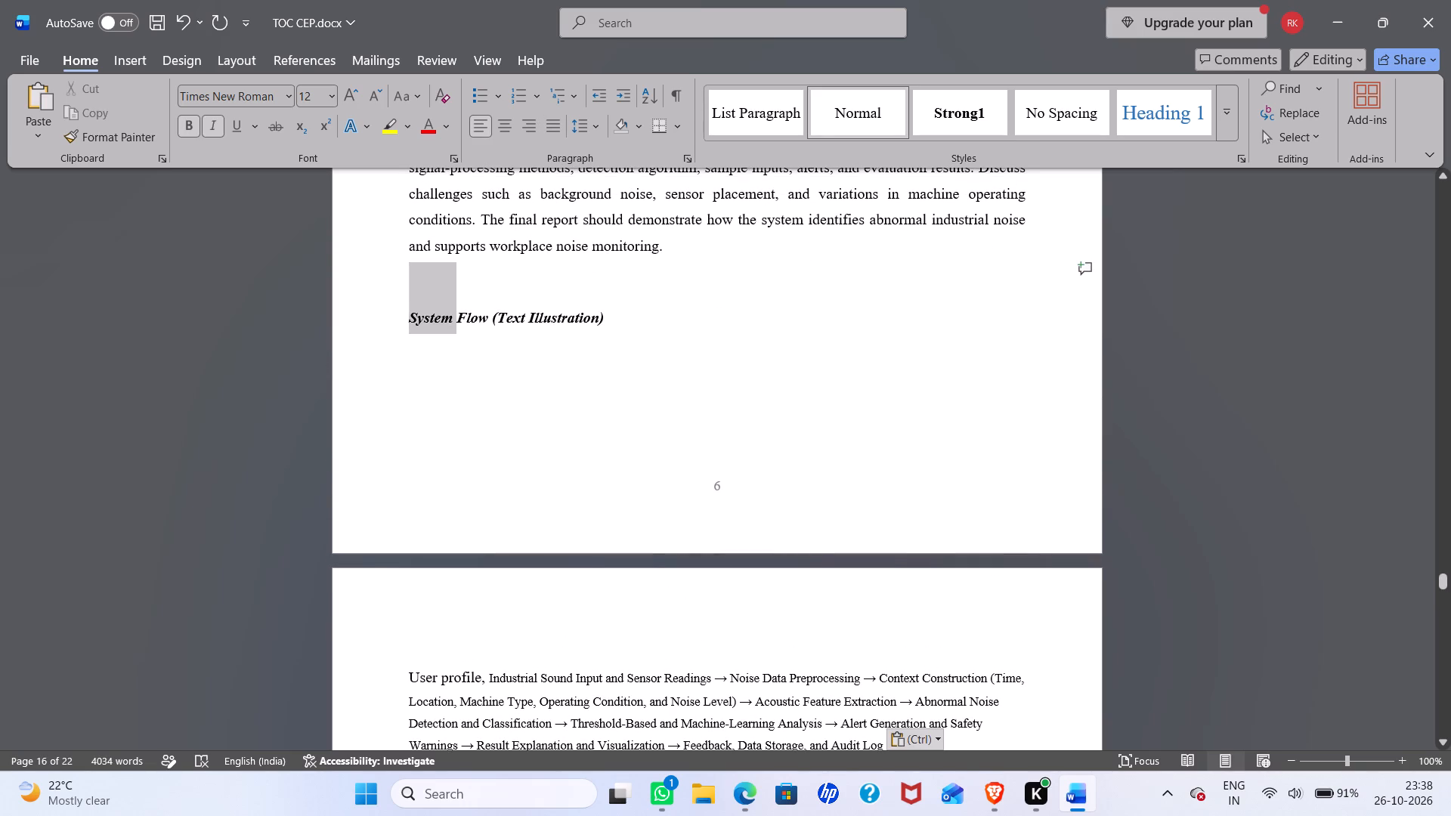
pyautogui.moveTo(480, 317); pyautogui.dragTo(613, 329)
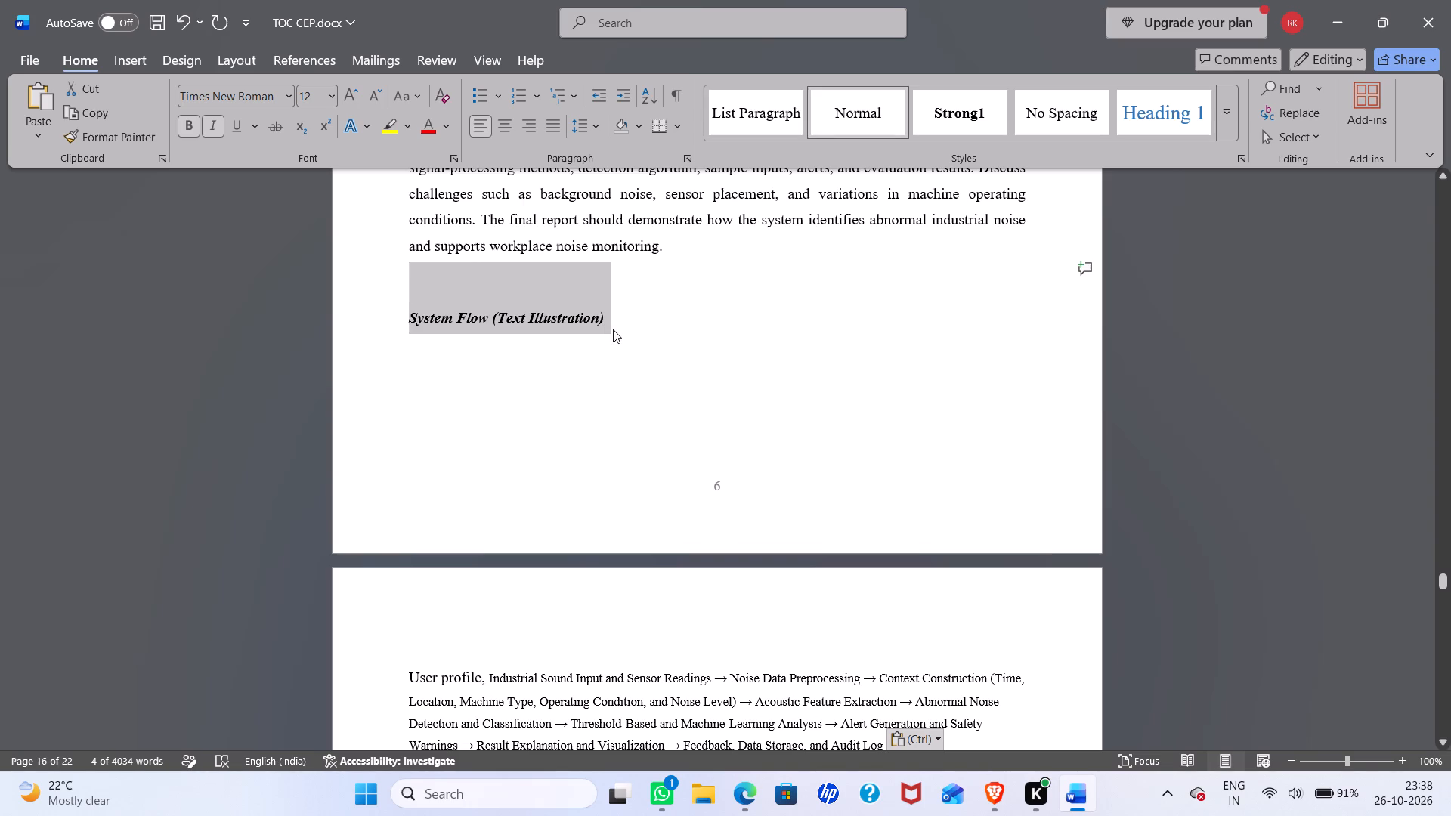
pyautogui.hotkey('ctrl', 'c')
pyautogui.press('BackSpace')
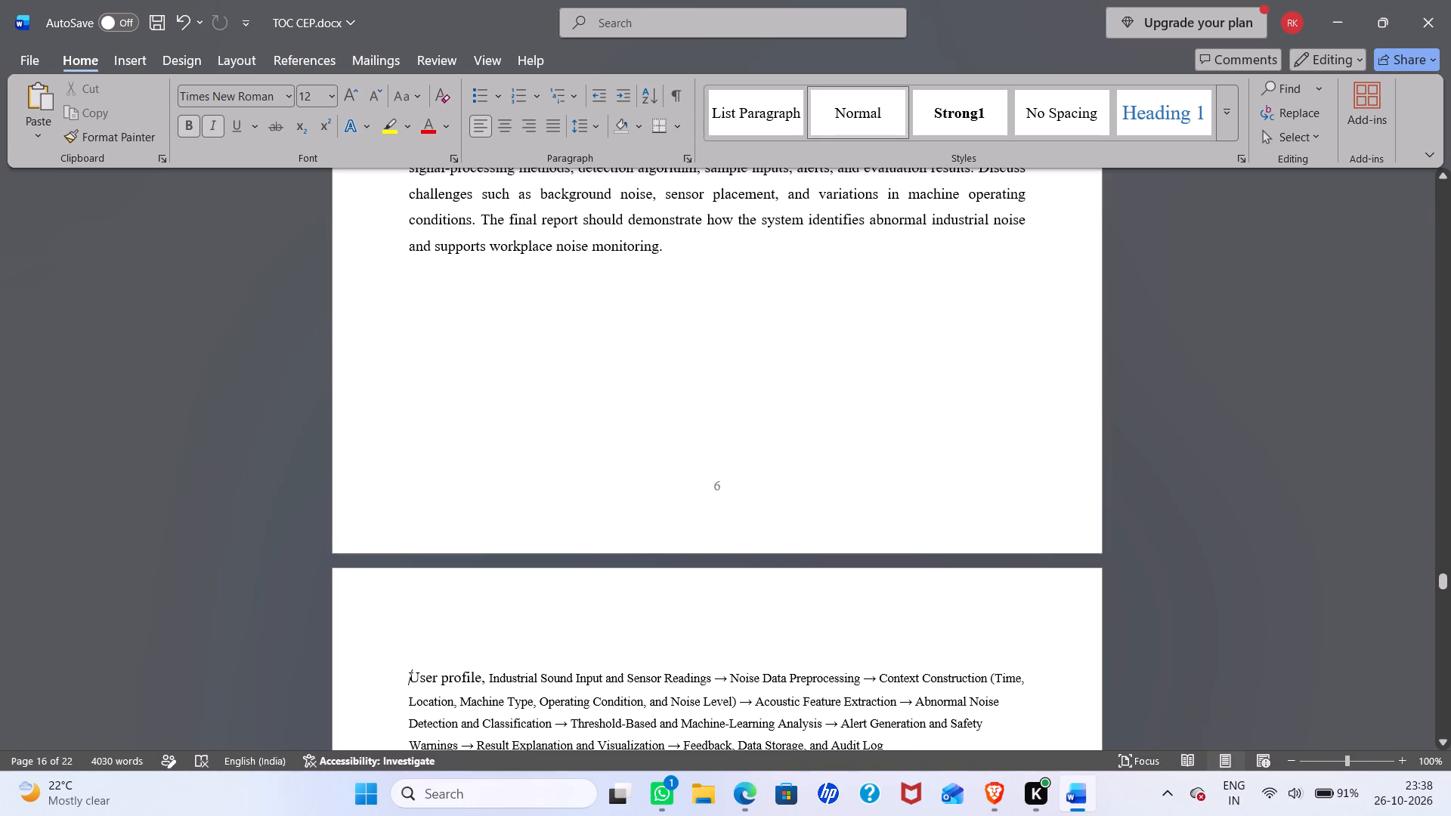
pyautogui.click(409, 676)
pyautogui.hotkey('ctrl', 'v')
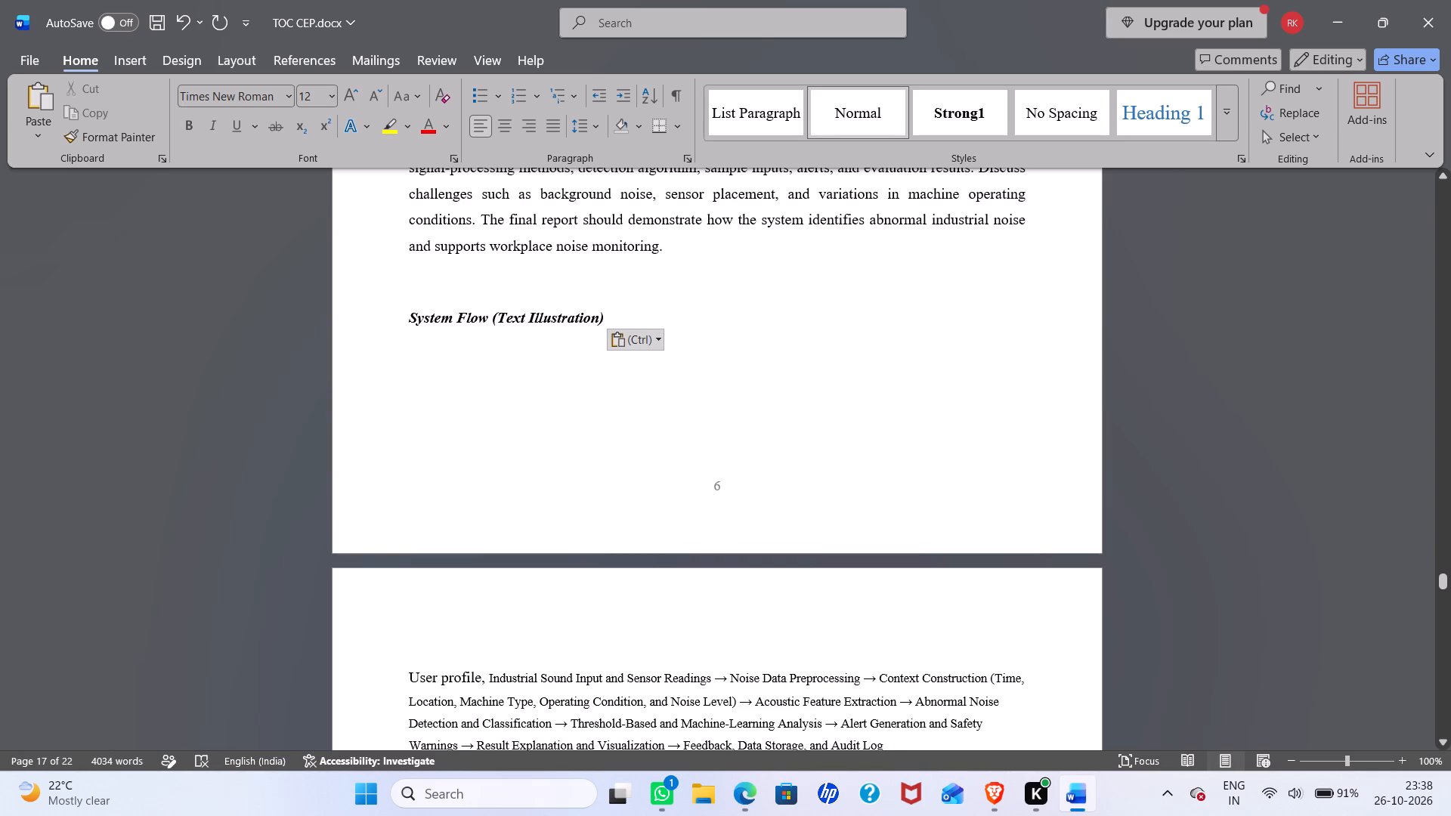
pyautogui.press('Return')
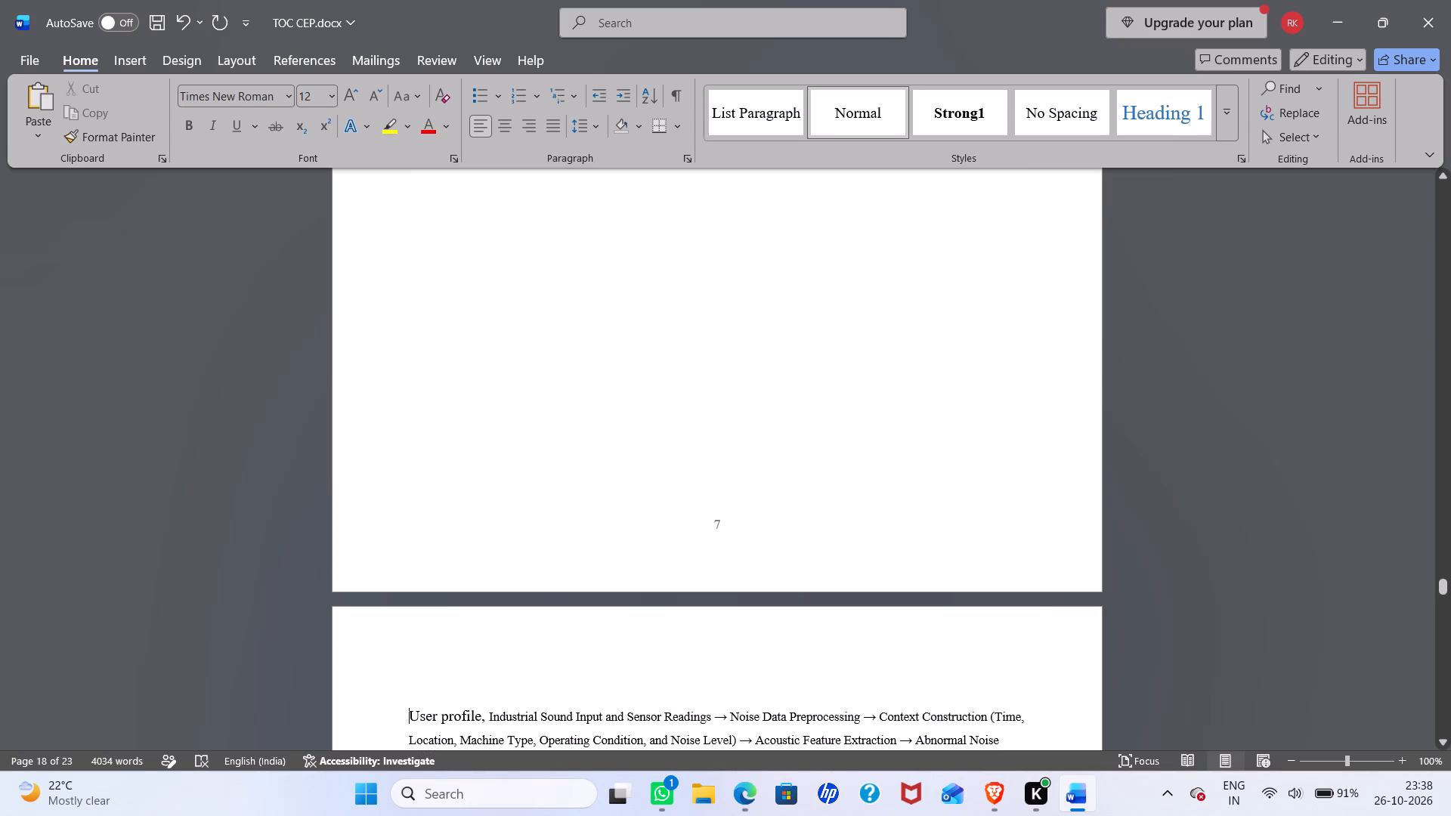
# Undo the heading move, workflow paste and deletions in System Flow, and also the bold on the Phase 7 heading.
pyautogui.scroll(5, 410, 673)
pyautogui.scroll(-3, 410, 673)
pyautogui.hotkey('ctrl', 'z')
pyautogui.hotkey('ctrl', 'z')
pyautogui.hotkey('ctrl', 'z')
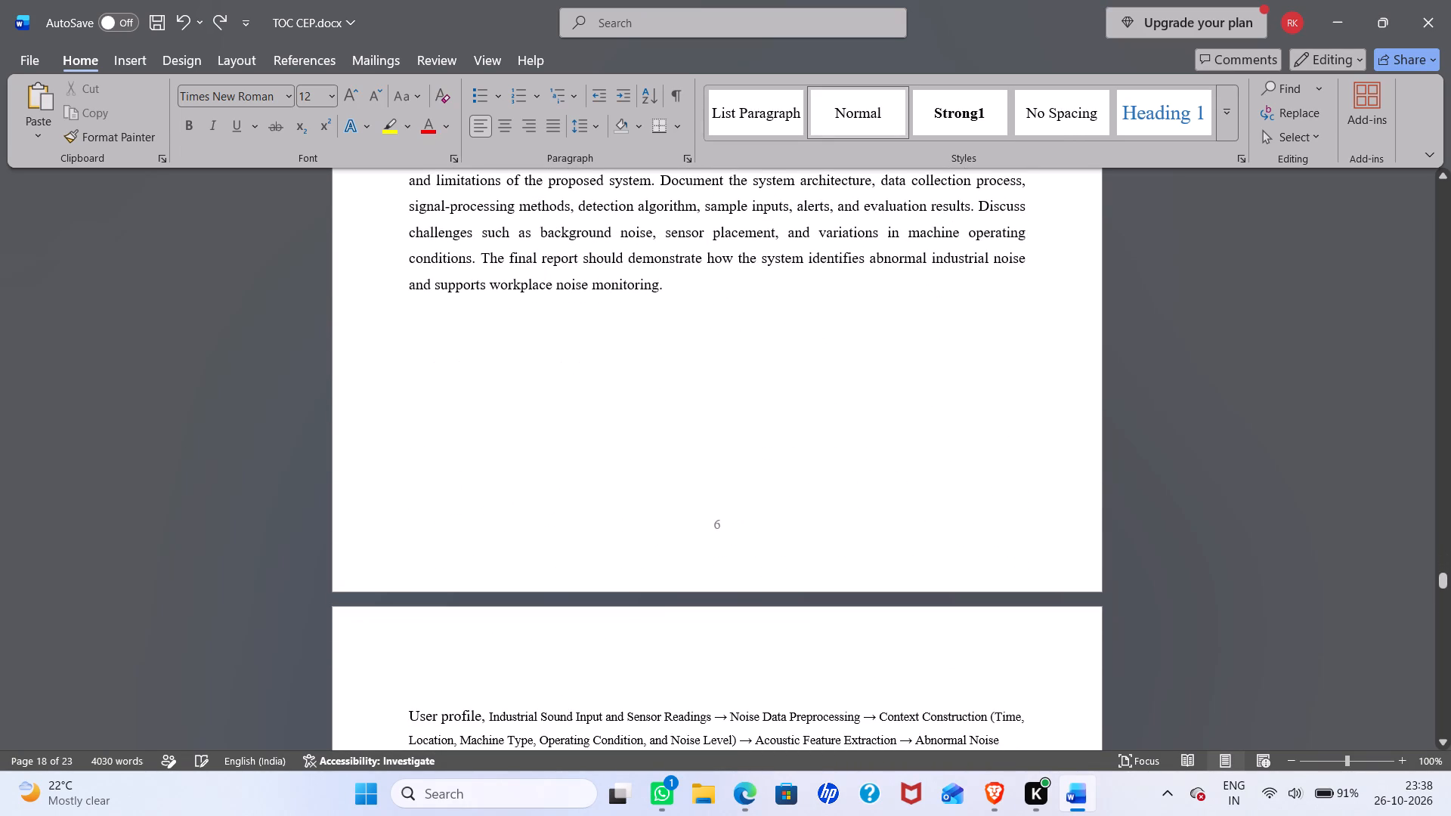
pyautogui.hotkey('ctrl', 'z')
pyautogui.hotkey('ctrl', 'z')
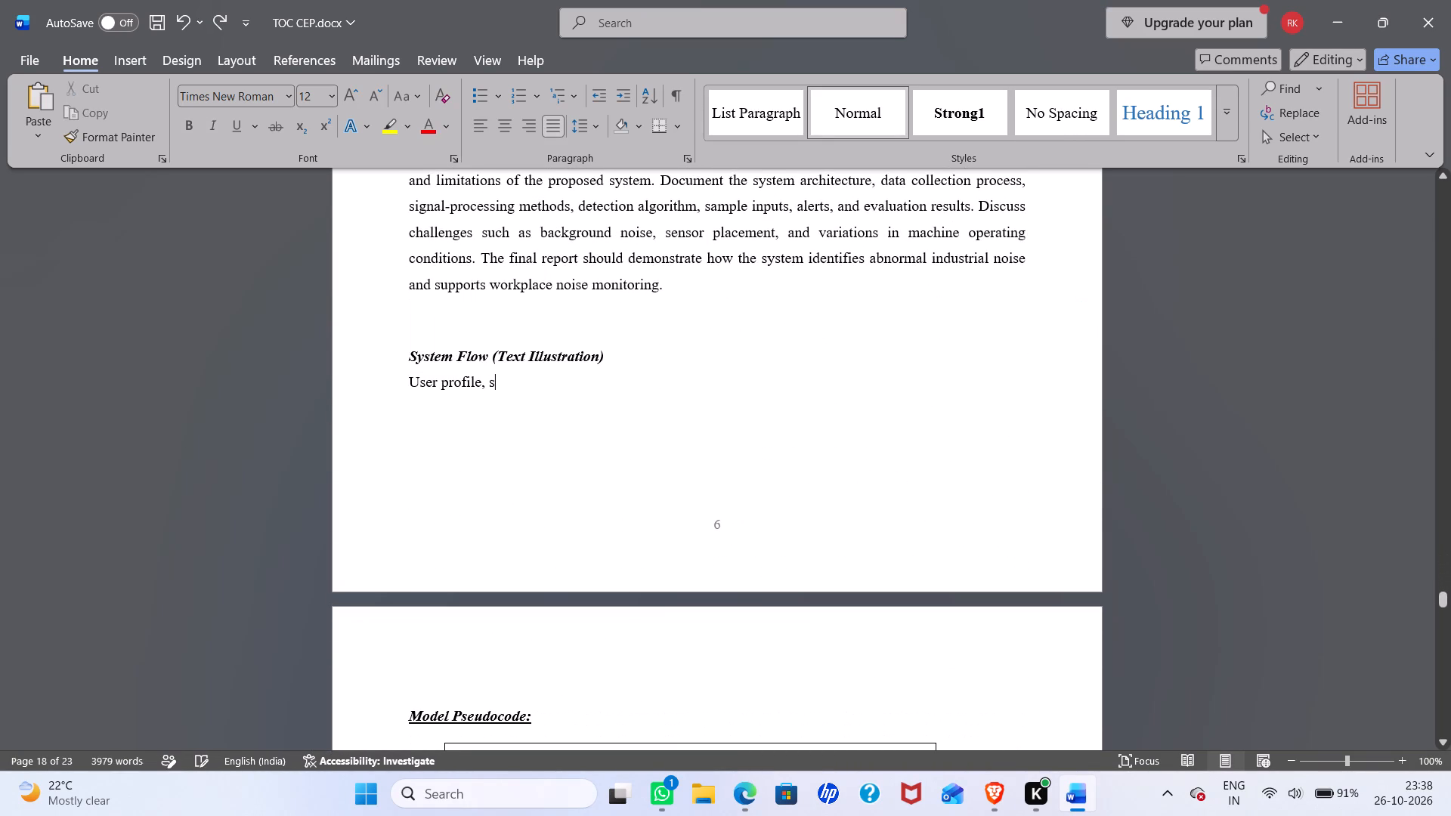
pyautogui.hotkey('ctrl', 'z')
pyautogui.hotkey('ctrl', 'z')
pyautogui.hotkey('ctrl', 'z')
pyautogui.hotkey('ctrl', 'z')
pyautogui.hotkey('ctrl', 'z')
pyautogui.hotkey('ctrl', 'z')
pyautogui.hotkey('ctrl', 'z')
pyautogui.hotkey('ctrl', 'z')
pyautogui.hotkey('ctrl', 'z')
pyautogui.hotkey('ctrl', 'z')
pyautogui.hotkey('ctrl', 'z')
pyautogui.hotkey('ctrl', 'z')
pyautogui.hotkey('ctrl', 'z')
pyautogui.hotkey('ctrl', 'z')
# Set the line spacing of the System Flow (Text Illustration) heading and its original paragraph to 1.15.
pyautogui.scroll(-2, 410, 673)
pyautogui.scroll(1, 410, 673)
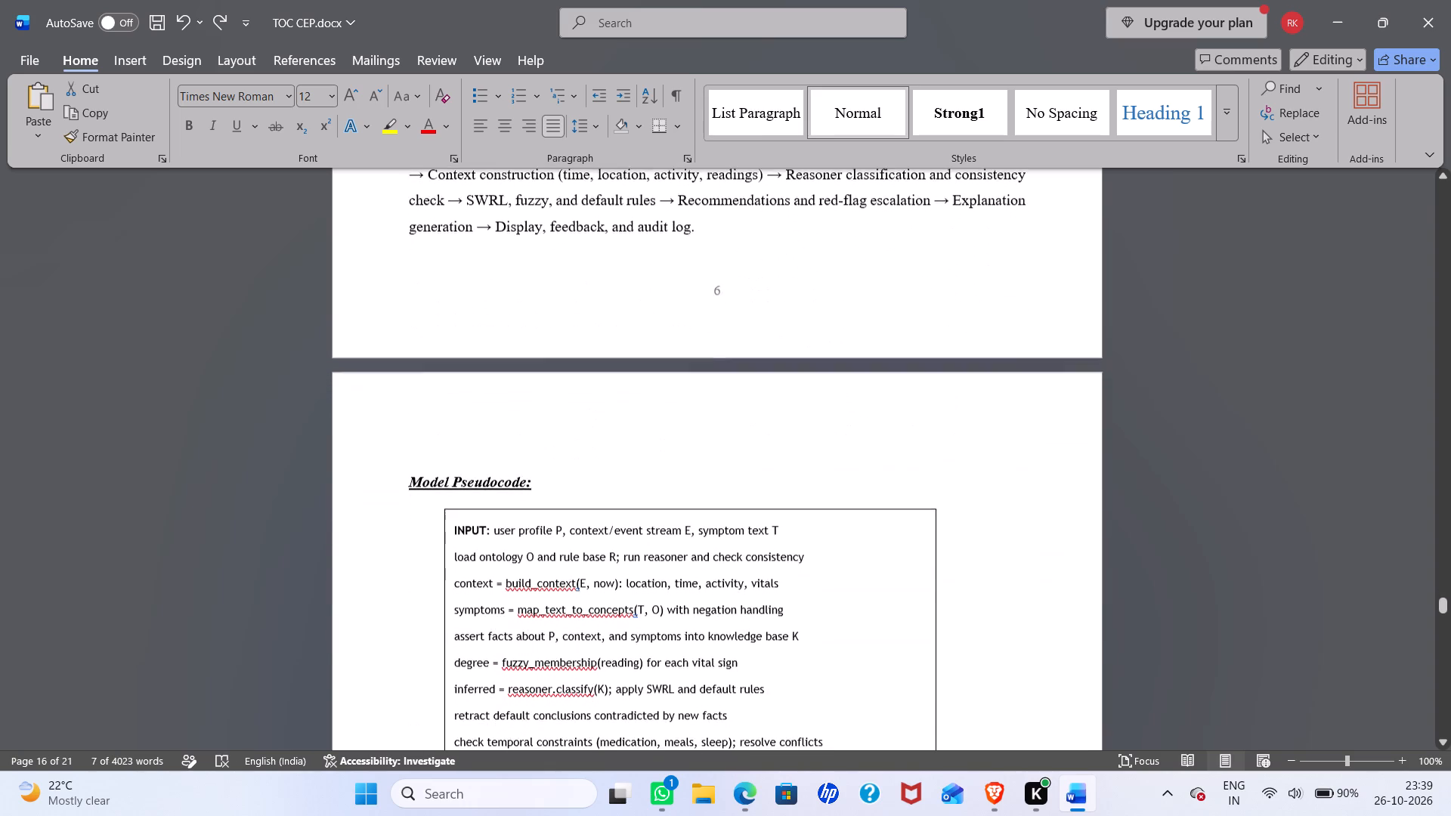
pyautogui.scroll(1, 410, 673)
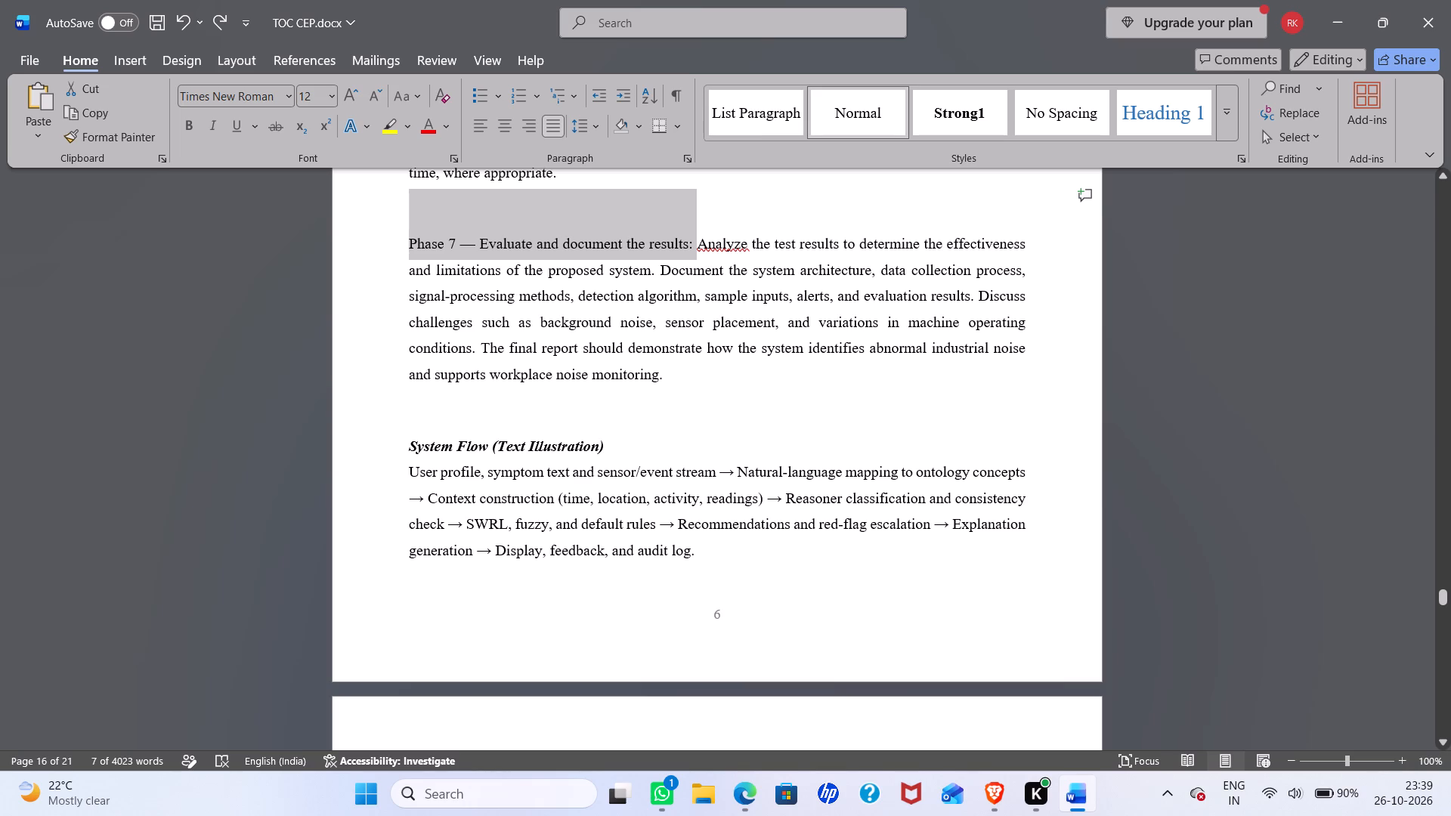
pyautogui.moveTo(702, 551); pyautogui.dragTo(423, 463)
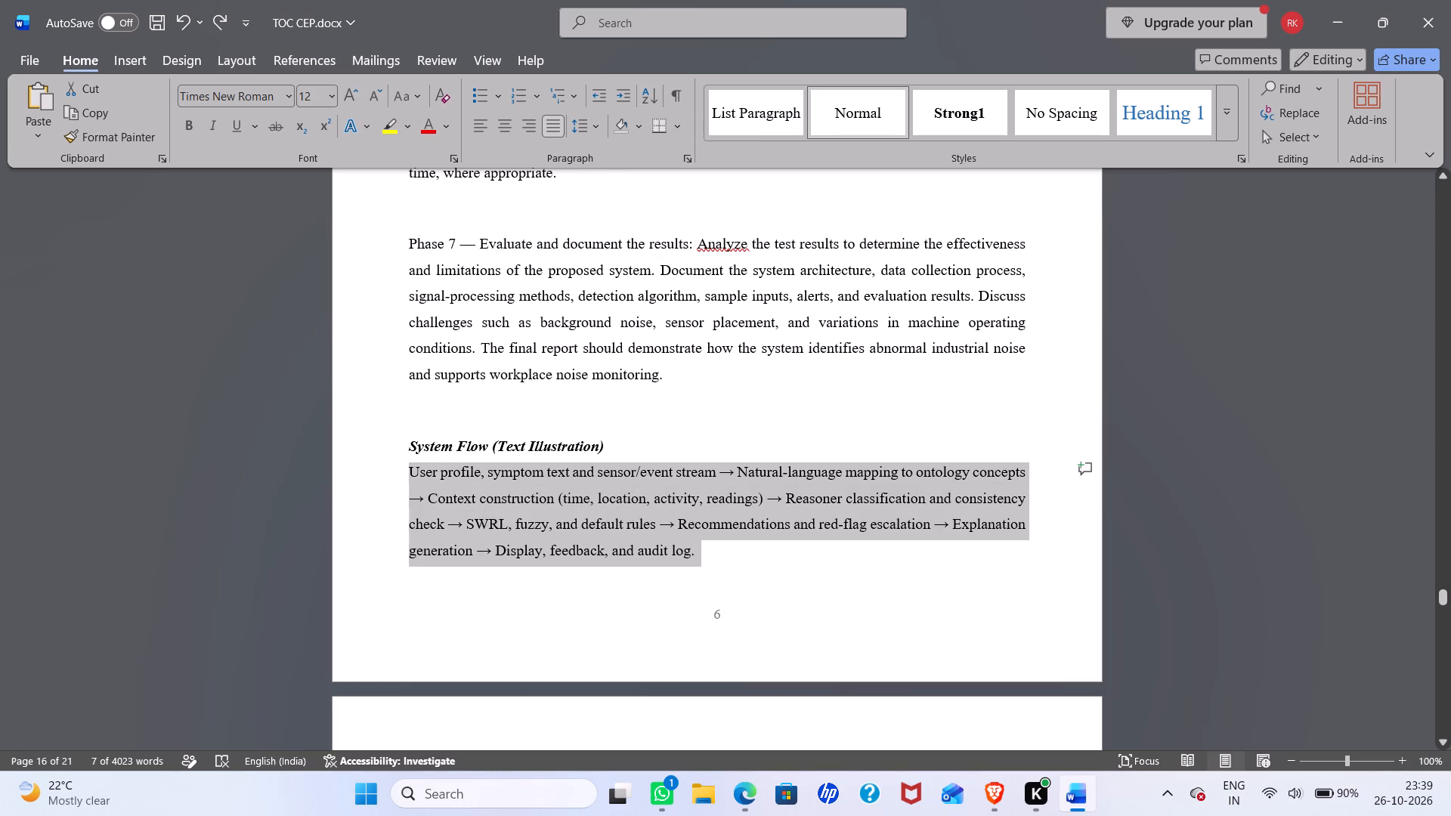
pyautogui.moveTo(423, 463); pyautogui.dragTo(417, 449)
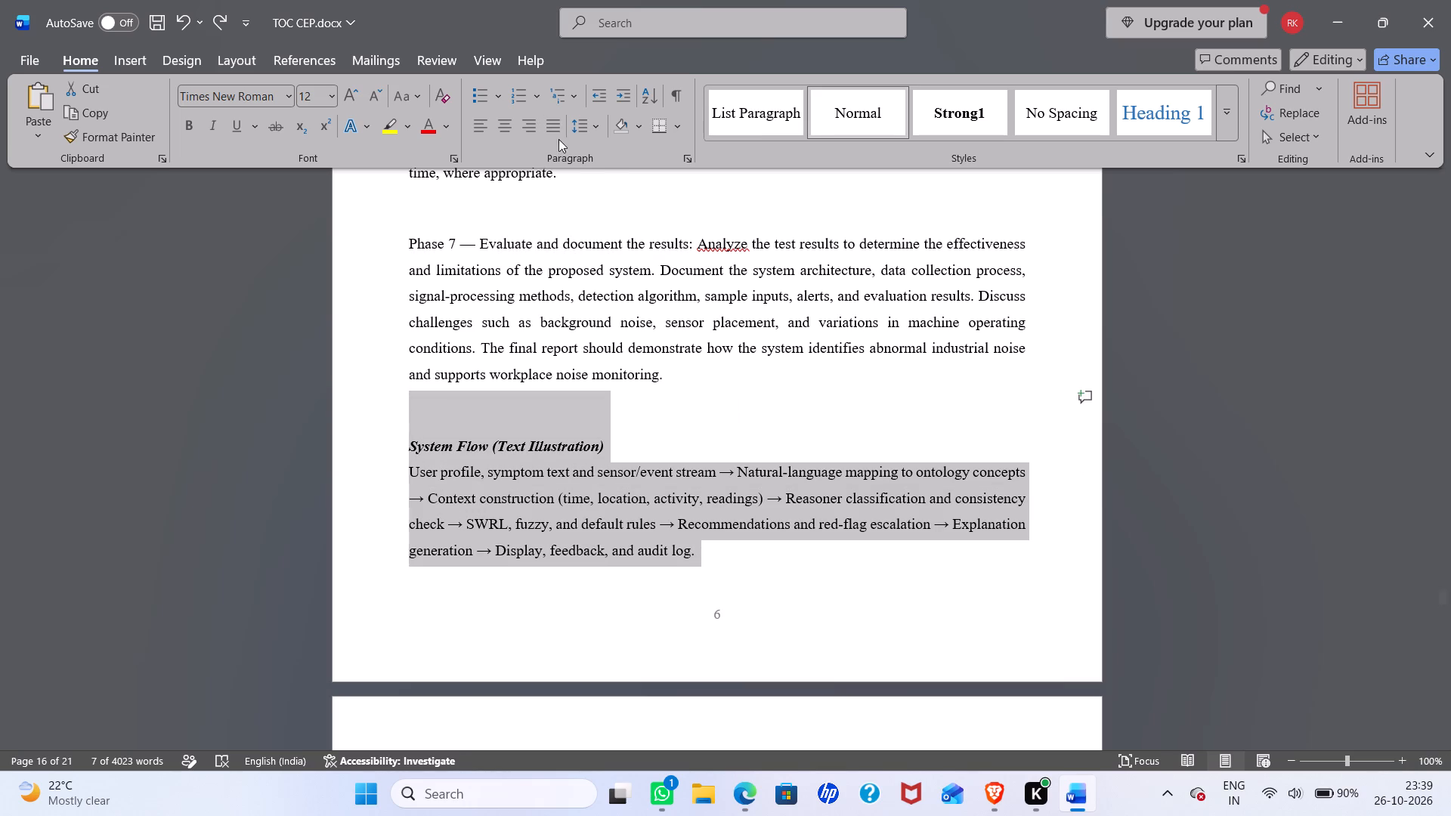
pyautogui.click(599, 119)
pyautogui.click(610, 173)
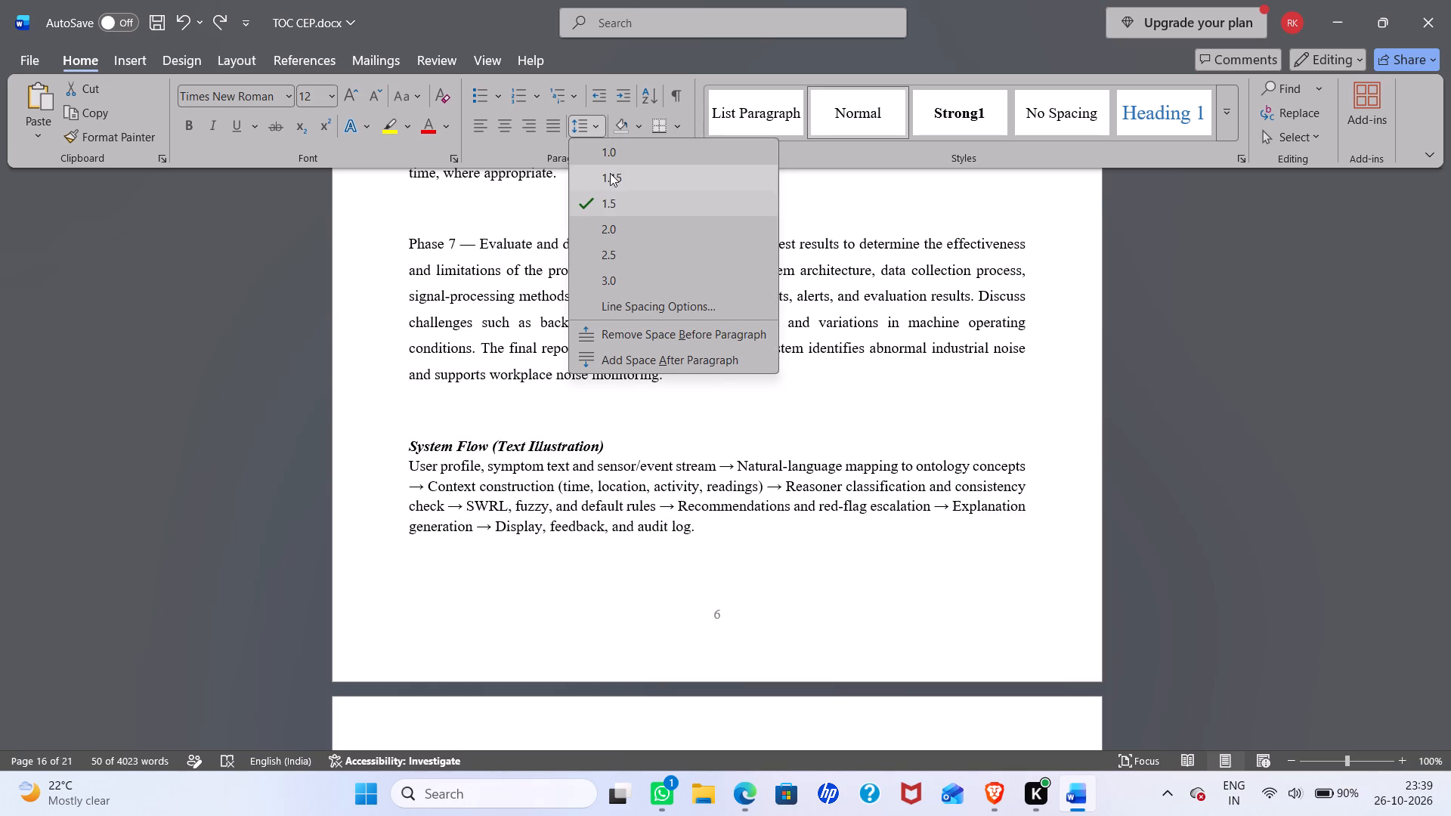
# Clear the old System Flow paragraph by pasting the clipboard content over it and deleting the duplicate System Flow (Text Illustration) heading.
pyautogui.doubleClick(706, 530)
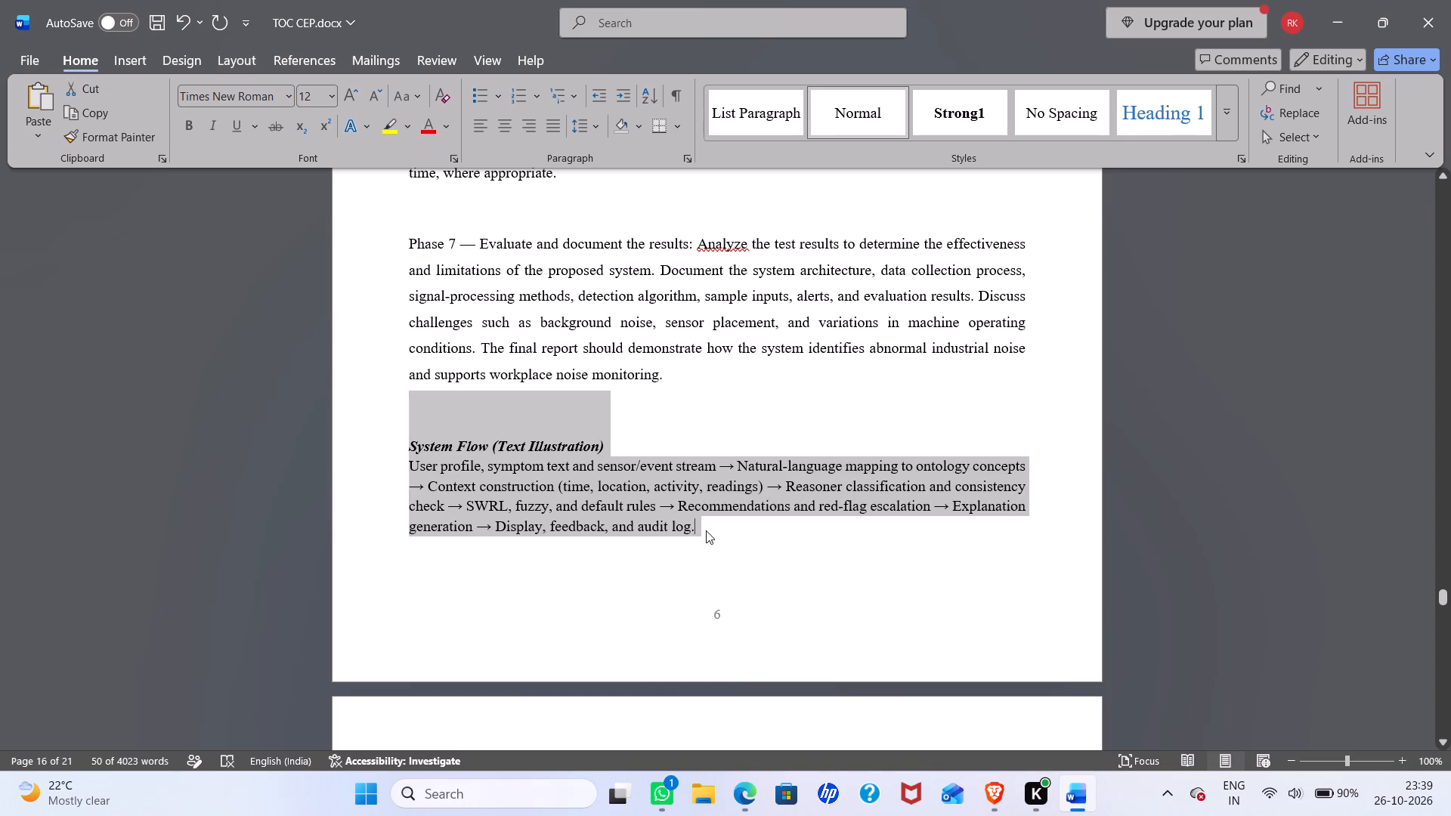
pyautogui.moveTo(706, 530); pyautogui.dragTo(488, 484)
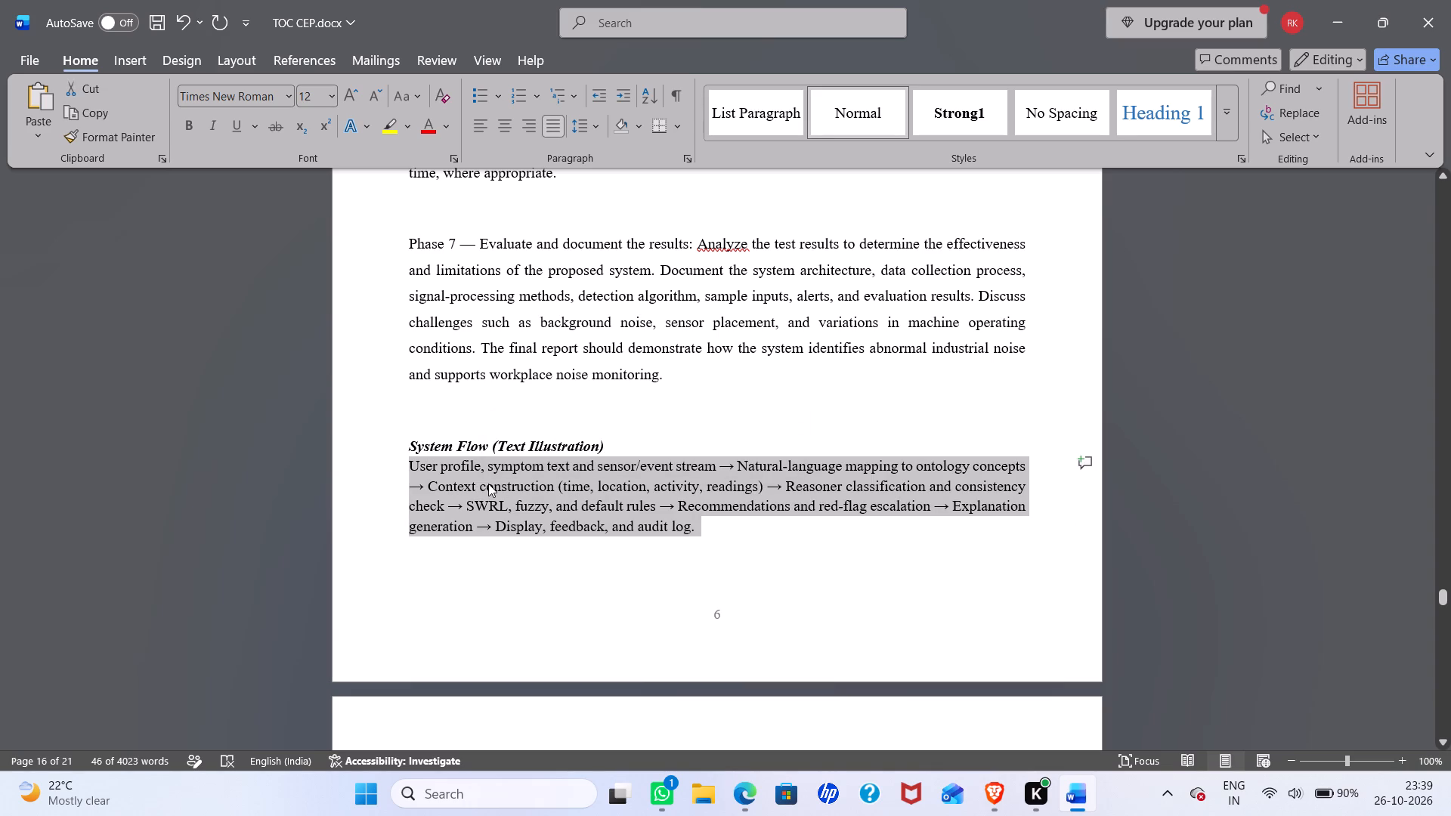
pyautogui.hotkey('ctrl', 'v')
pyautogui.scroll(-1, 488, 484)
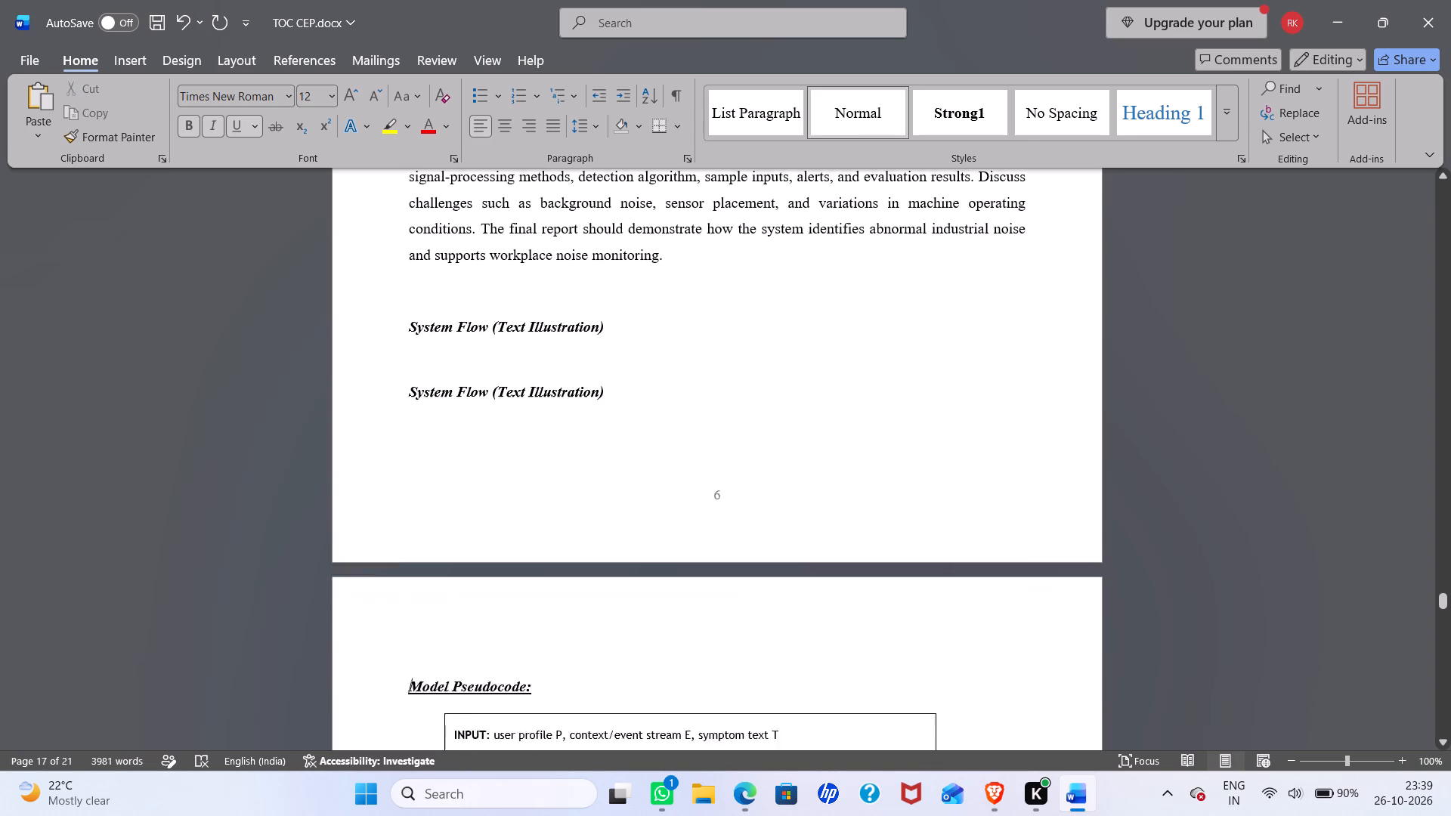
pyautogui.scroll(-1, 488, 484)
pyautogui.scroll(1, 488, 484)
pyautogui.moveTo(615, 447); pyautogui.dragTo(390, 441)
pyautogui.press('BackSpace')
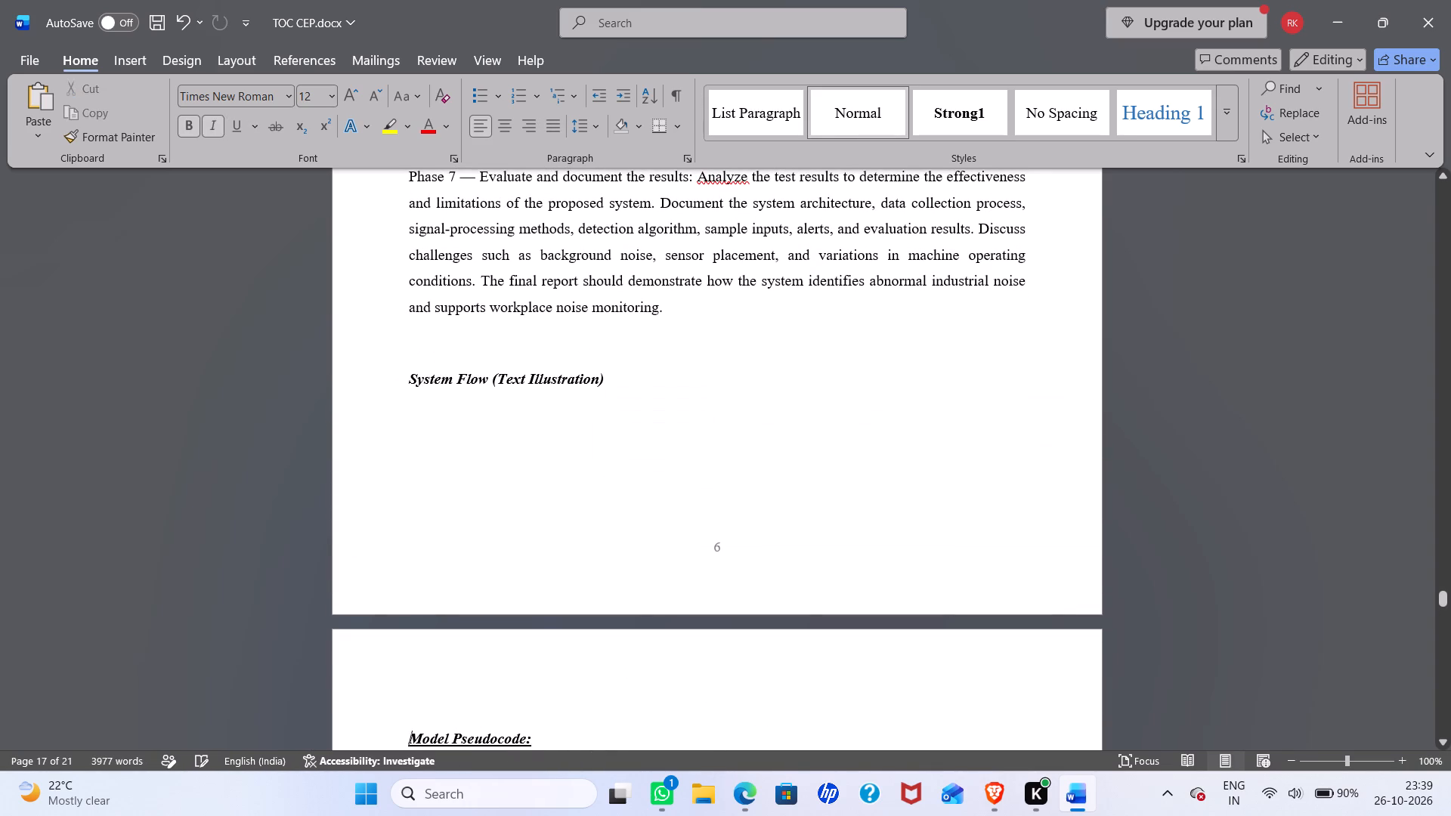
# Copy the adapted industrial noise workflow from ChatGPT and paste it on a new line under the System Flow (Text Illustration) heading in Word.
pyautogui.click(606, 379)
pyautogui.press('Return')
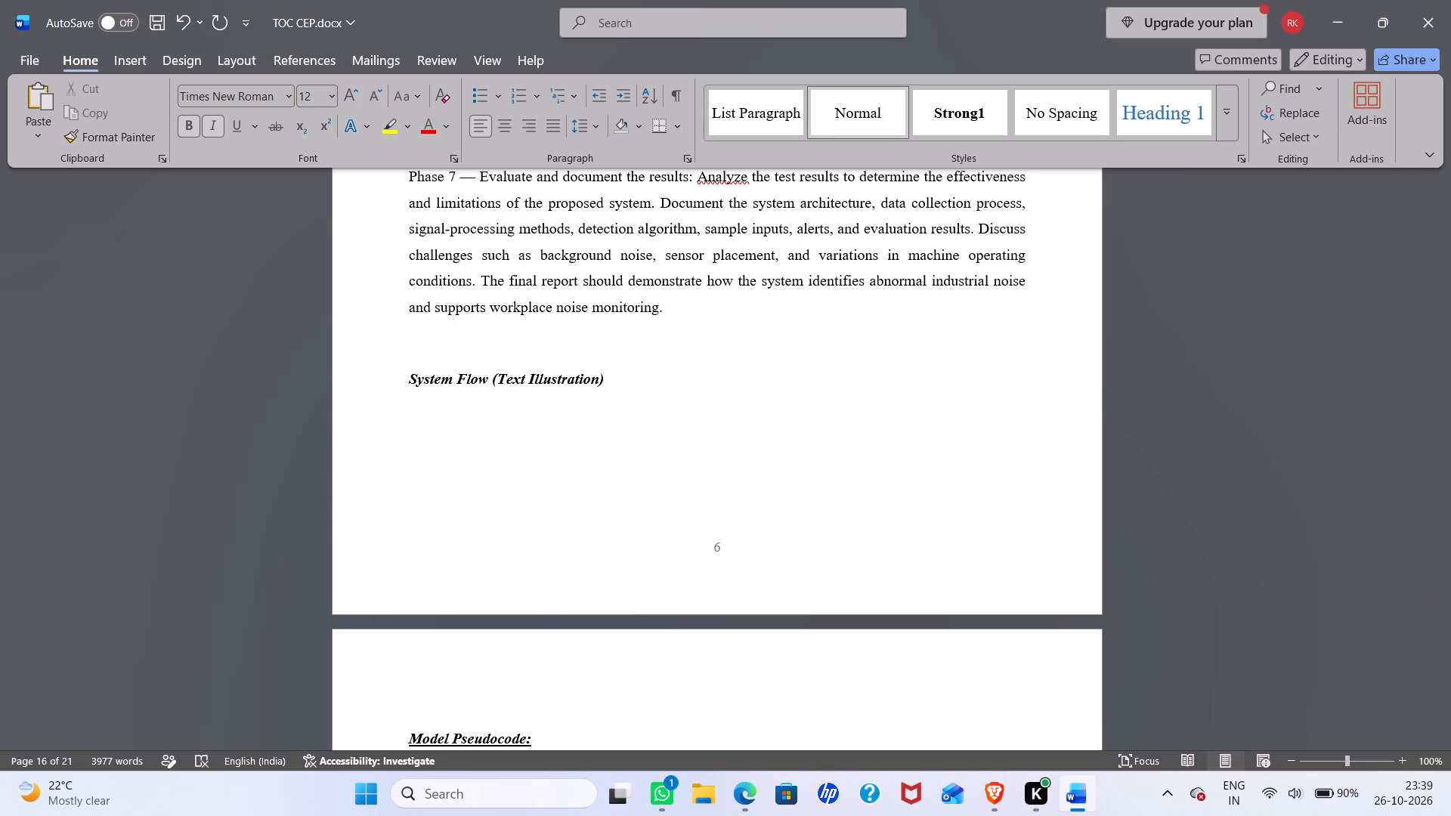
pyautogui.hotkey('alt', 'Tab')
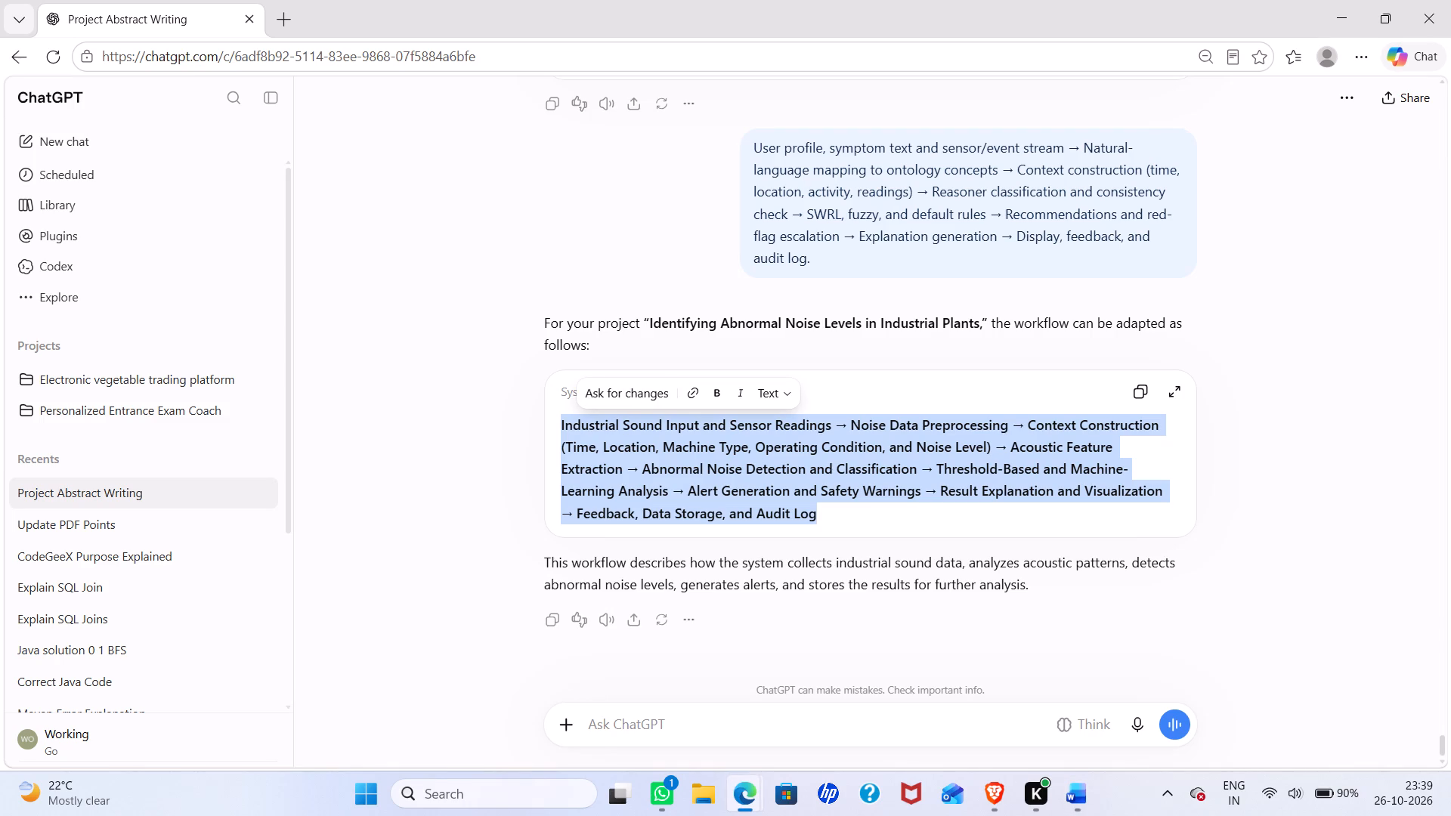
pyautogui.hotkey('ctrl', 'c')
pyautogui.hotkey('alt', 'Tab')
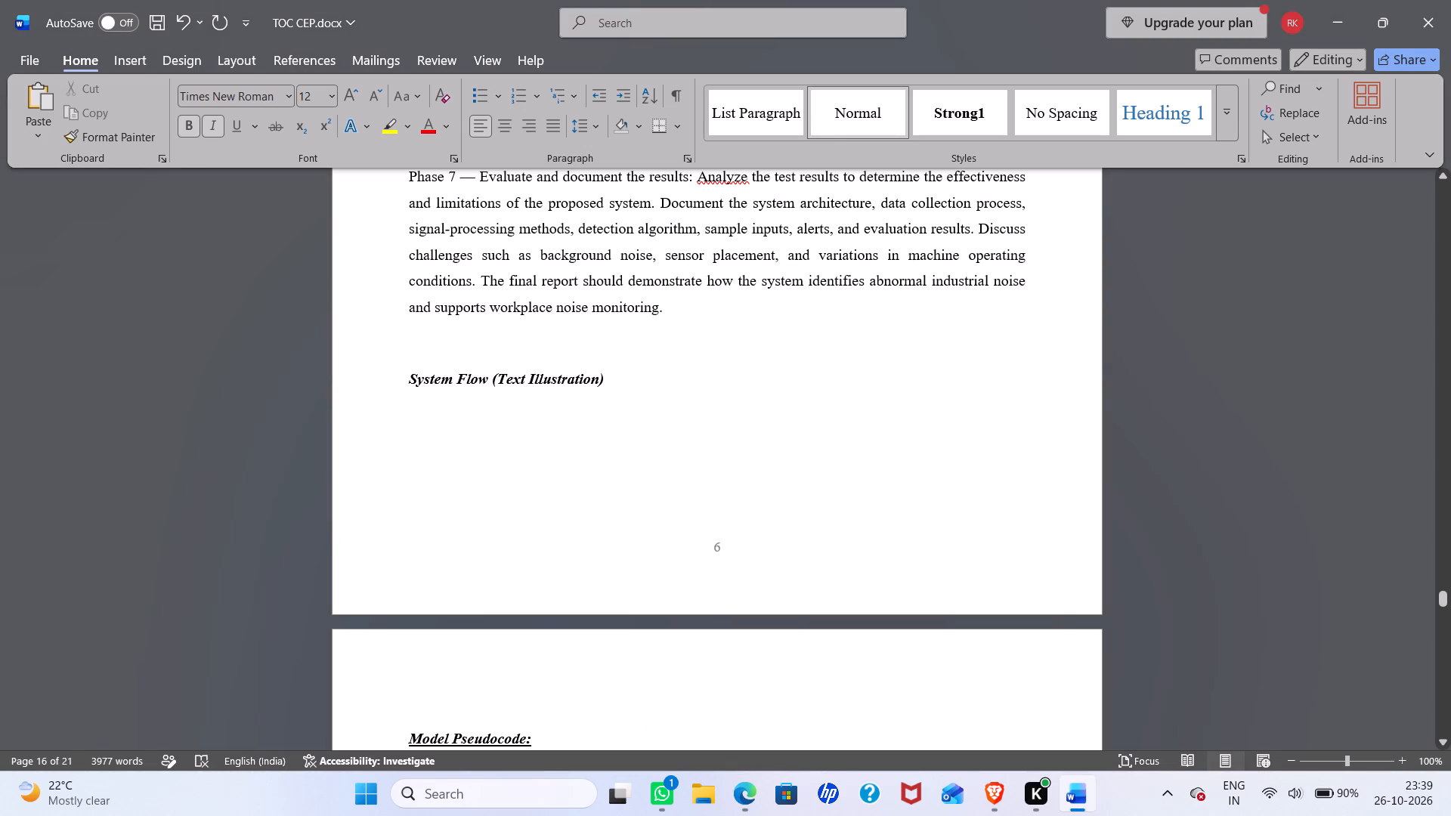
pyautogui.hotkey('ctrl', 'v')
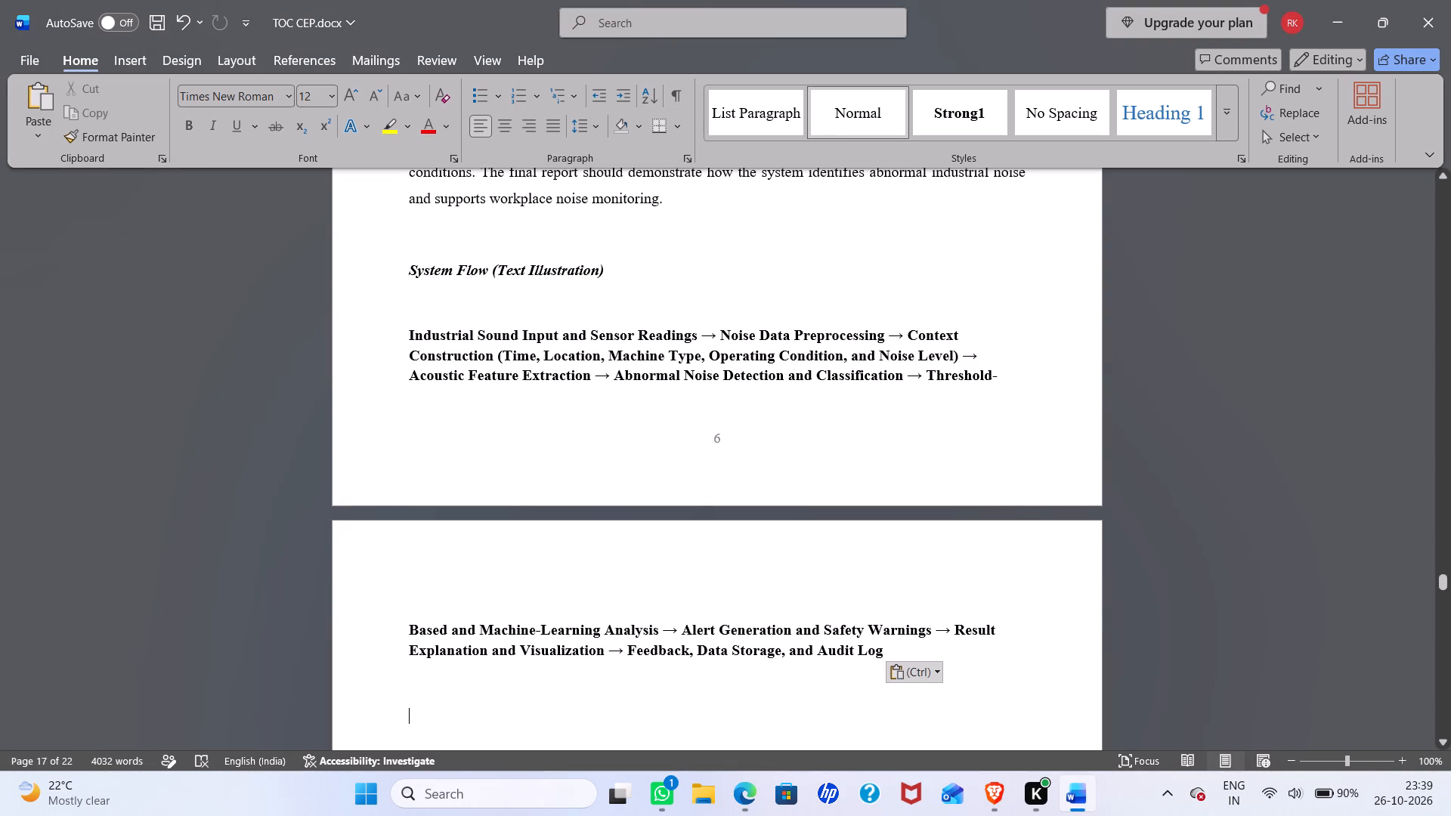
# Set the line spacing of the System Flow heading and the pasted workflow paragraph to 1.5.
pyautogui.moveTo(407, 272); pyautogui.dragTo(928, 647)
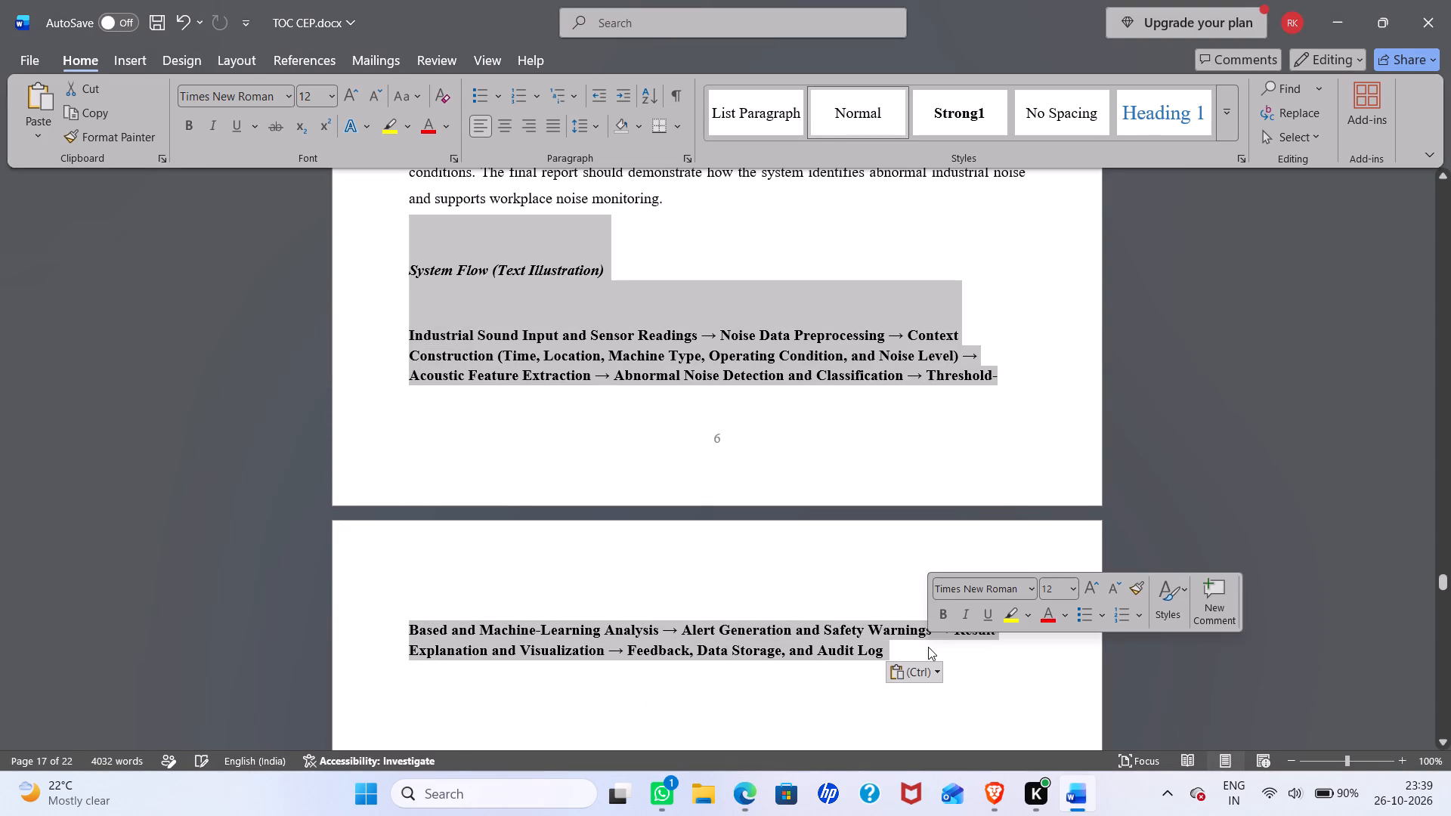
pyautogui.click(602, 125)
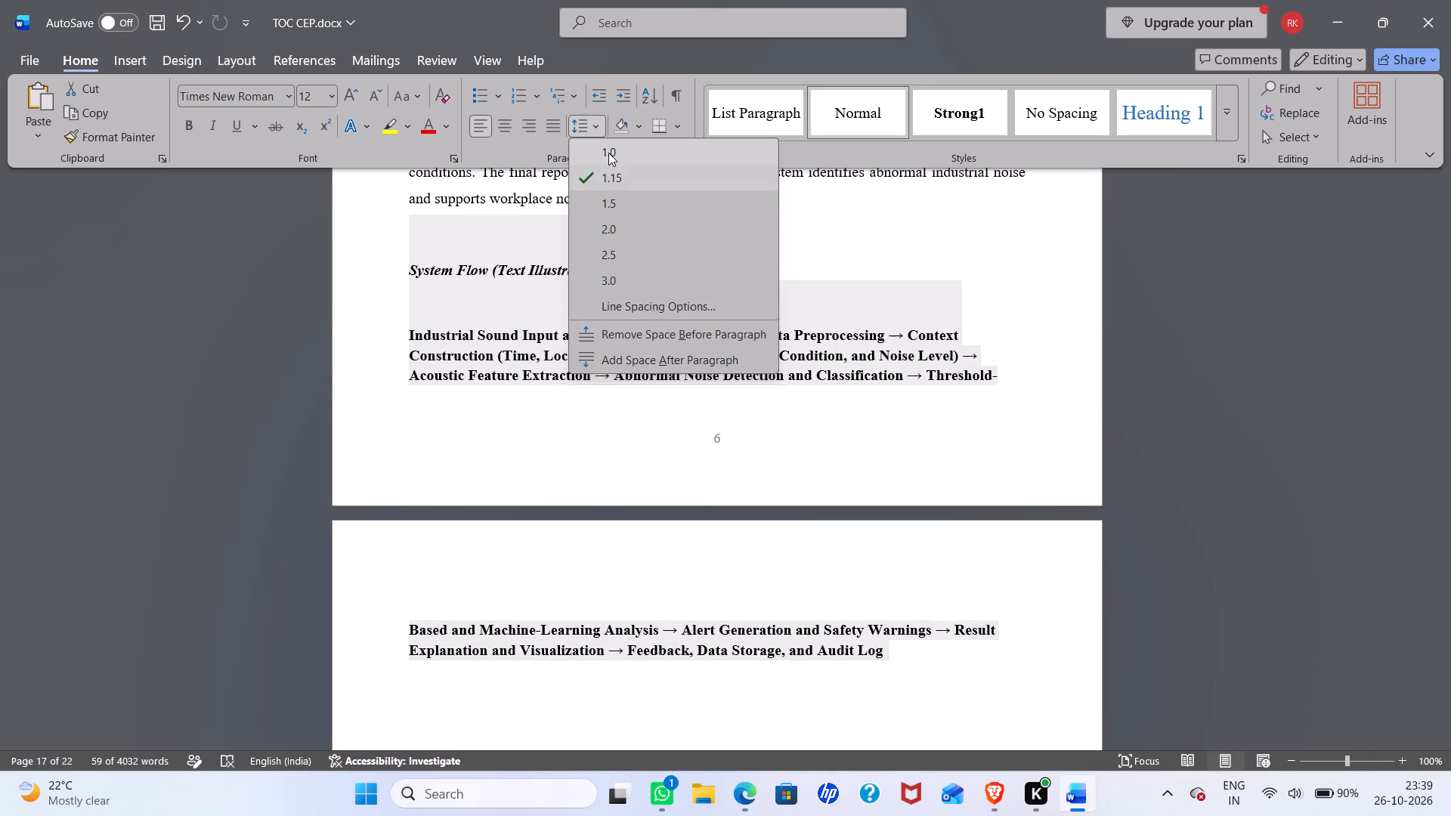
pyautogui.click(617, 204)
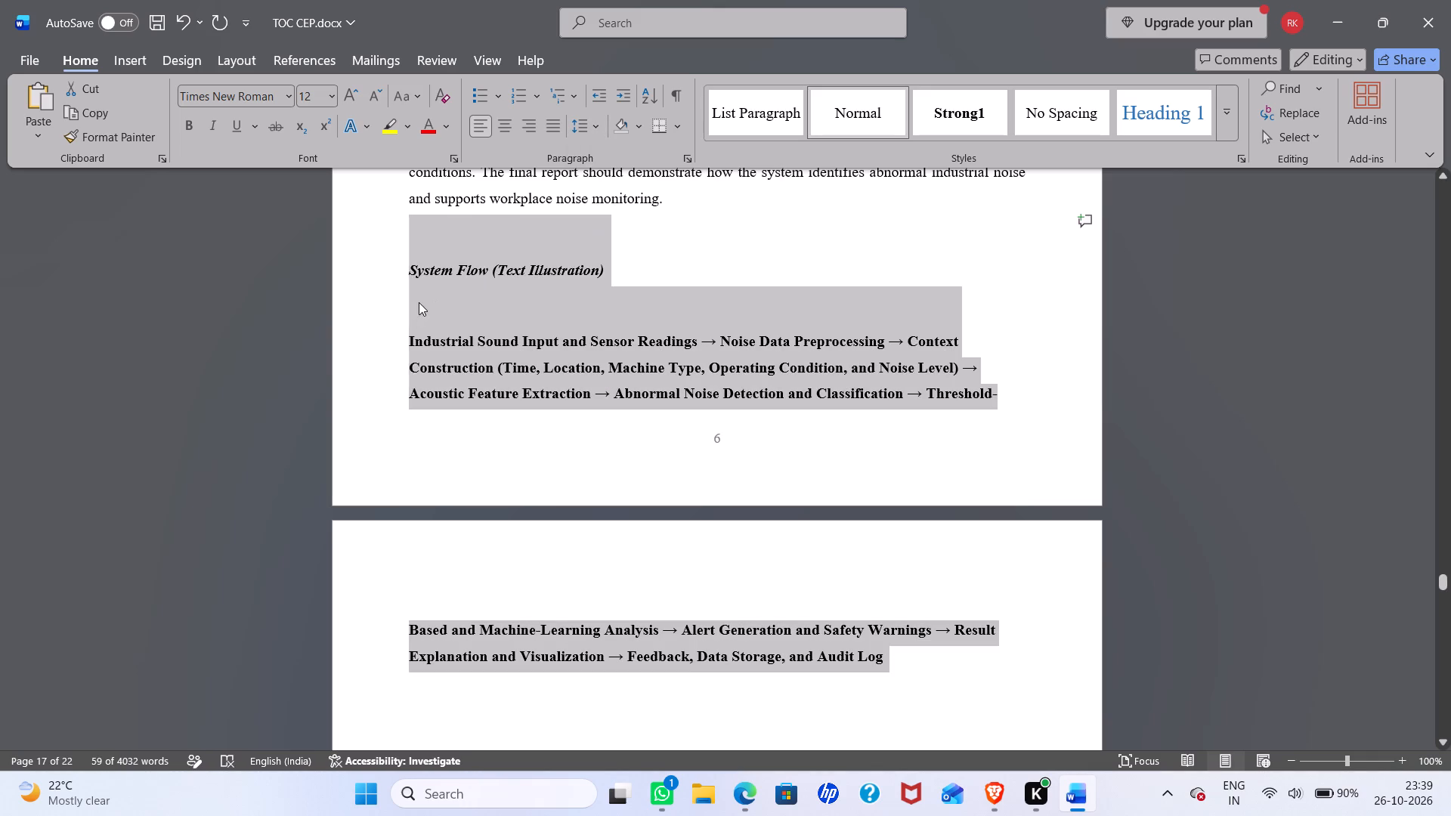
# Set the line spacing of the System Flow heading and the workflow paragraph below it to 1.15.
pyautogui.click(436, 272)
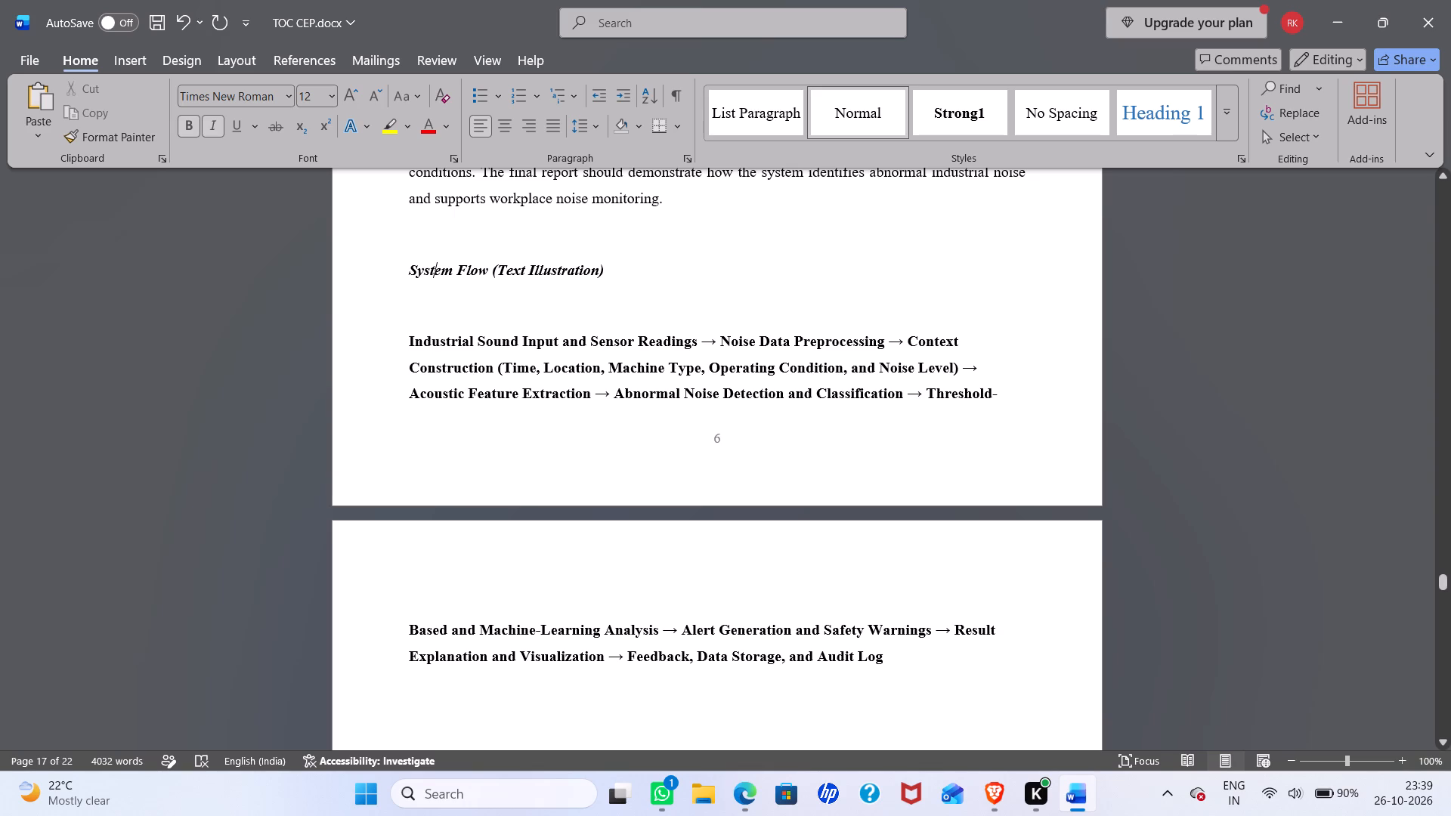
pyautogui.moveTo(403, 267); pyautogui.dragTo(735, 336)
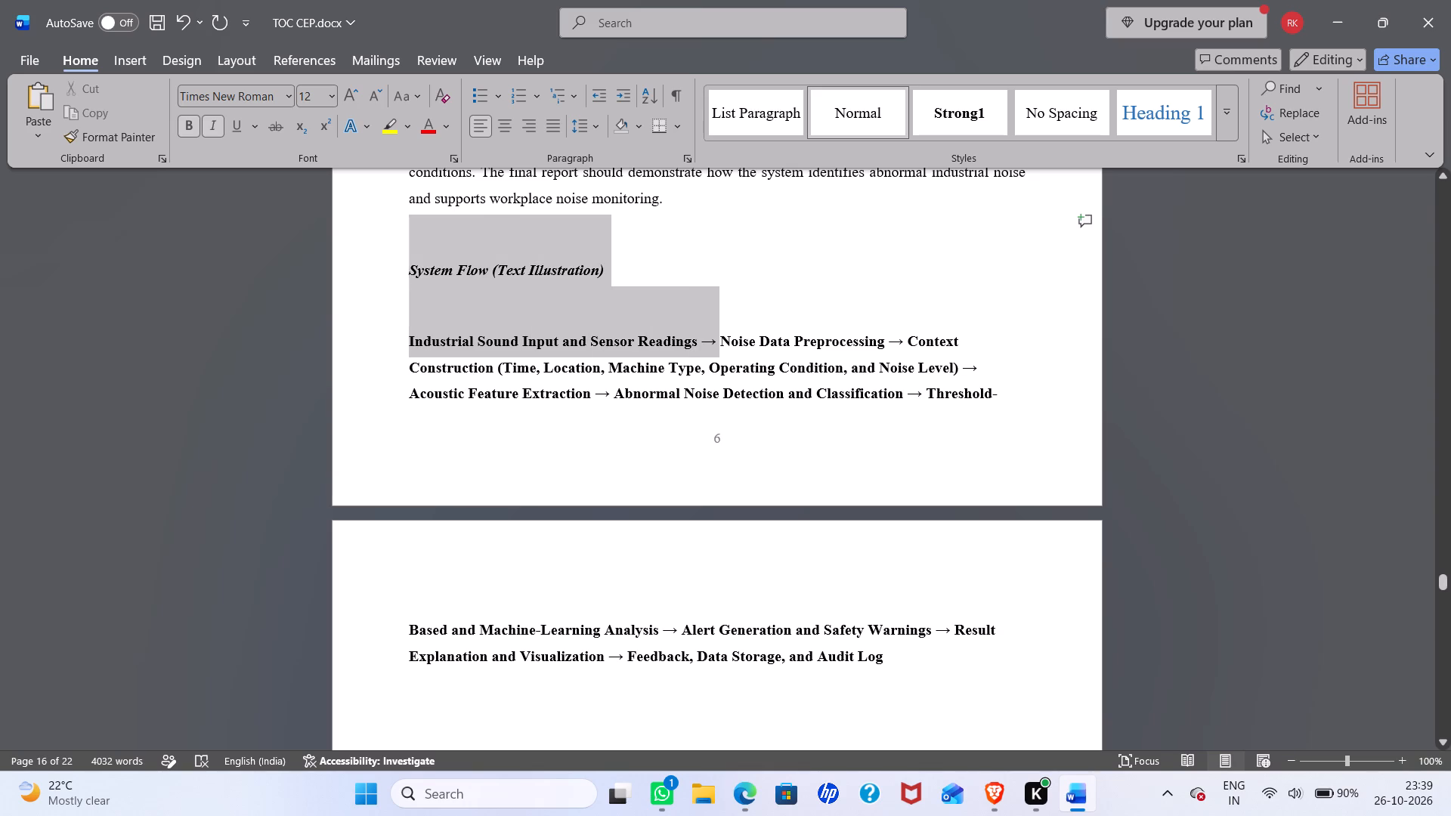
pyautogui.moveTo(735, 336); pyautogui.dragTo(747, 336)
pyautogui.click(599, 134)
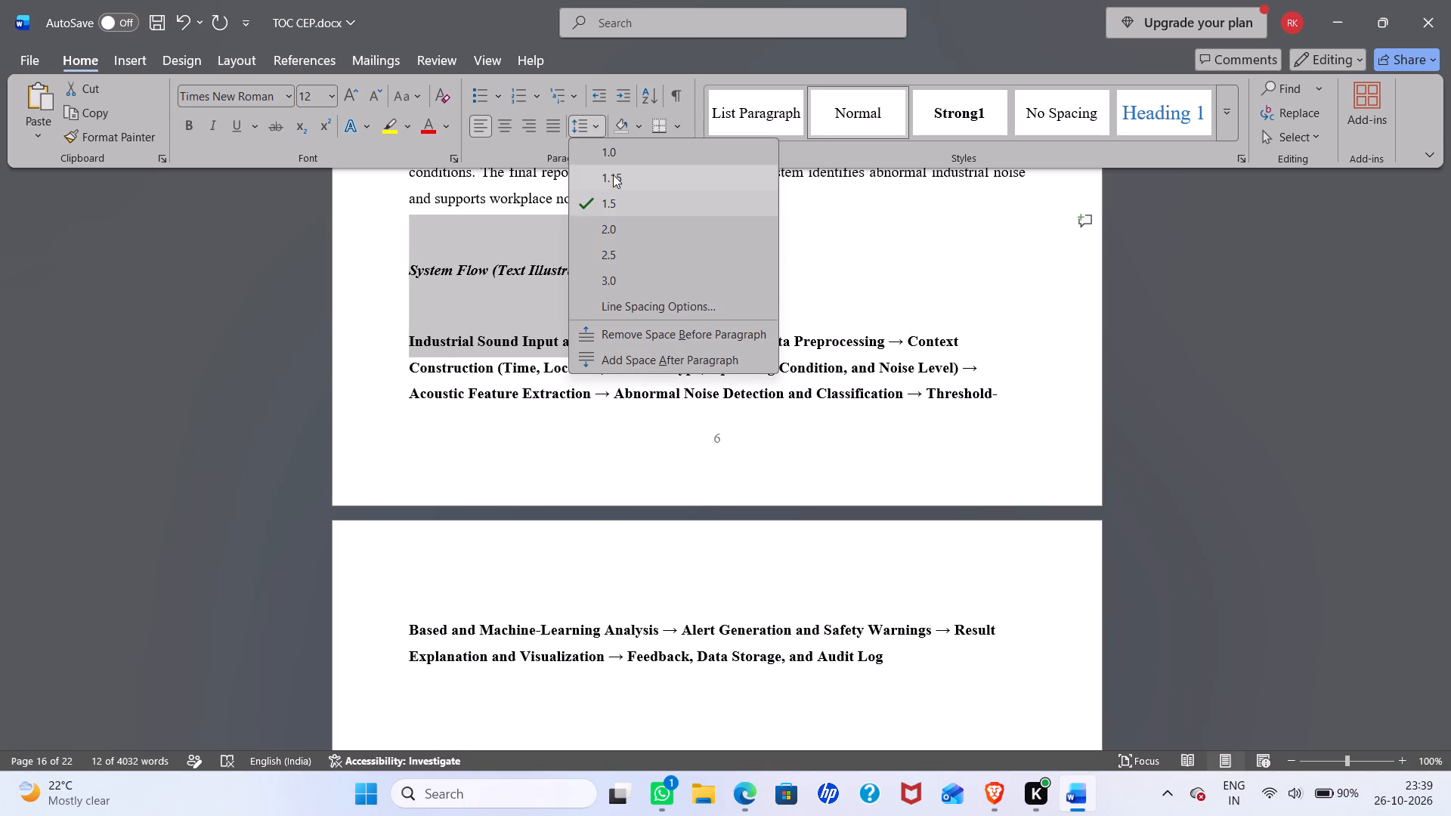
pyautogui.click(614, 184)
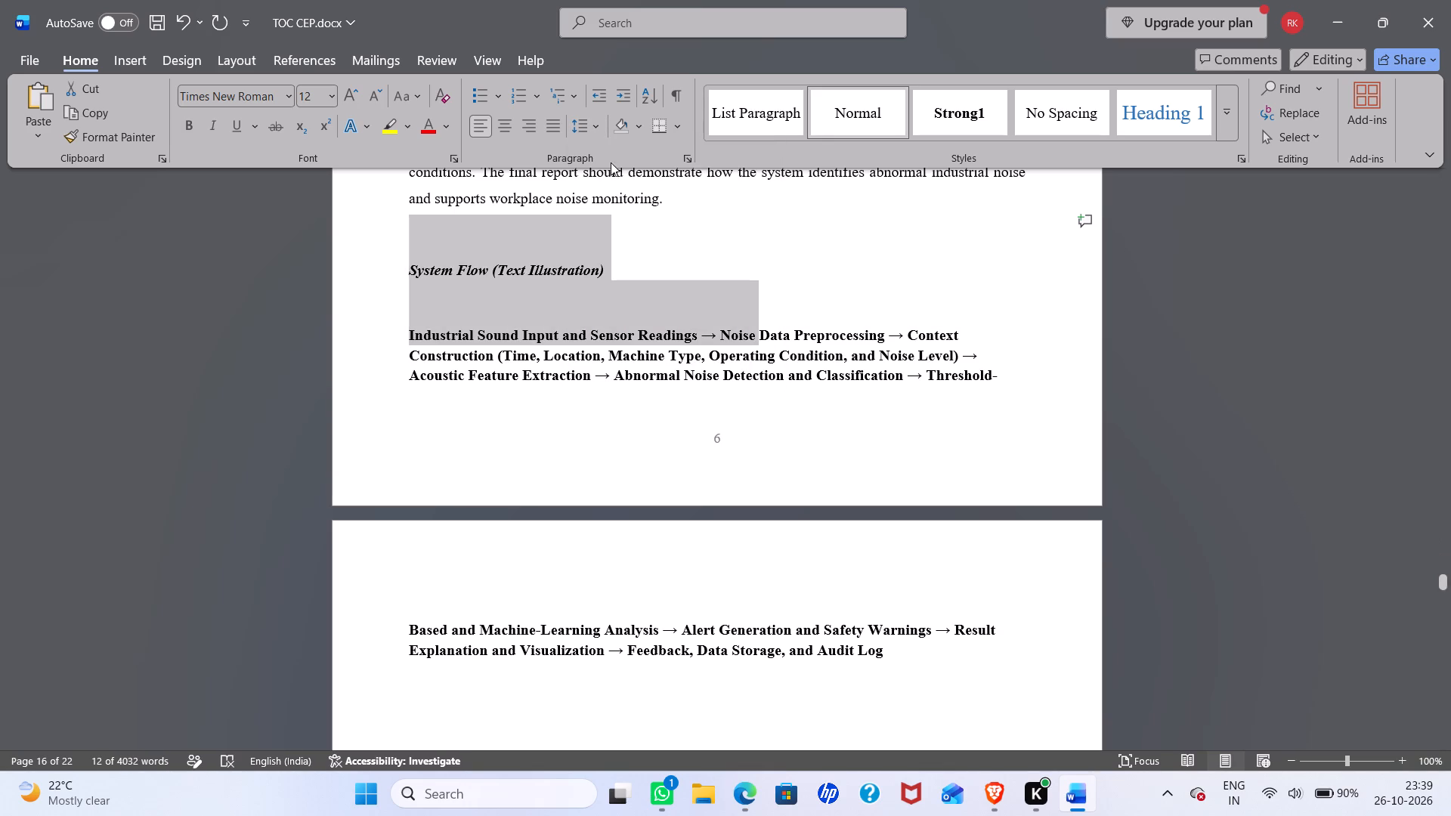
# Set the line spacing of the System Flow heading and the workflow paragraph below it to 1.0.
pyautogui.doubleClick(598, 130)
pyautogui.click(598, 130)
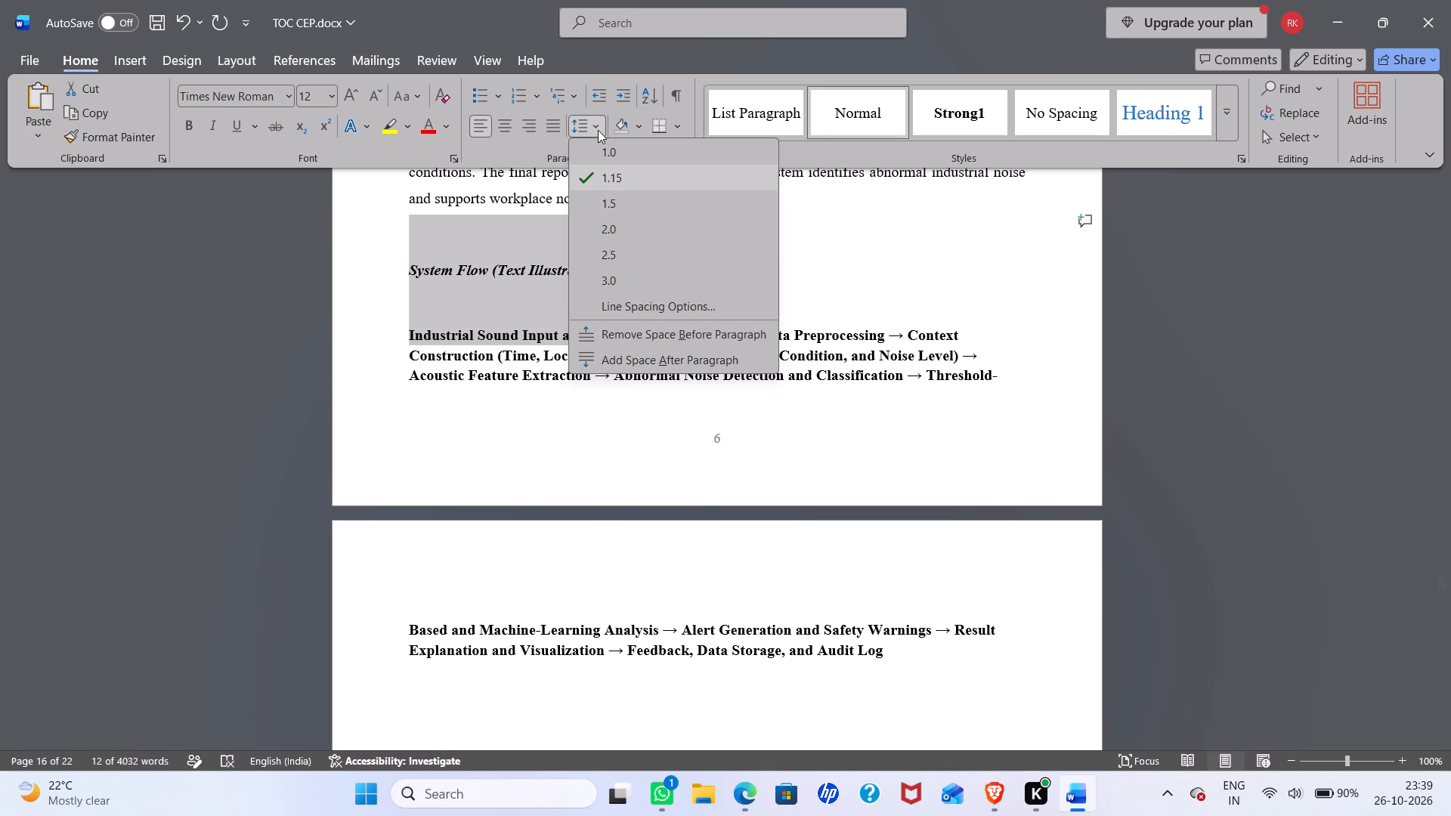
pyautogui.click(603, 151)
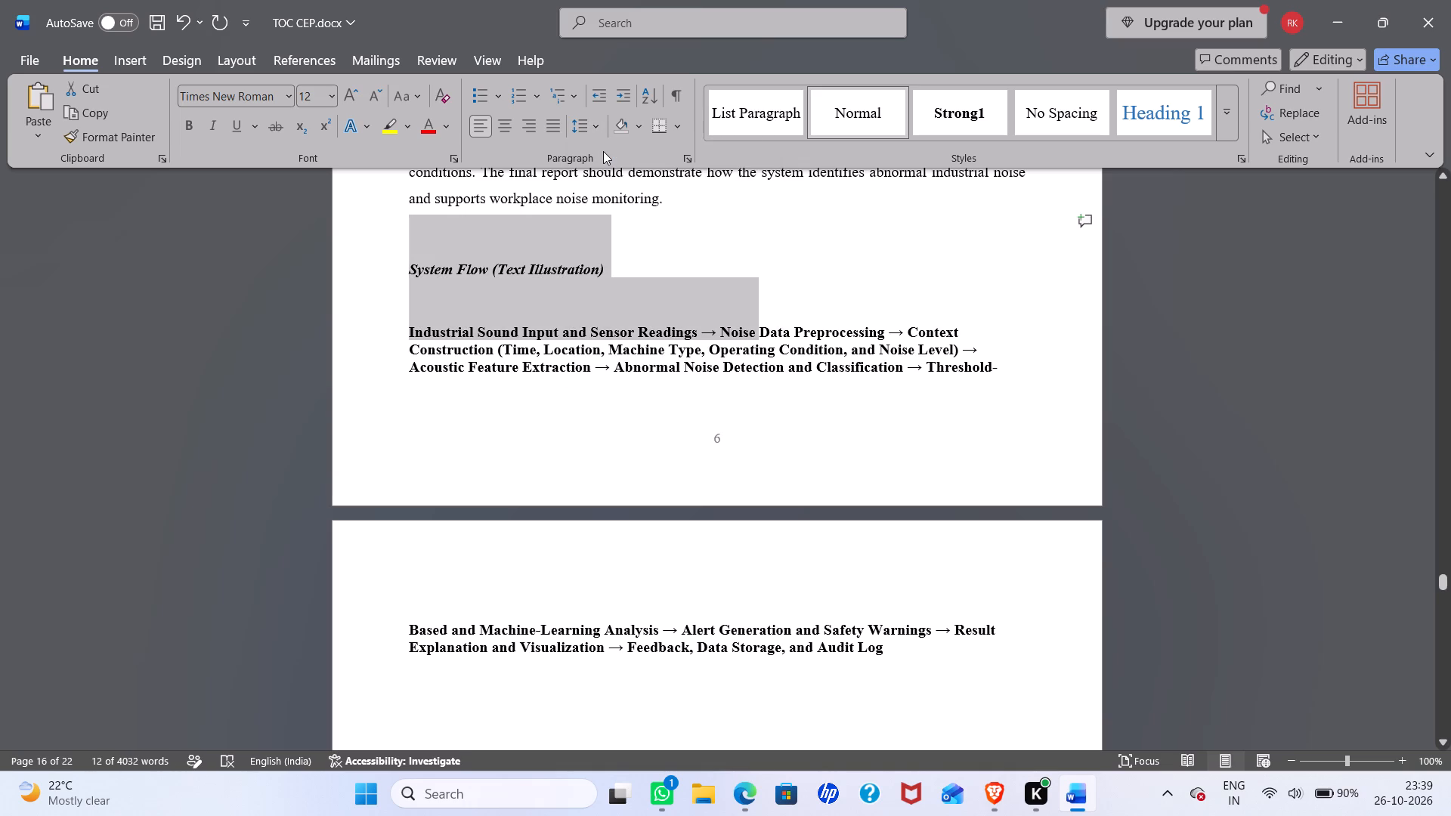
# Join the workflow paragraph onto the System Flow (Text Illustration) heading line, separated by a colon and a space.
pyautogui.click(397, 332)
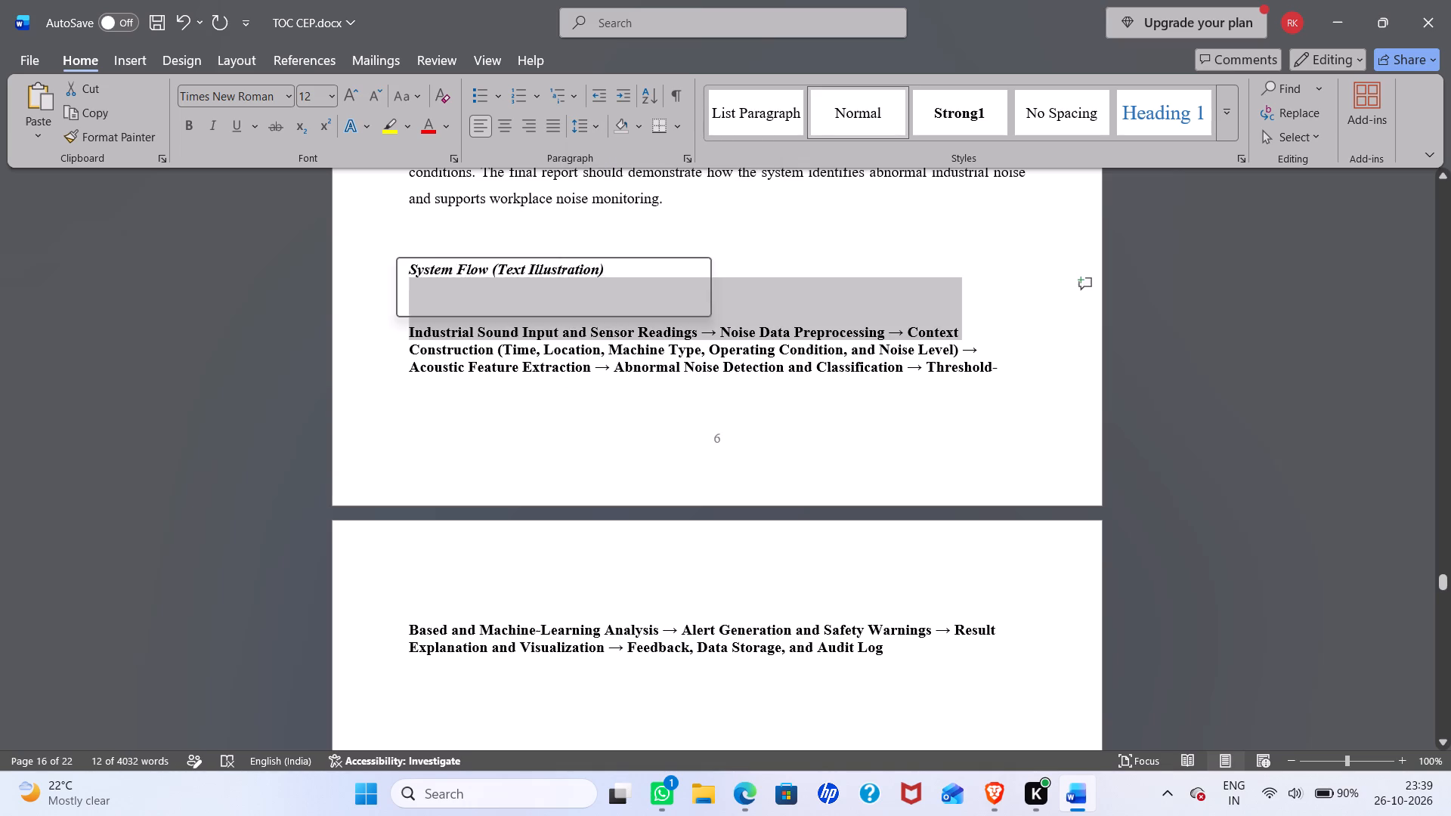
pyautogui.click(410, 331)
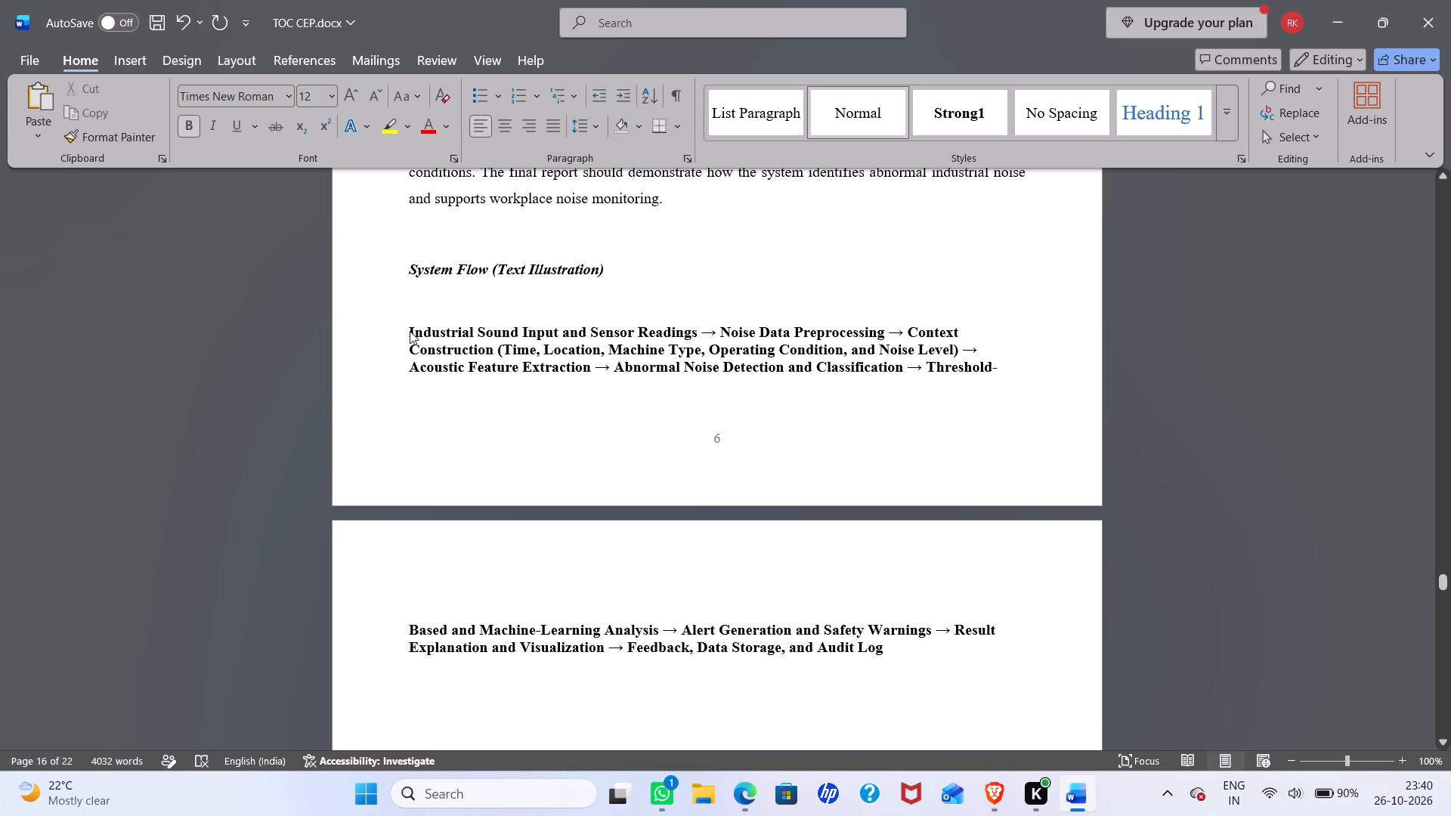
pyautogui.press('BackSpace')
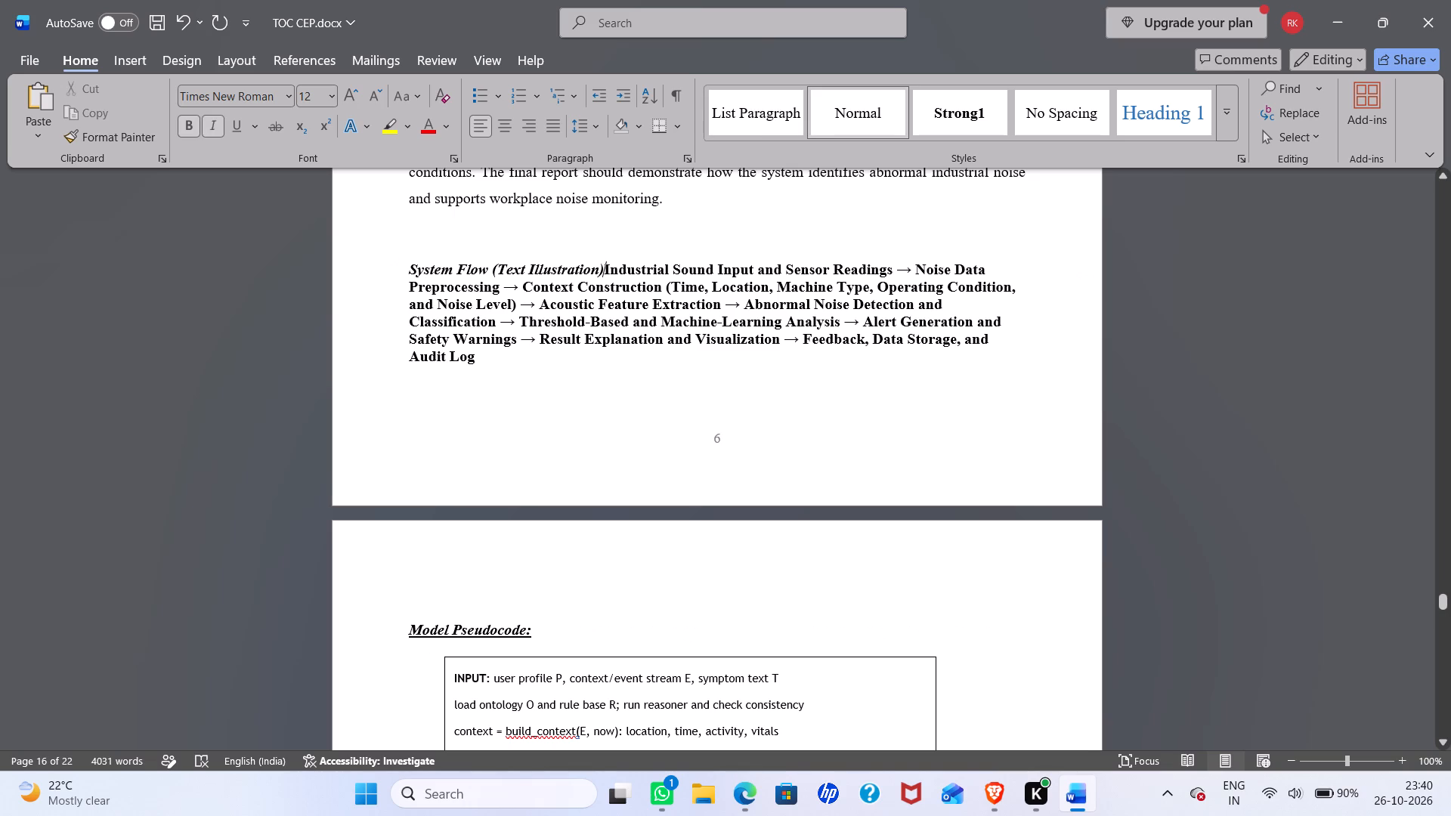
pyautogui.write(':')
pyautogui.press('space')
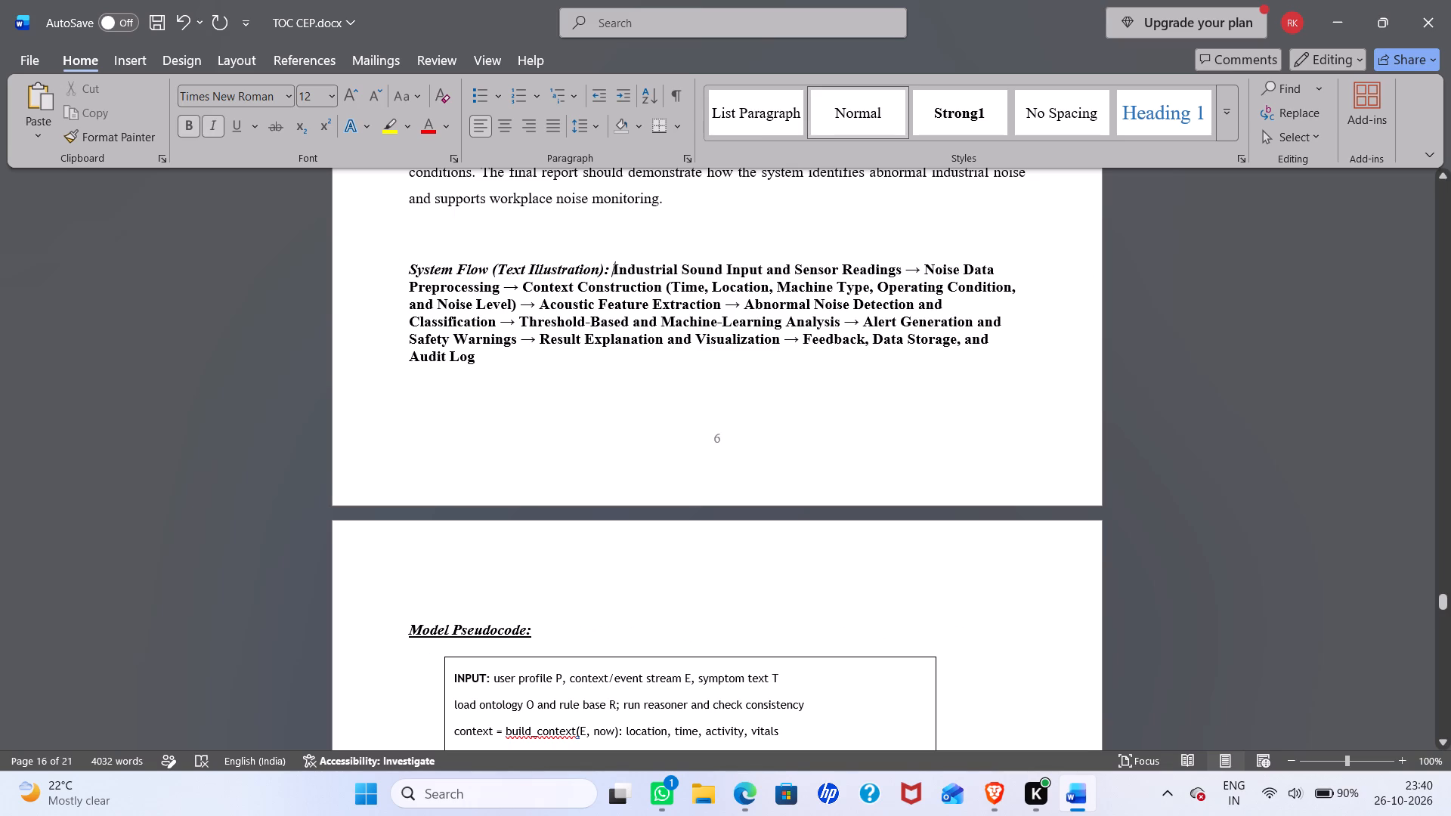
# Remove the bold formatting from the workflow text following the System Flow (Text Illustration) heading.
pyautogui.moveTo(612, 269); pyautogui.dragTo(614, 273)
pyautogui.moveTo(614, 273); pyautogui.dragTo(588, 360)
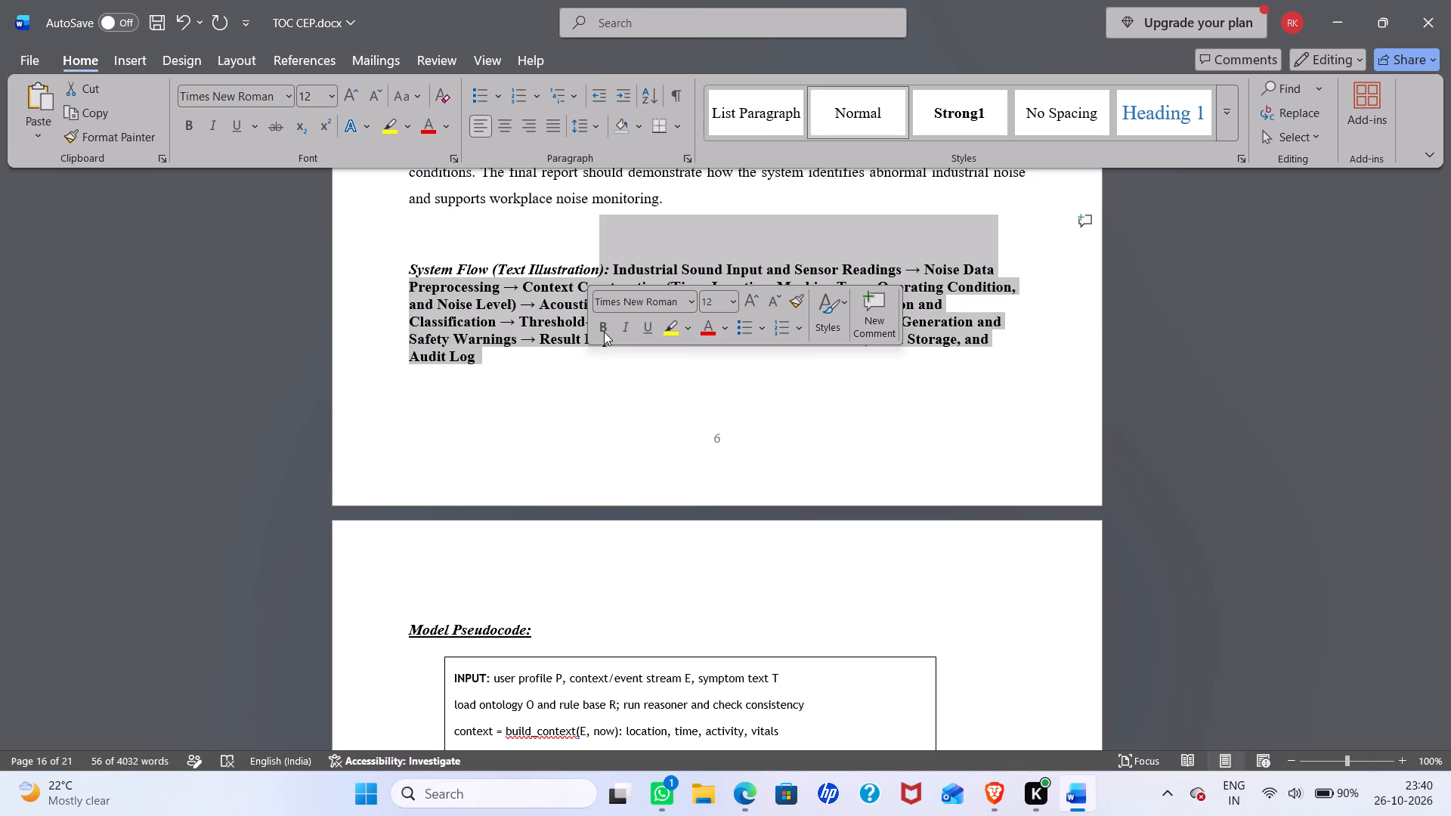
pyautogui.click(604, 332)
pyautogui.click(604, 332)
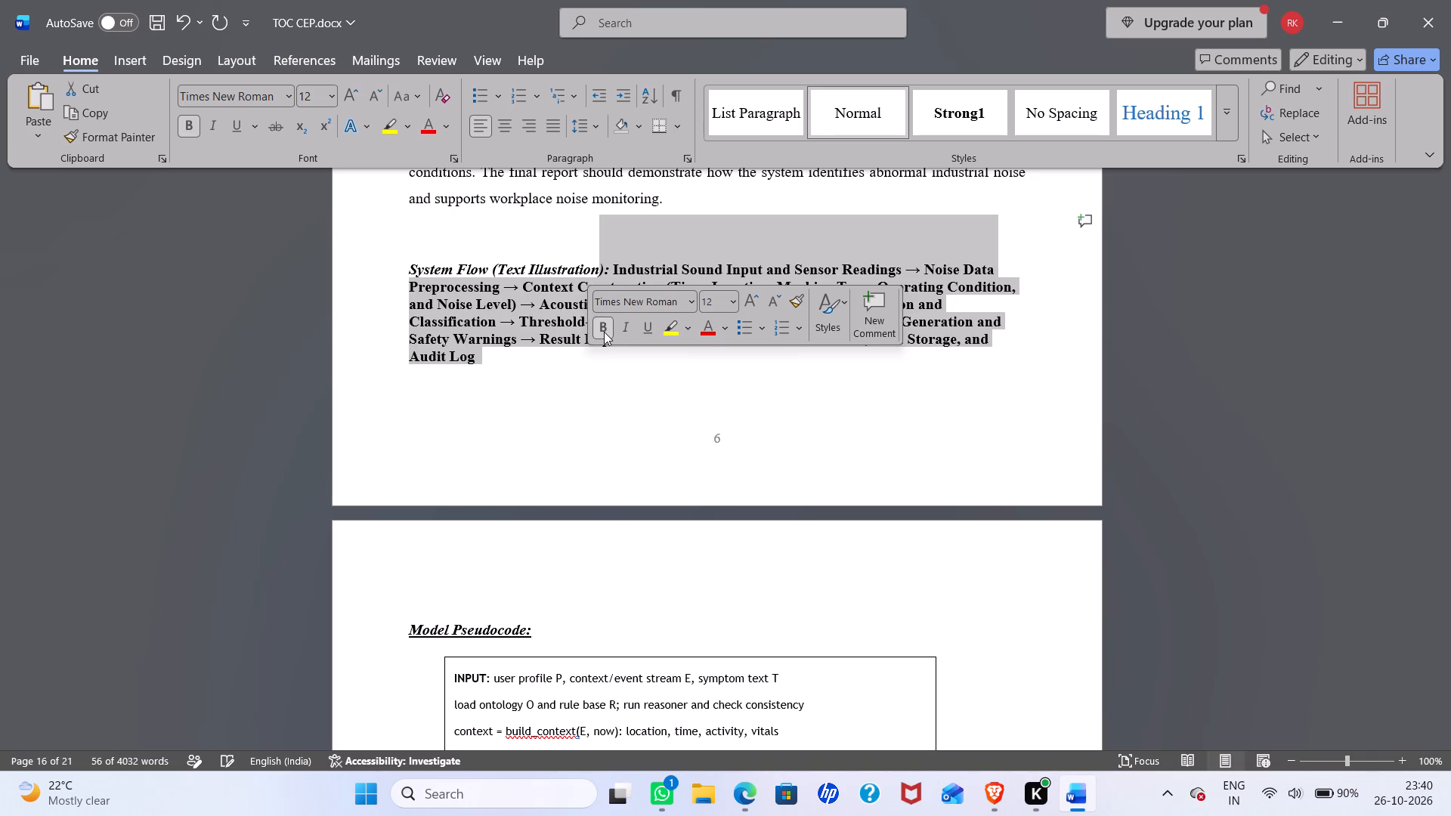
pyautogui.click(604, 332)
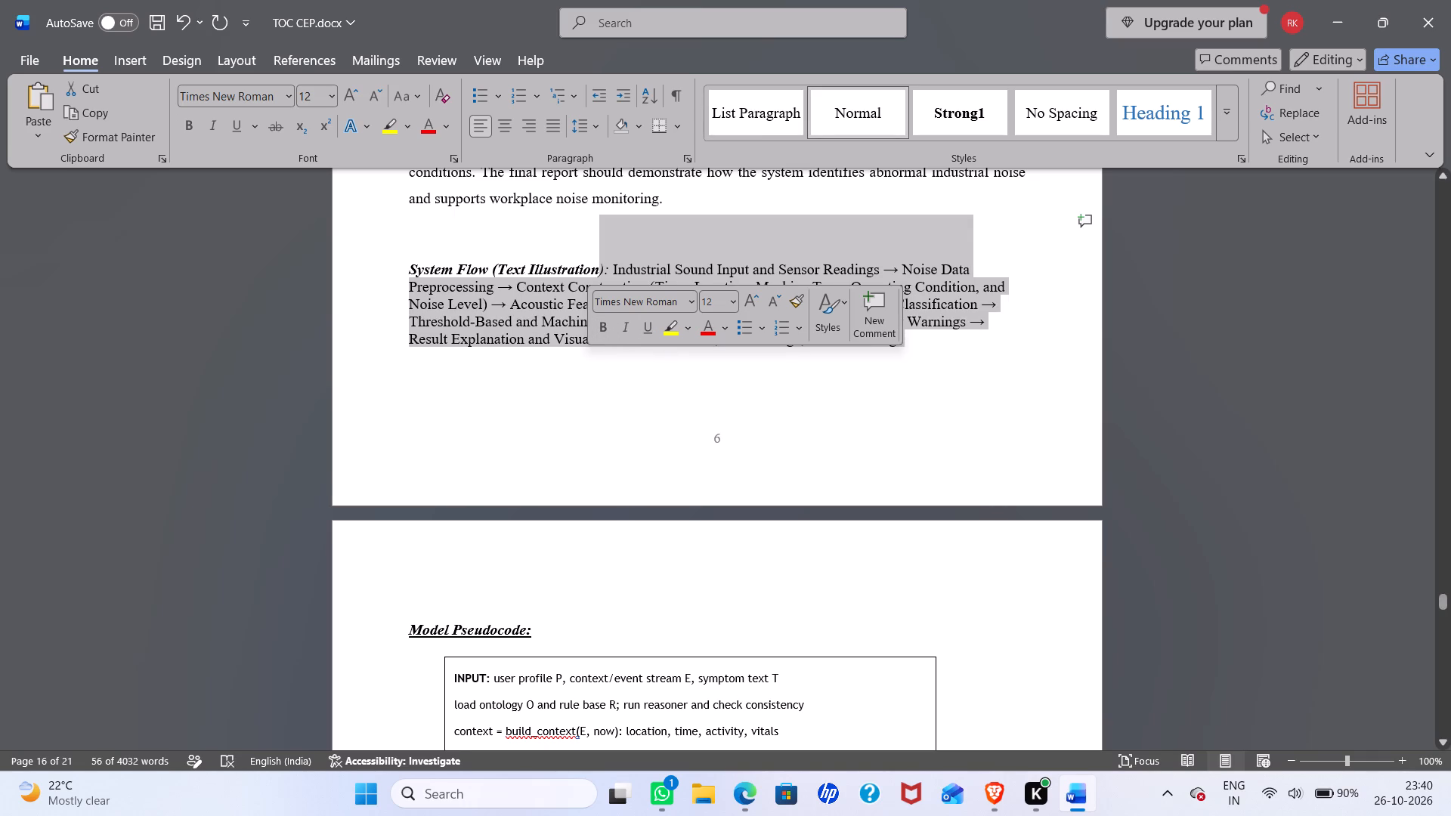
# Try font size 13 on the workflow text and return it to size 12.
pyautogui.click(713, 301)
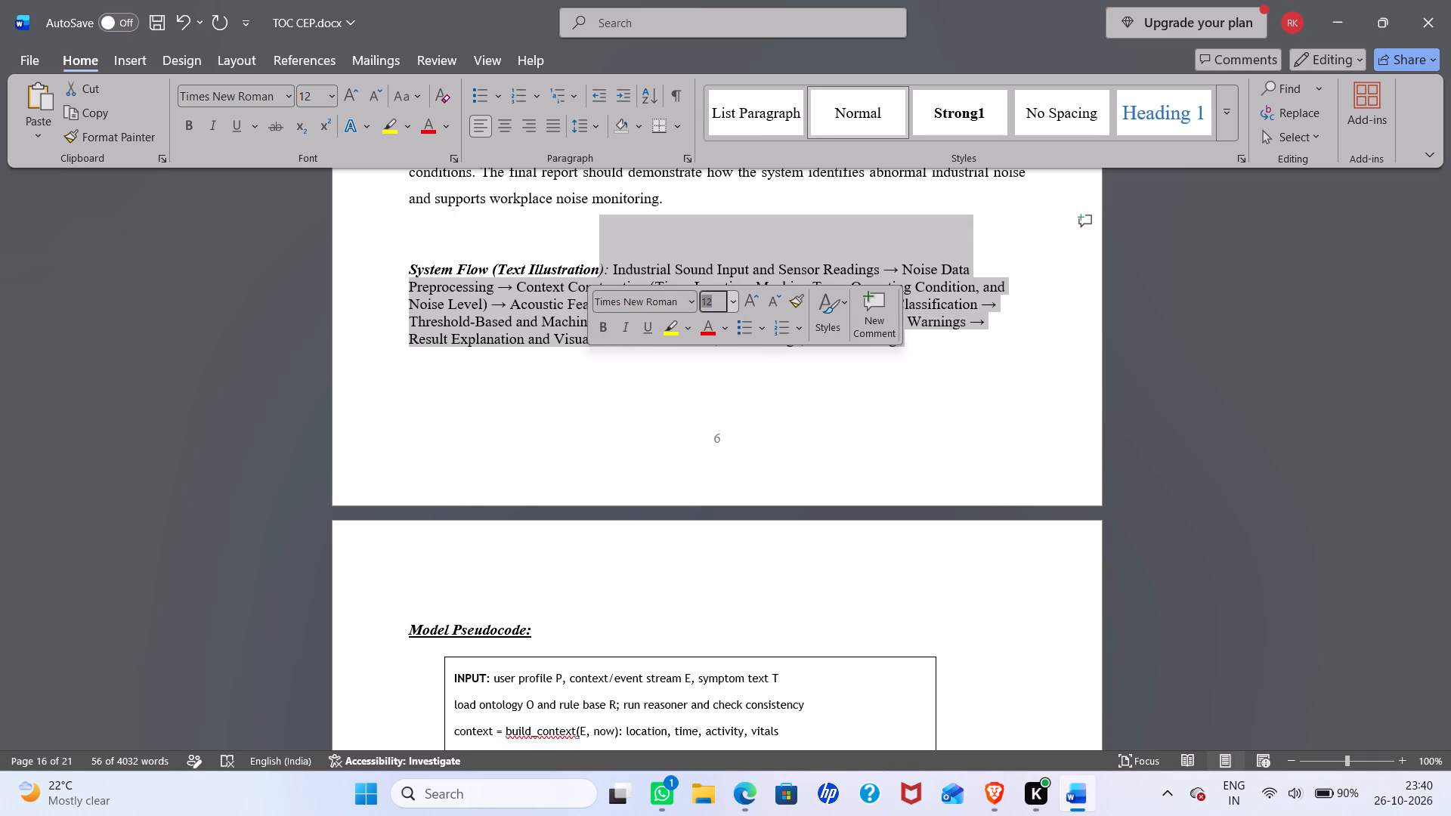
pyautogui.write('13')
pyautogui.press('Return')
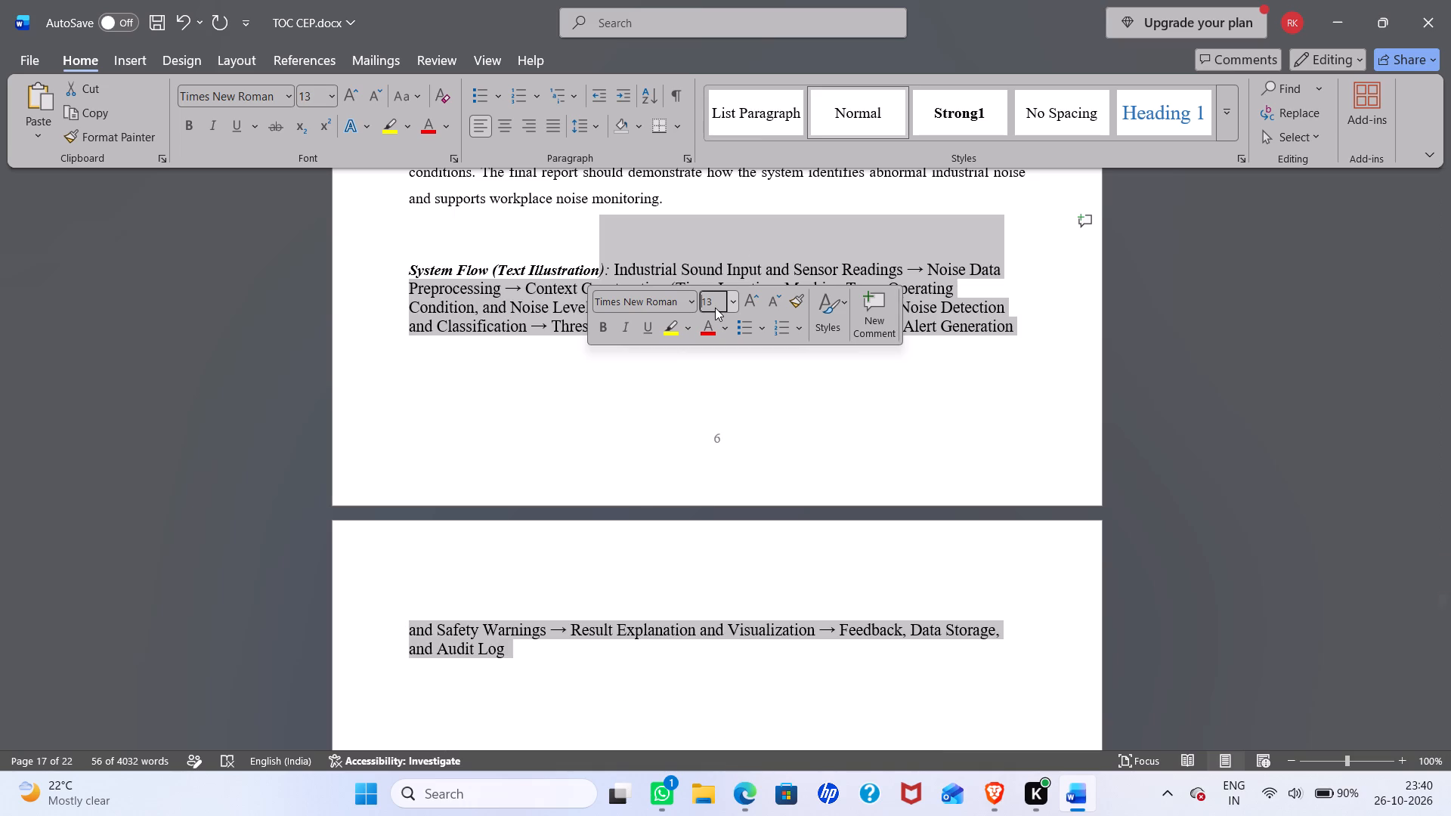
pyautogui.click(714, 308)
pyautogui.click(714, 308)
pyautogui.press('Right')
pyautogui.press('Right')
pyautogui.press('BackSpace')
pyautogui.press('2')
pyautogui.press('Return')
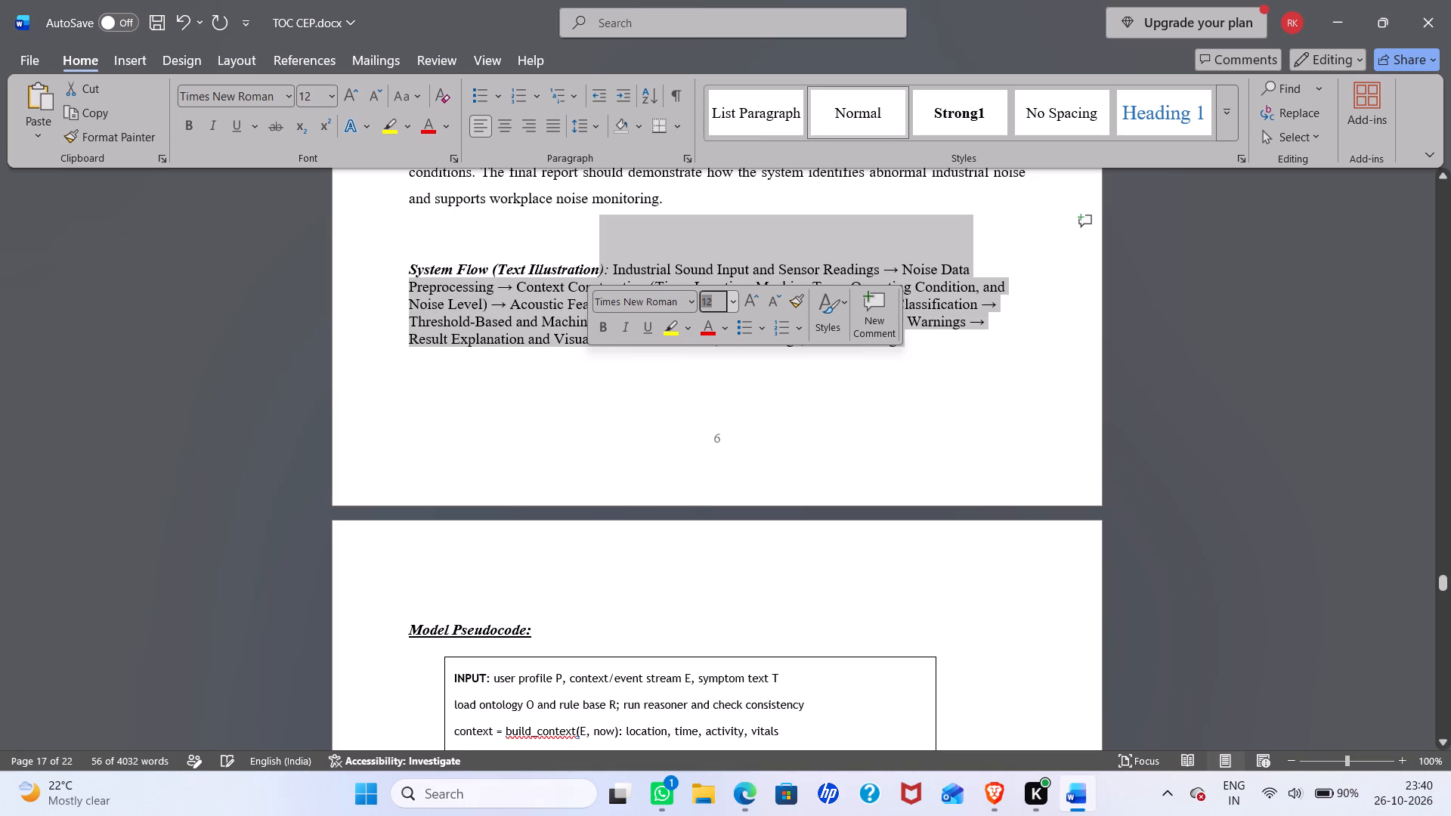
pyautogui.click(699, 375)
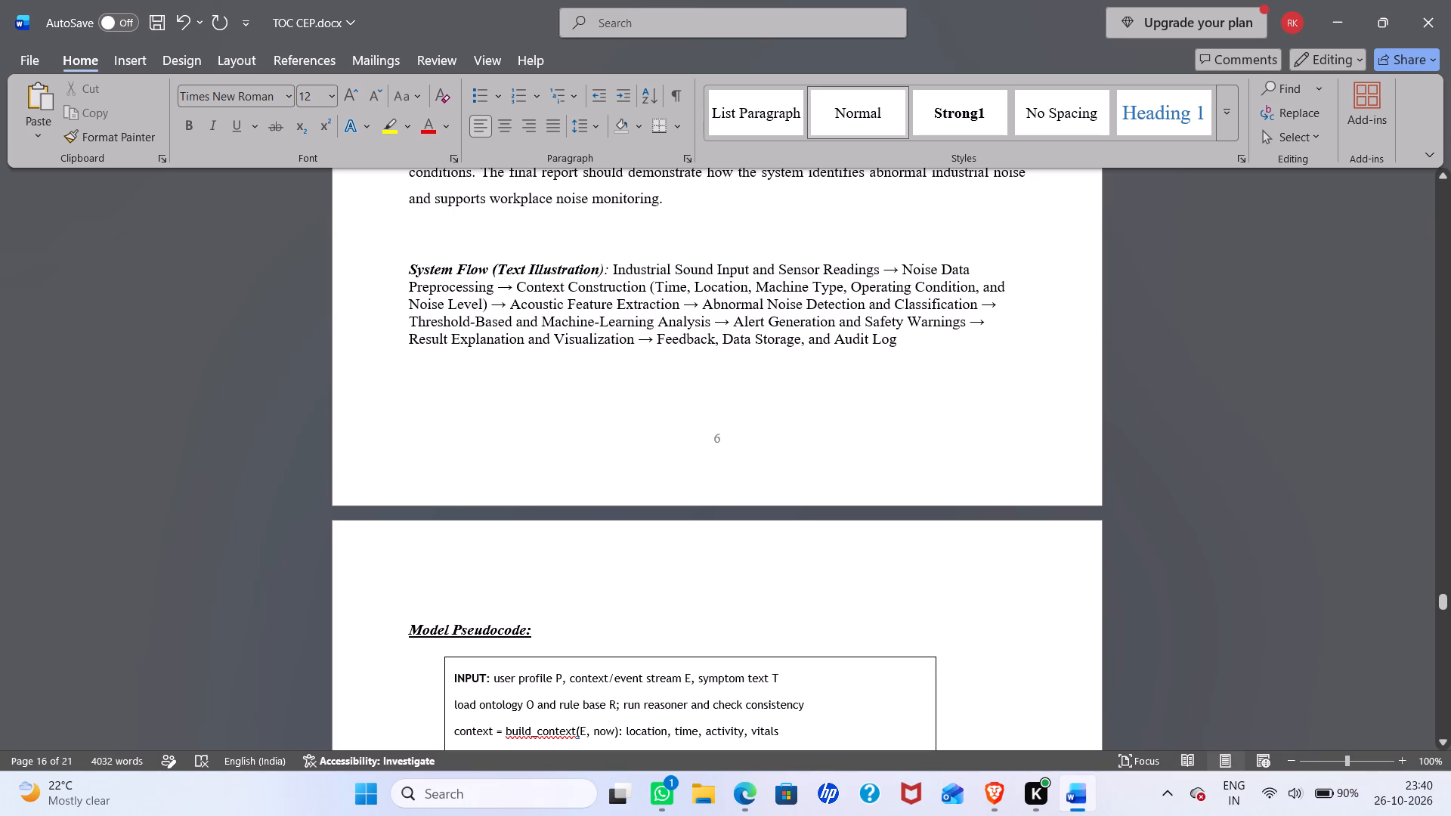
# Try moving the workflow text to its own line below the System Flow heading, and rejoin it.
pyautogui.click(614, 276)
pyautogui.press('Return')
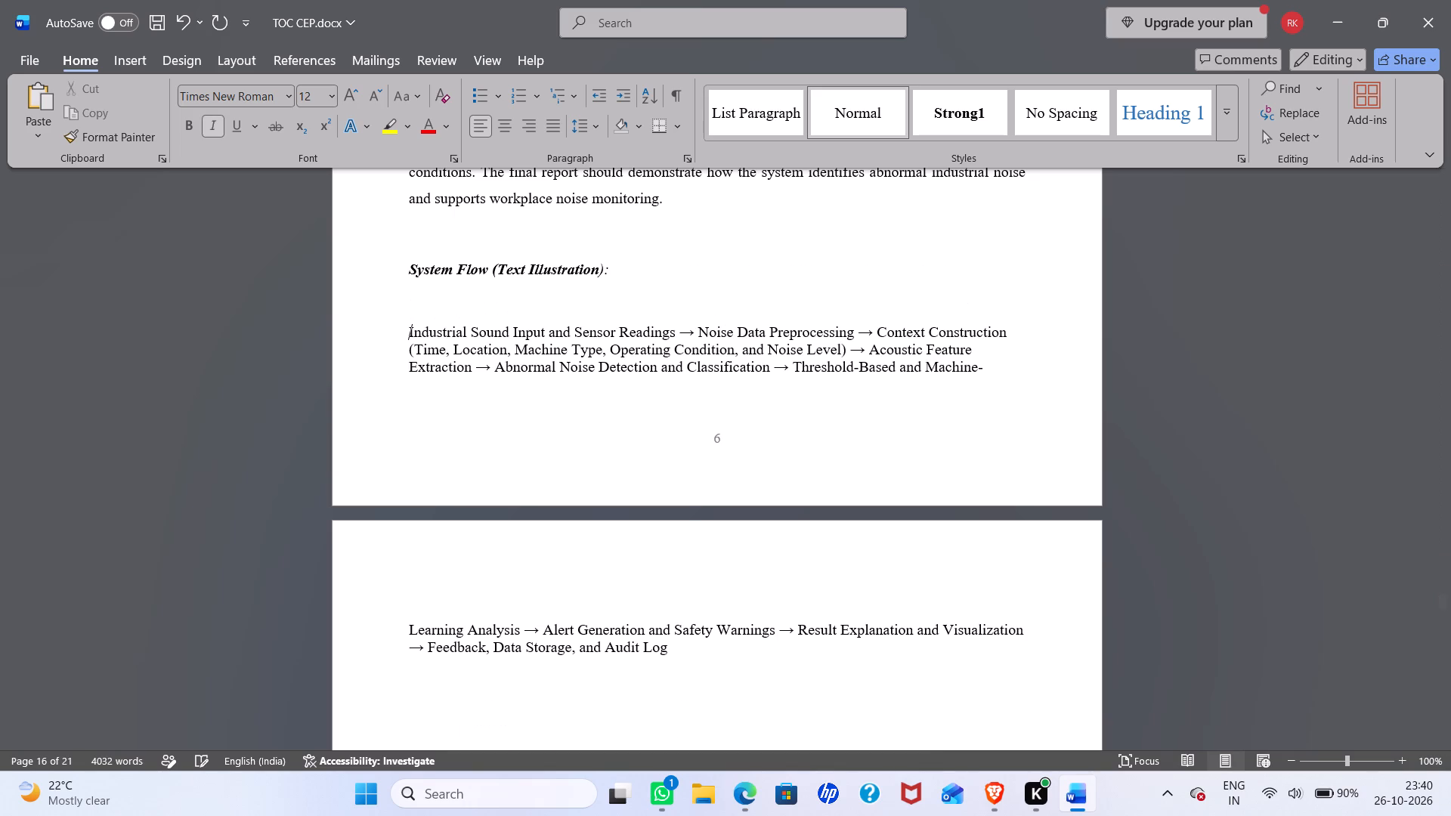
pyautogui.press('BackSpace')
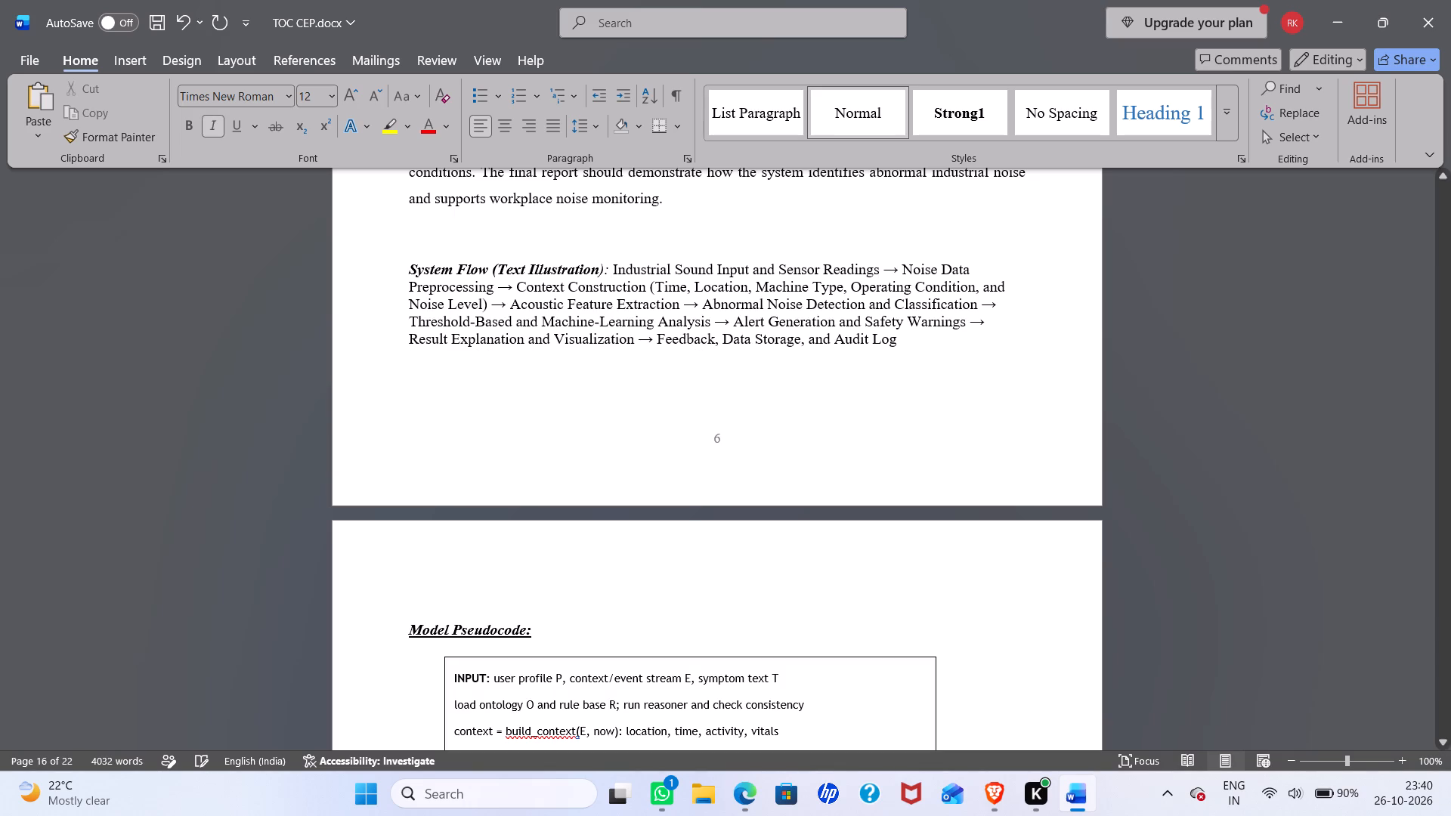
# Insert an extra space between the System Flow heading and the workflow text, and justify the paragraph.
pyautogui.click(614, 276)
pyautogui.press('space')
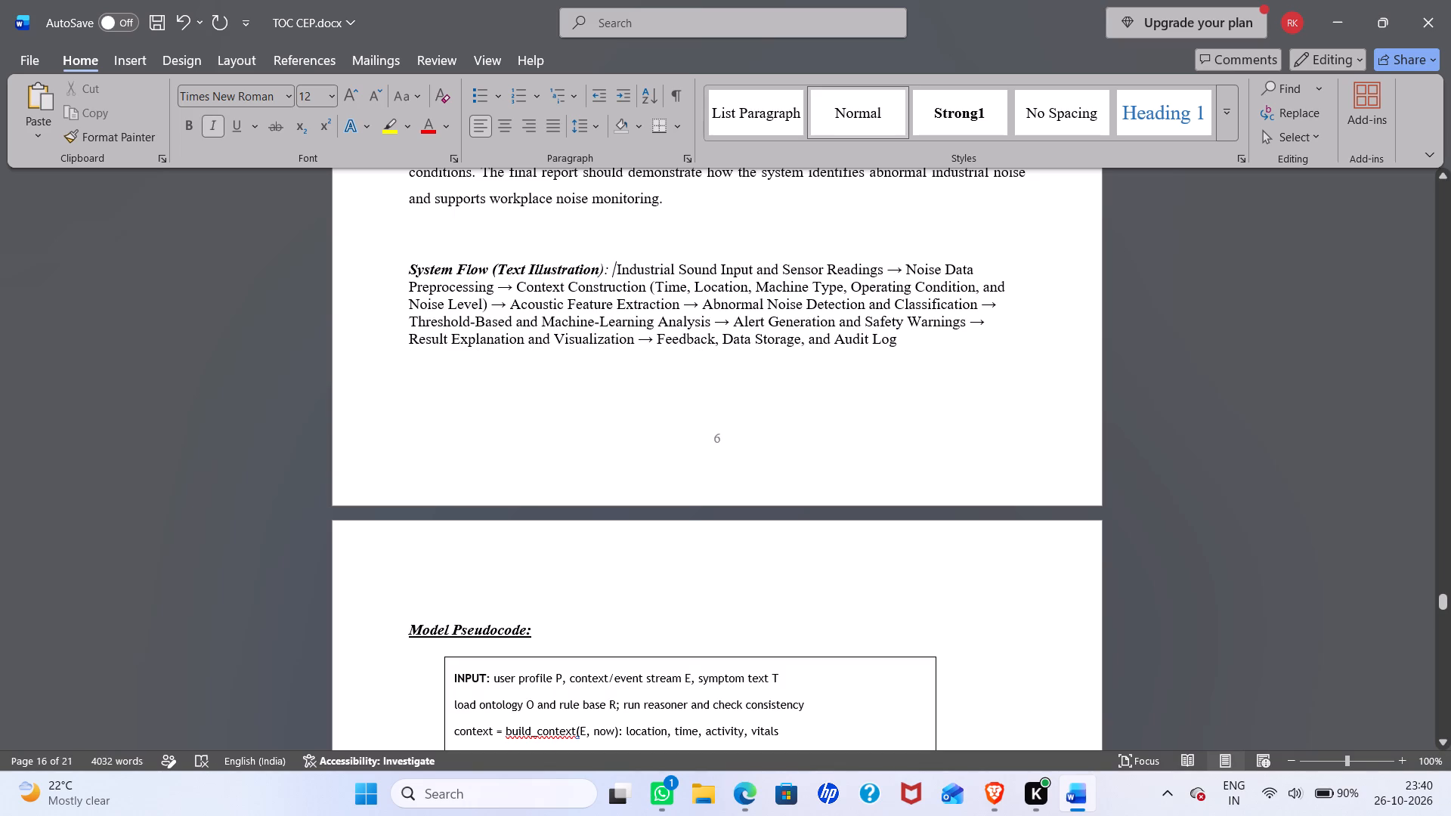
pyautogui.click(920, 337)
pyautogui.moveTo(917, 336); pyautogui.dragTo(631, 261)
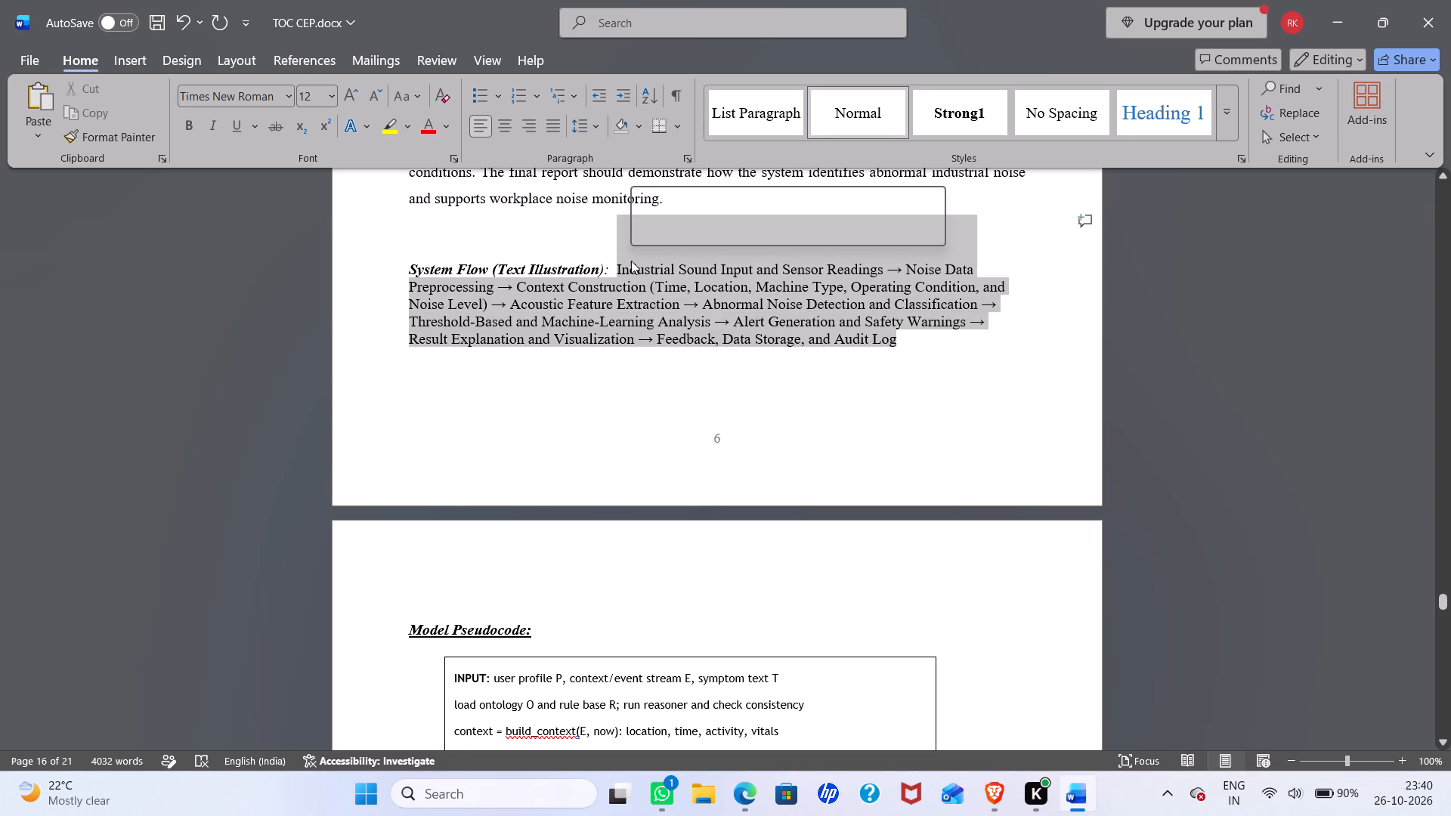
pyautogui.hotkey('ctrl', 'j')
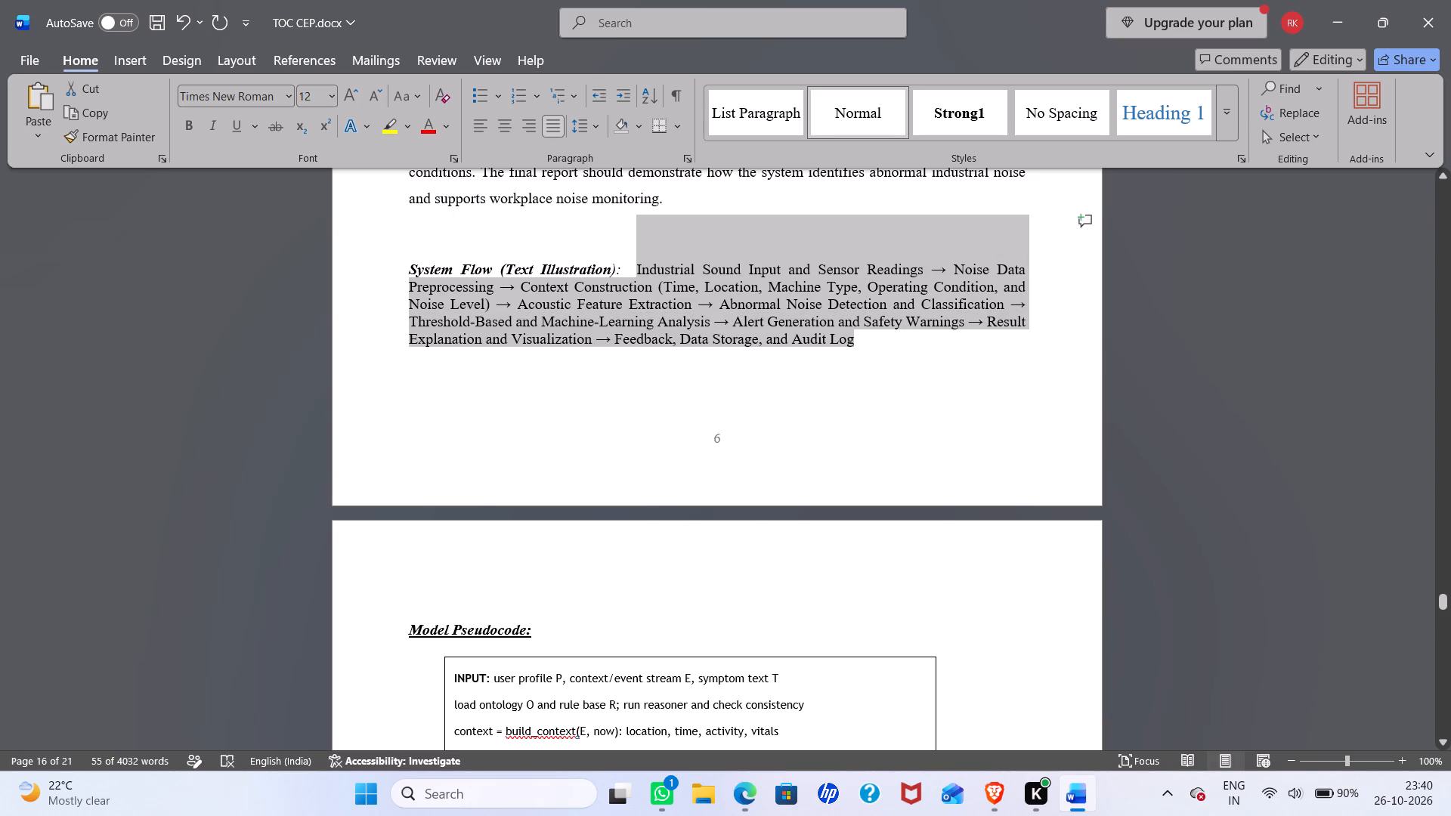
pyautogui.click(756, 394)
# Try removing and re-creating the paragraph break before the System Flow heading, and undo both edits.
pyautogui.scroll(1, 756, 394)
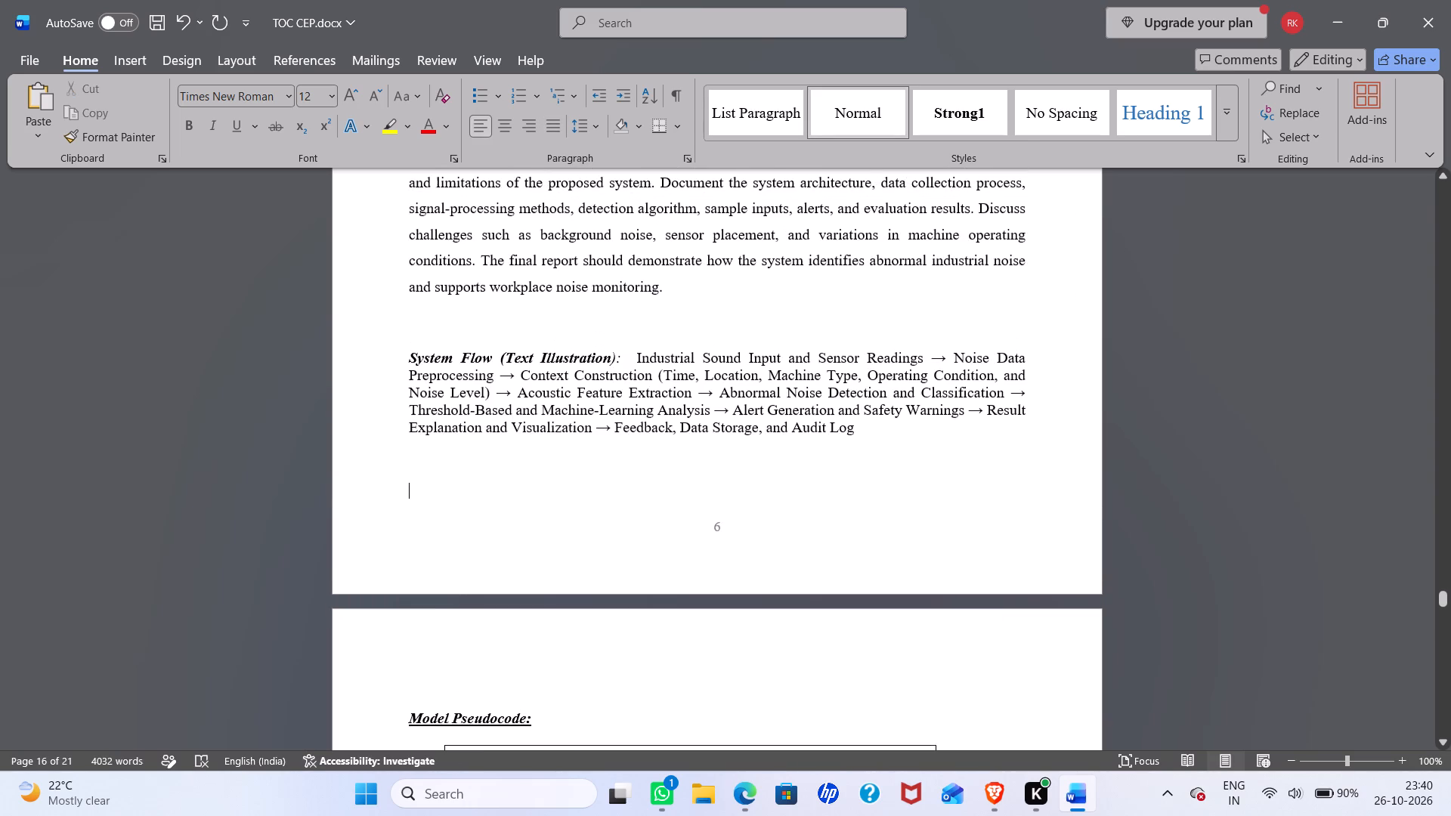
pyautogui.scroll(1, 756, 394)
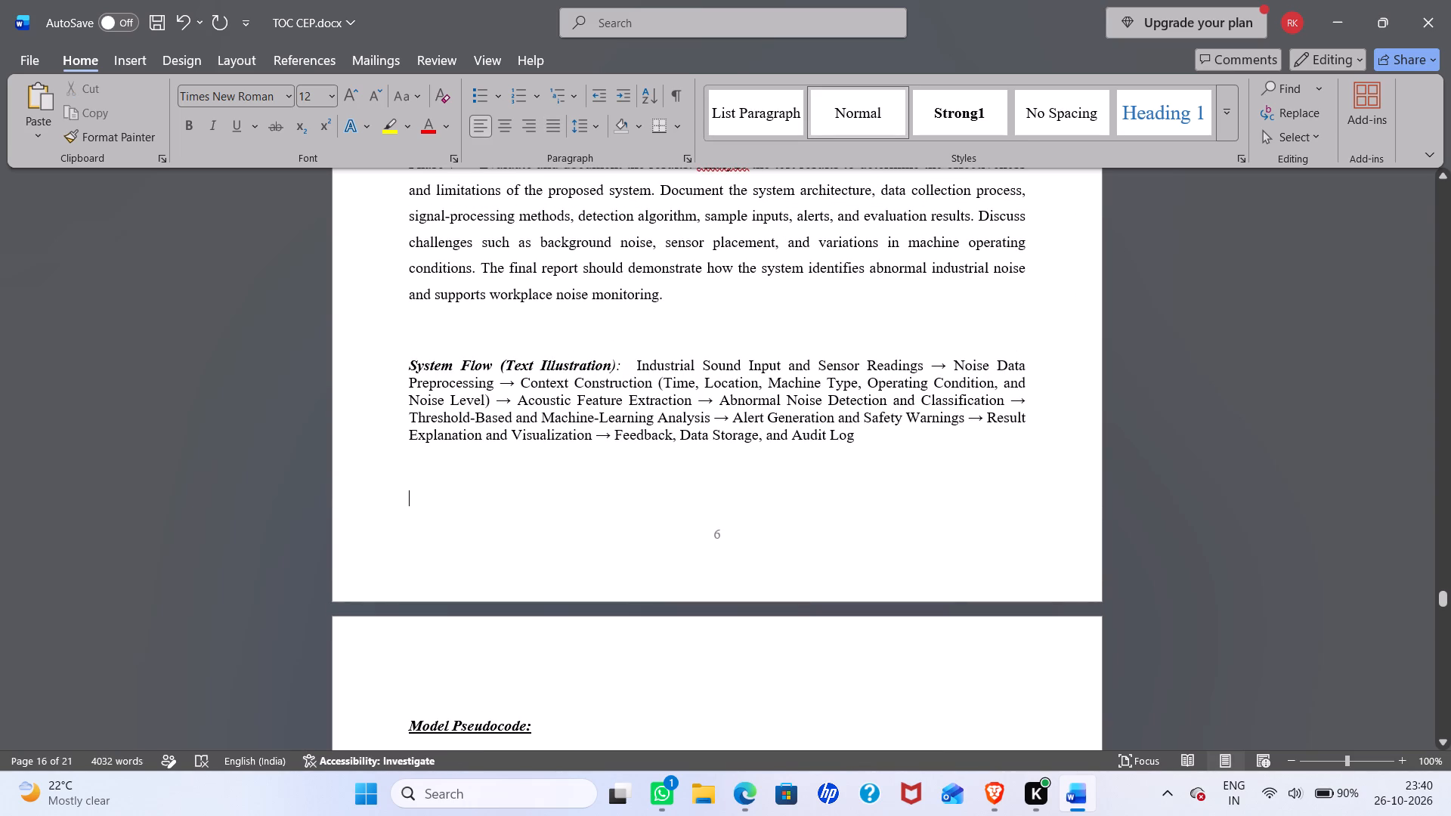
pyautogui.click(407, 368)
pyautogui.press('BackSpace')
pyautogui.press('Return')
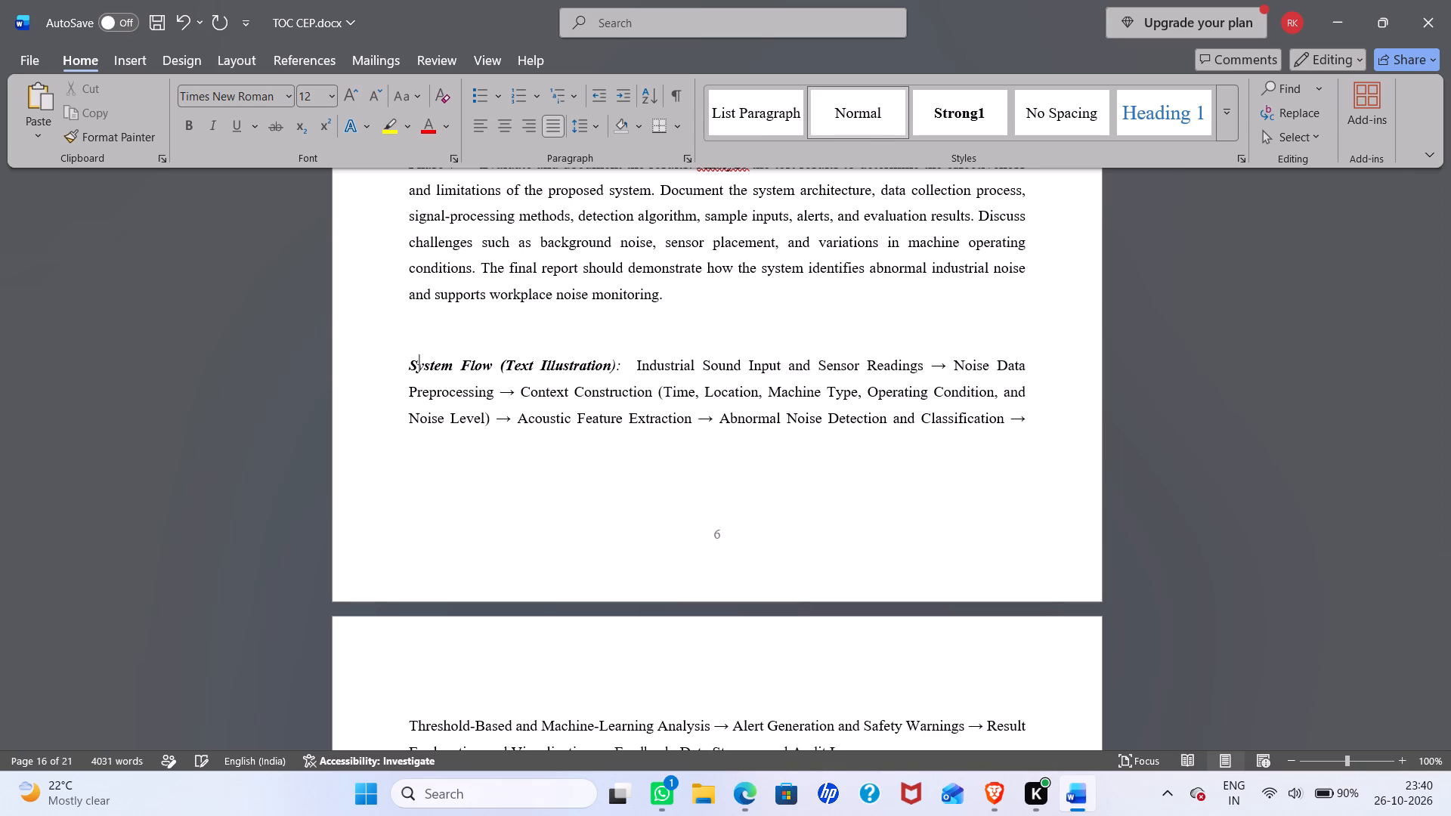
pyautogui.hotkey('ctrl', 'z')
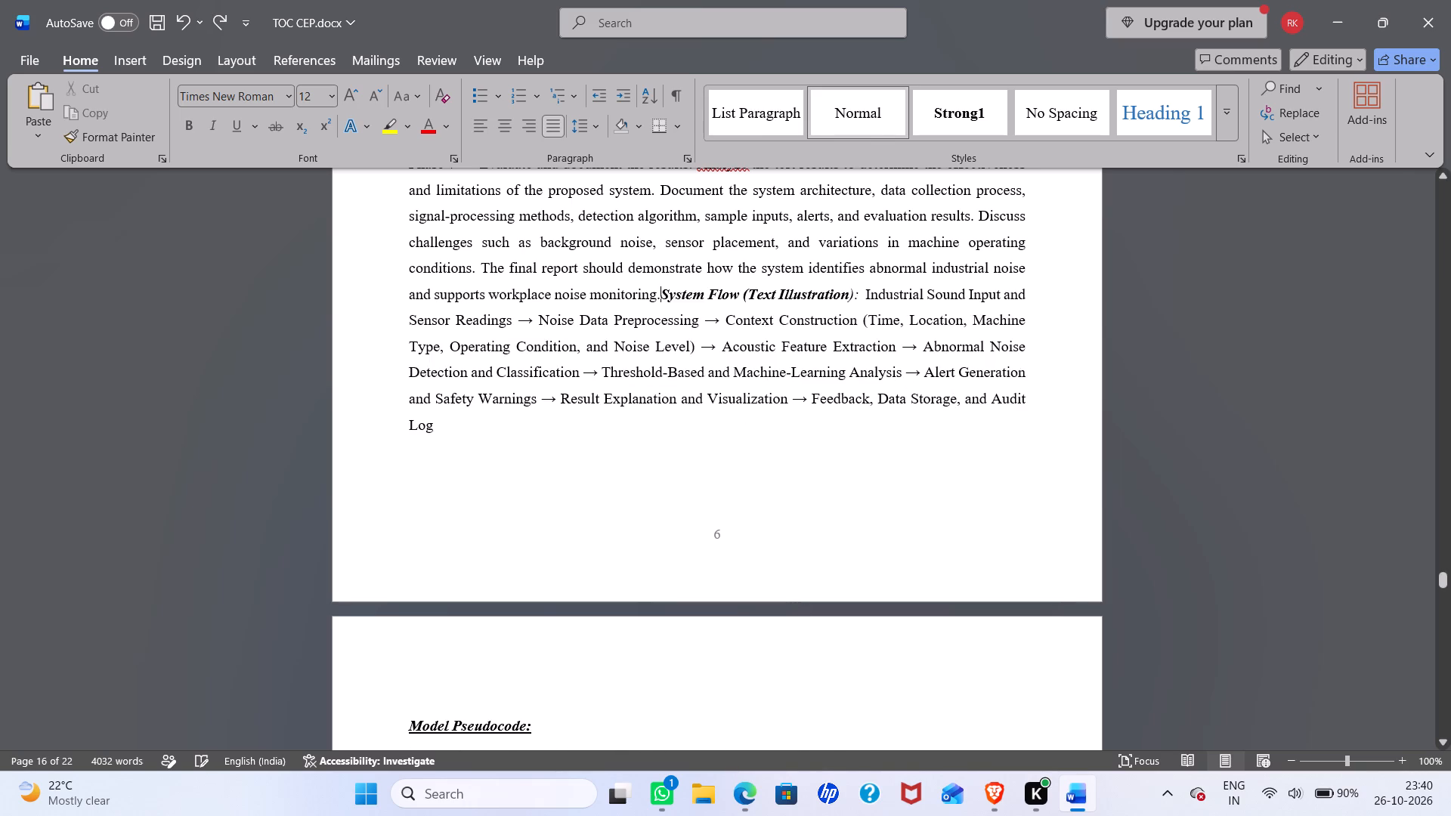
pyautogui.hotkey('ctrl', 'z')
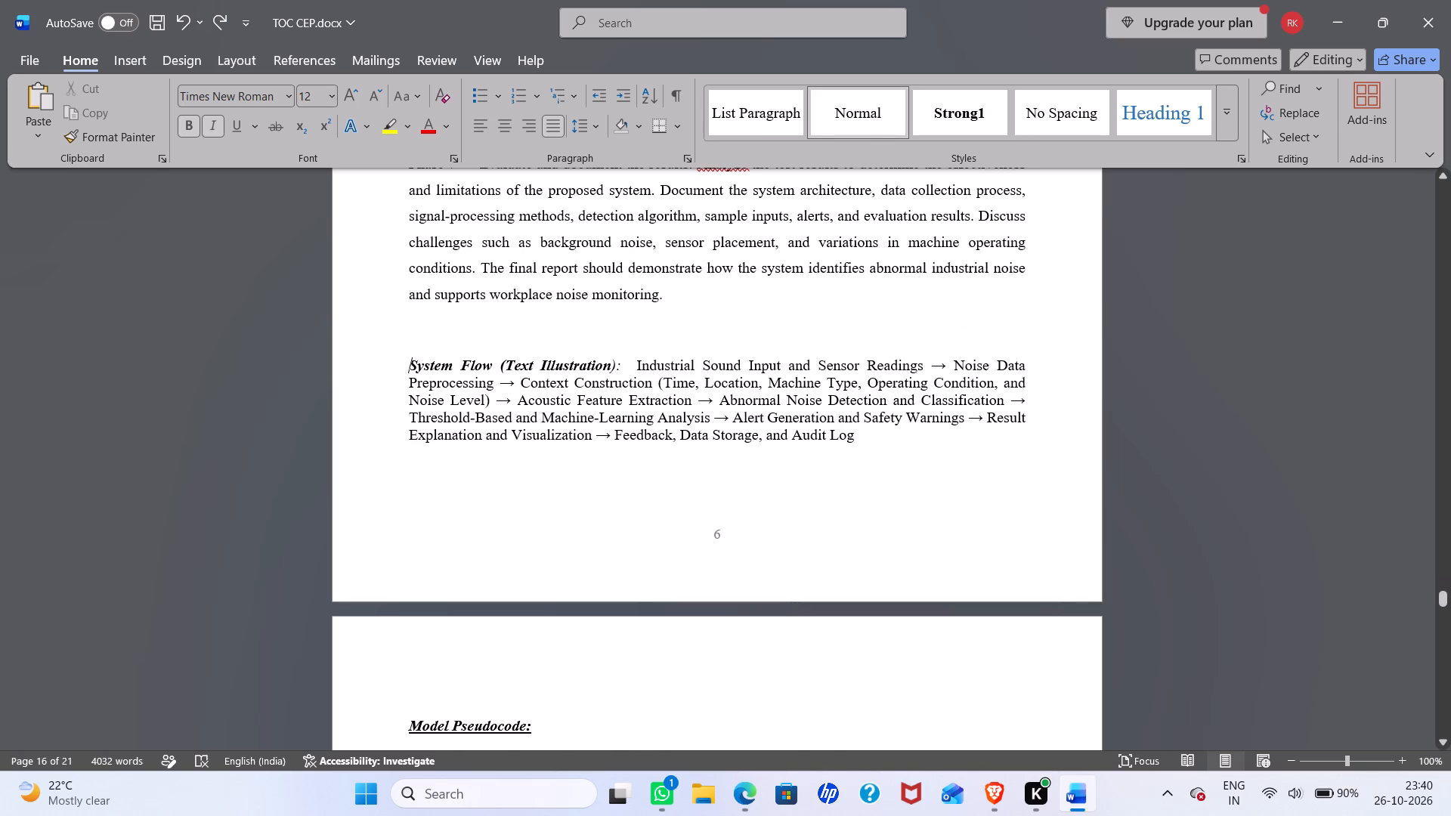
# Set the line spacing of the whole System Flow paragraph to 1.15.
pyautogui.moveTo(874, 449); pyautogui.dragTo(528, 386)
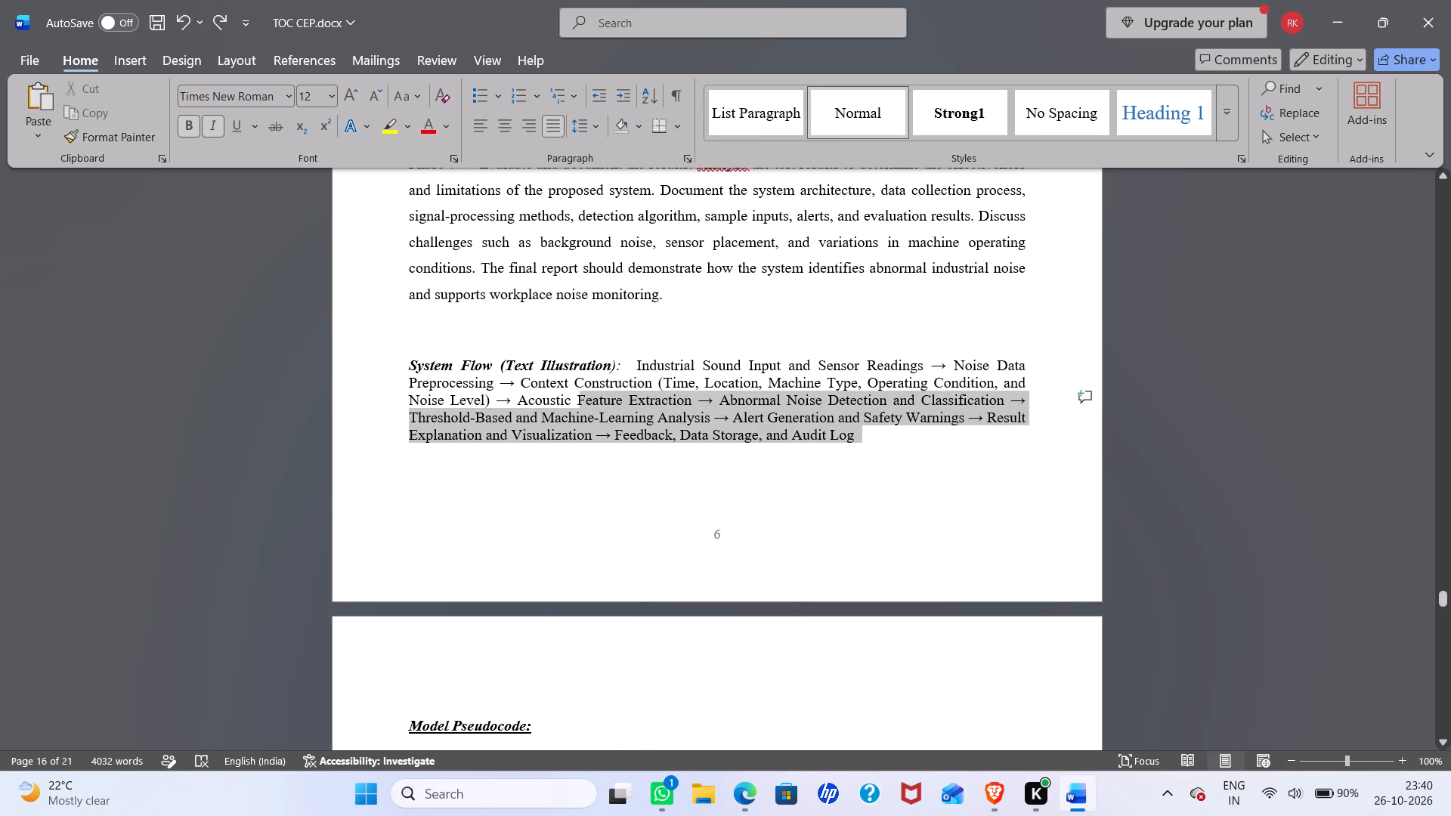
pyautogui.moveTo(528, 386); pyautogui.dragTo(404, 358)
pyautogui.click(605, 121)
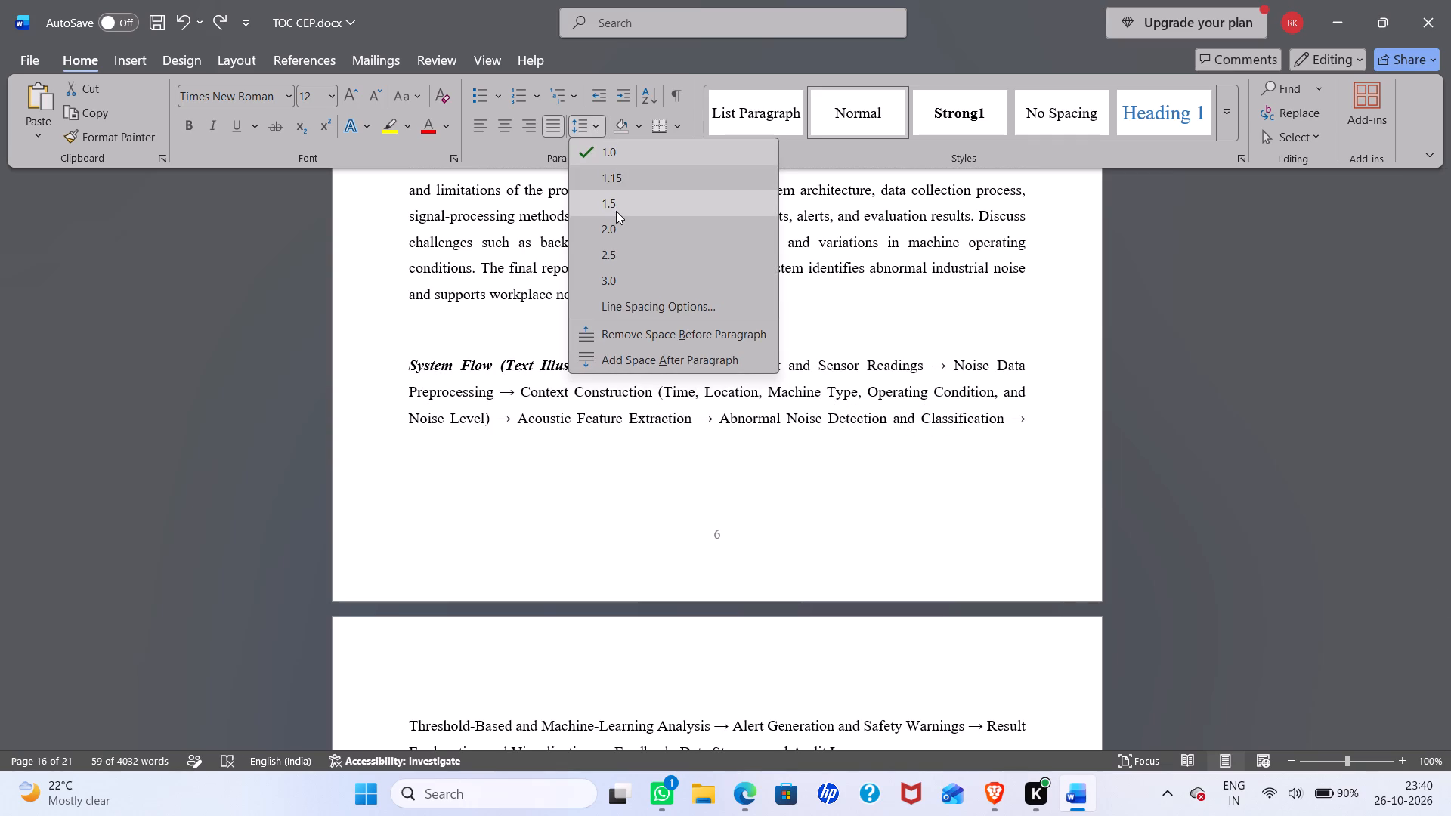
pyautogui.click(617, 185)
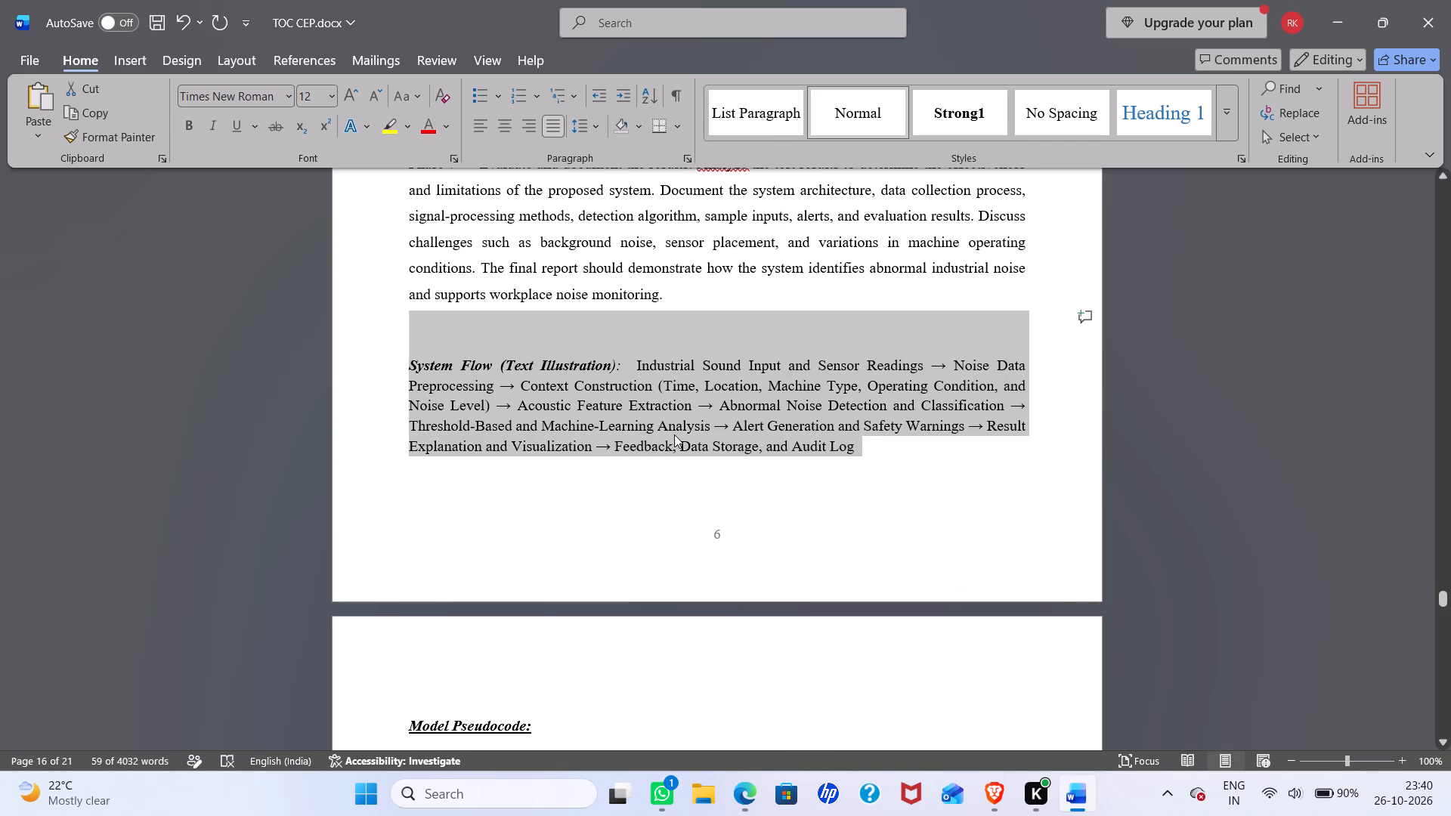
pyautogui.click(674, 434)
pyautogui.scroll(-3, 674, 434)
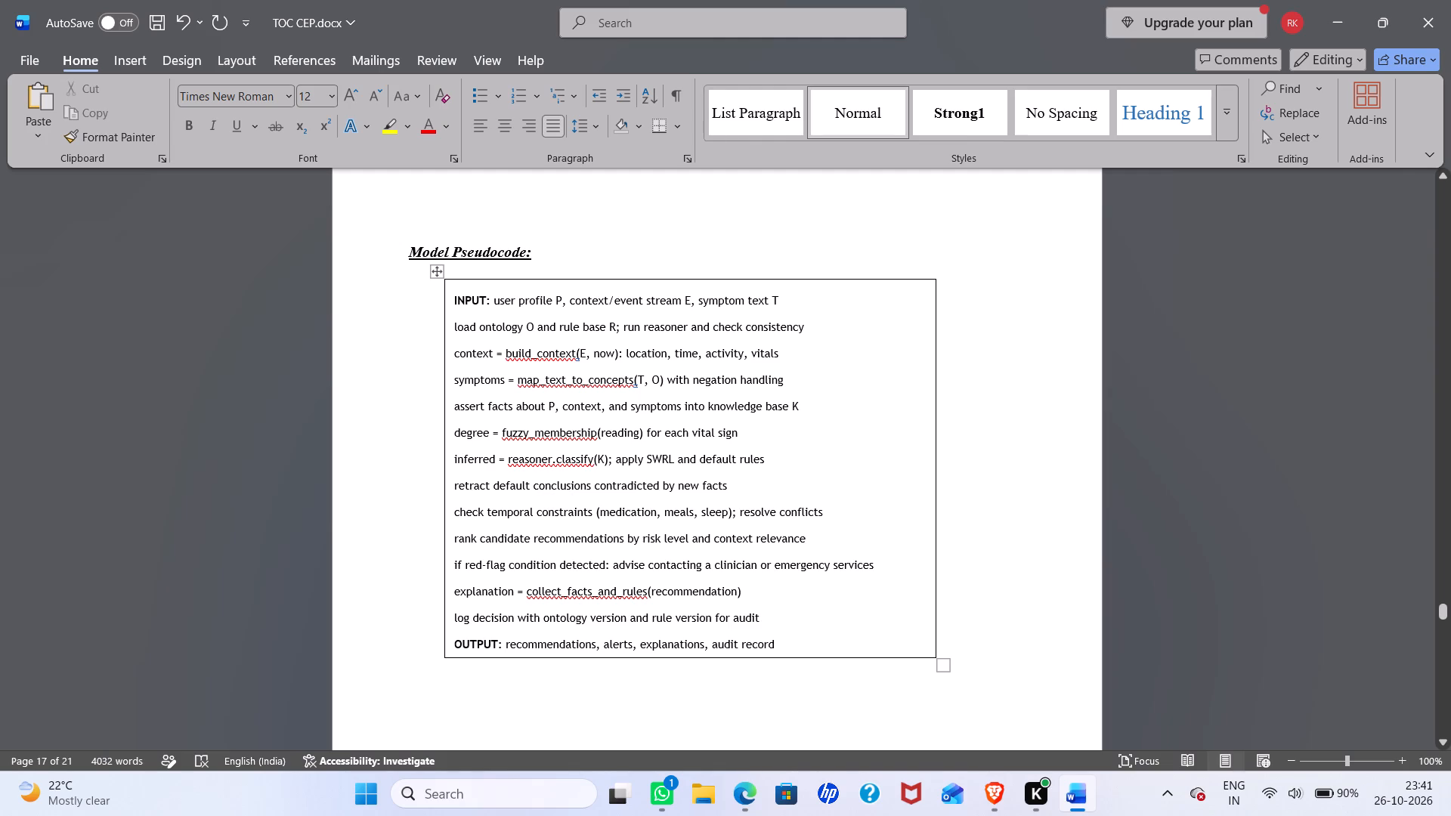
pyautogui.moveTo(496, 299); pyautogui.dragTo(698, 594)
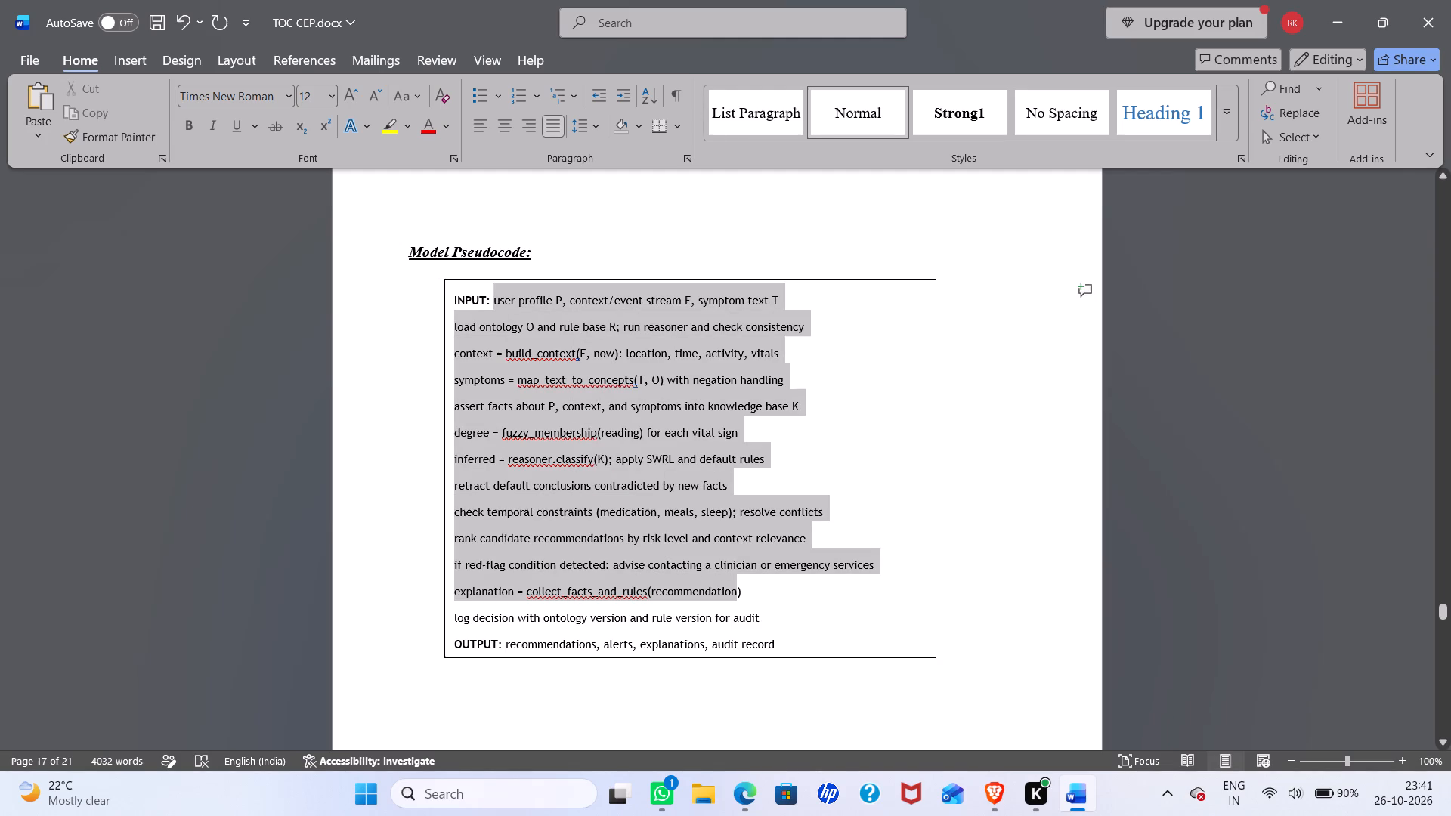
pyautogui.moveTo(698, 594); pyautogui.dragTo(699, 595)
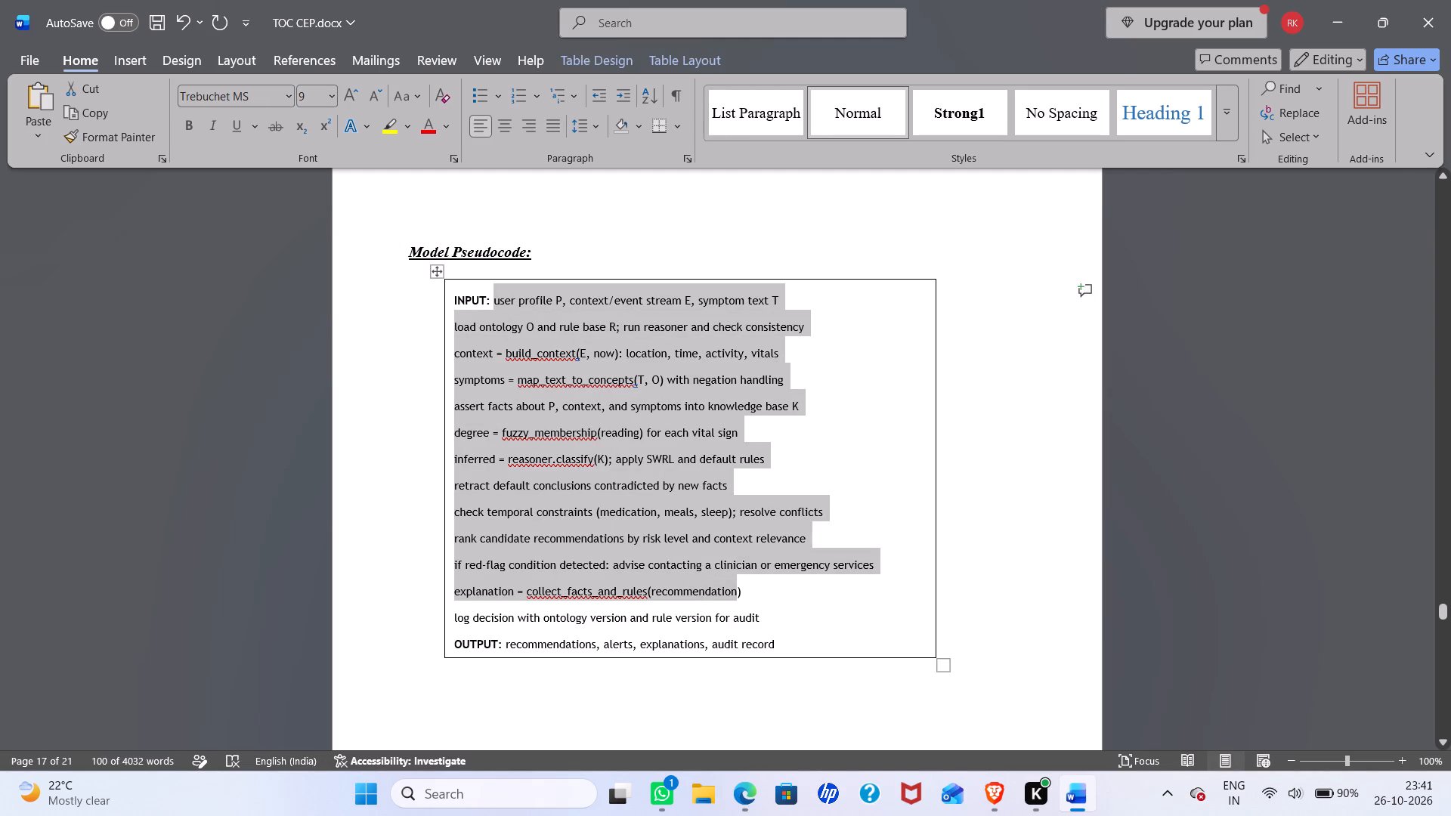
pyautogui.moveTo(456, 296); pyautogui.dragTo(701, 531)
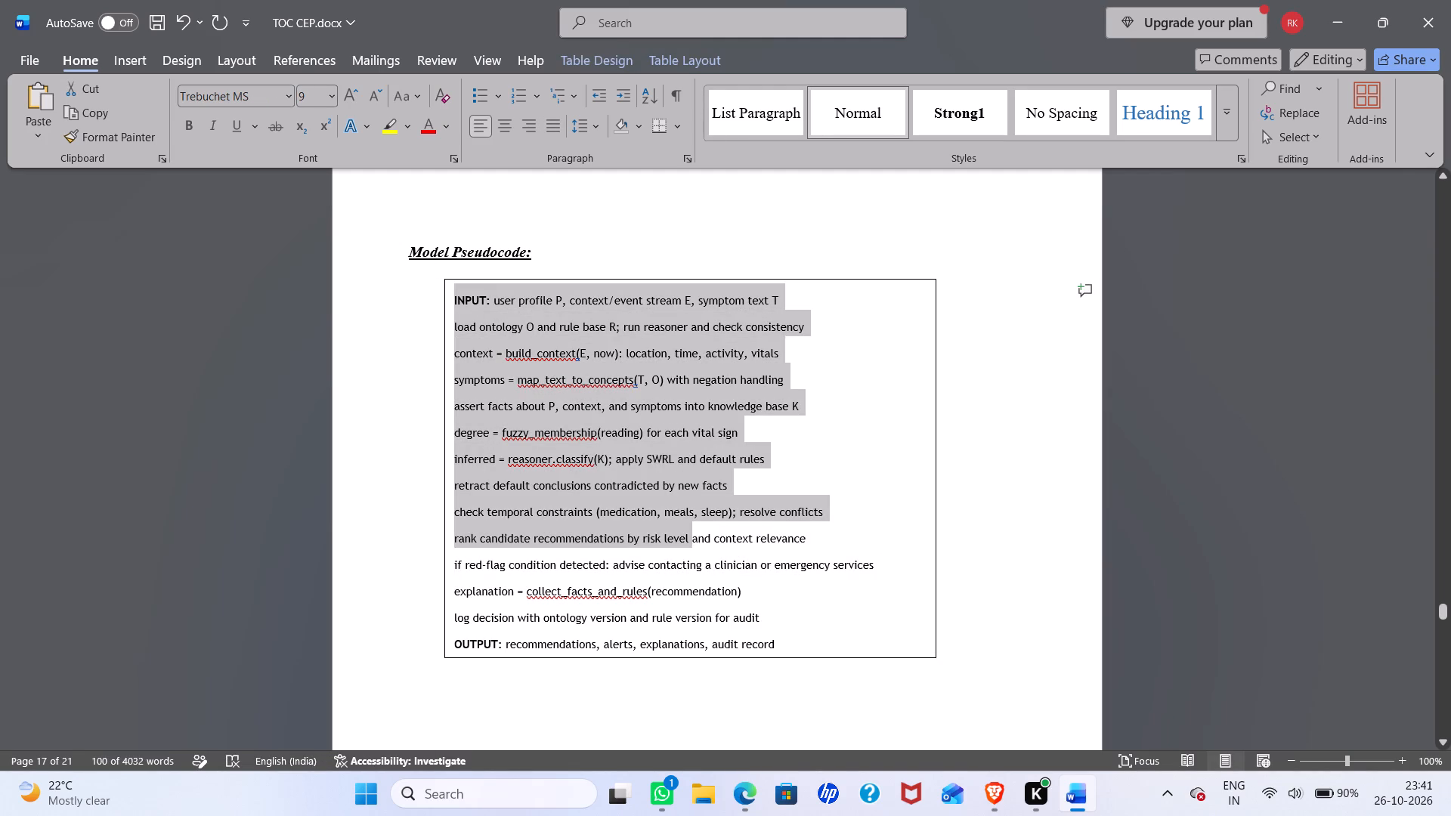
pyautogui.moveTo(701, 531); pyautogui.dragTo(791, 653)
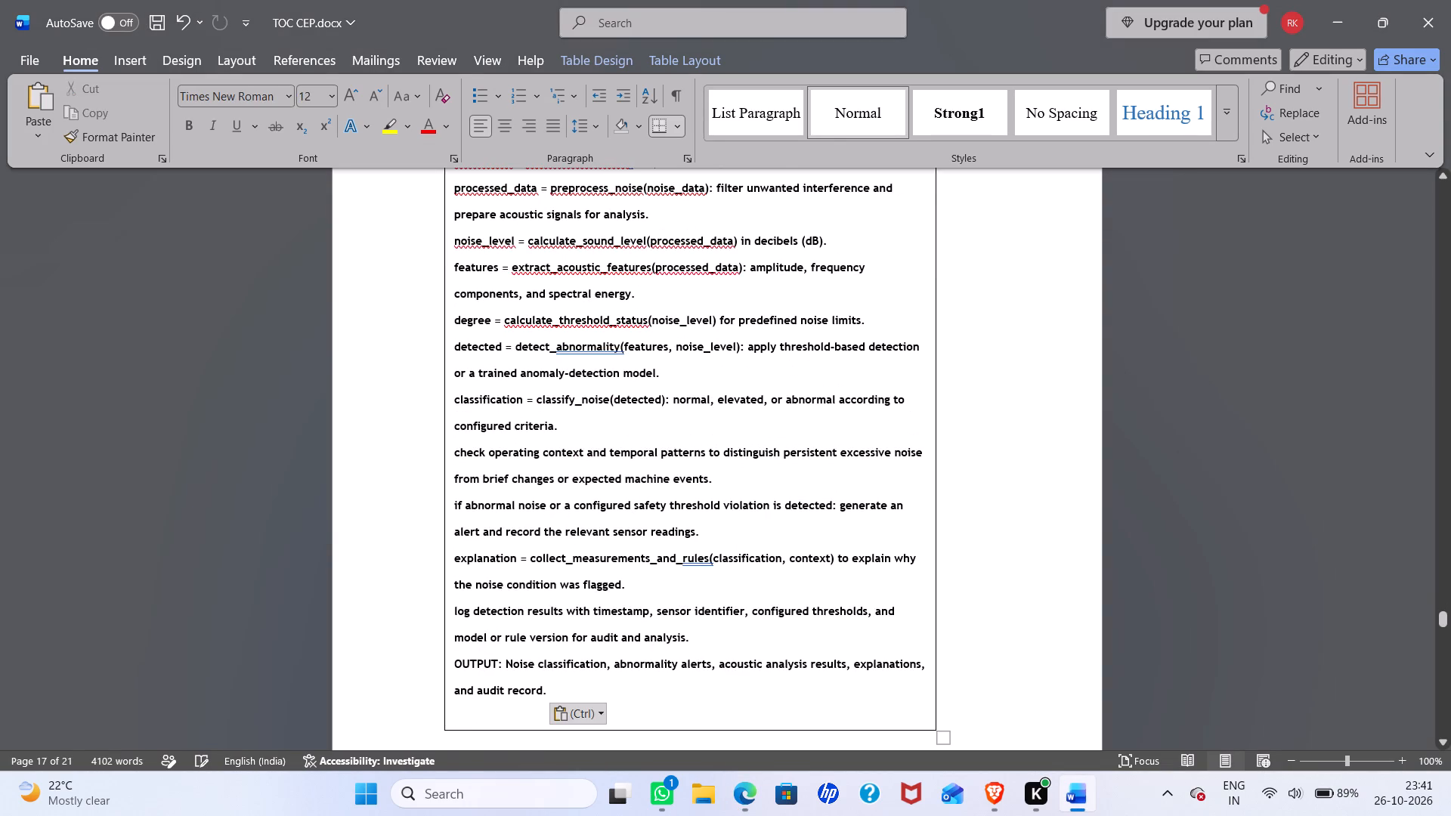
# Remove the bold from all the pasted pseudocode and set its font size to 11.
pyautogui.moveTo(558, 688); pyautogui.dragTo(447, 157)
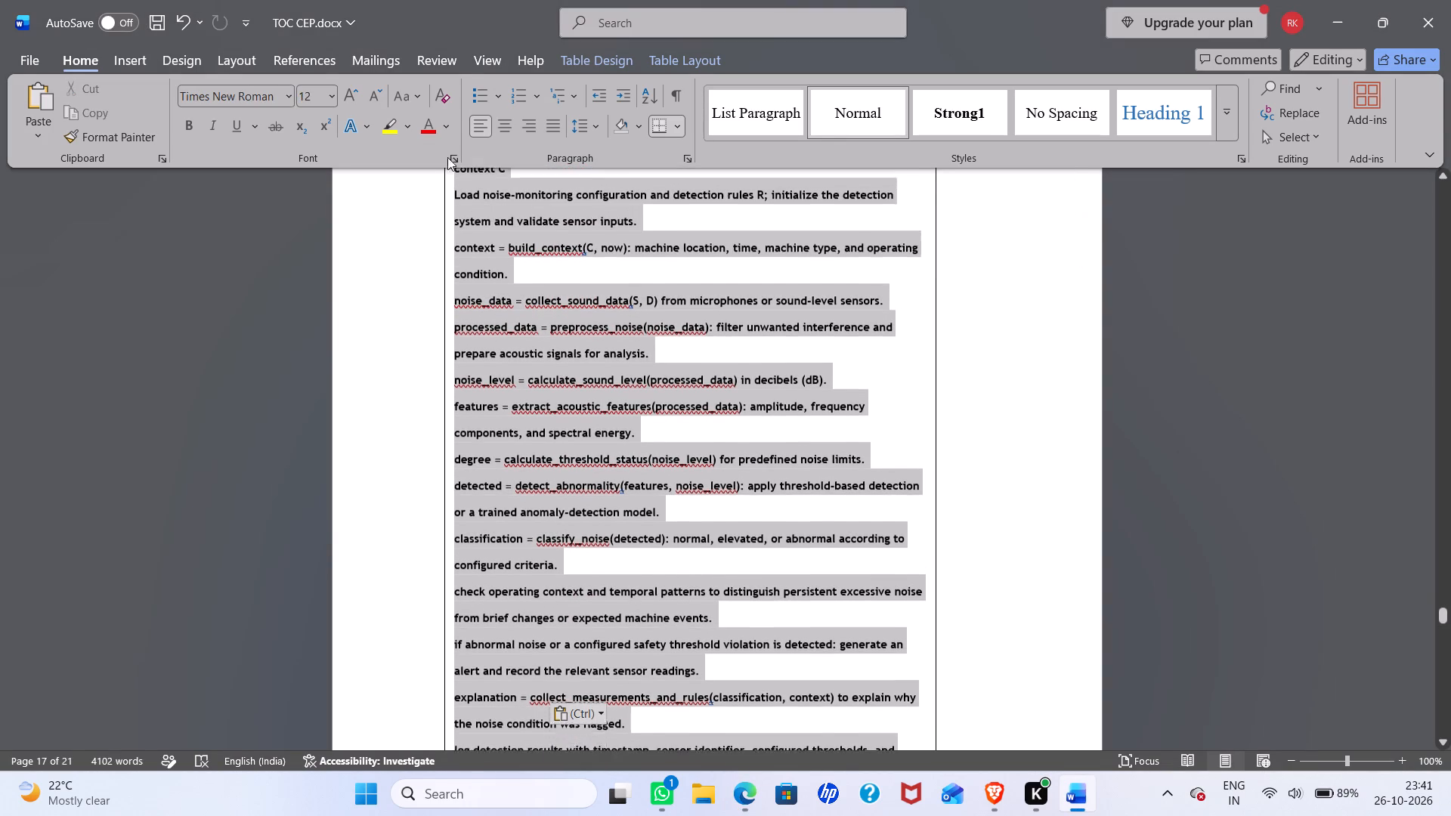
pyautogui.moveTo(447, 157); pyautogui.dragTo(452, 277)
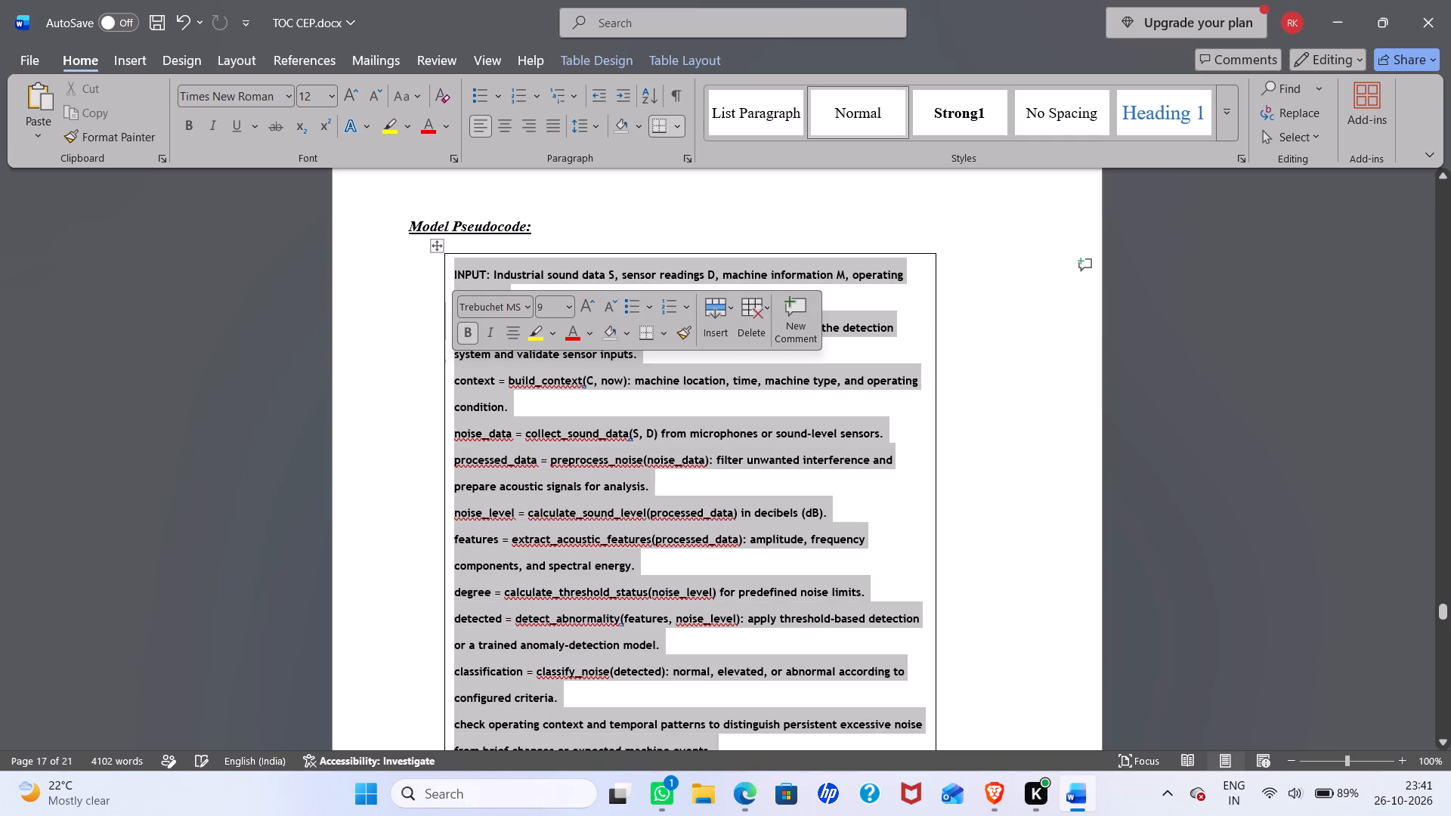
pyautogui.click(477, 329)
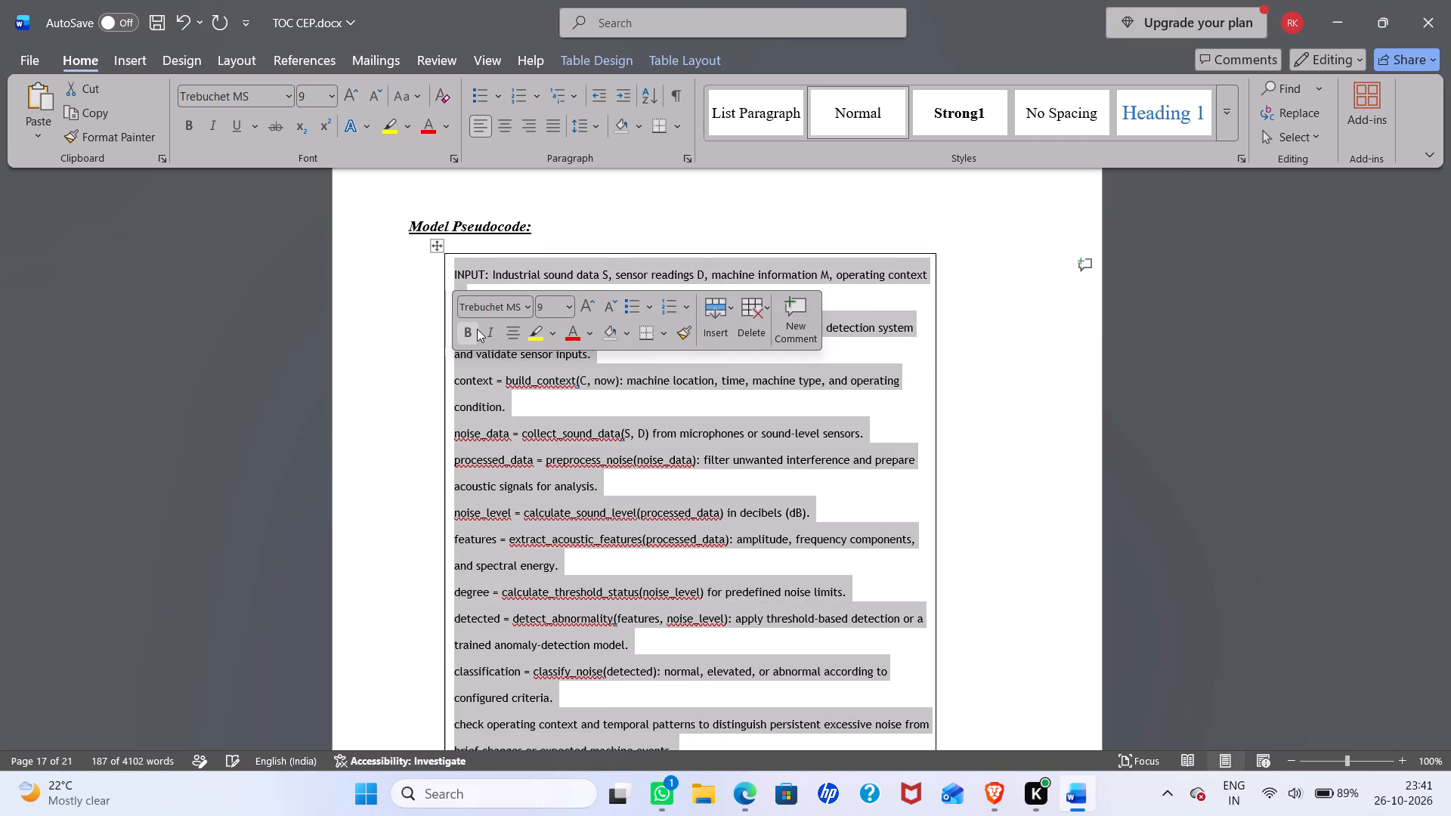
pyautogui.click(547, 304)
pyautogui.write('12')
pyautogui.press('BackSpace')
pyautogui.press('2')
pyautogui.press('BackSpace')
pyautogui.press('1')
pyautogui.press('Return')
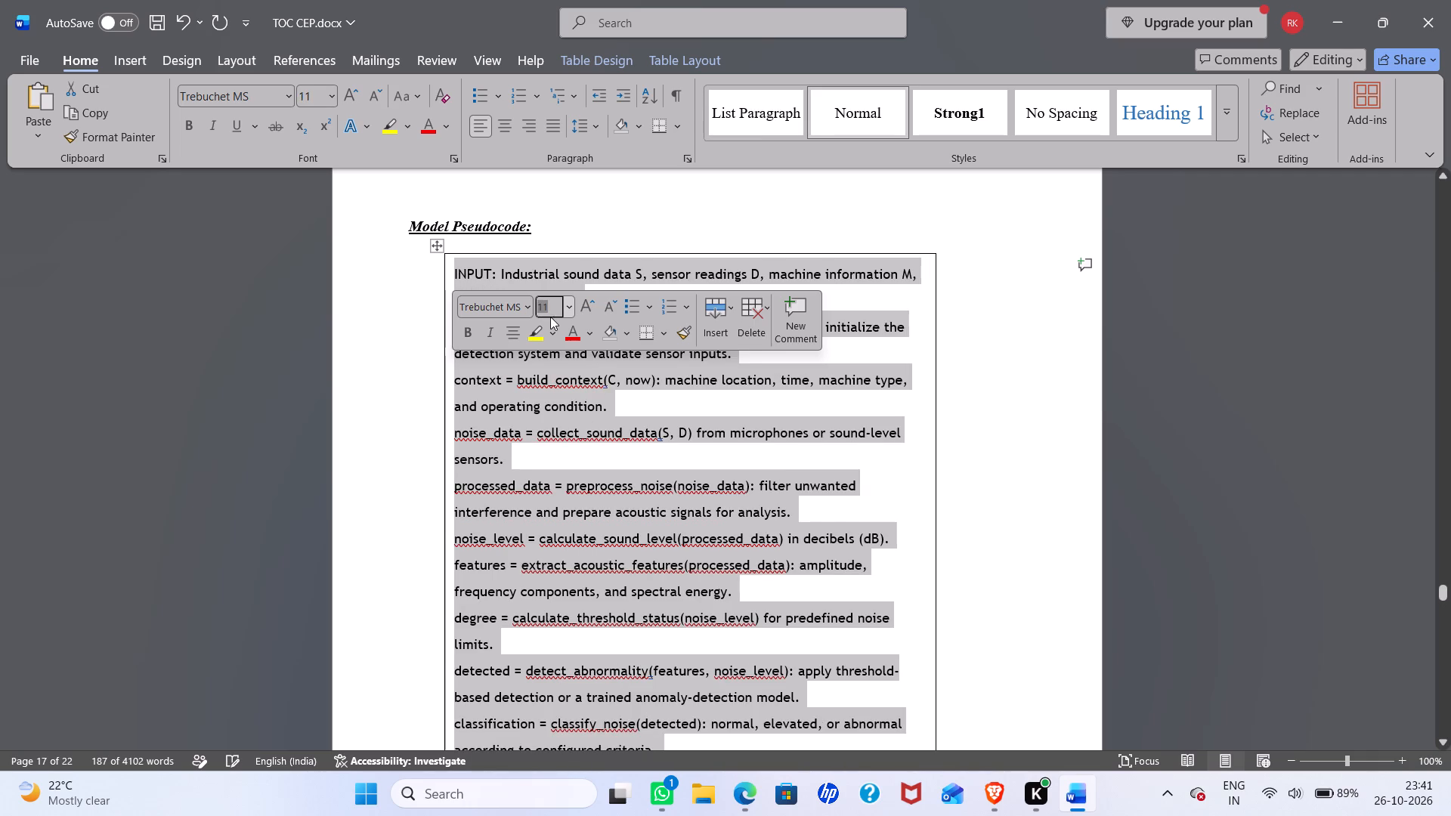
pyautogui.click(468, 338)
pyautogui.click(468, 338)
pyautogui.click(528, 441)
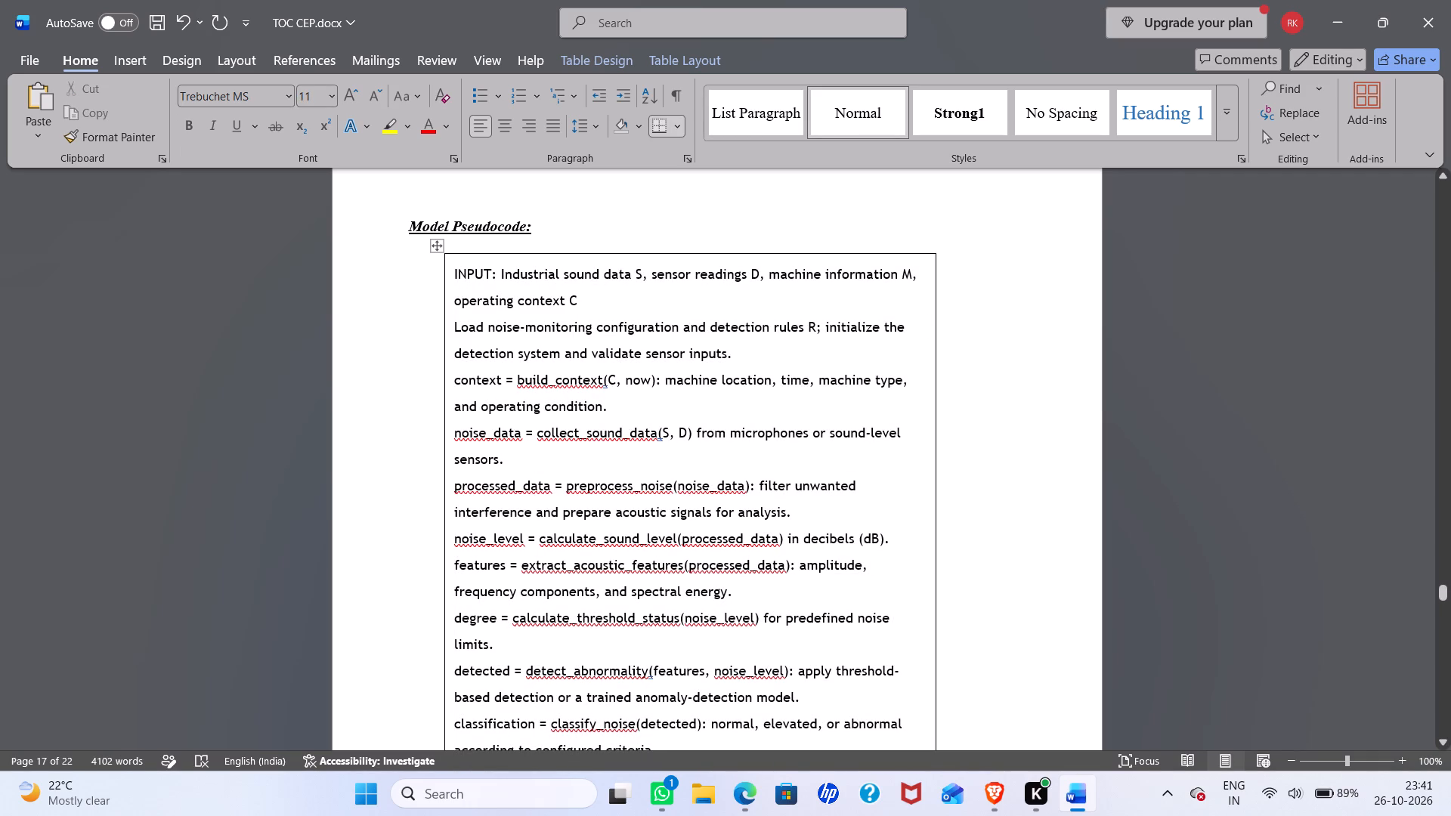
# Make the INPUT: and OUTPUT: labels in the pseudocode box bold.
pyautogui.moveTo(497, 271); pyautogui.dragTo(453, 268)
pyautogui.click(469, 328)
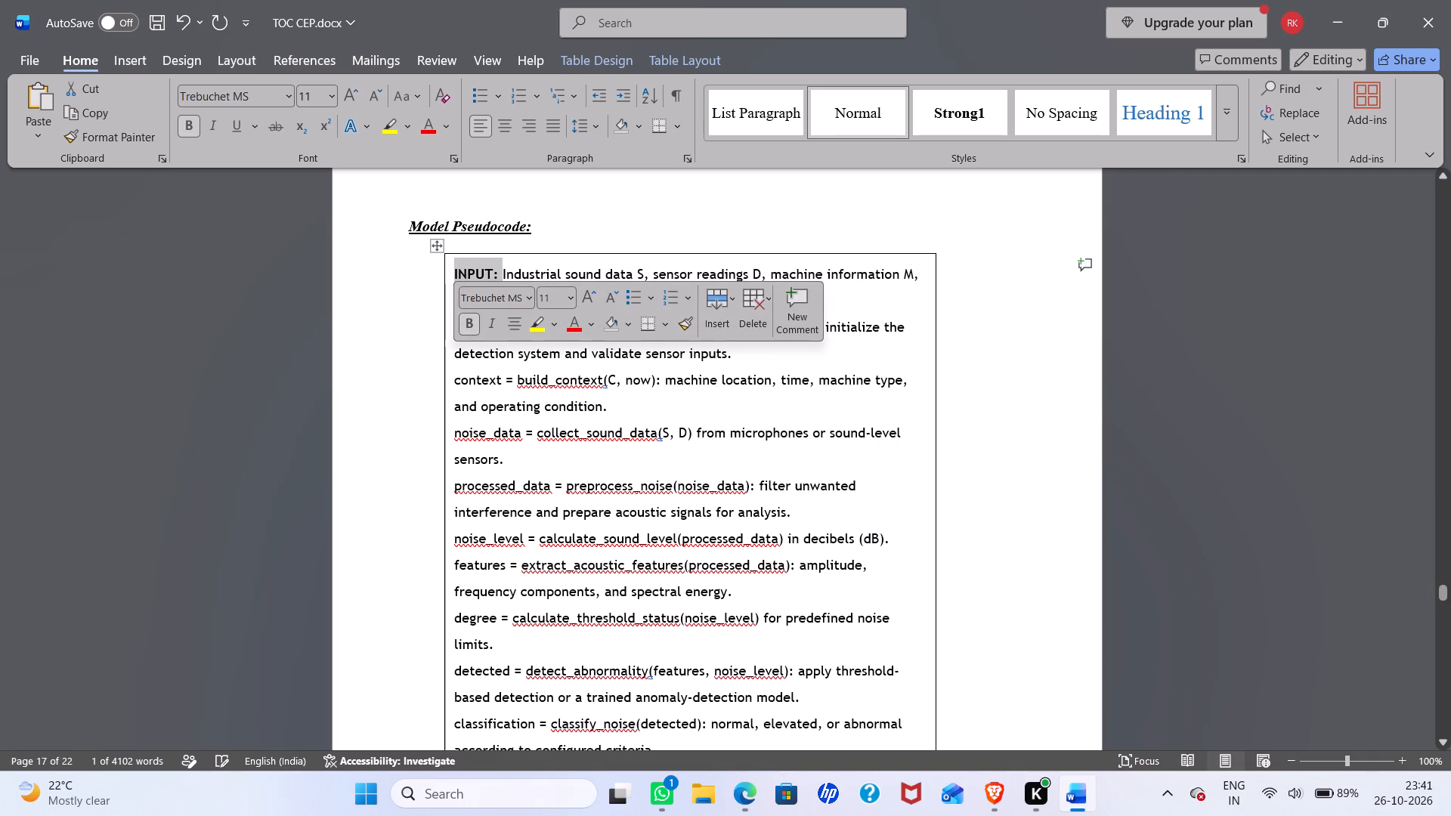
pyautogui.click(527, 385)
pyautogui.scroll(-2, 527, 385)
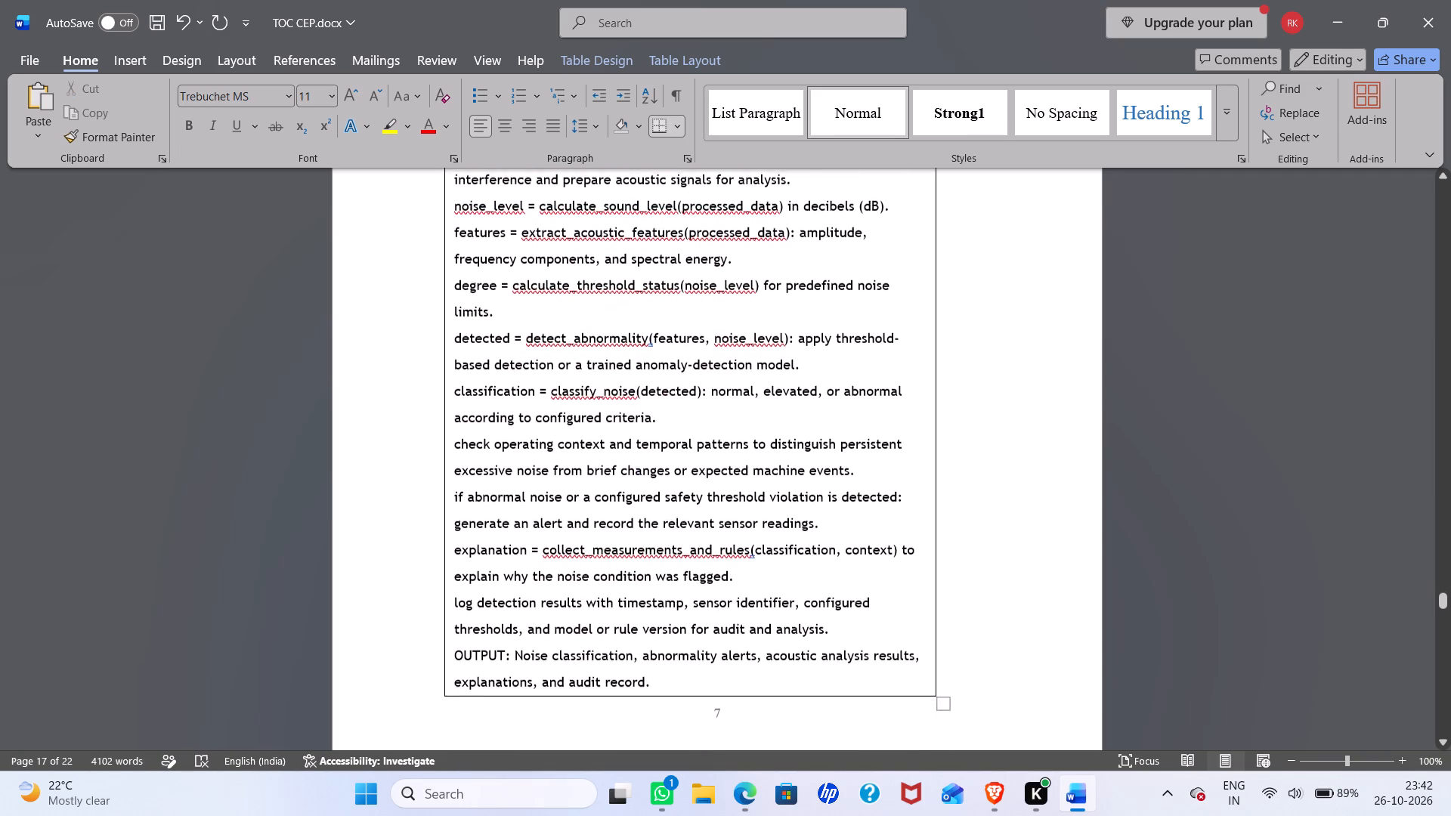
pyautogui.scroll(-2, 527, 385)
pyautogui.moveTo(511, 526); pyautogui.dragTo(502, 526)
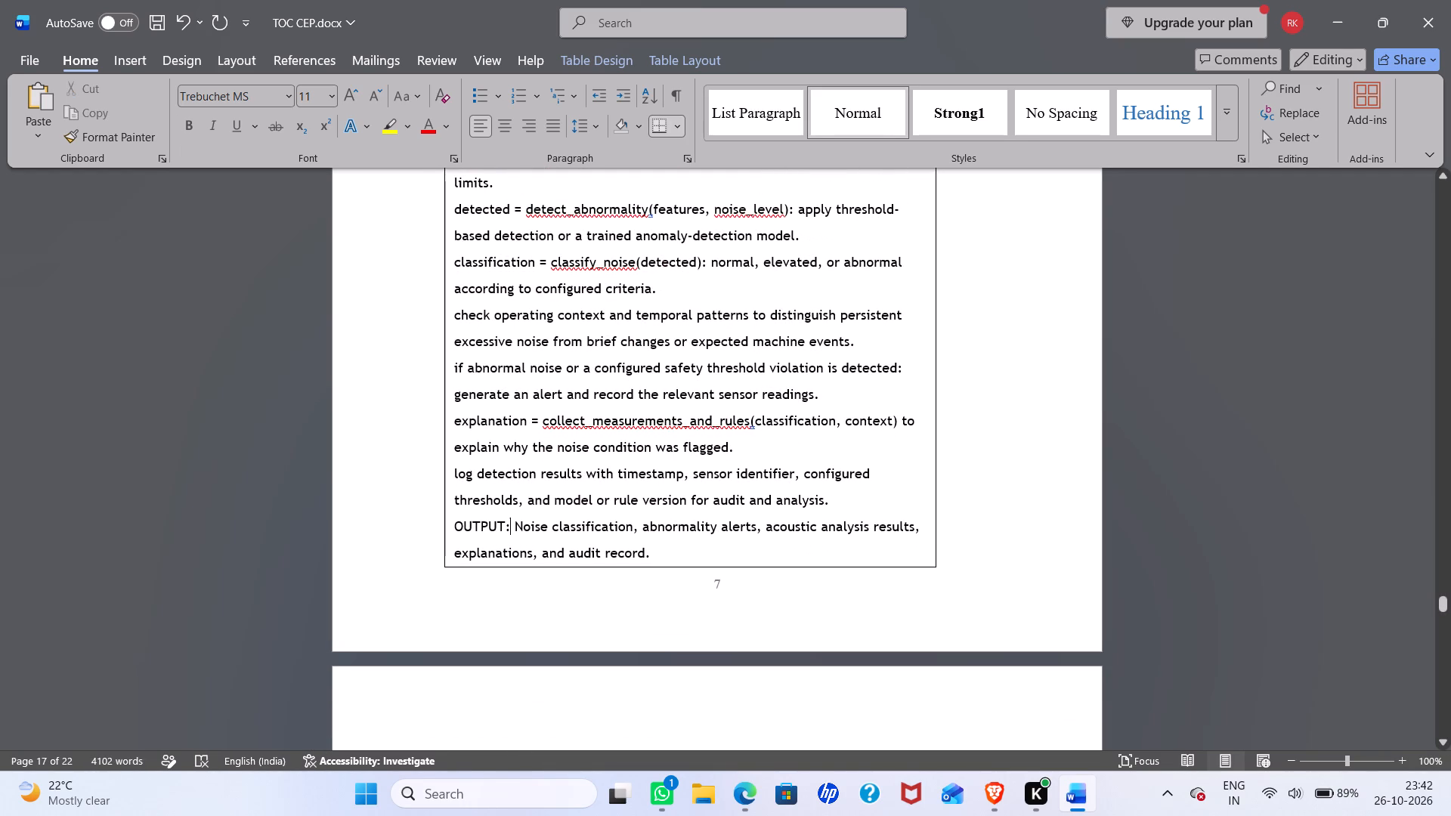
pyautogui.moveTo(502, 526); pyautogui.dragTo(457, 523)
pyautogui.click(475, 488)
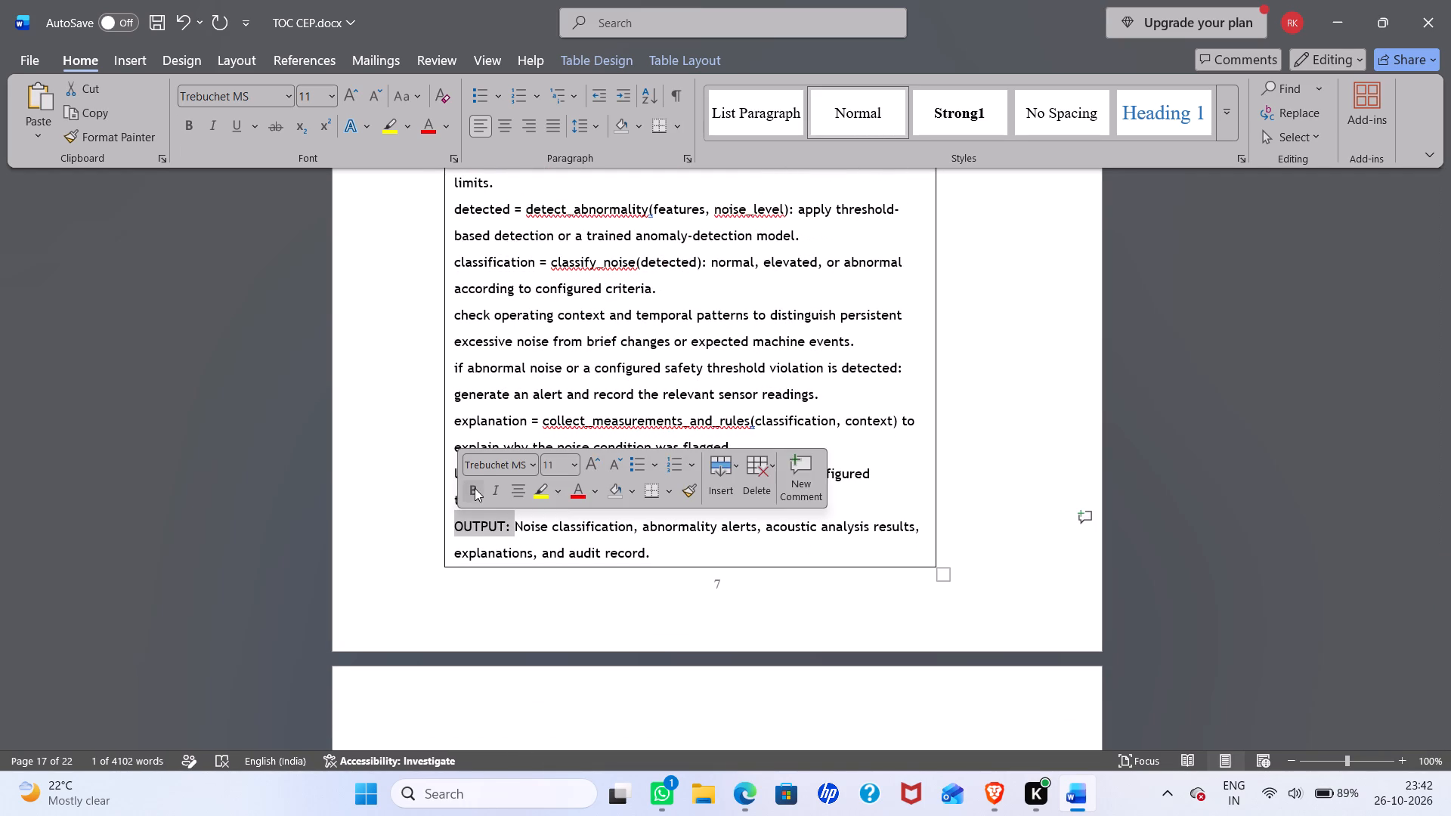
pyautogui.click(613, 585)
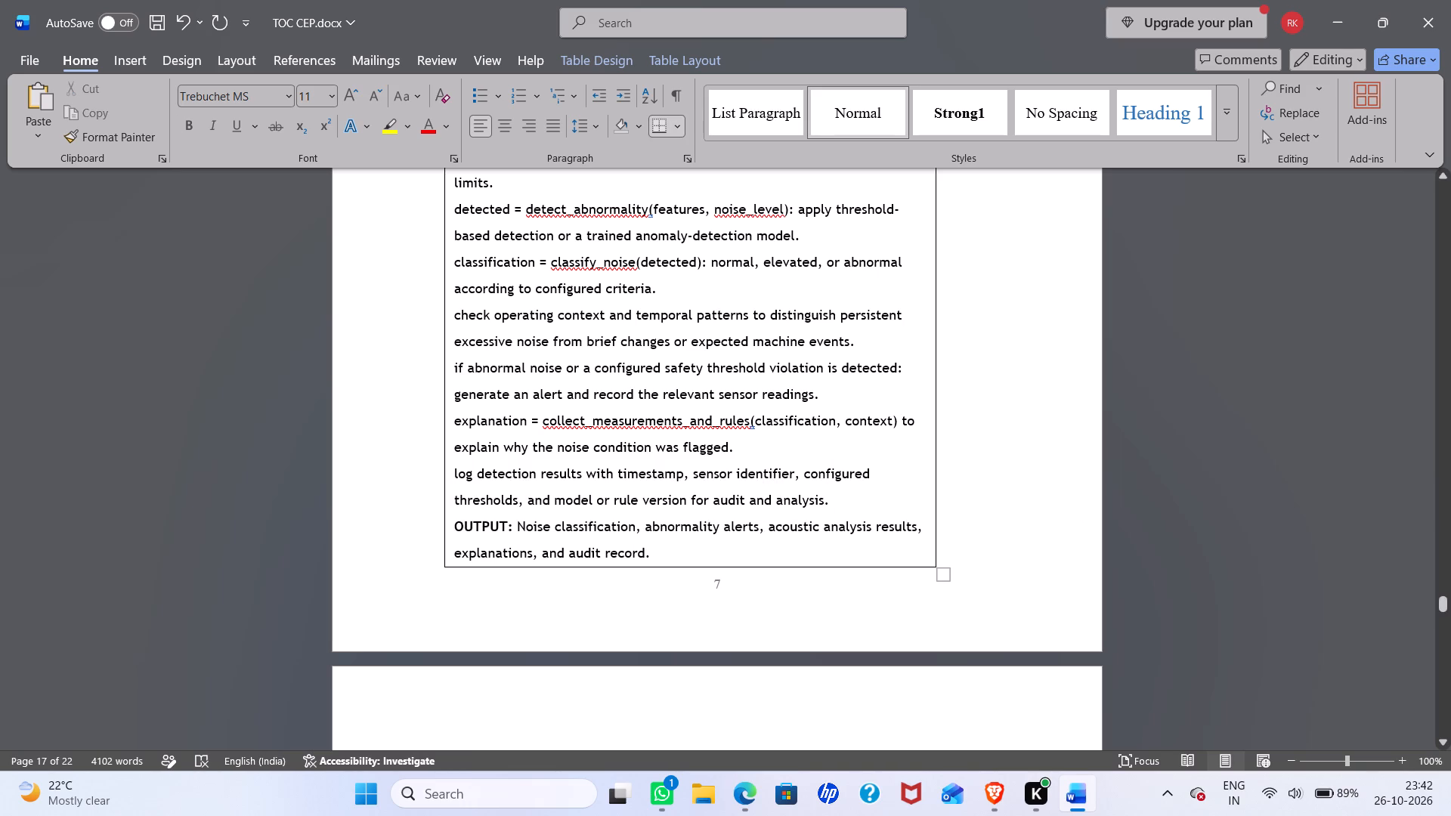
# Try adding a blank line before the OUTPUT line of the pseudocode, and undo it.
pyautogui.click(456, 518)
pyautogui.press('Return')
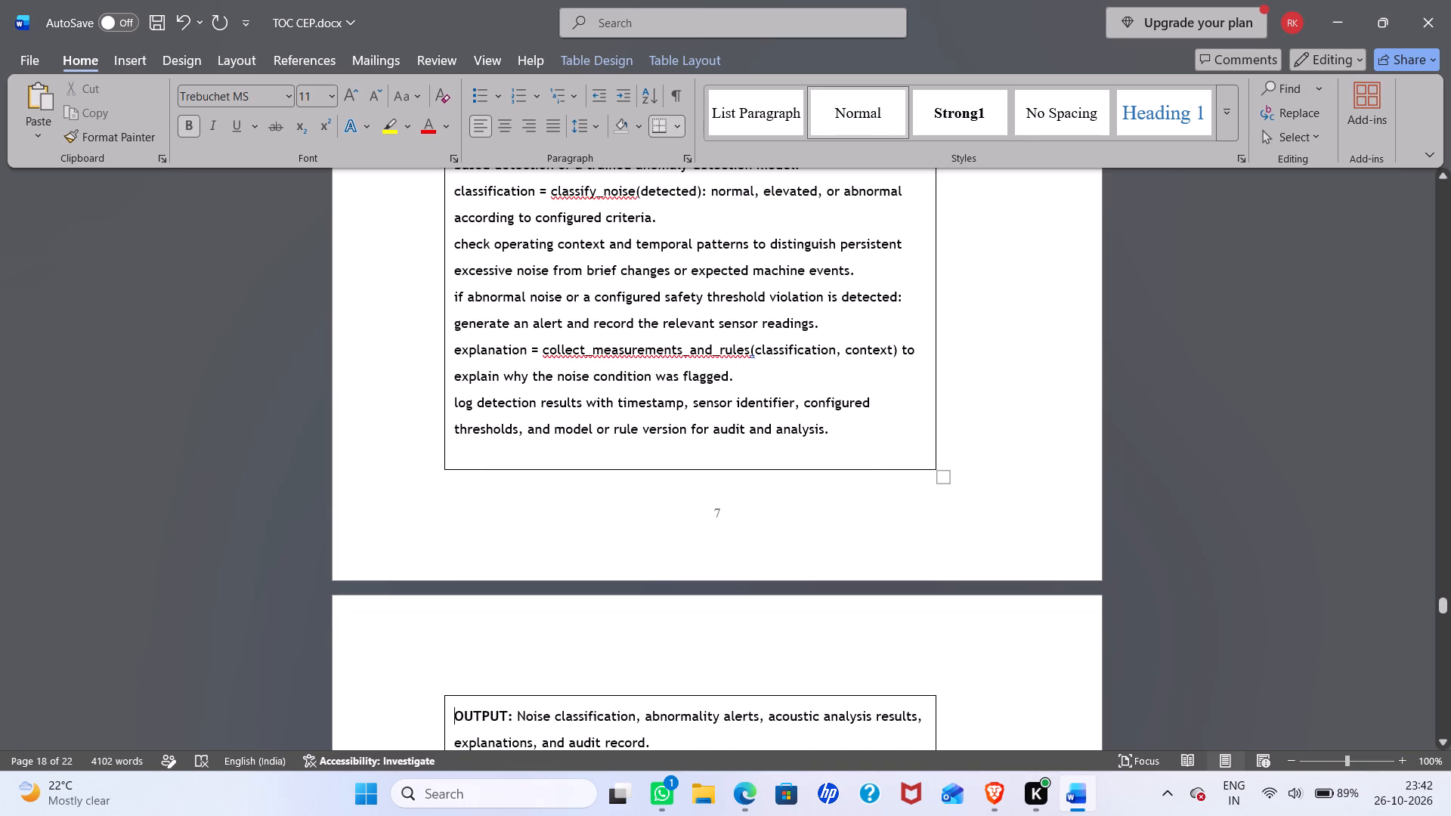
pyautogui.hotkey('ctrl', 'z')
# Delete the "detected" and "classification" statements from the pseudocode.
pyautogui.scroll(2, 456, 518)
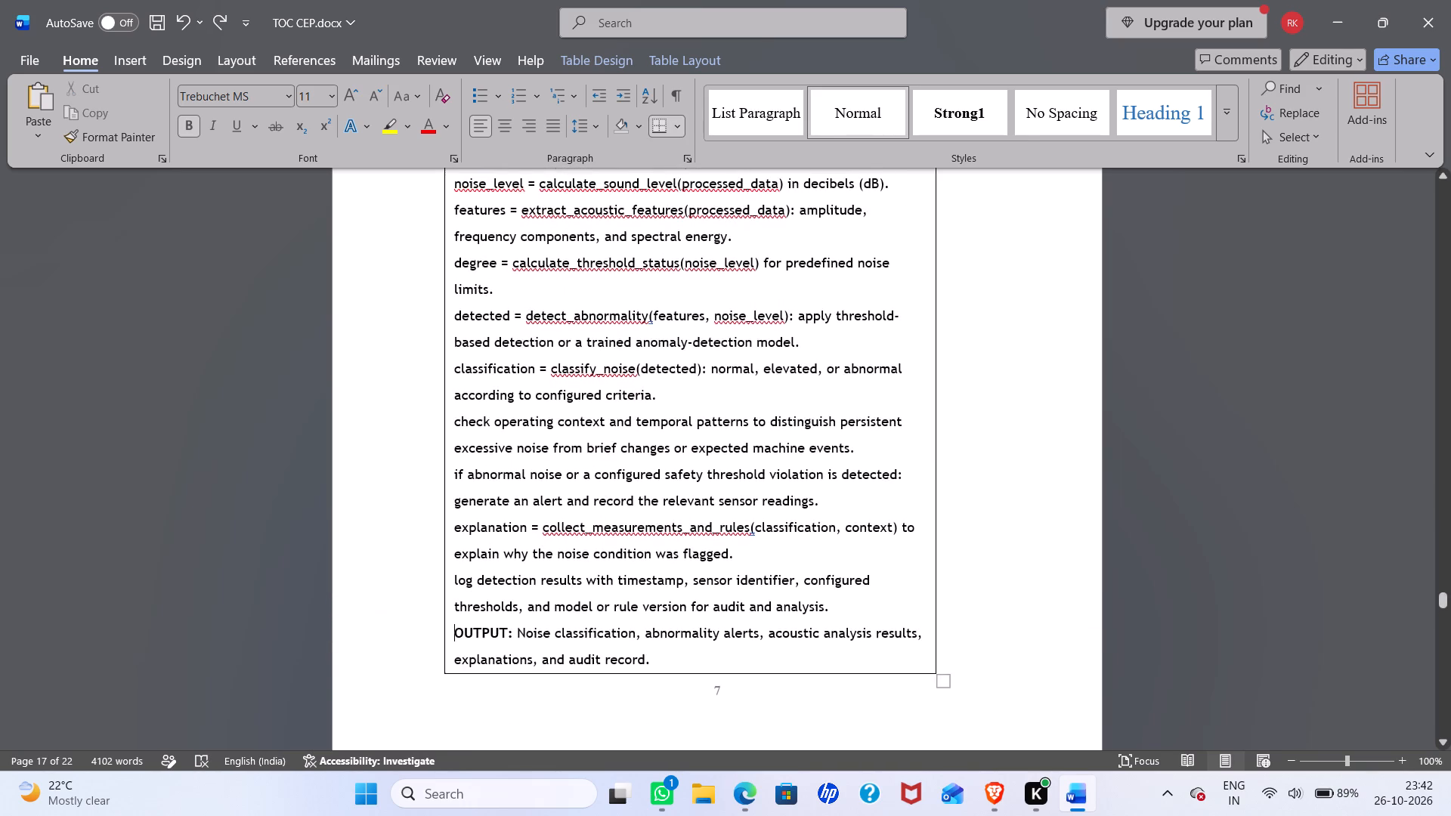
pyautogui.scroll(1, 456, 518)
pyautogui.moveTo(455, 389); pyautogui.dragTo(662, 468)
pyautogui.press('BackSpace')
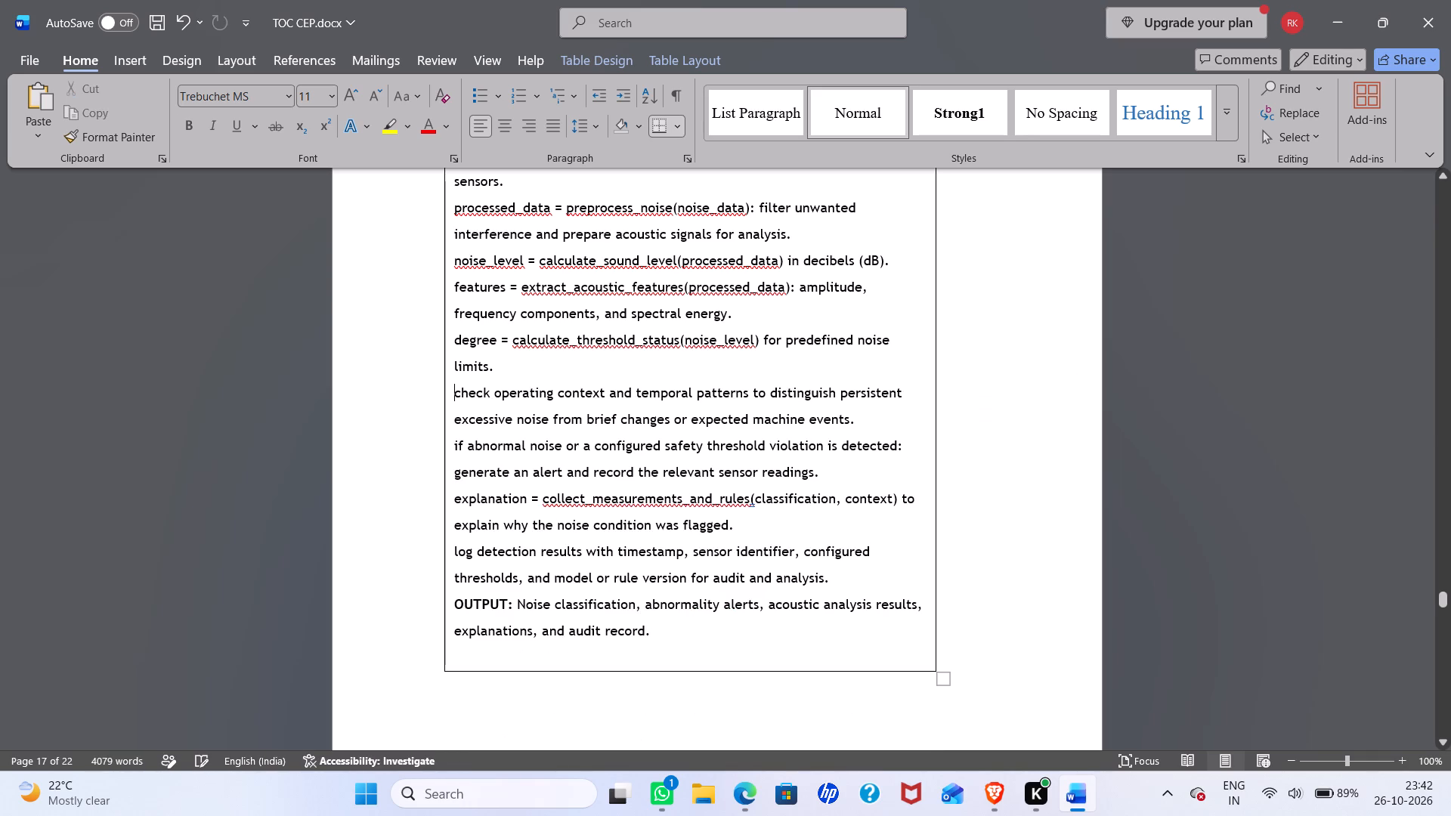
# Insert a blank line before the OUTPUT line and another between the INPUT lines and the "Load noise-monitoring configuration" statement.
pyautogui.click(458, 601)
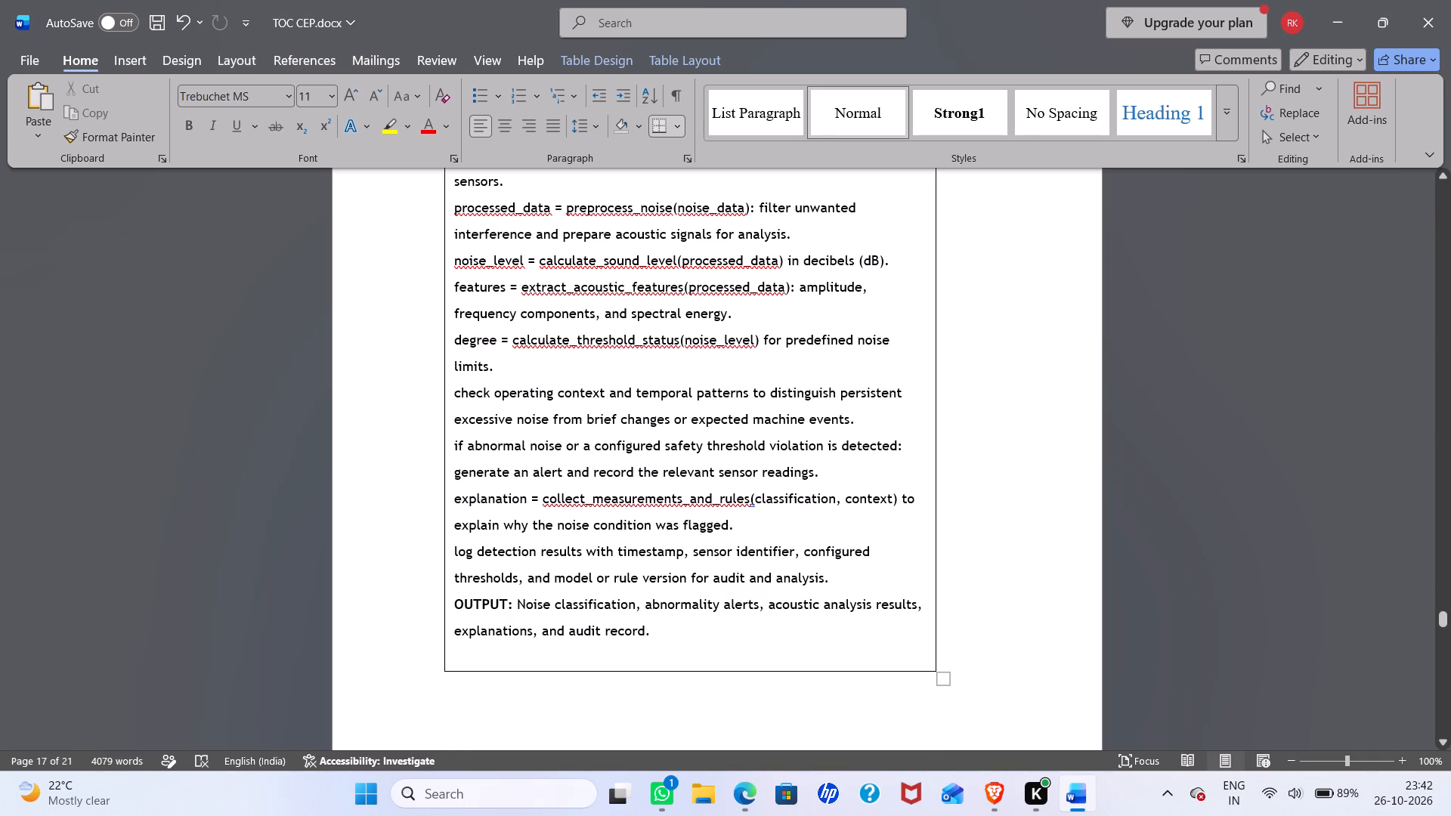
pyautogui.press('Return')
pyautogui.scroll(1, 458, 601)
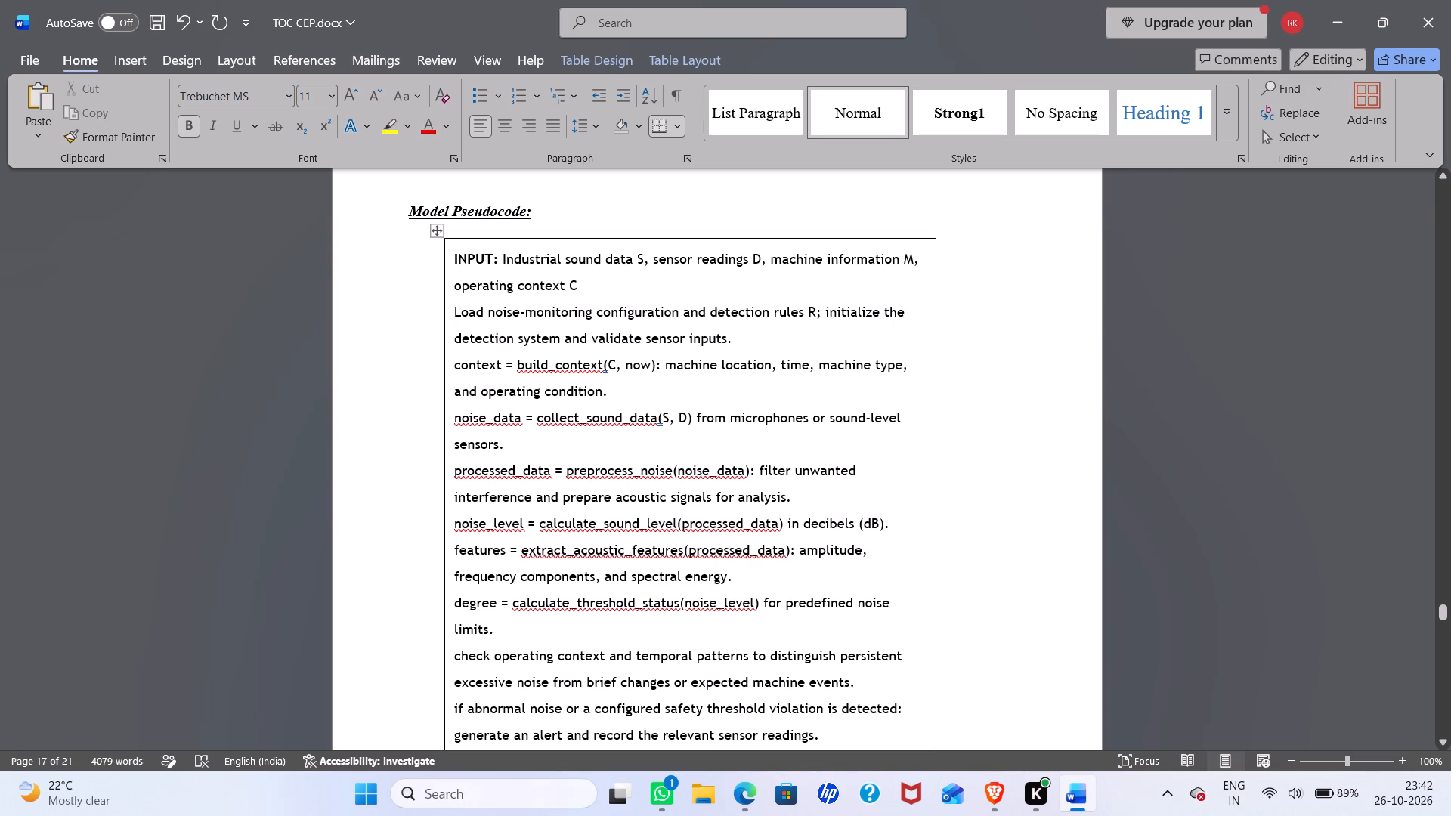
pyautogui.click(456, 311)
pyautogui.press('Return')
pyautogui.hscroll(1, 483, 332)
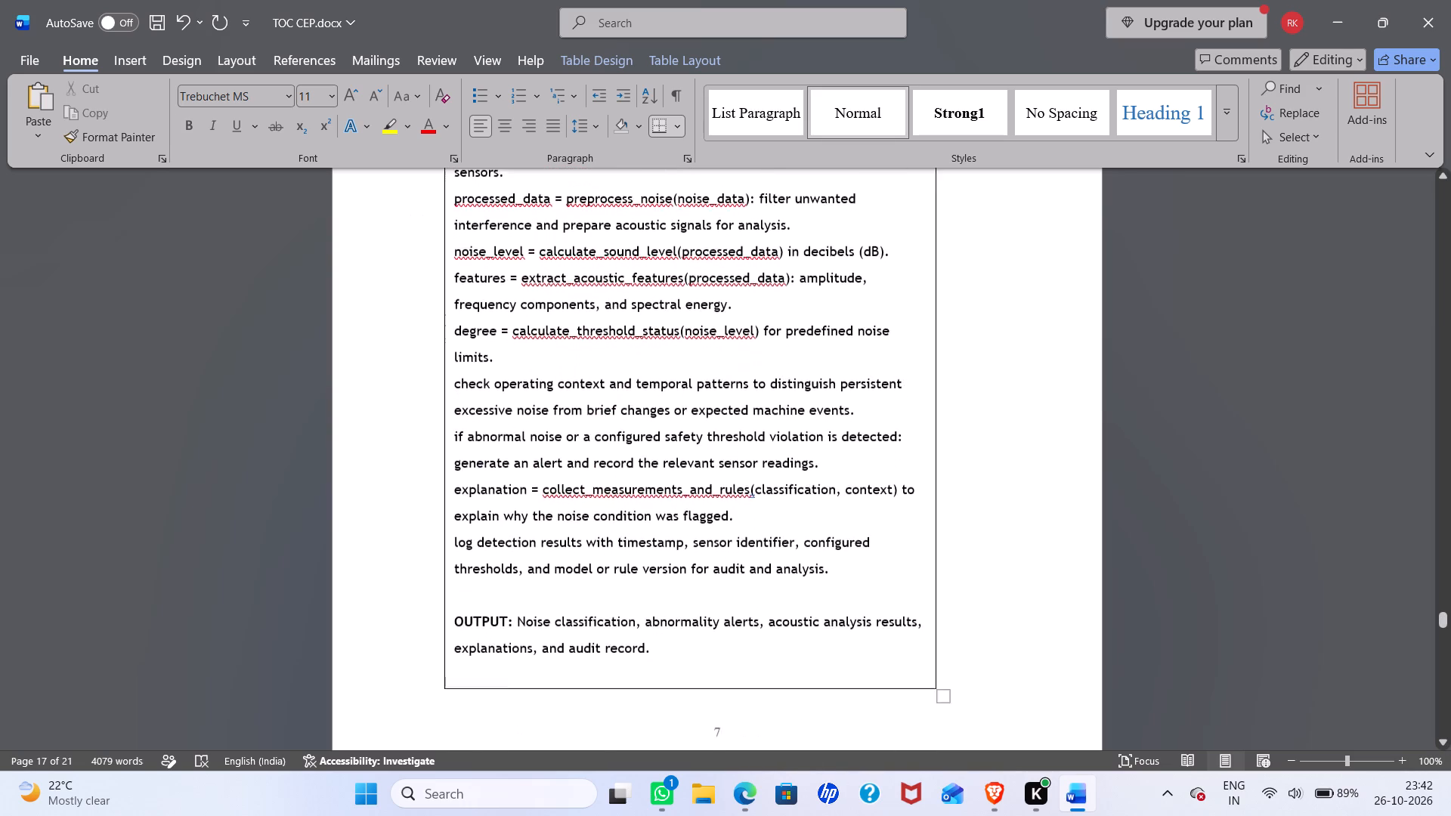
pyautogui.hscroll(1, 483, 332)
pyautogui.click(1109, 379)
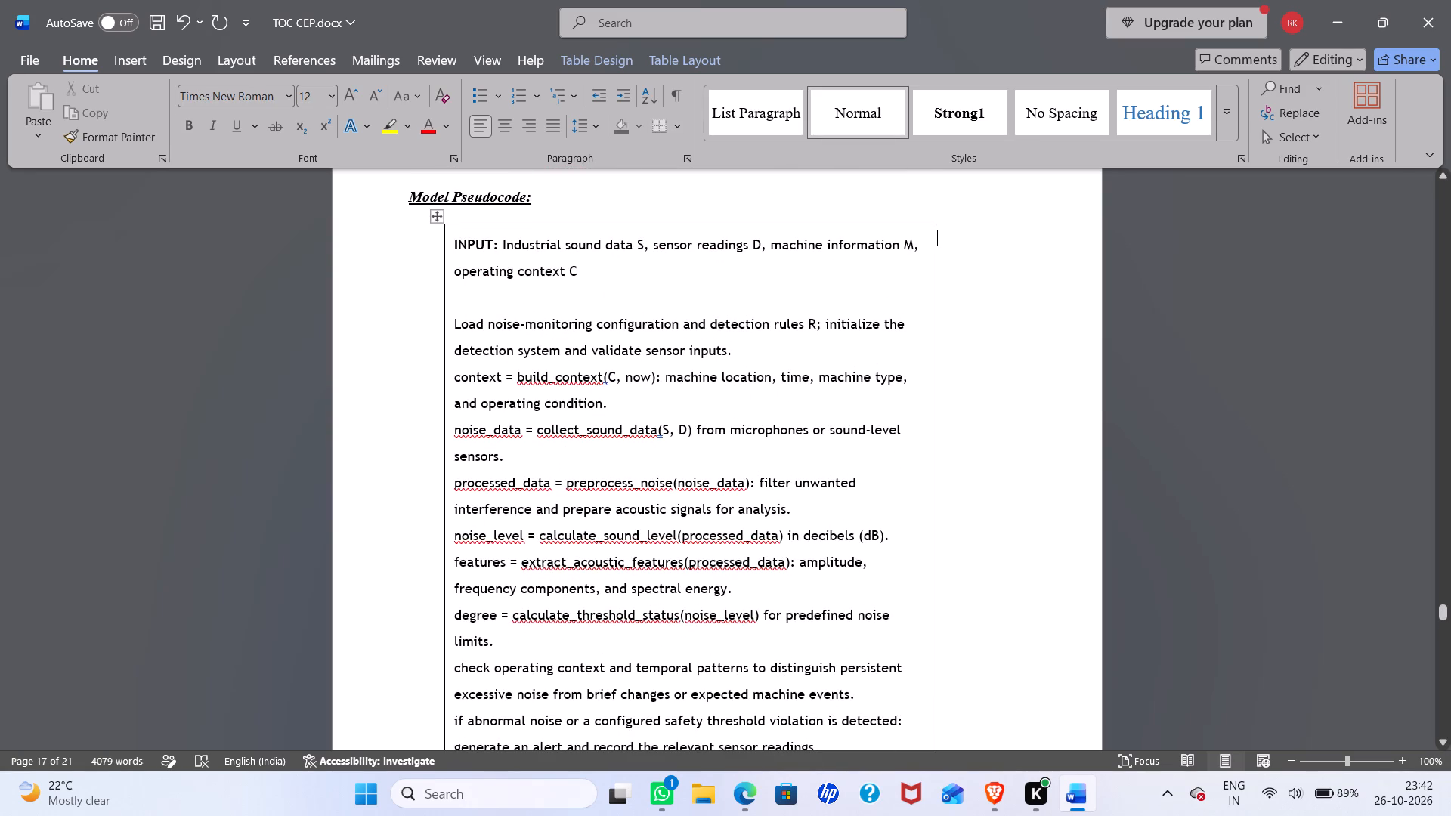
pyautogui.scroll(-4, 1062, 393)
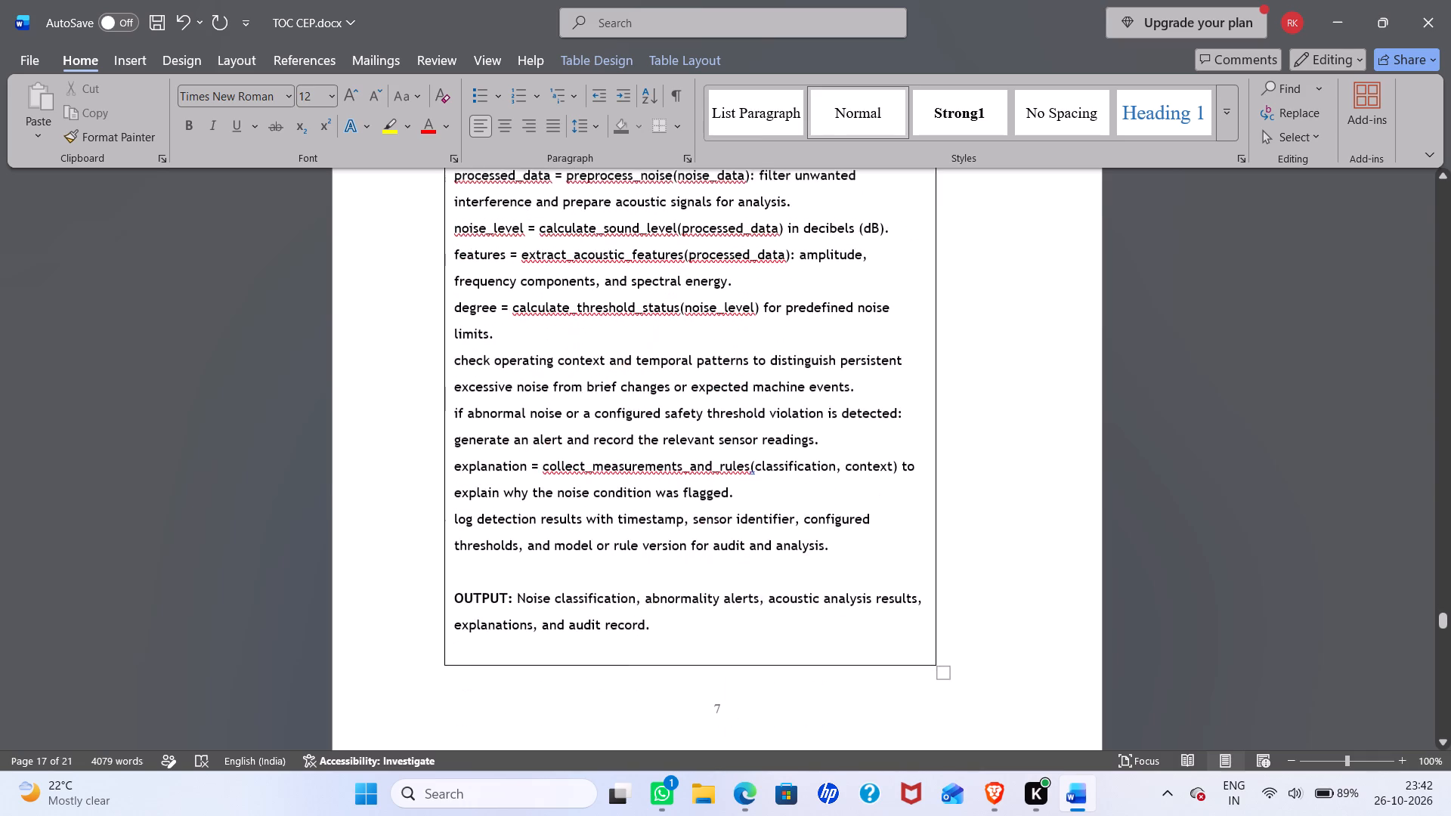
pyautogui.scroll(-2, 1062, 393)
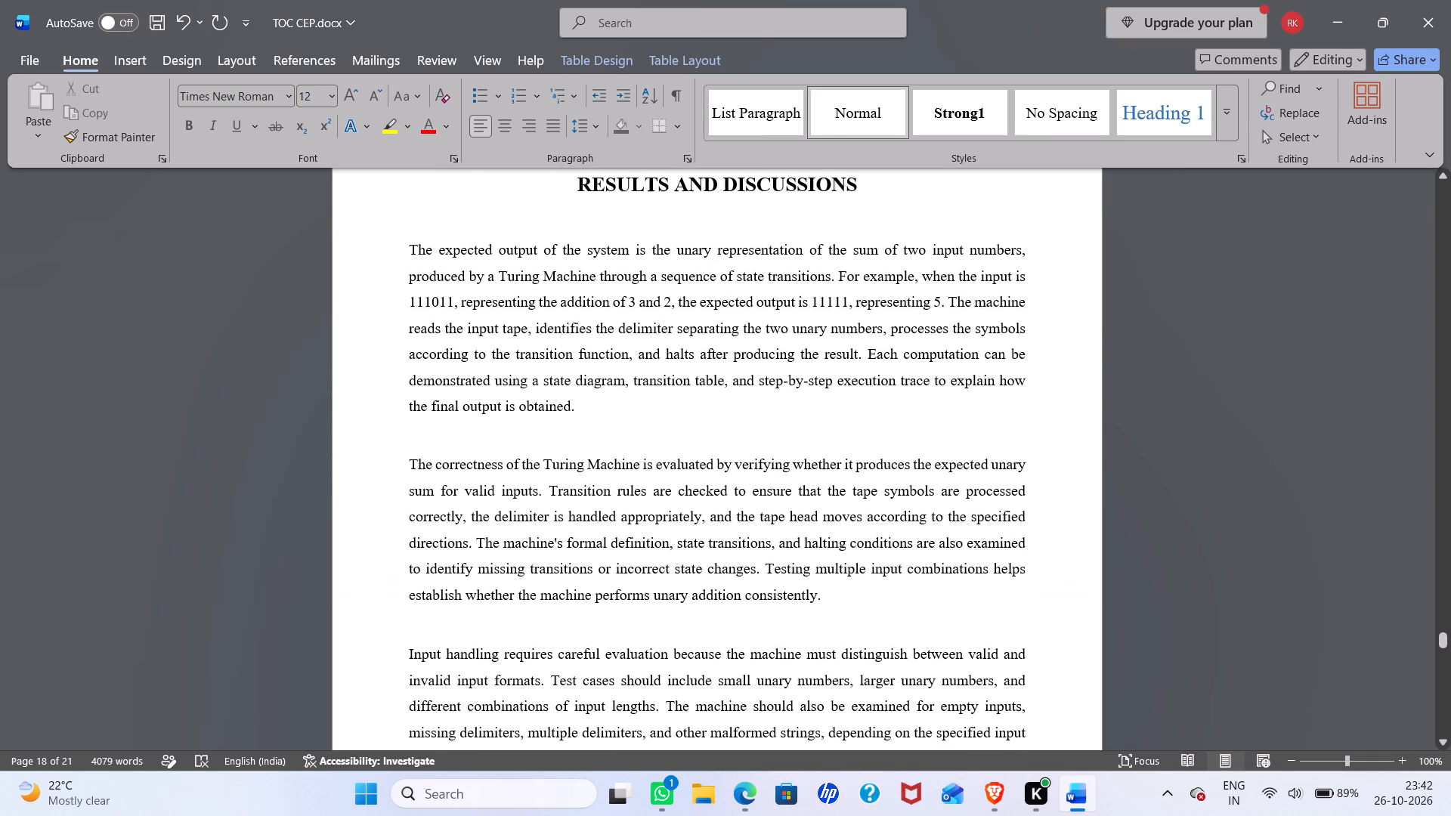
pyautogui.moveTo(407, 243); pyautogui.dragTo(825, 815)
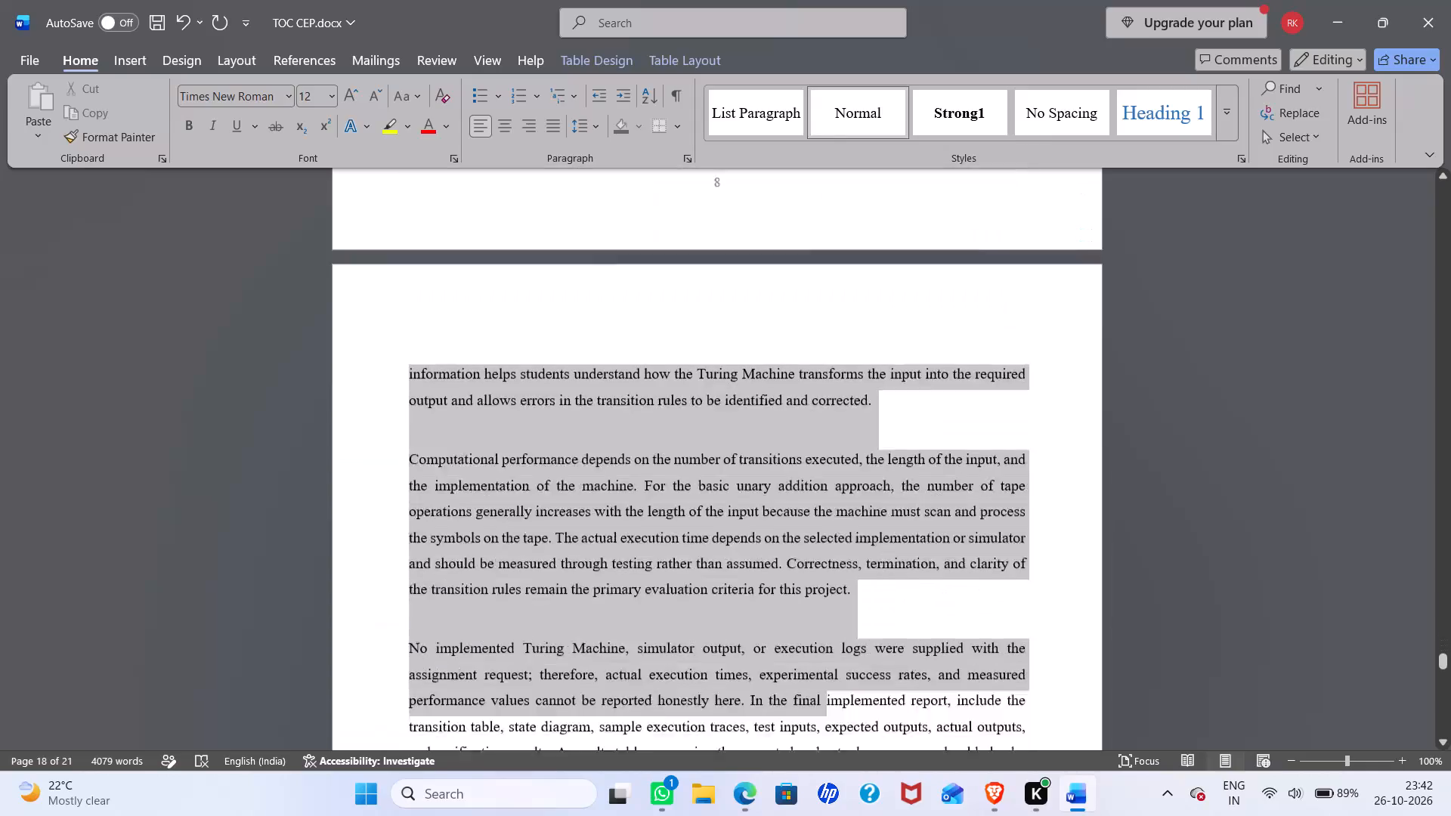
pyautogui.moveTo(825, 815); pyautogui.dragTo(824, 732)
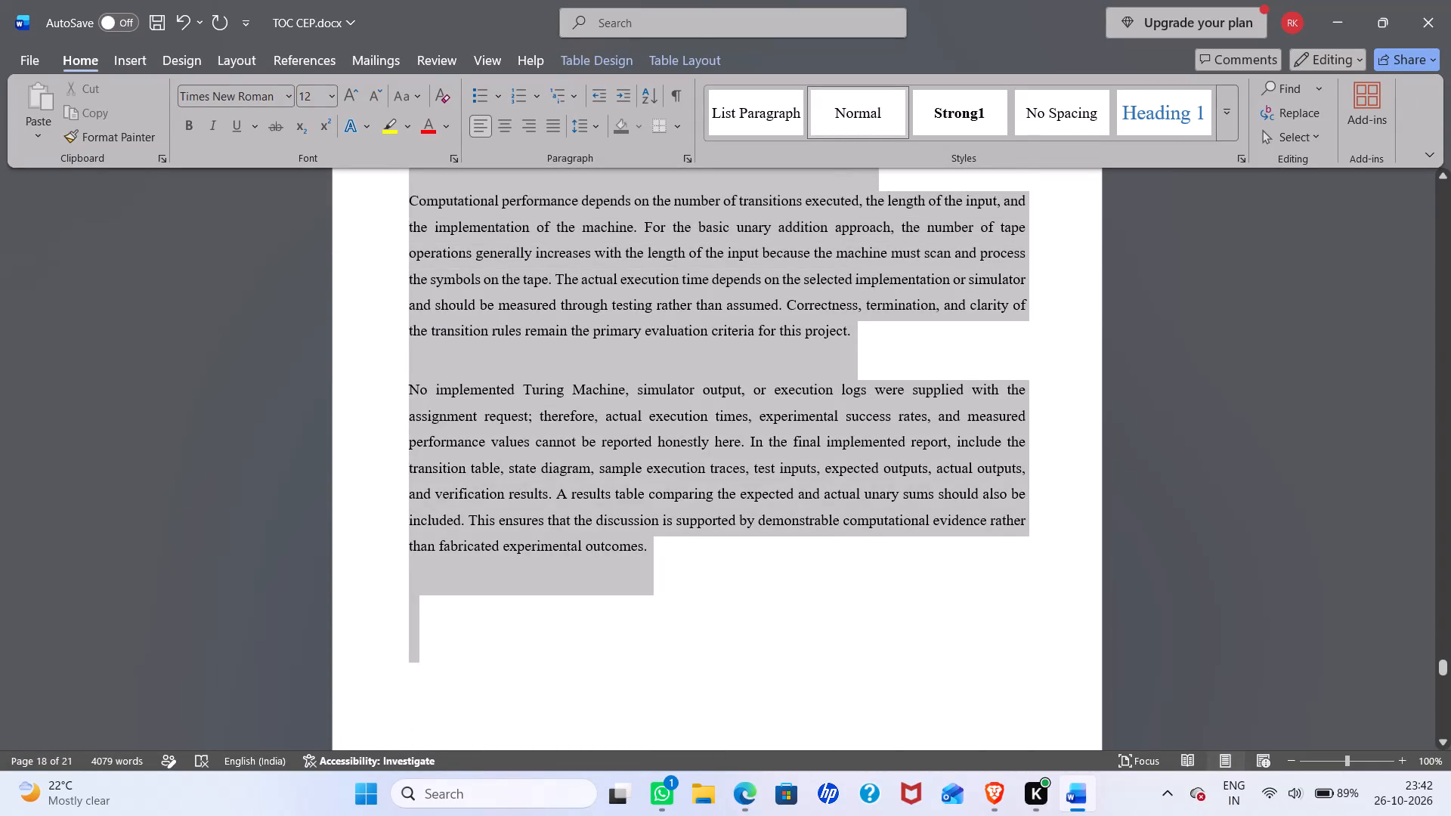
pyautogui.moveTo(824, 732); pyautogui.dragTo(722, 249)
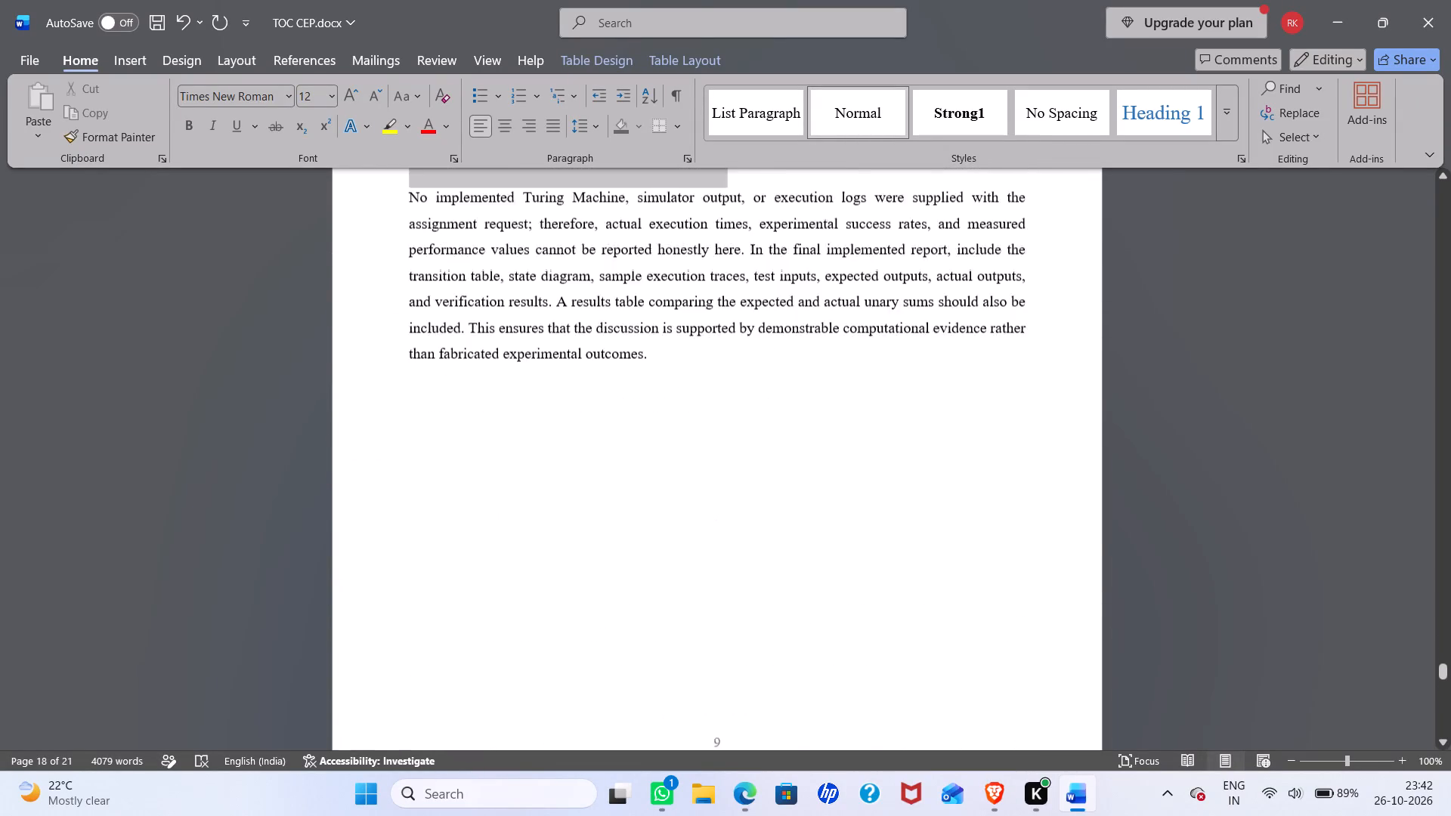
pyautogui.moveTo(722, 249); pyautogui.dragTo(685, 425)
pyautogui.hotkey('ctrl', 'c')
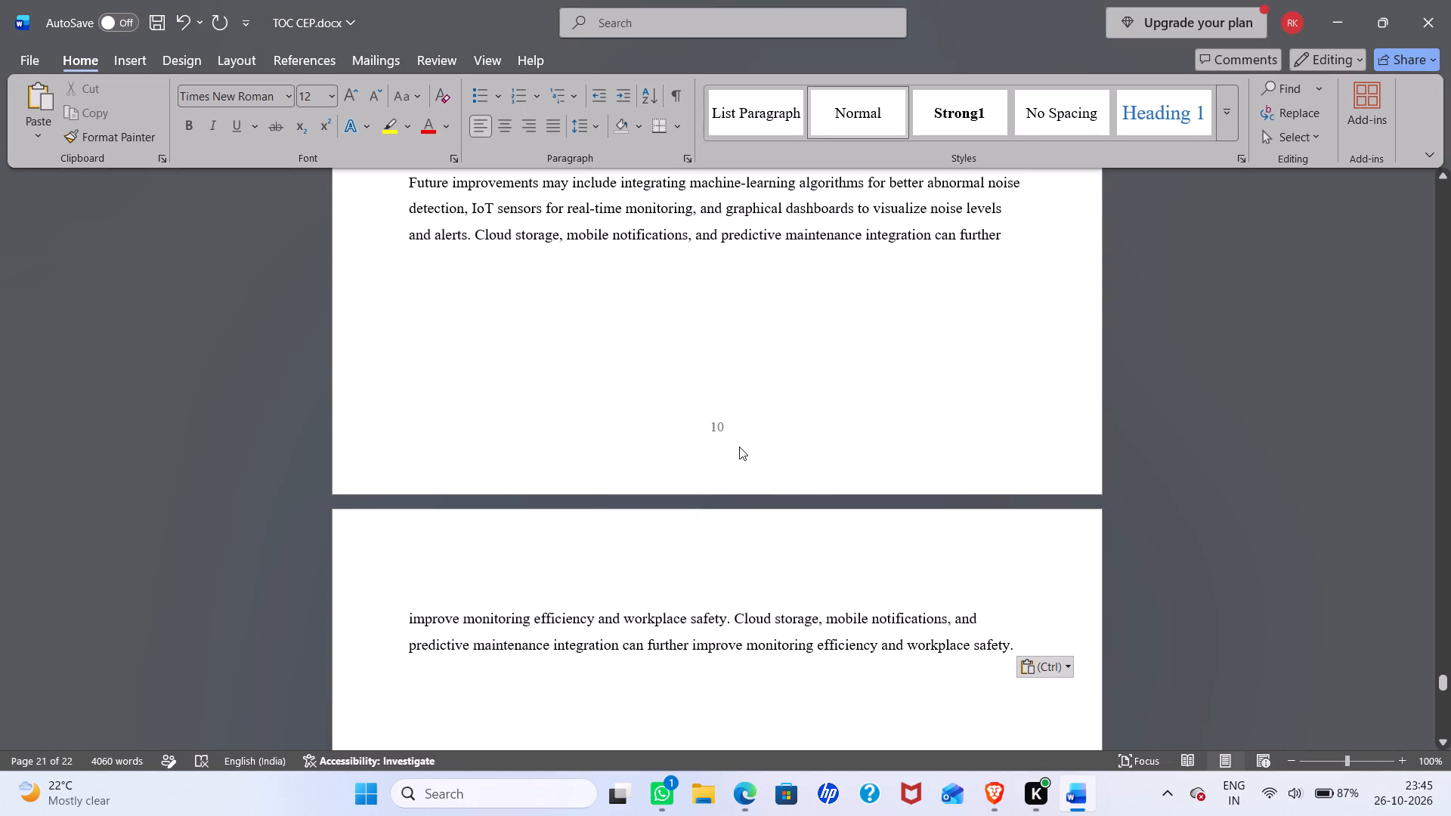
pyautogui.hotkey('ctrl', 'z')
pyautogui.scroll(1, 739, 447)
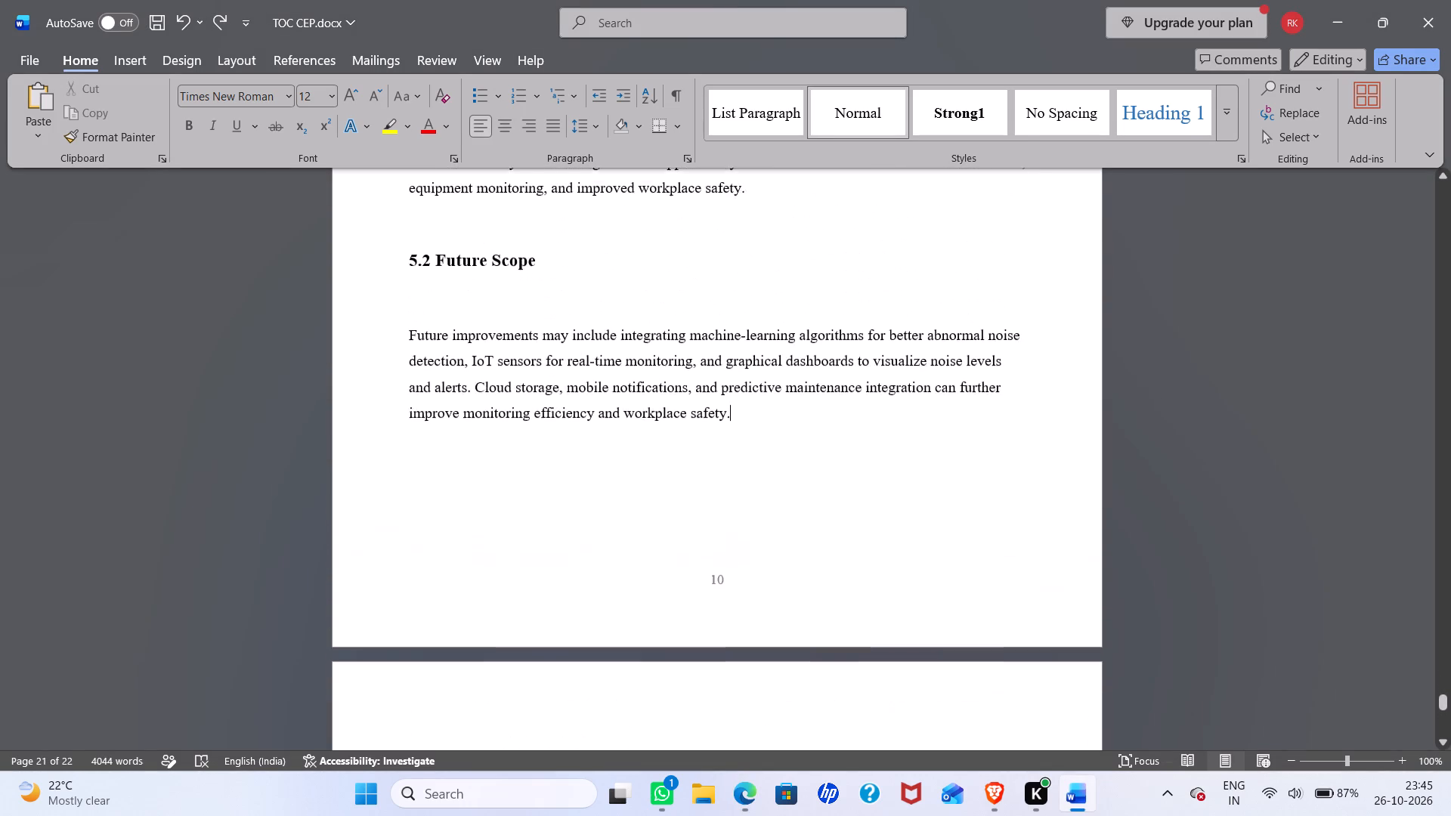
pyautogui.scroll(-1, 739, 447)
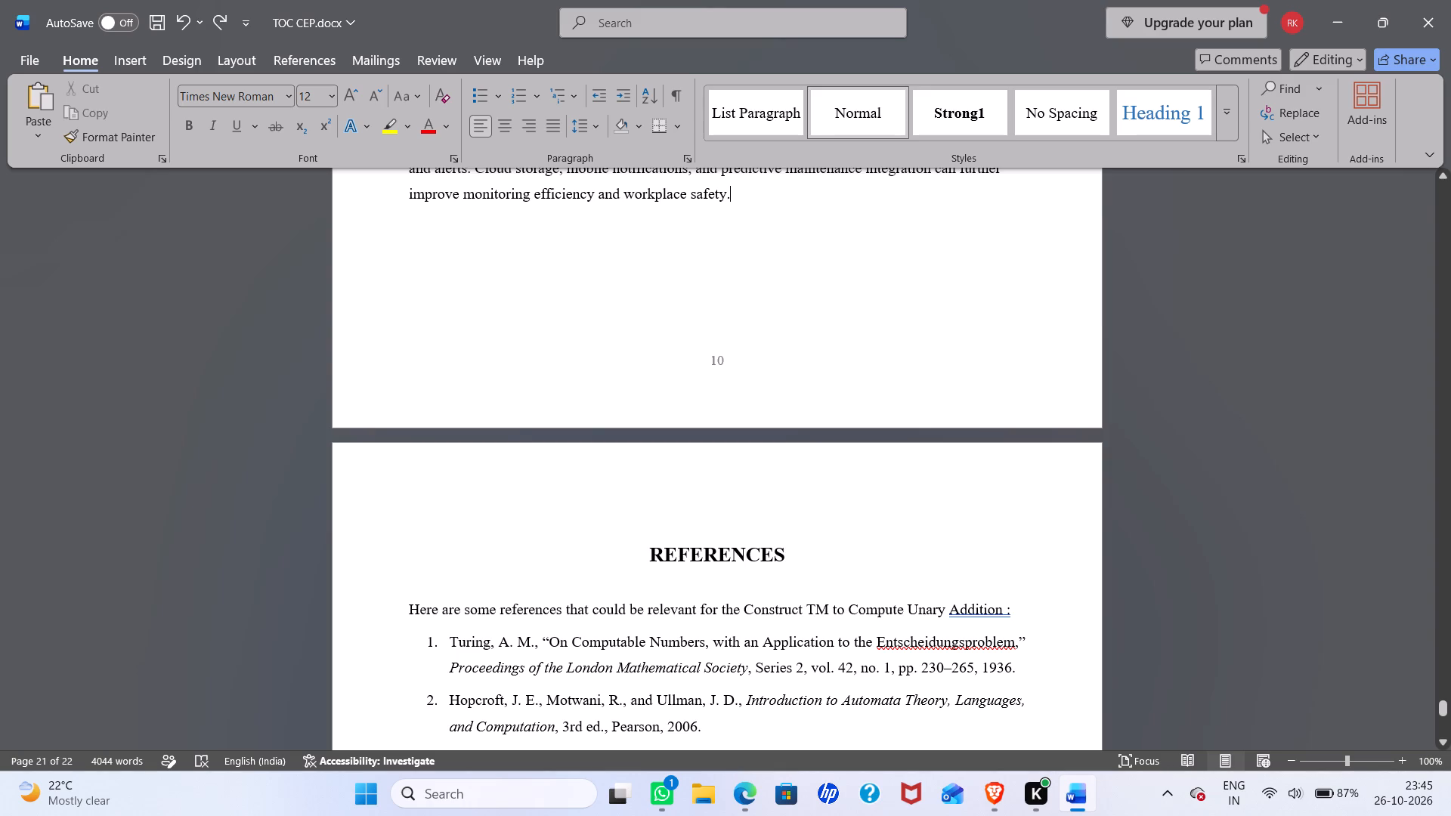
pyautogui.hotkey('ctrl', 'v')
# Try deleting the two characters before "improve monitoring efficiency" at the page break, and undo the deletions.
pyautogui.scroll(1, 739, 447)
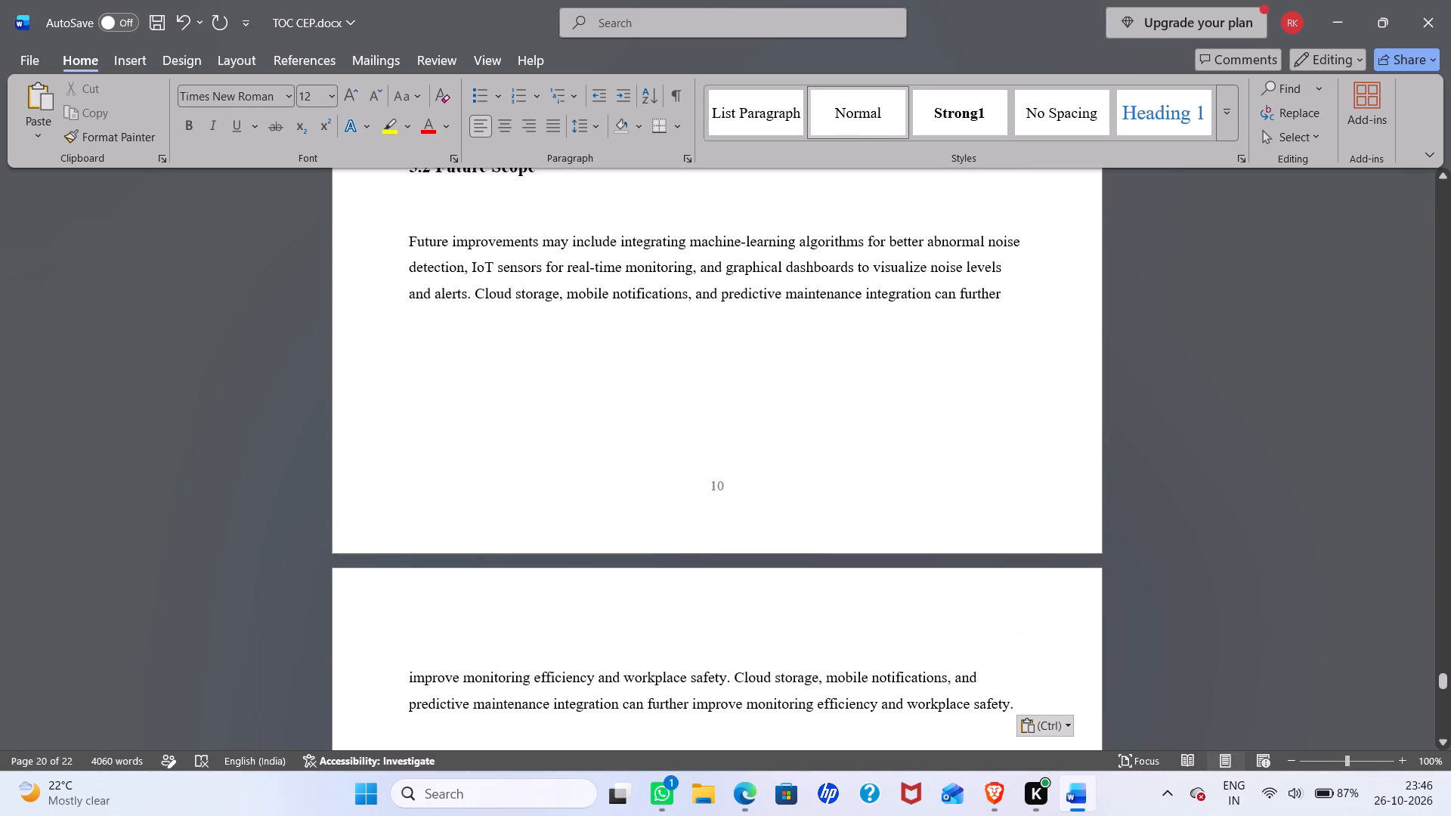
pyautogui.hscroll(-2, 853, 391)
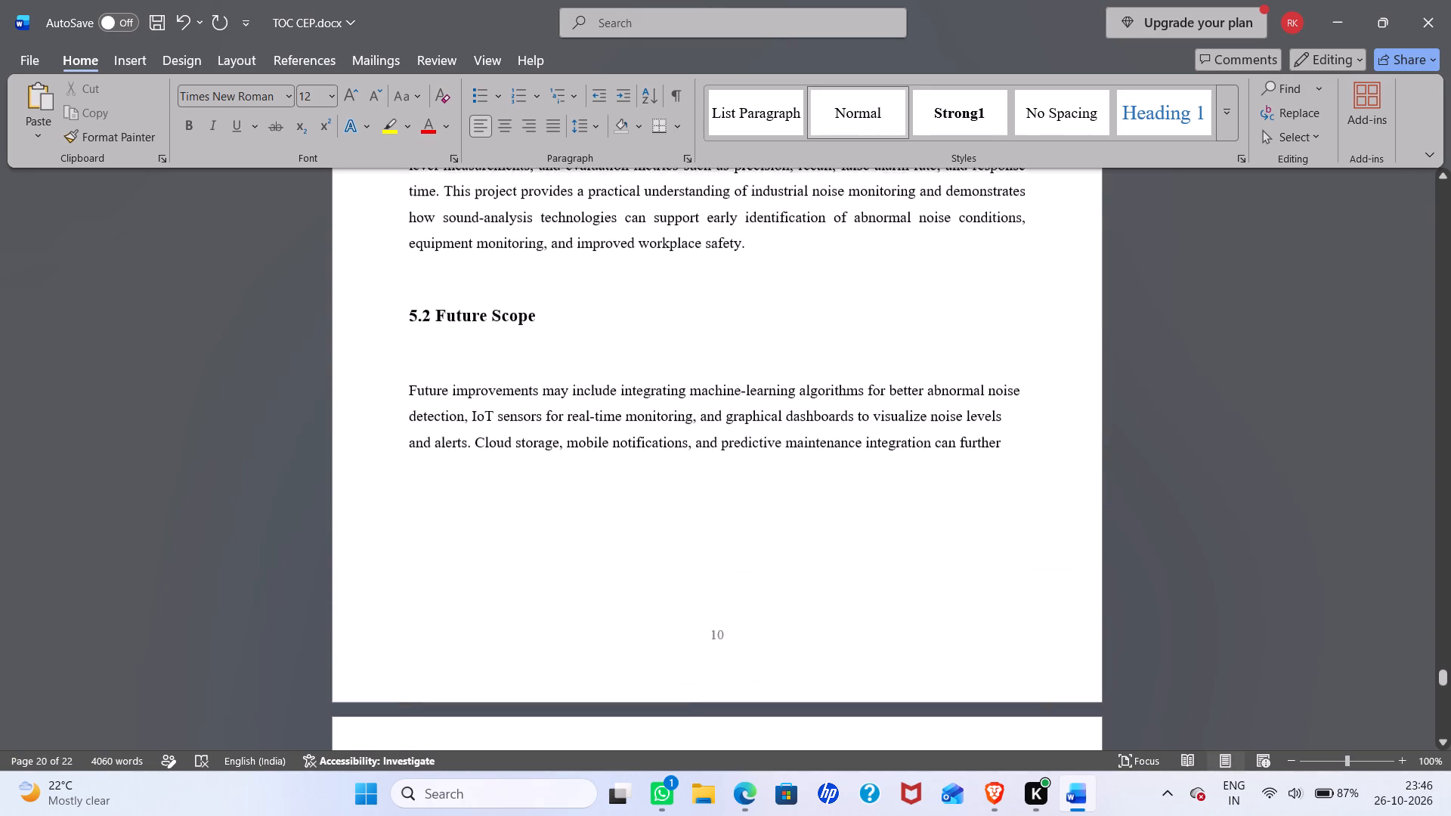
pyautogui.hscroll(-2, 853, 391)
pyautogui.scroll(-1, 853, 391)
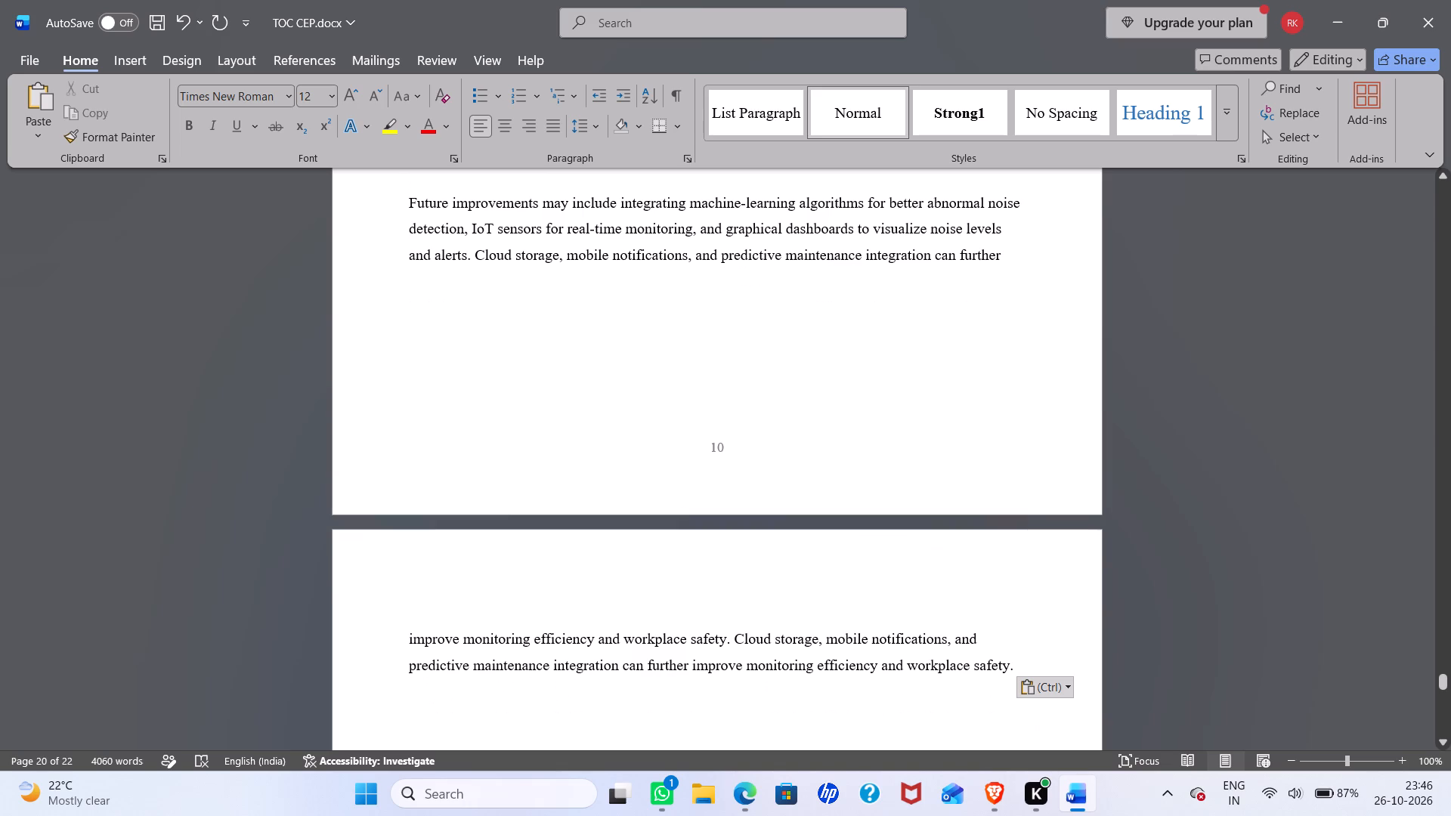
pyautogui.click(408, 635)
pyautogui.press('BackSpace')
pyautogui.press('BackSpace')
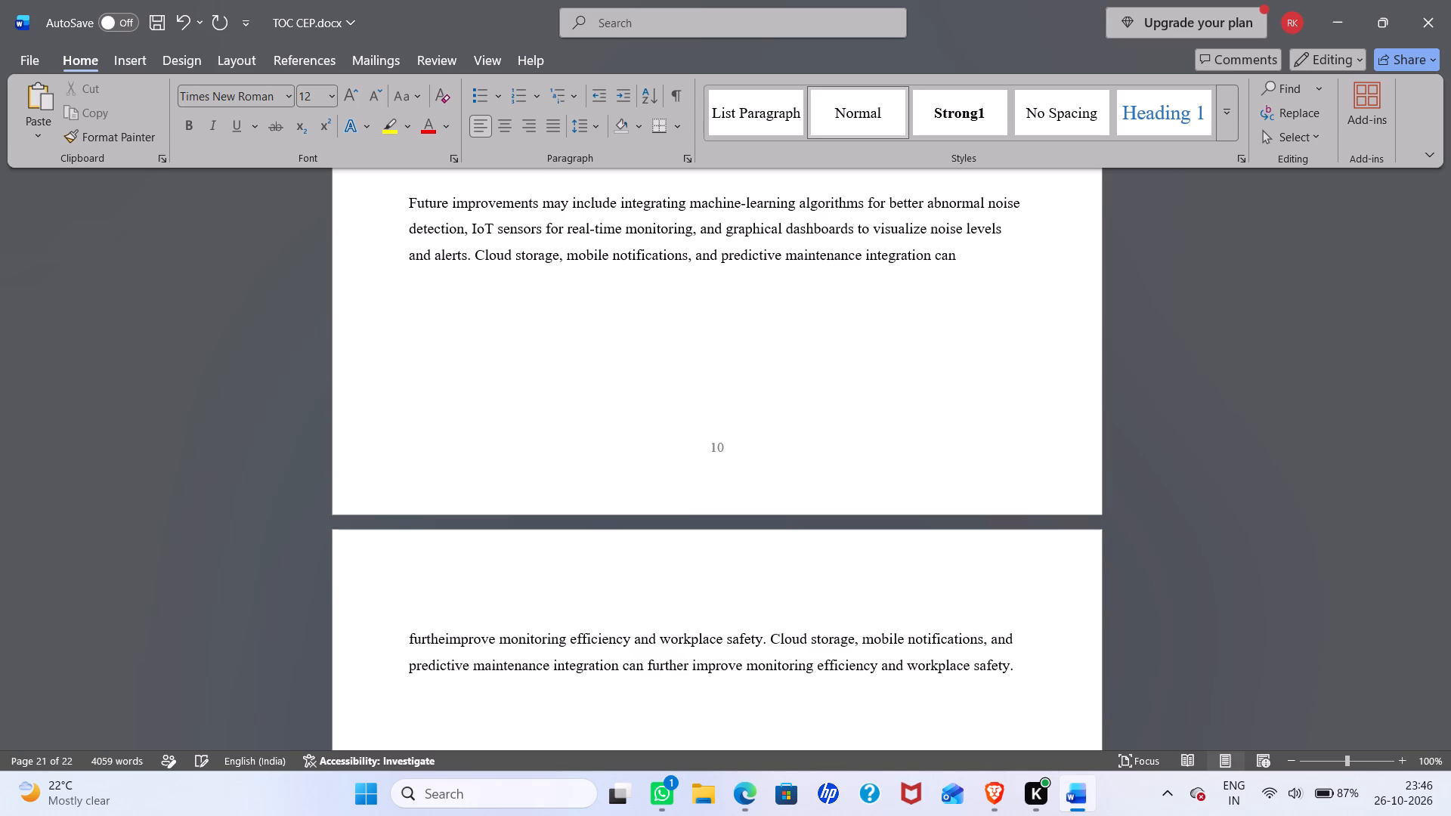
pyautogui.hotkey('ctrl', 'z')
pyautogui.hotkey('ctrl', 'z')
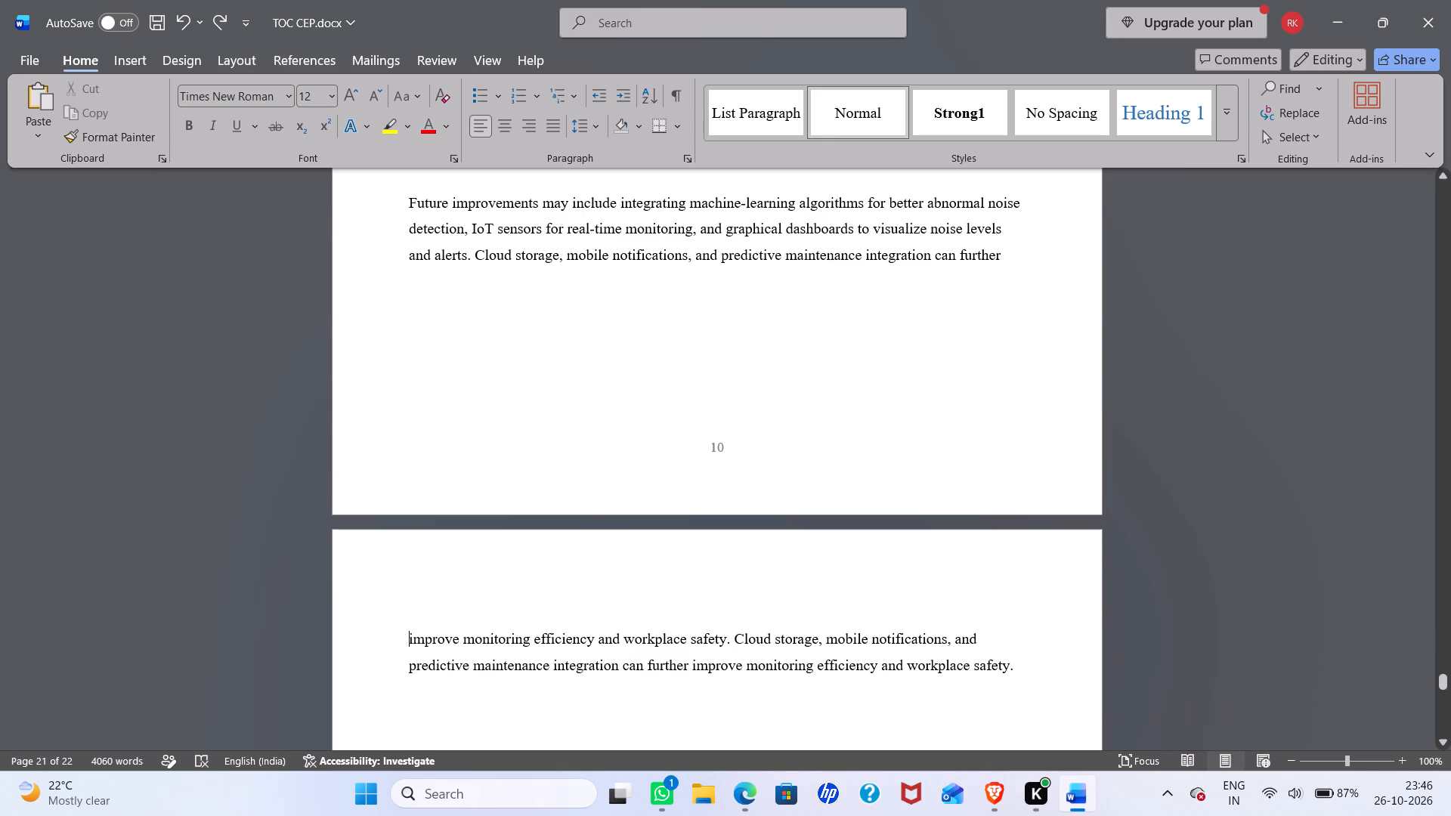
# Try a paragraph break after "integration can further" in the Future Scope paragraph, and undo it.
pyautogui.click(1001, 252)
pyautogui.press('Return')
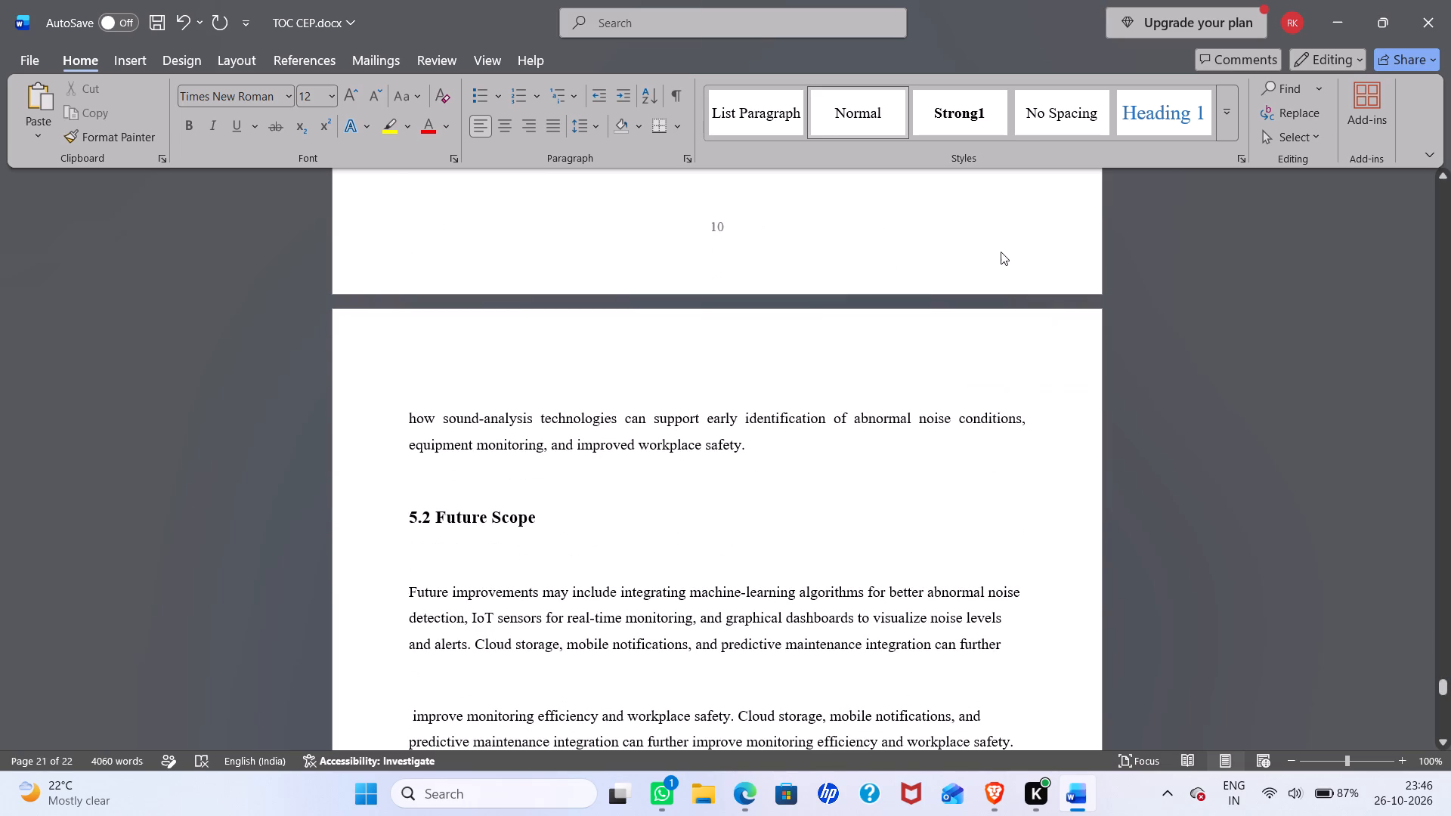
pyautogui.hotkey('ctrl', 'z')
# Examine how the Future Scope text flows across the pages between the 5.1 Conclusion and REFERENCES.
pyautogui.scroll(2, 1001, 252)
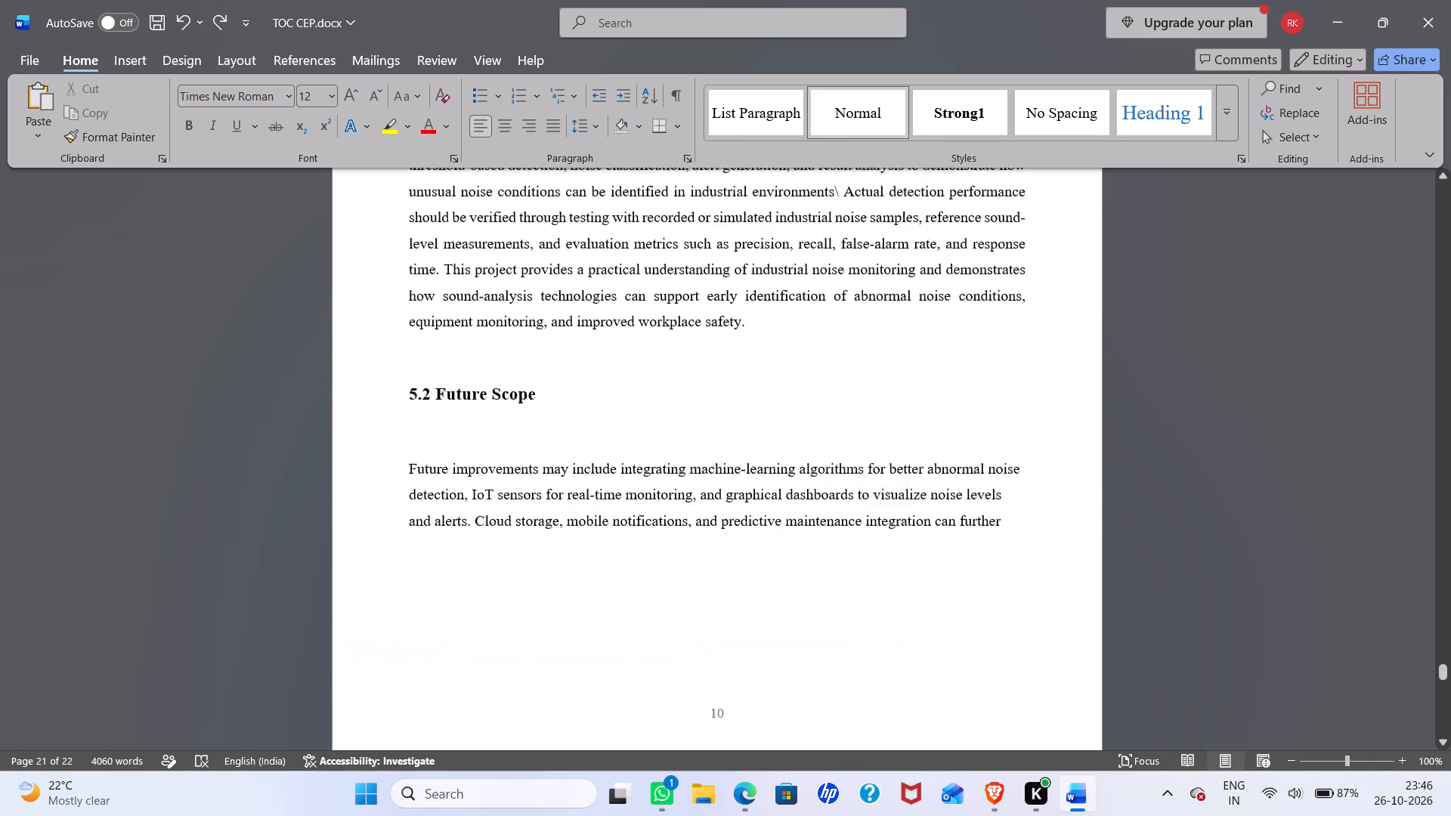
pyautogui.scroll(1, 1001, 252)
pyautogui.scroll(-1, 1001, 252)
pyautogui.scroll(1, 1001, 252)
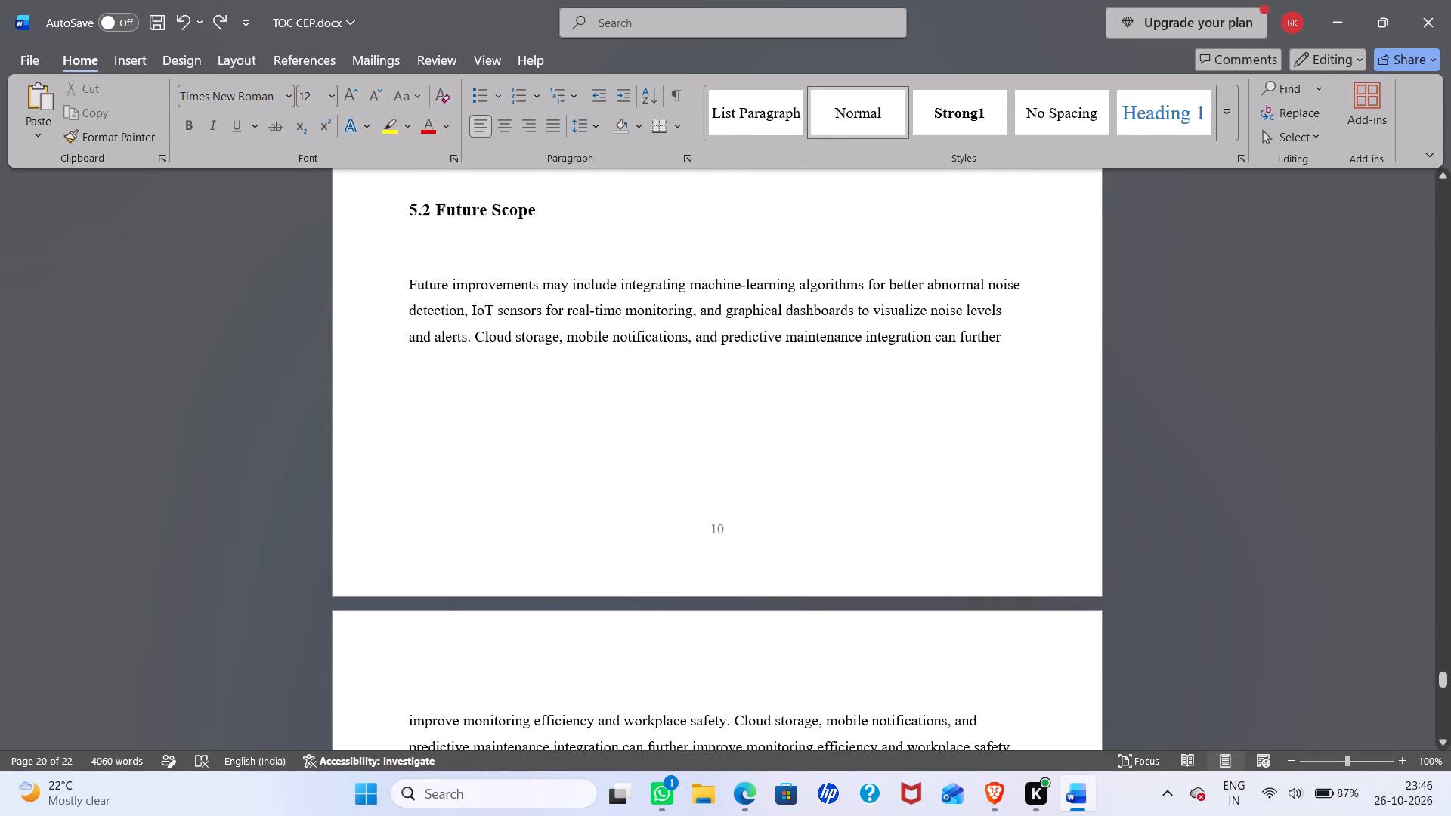
pyautogui.scroll(-1, 594, 395)
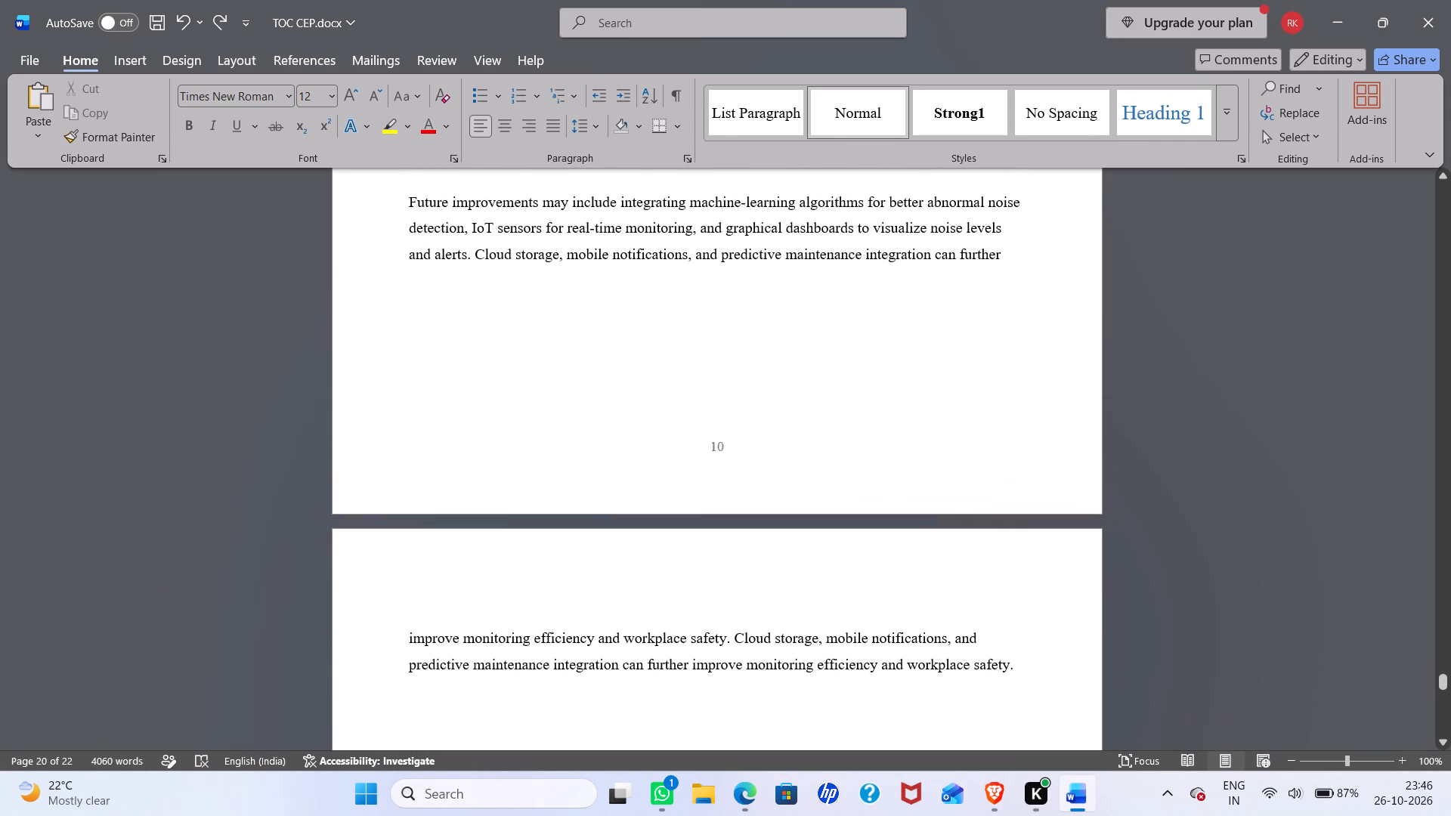
pyautogui.scroll(-3, 594, 395)
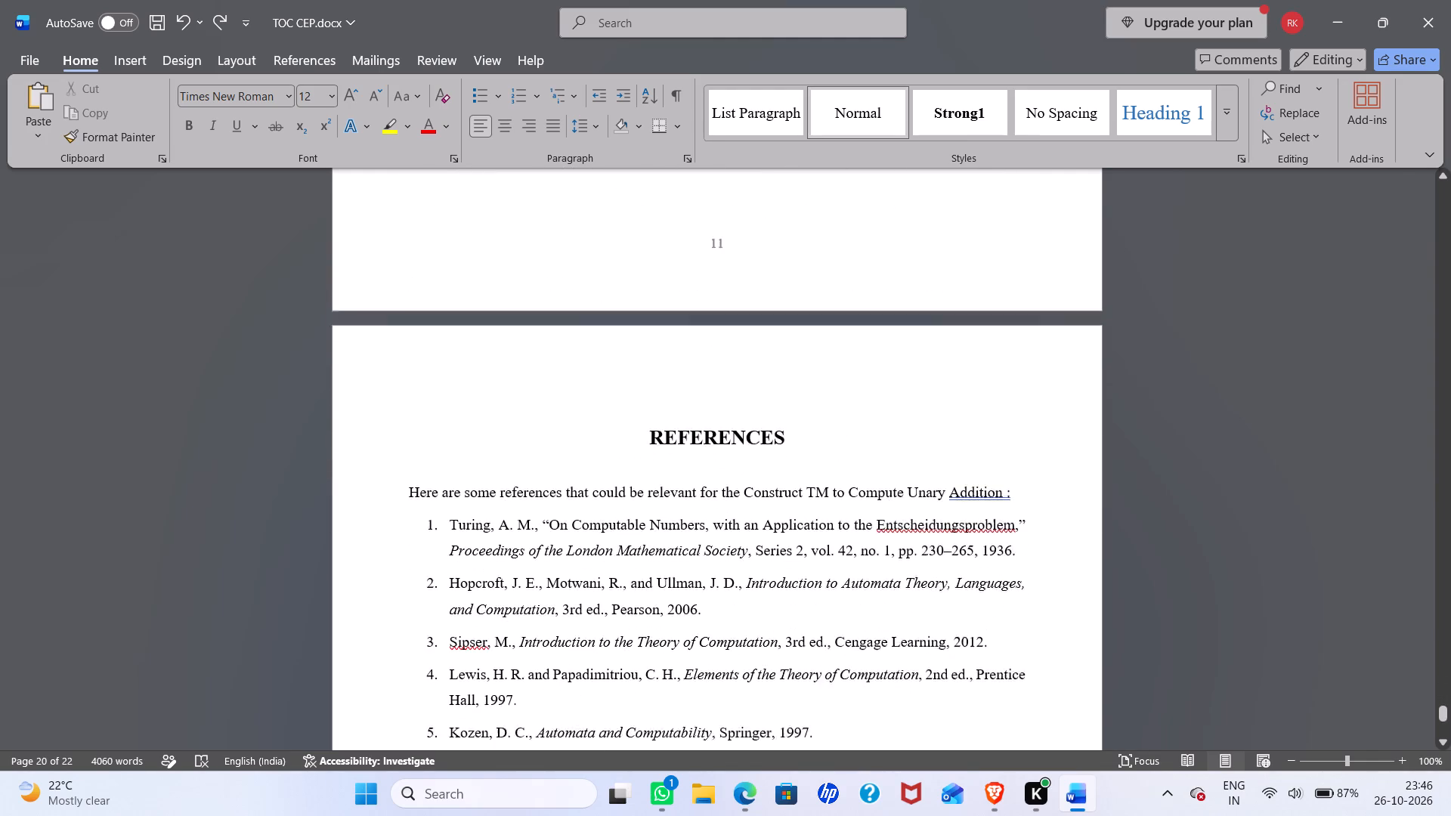
pyautogui.scroll(4, 594, 395)
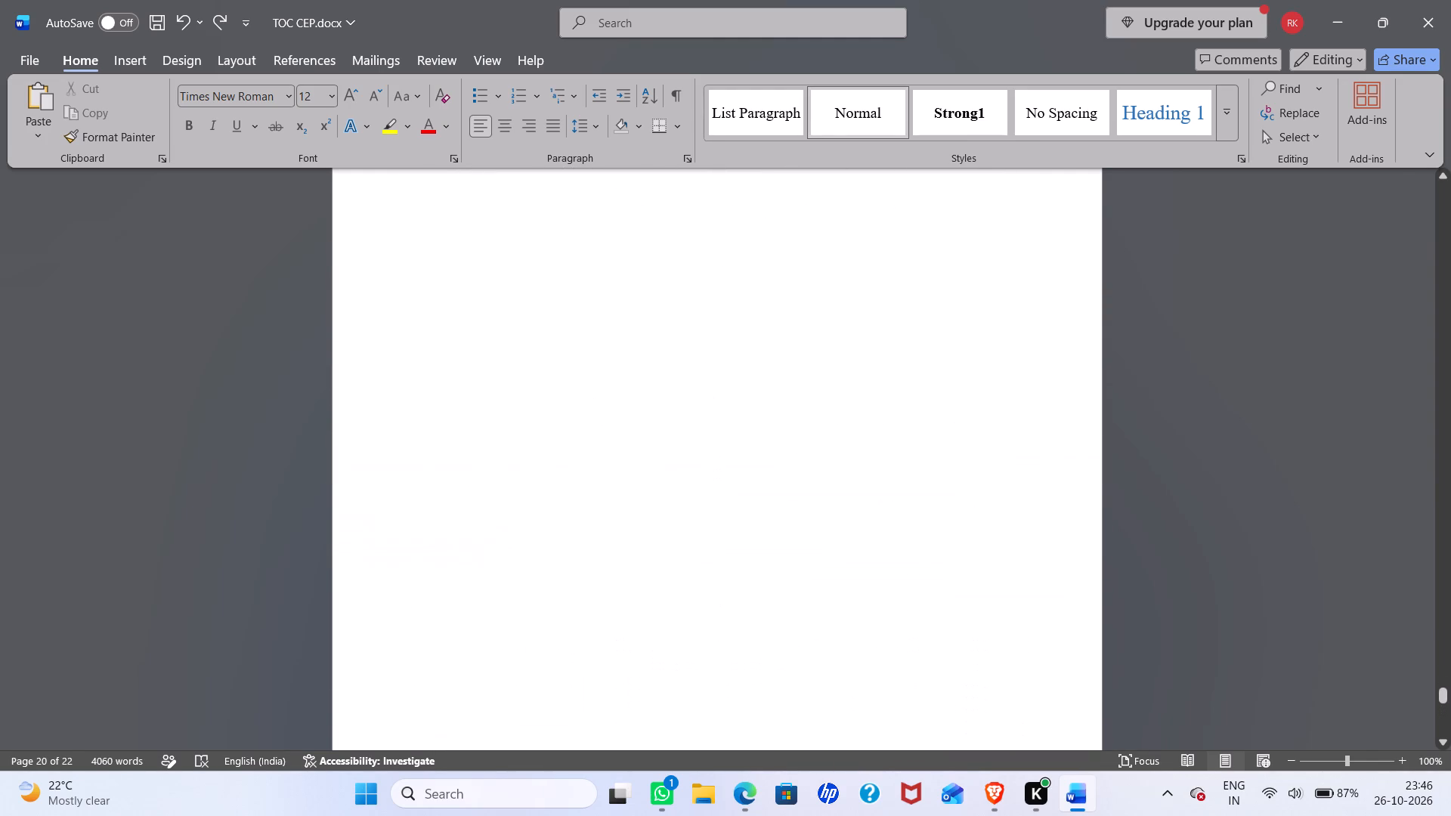
pyautogui.scroll(2, 594, 395)
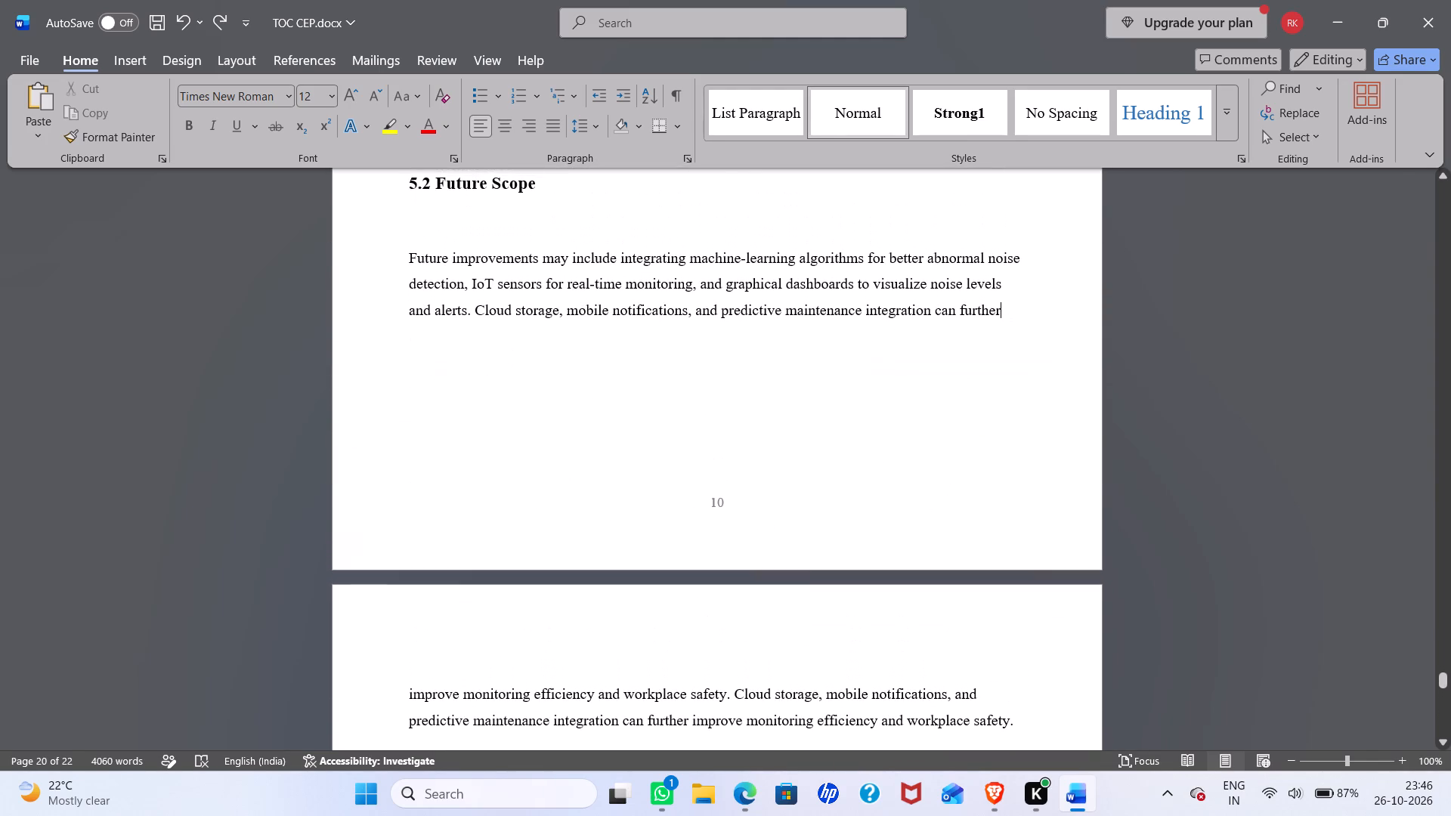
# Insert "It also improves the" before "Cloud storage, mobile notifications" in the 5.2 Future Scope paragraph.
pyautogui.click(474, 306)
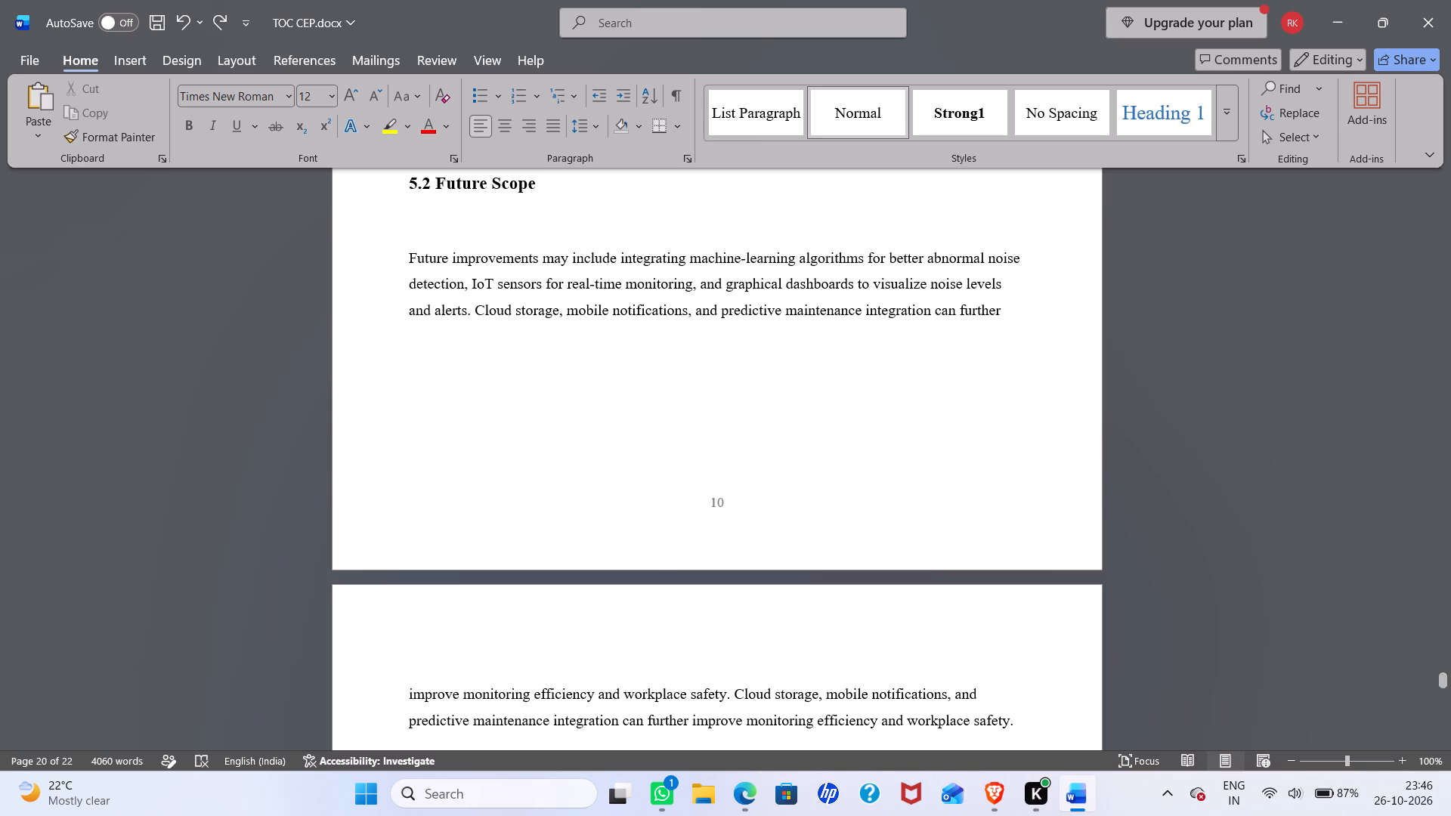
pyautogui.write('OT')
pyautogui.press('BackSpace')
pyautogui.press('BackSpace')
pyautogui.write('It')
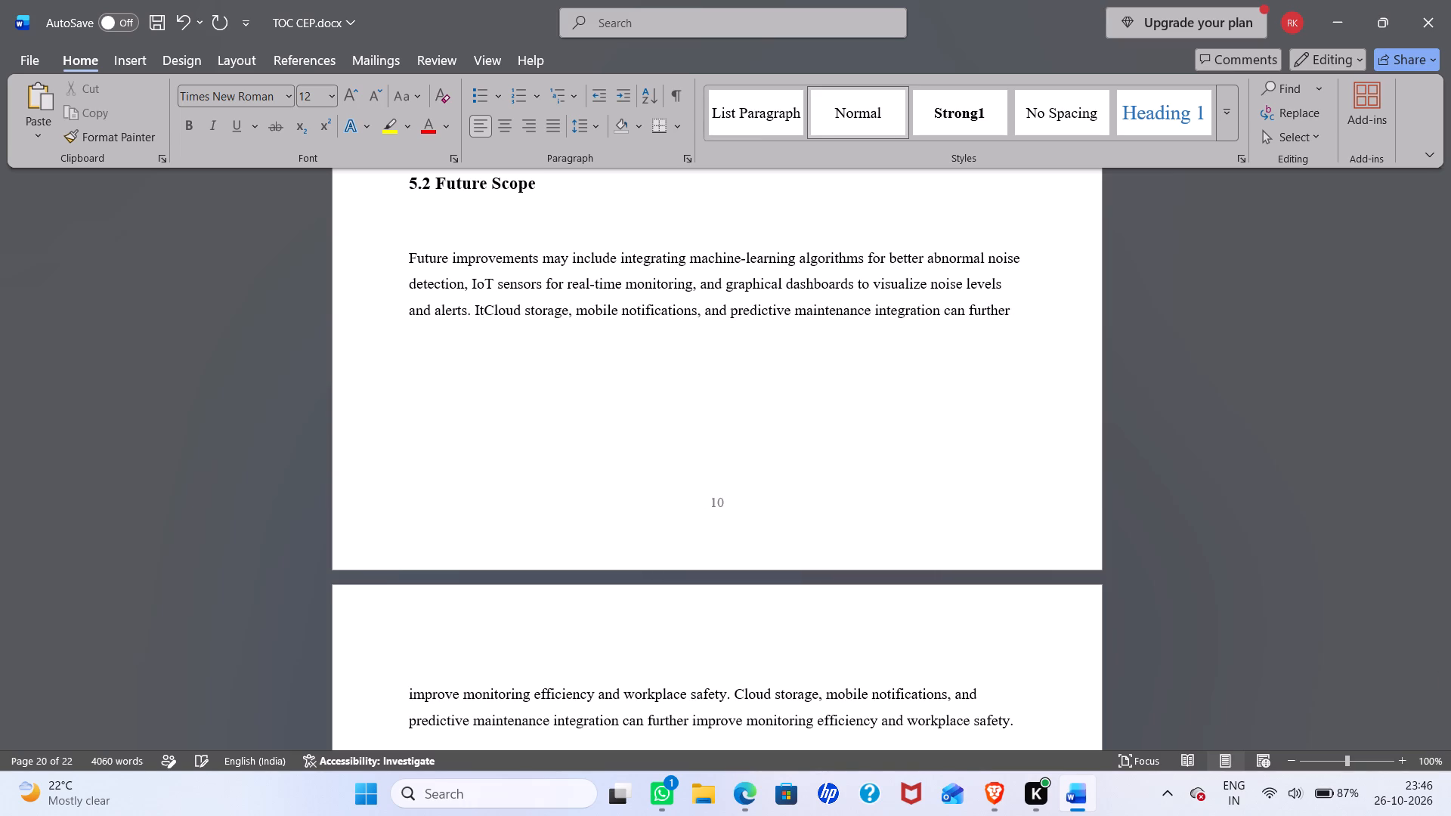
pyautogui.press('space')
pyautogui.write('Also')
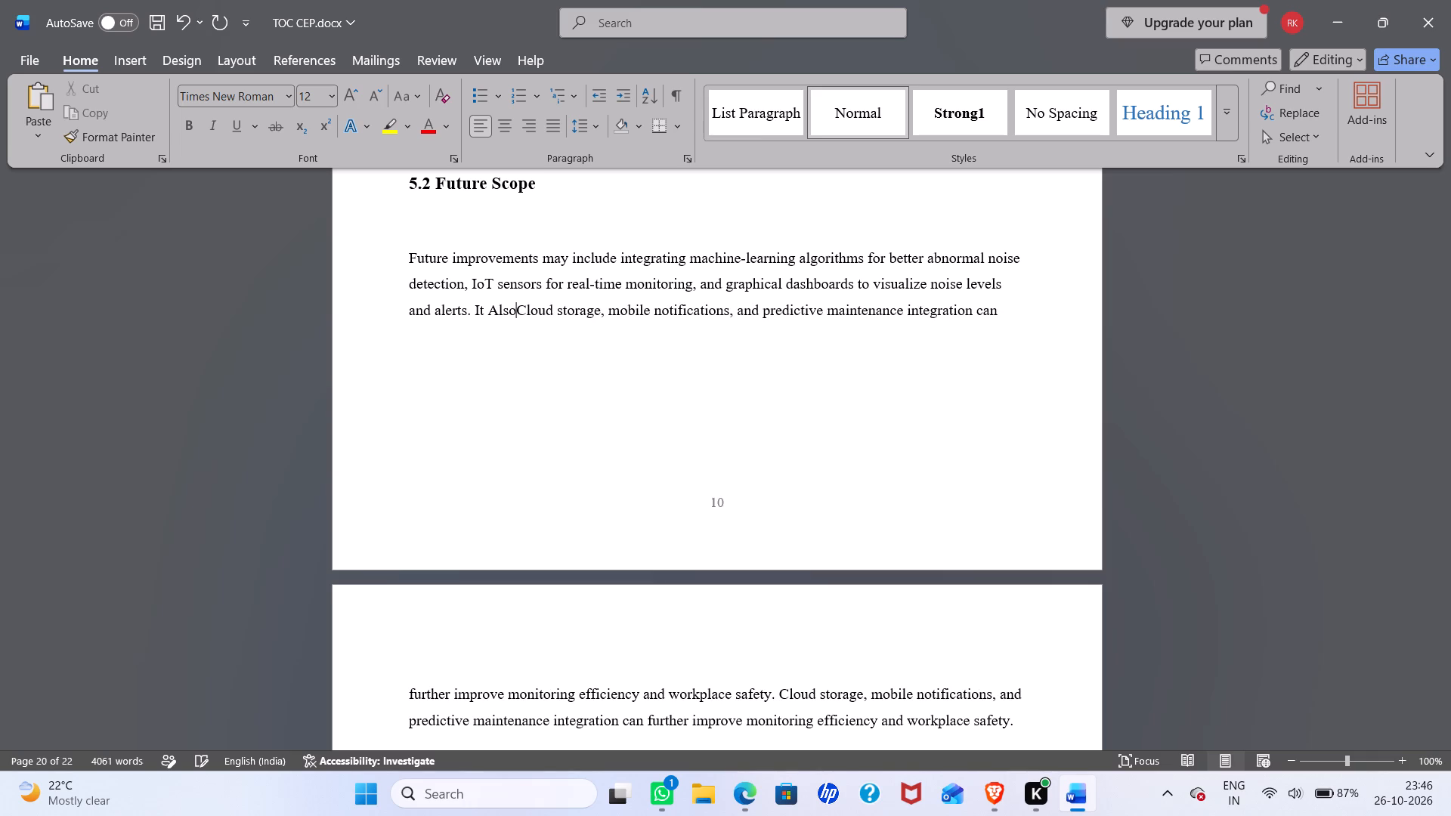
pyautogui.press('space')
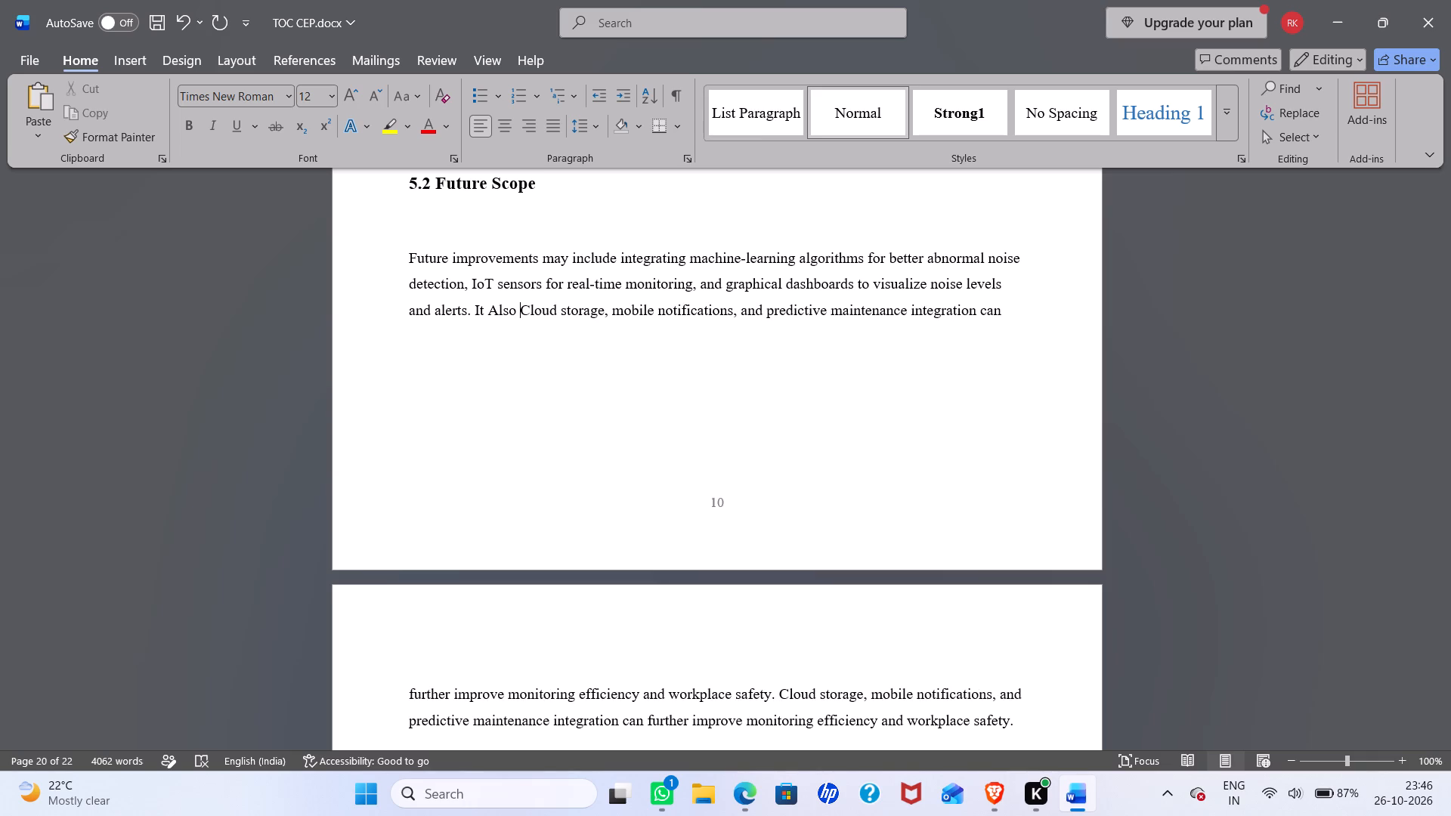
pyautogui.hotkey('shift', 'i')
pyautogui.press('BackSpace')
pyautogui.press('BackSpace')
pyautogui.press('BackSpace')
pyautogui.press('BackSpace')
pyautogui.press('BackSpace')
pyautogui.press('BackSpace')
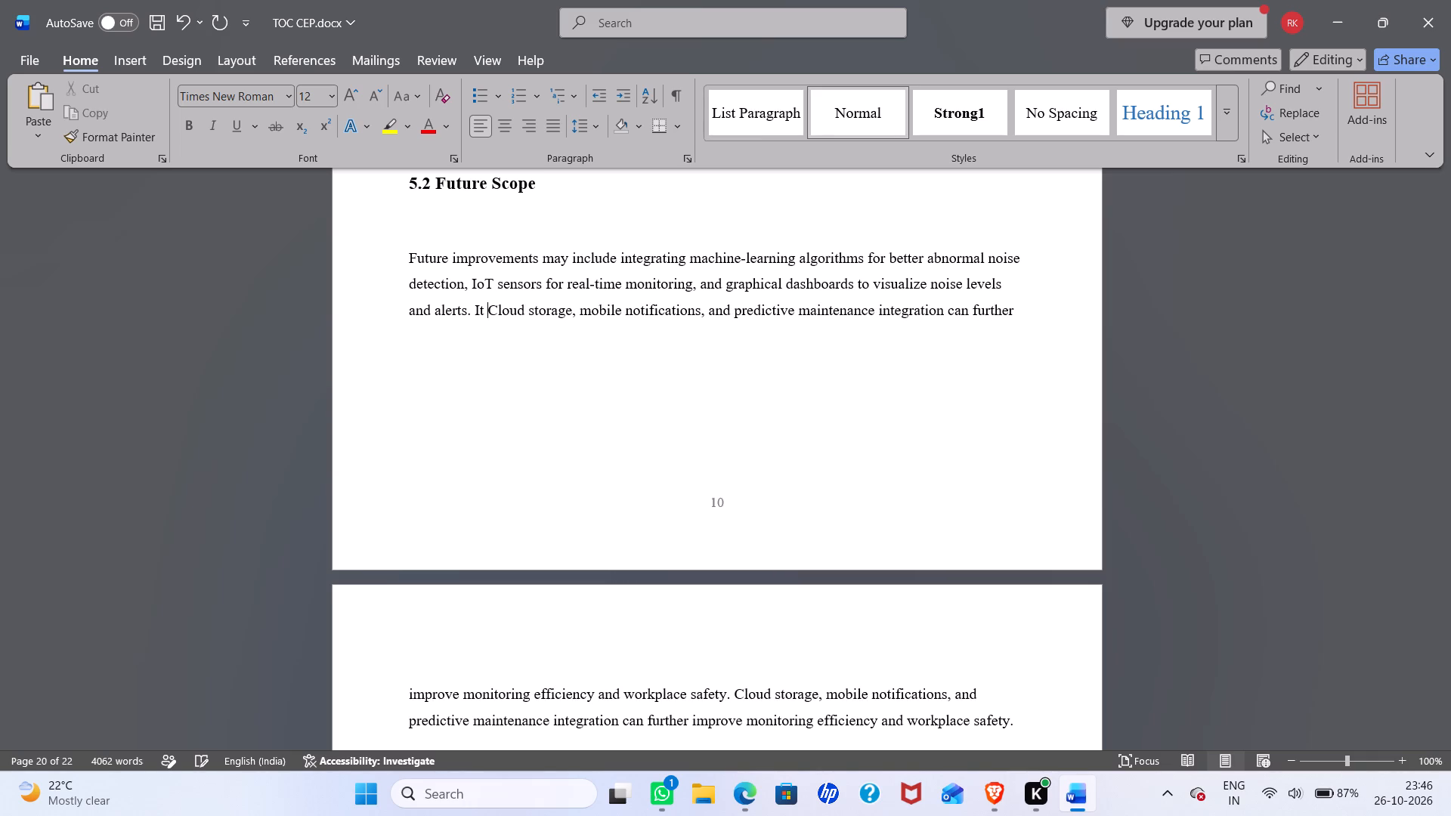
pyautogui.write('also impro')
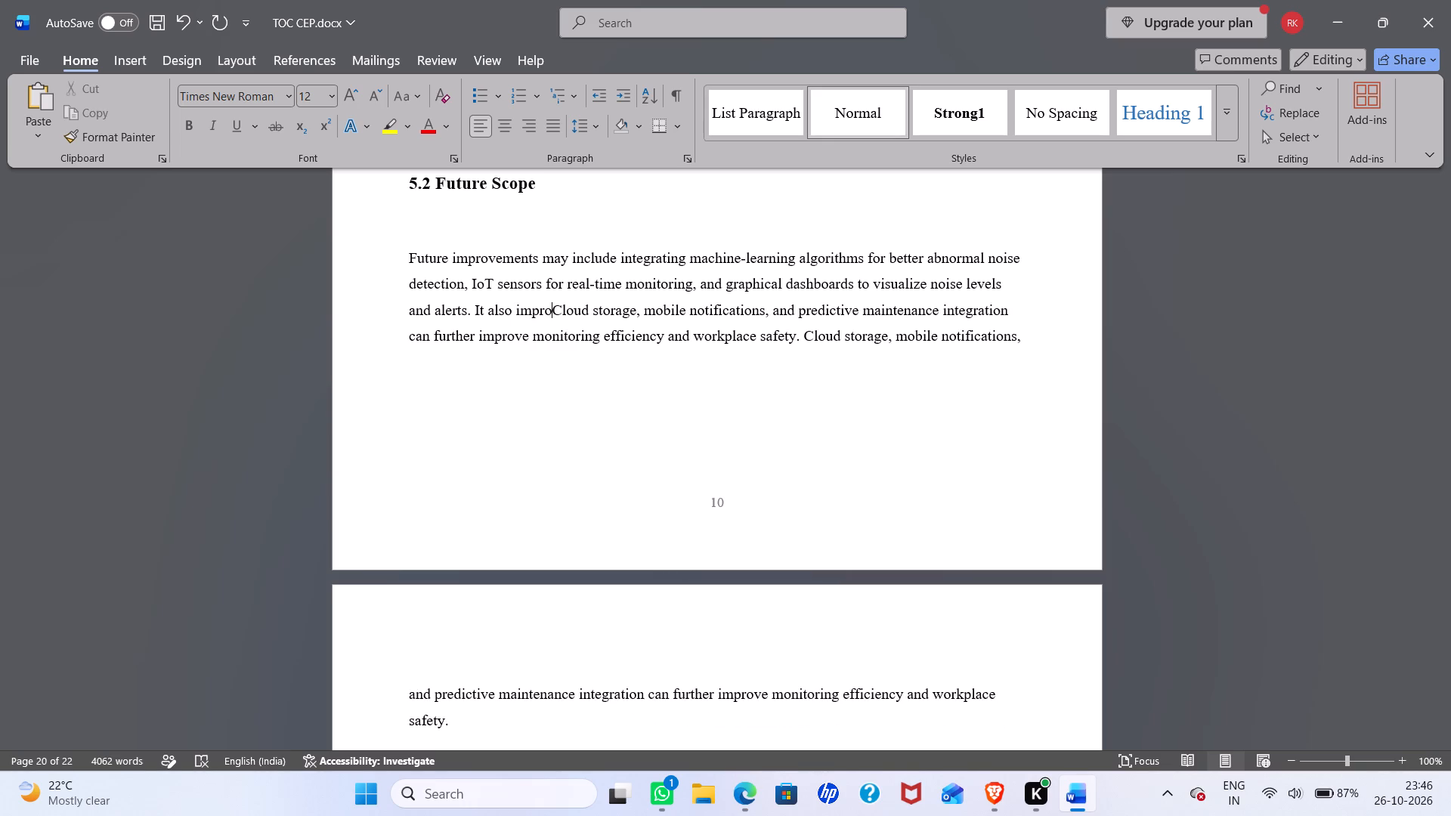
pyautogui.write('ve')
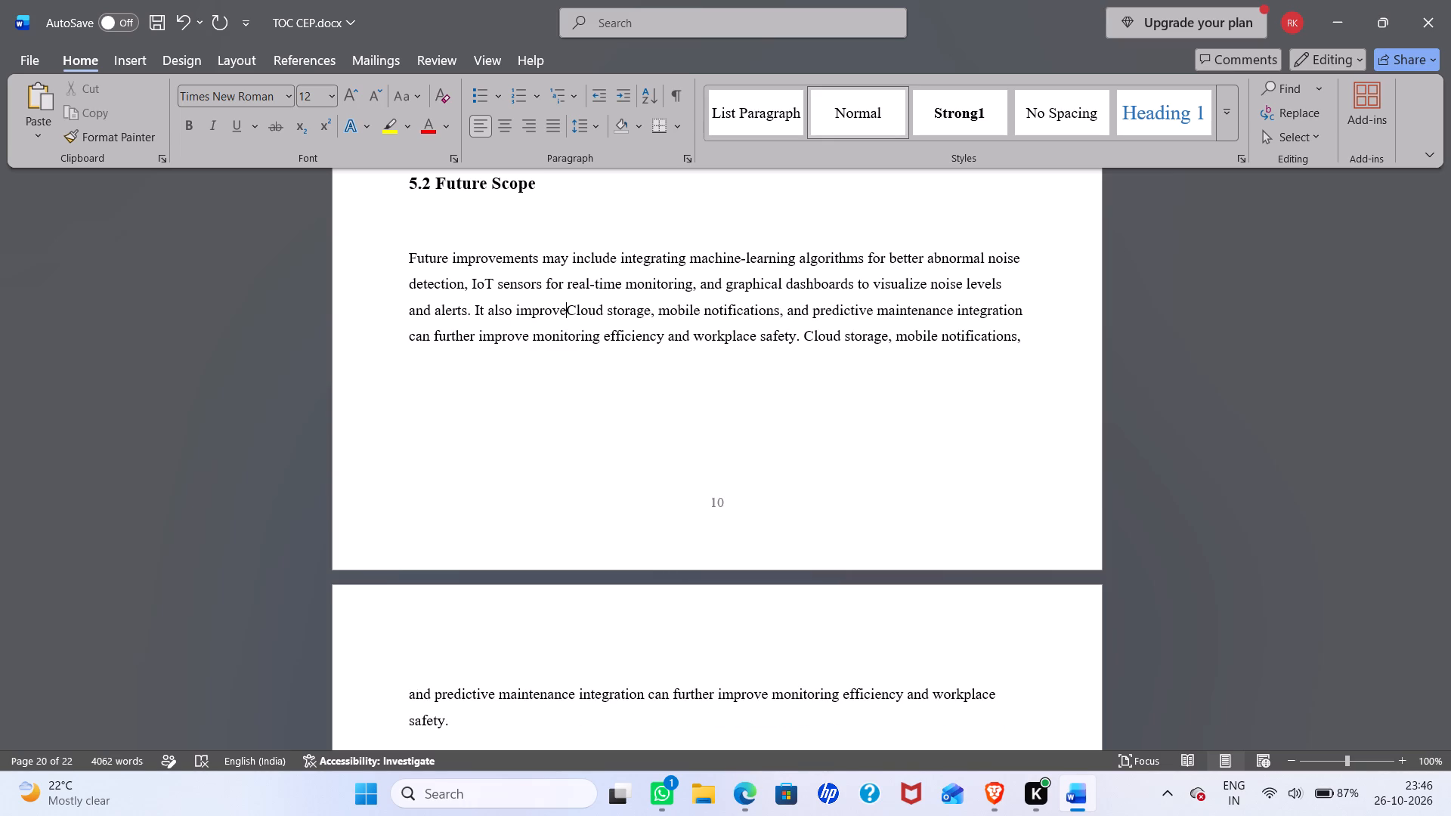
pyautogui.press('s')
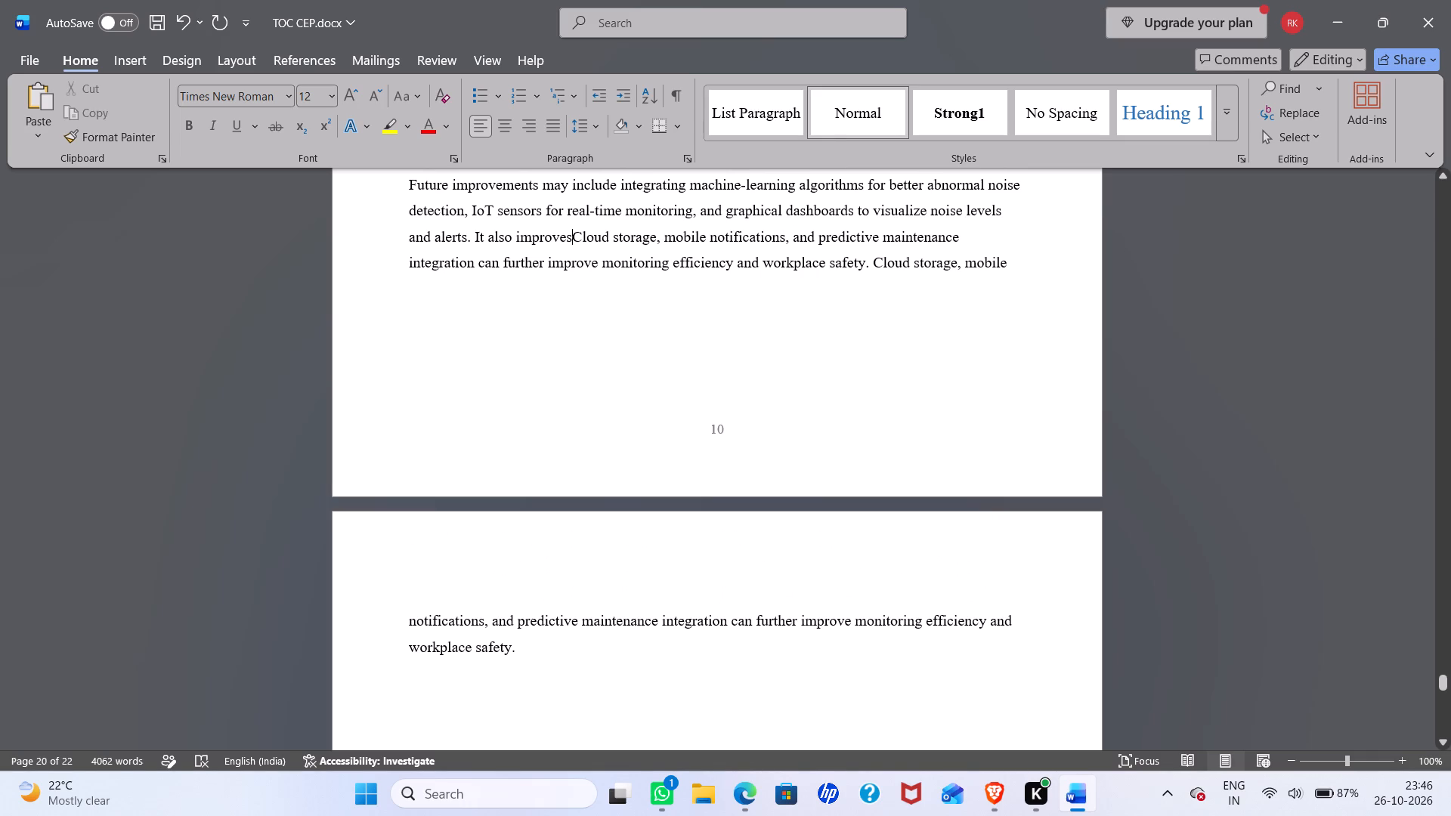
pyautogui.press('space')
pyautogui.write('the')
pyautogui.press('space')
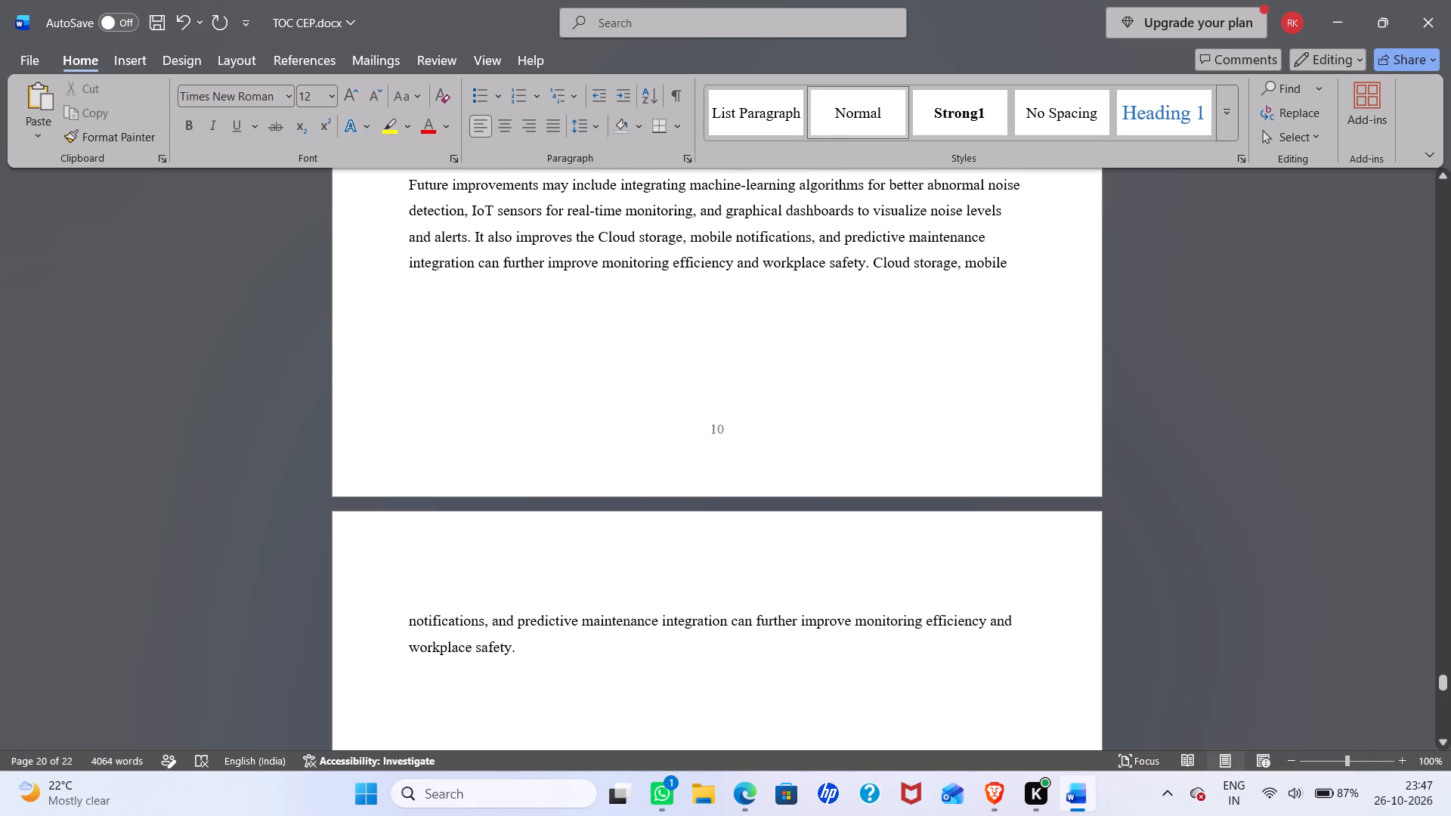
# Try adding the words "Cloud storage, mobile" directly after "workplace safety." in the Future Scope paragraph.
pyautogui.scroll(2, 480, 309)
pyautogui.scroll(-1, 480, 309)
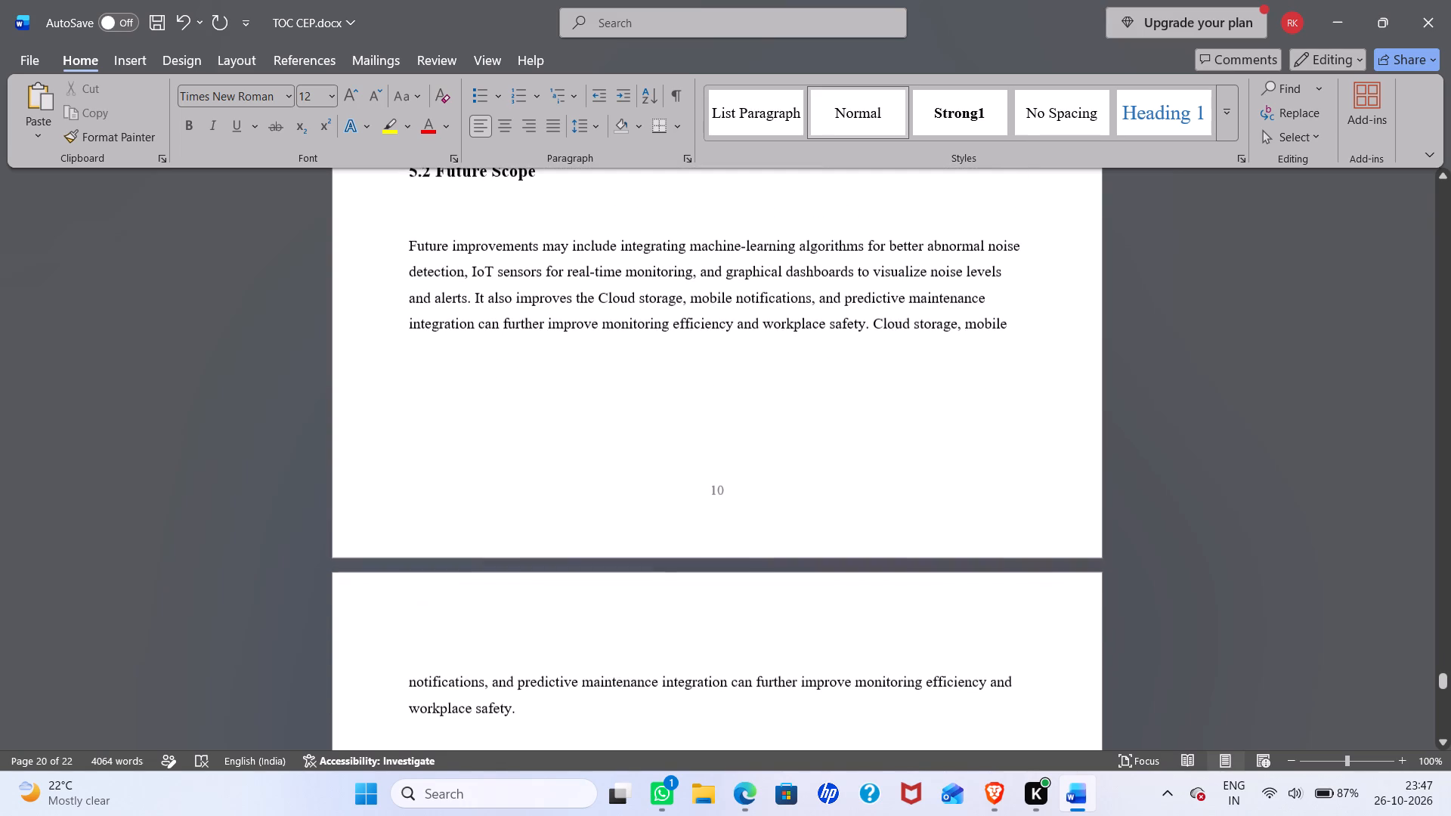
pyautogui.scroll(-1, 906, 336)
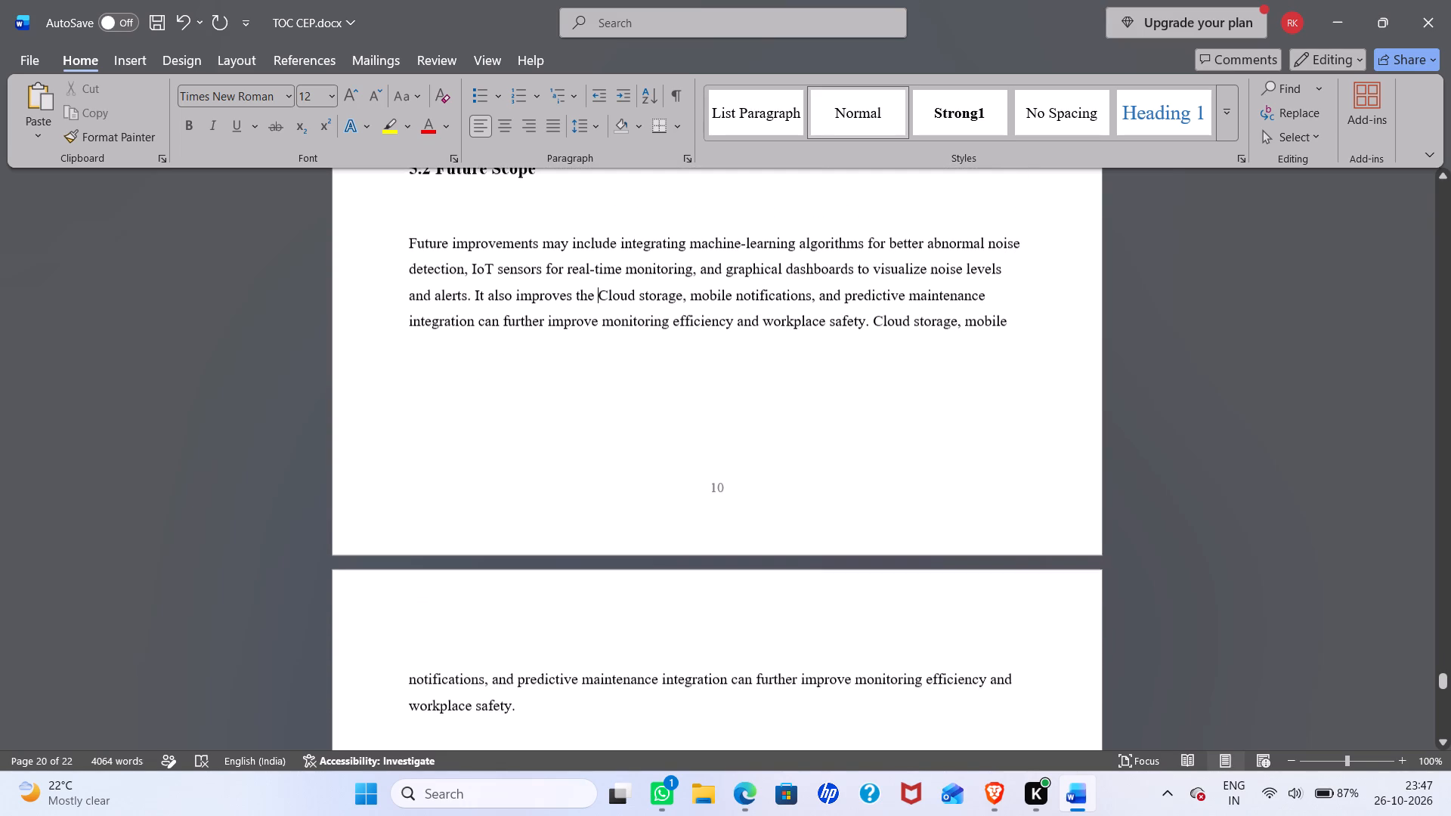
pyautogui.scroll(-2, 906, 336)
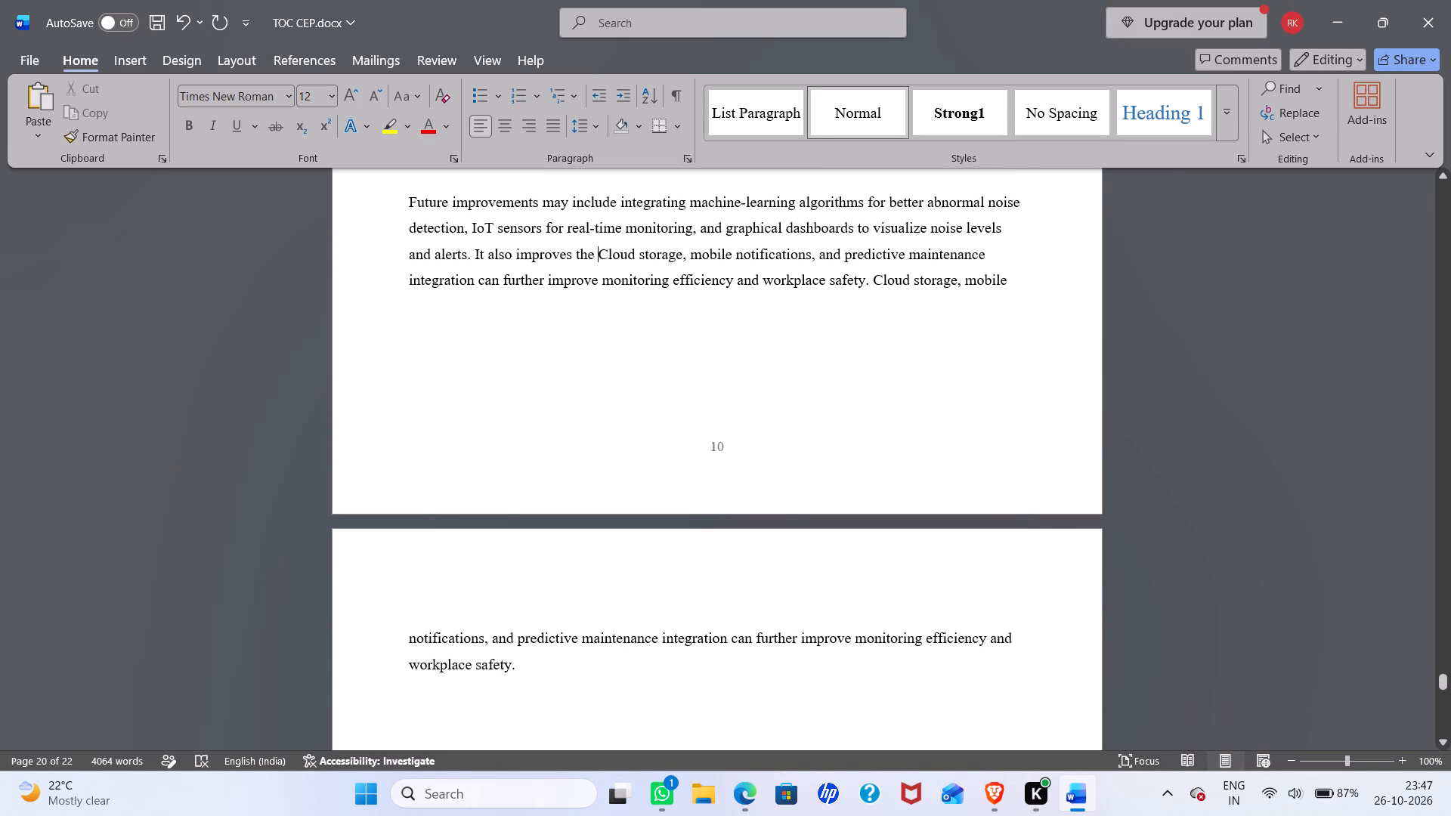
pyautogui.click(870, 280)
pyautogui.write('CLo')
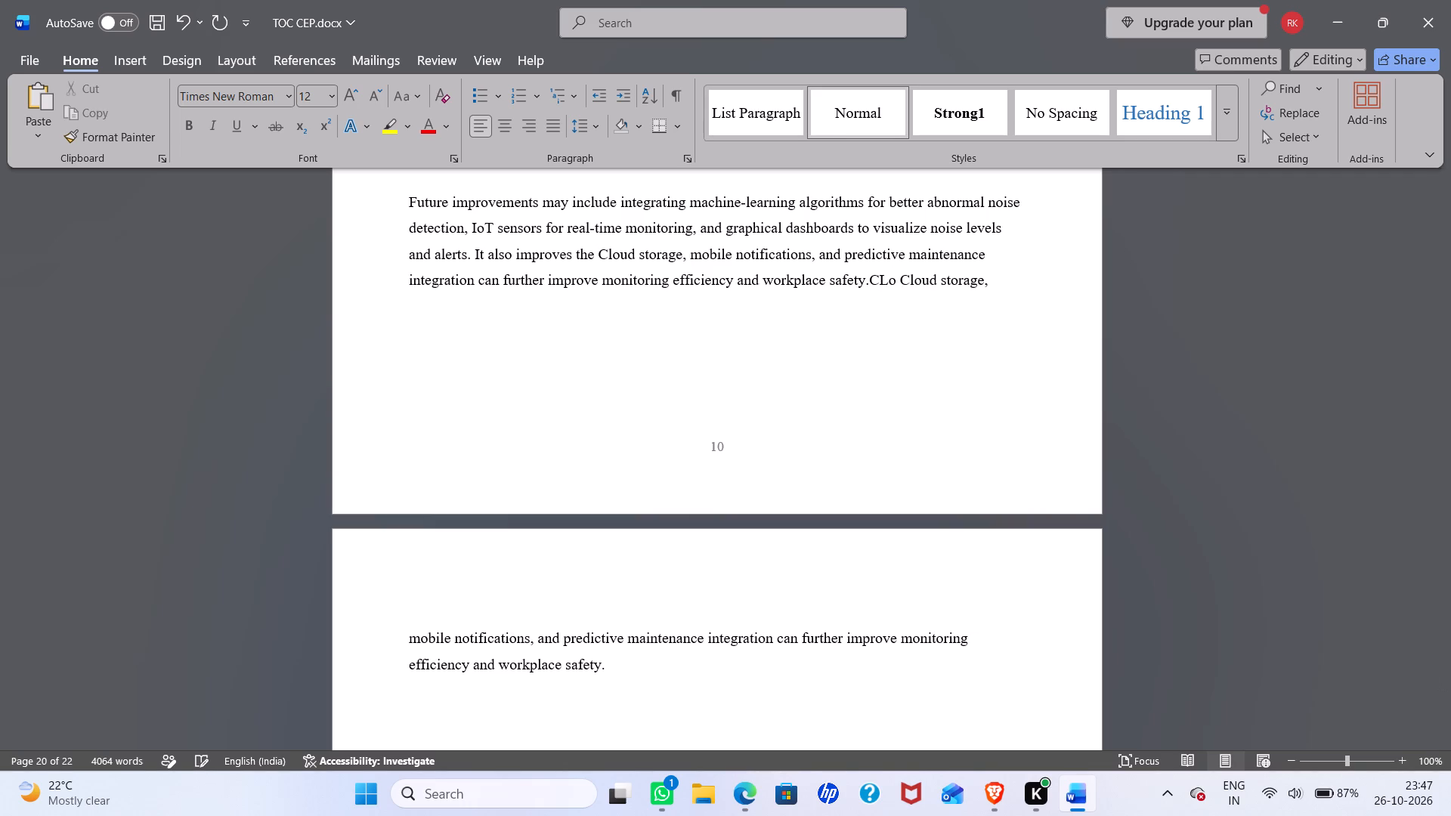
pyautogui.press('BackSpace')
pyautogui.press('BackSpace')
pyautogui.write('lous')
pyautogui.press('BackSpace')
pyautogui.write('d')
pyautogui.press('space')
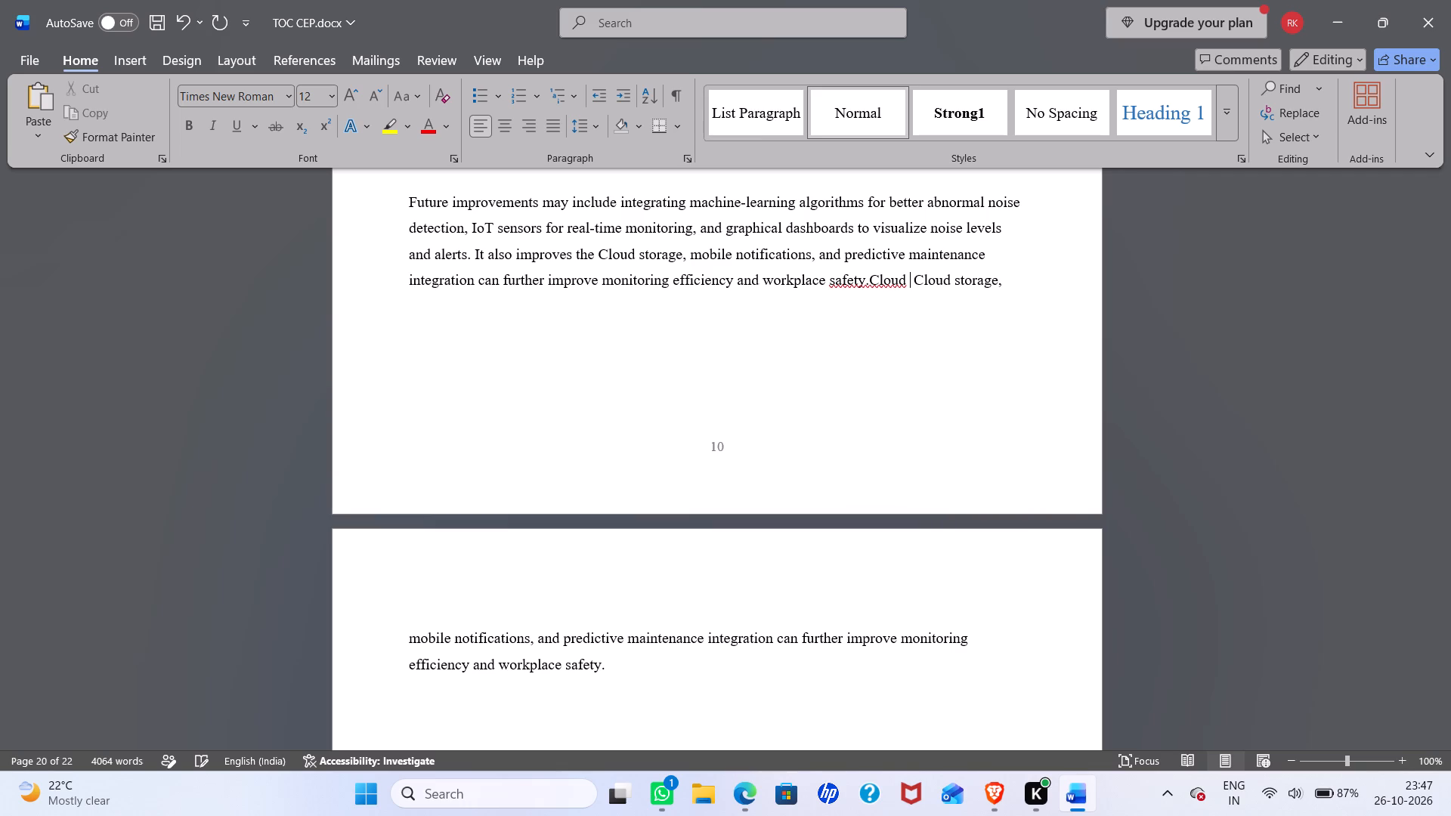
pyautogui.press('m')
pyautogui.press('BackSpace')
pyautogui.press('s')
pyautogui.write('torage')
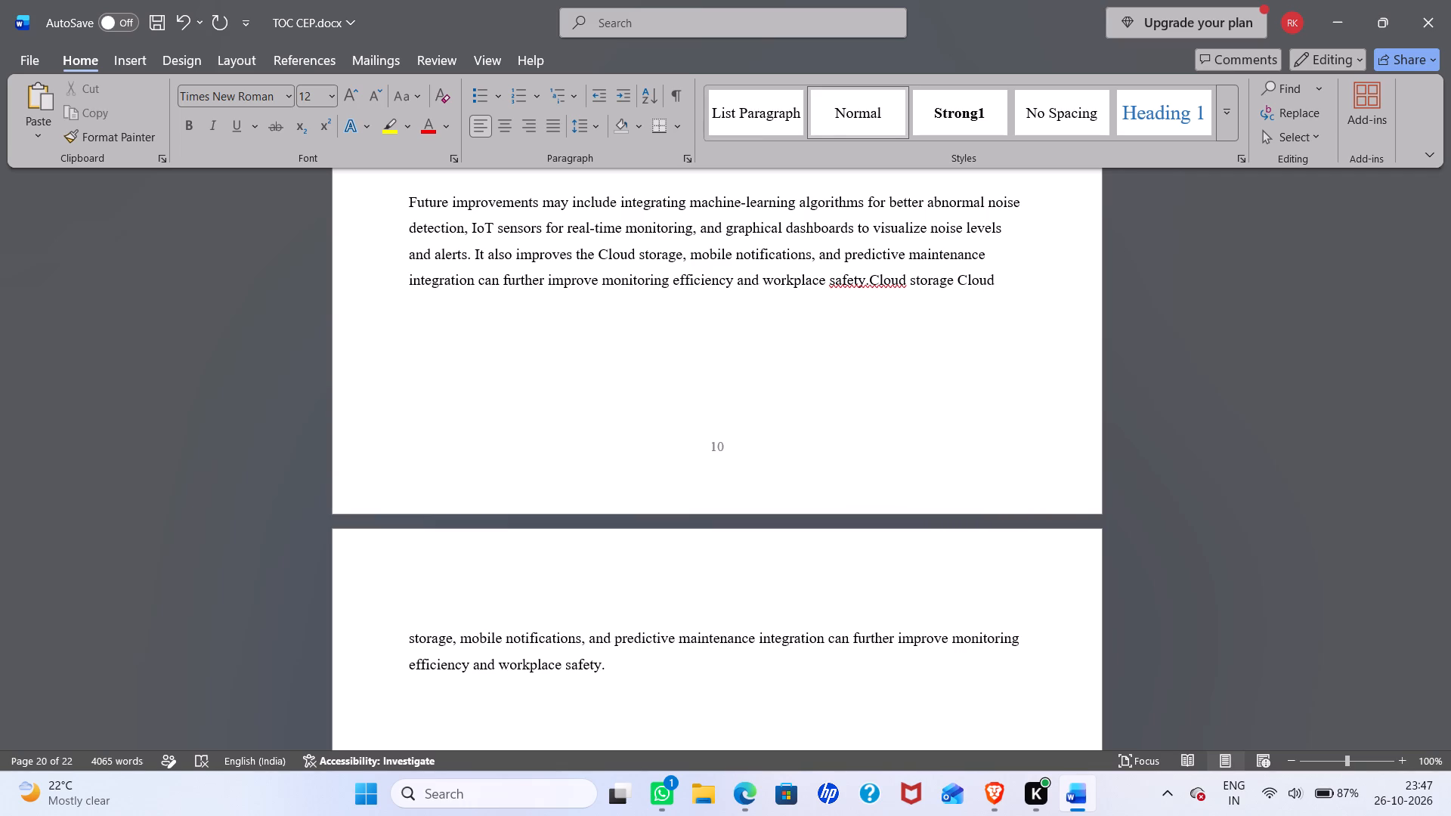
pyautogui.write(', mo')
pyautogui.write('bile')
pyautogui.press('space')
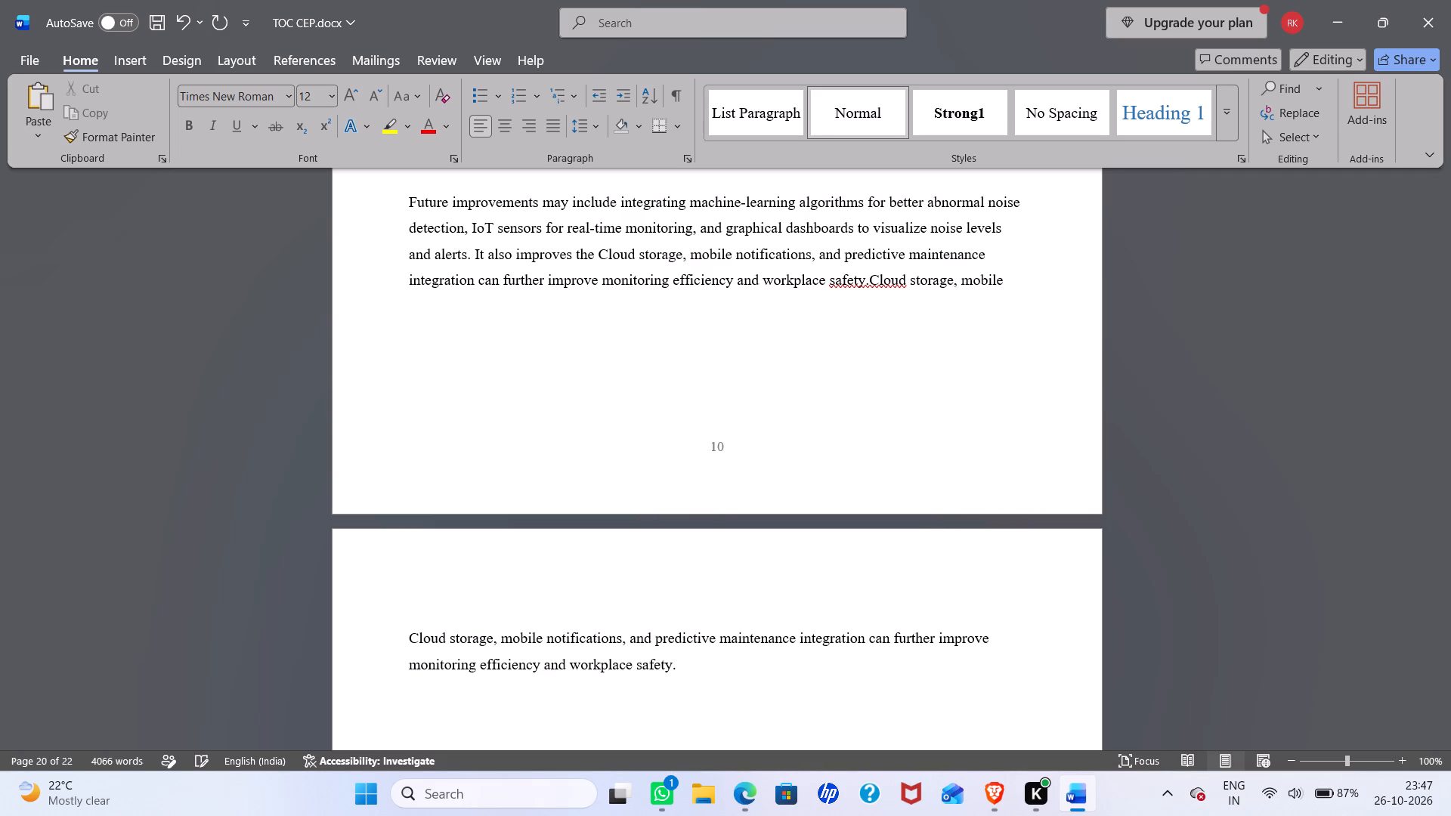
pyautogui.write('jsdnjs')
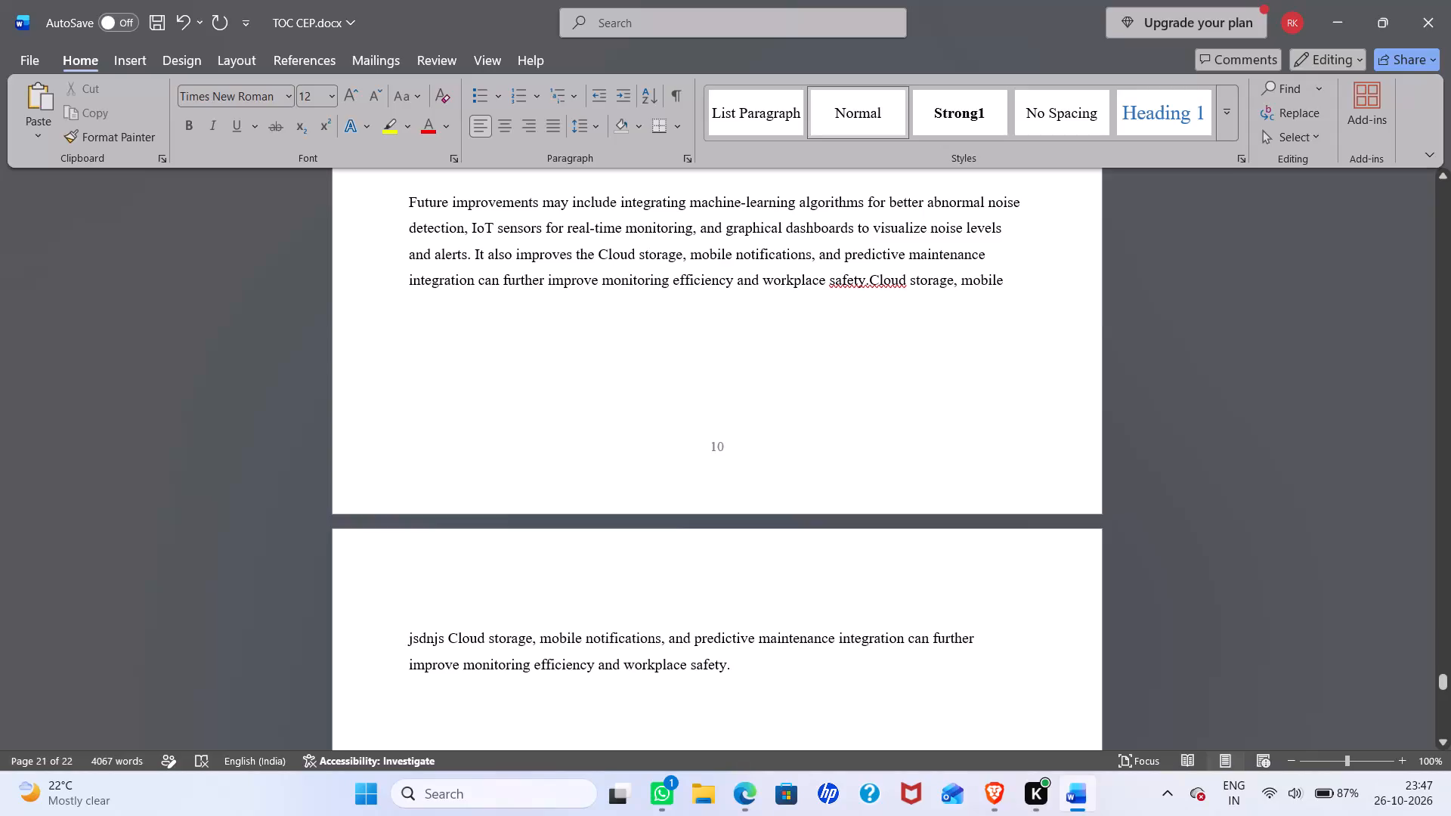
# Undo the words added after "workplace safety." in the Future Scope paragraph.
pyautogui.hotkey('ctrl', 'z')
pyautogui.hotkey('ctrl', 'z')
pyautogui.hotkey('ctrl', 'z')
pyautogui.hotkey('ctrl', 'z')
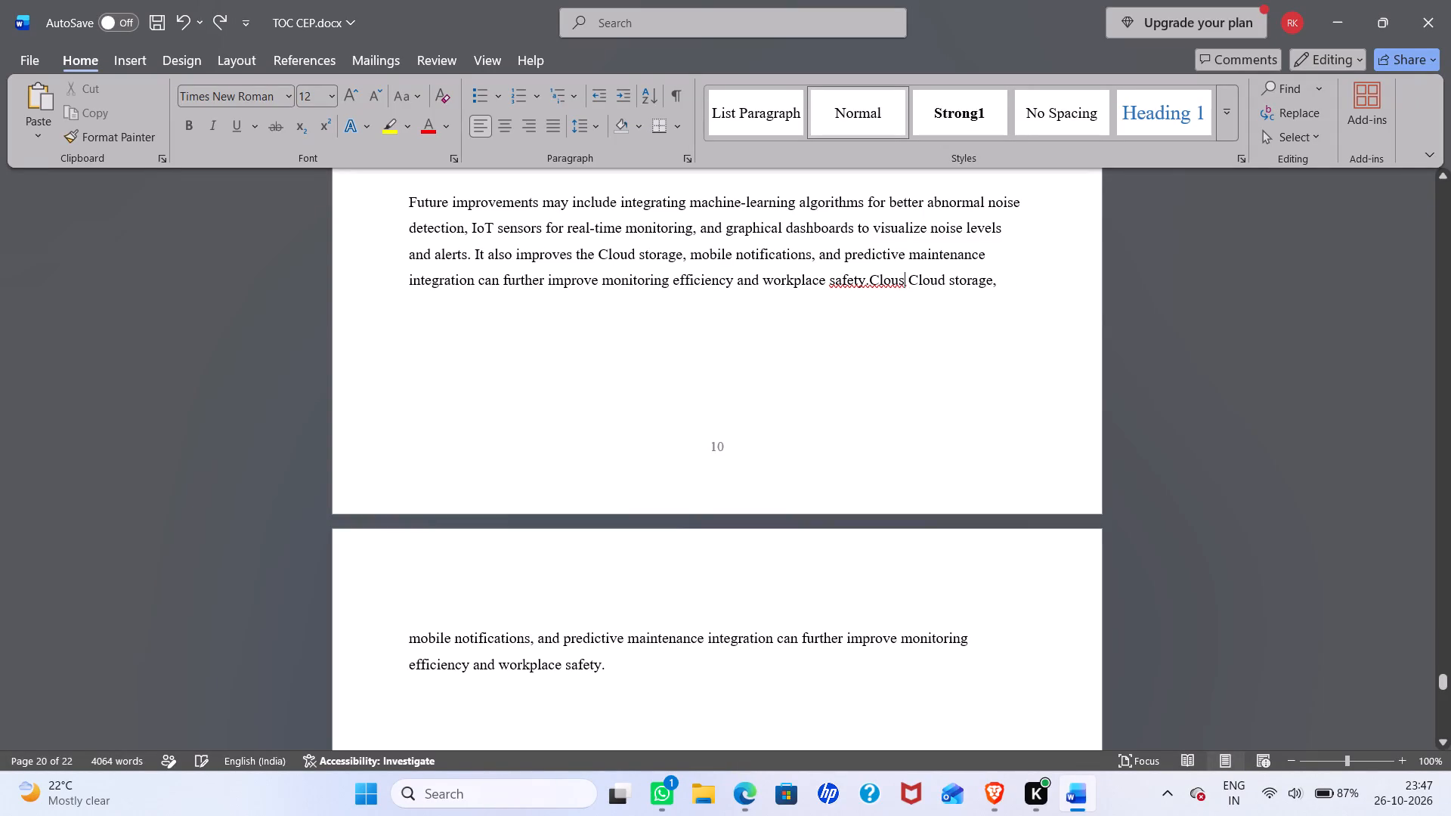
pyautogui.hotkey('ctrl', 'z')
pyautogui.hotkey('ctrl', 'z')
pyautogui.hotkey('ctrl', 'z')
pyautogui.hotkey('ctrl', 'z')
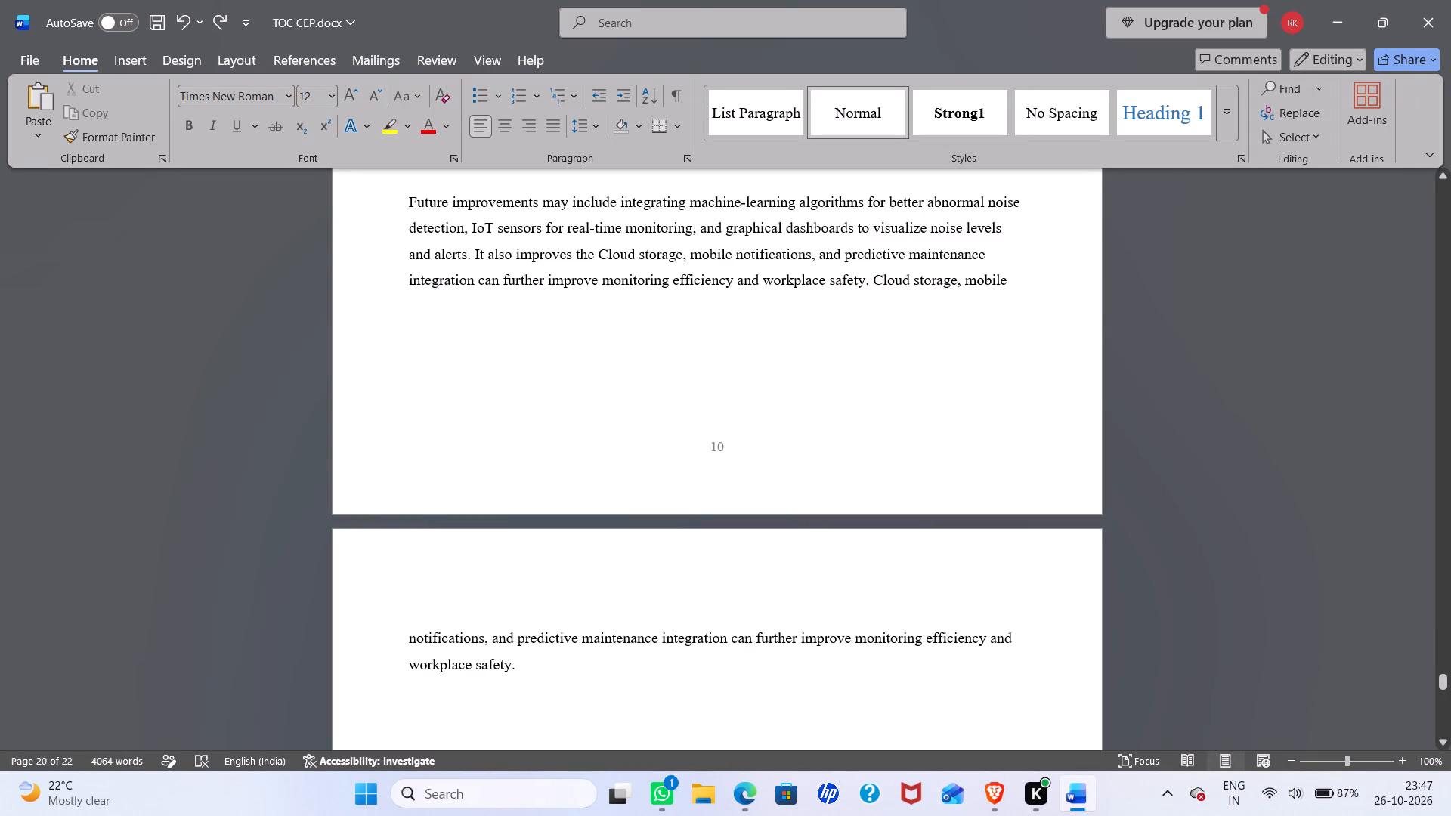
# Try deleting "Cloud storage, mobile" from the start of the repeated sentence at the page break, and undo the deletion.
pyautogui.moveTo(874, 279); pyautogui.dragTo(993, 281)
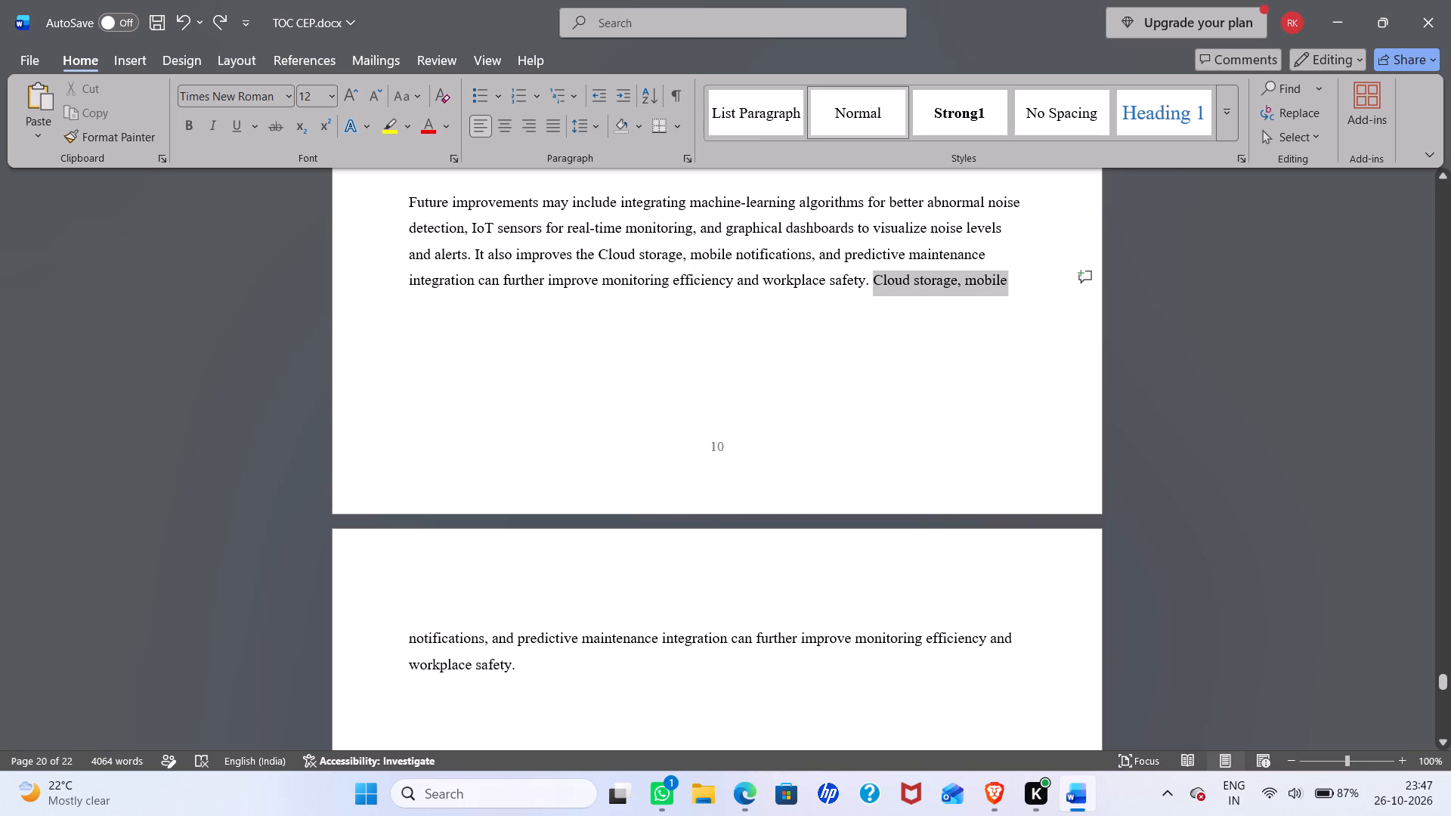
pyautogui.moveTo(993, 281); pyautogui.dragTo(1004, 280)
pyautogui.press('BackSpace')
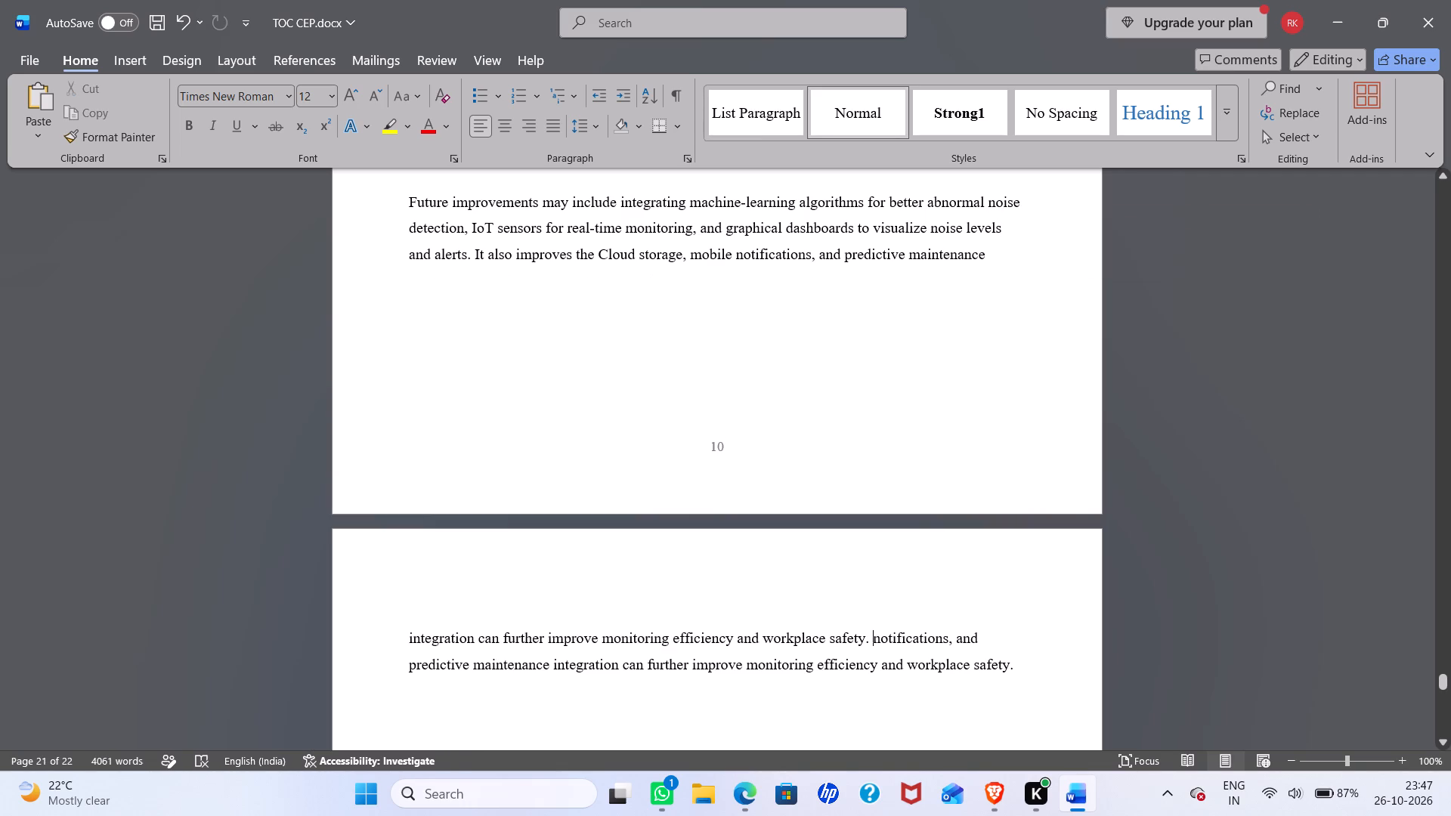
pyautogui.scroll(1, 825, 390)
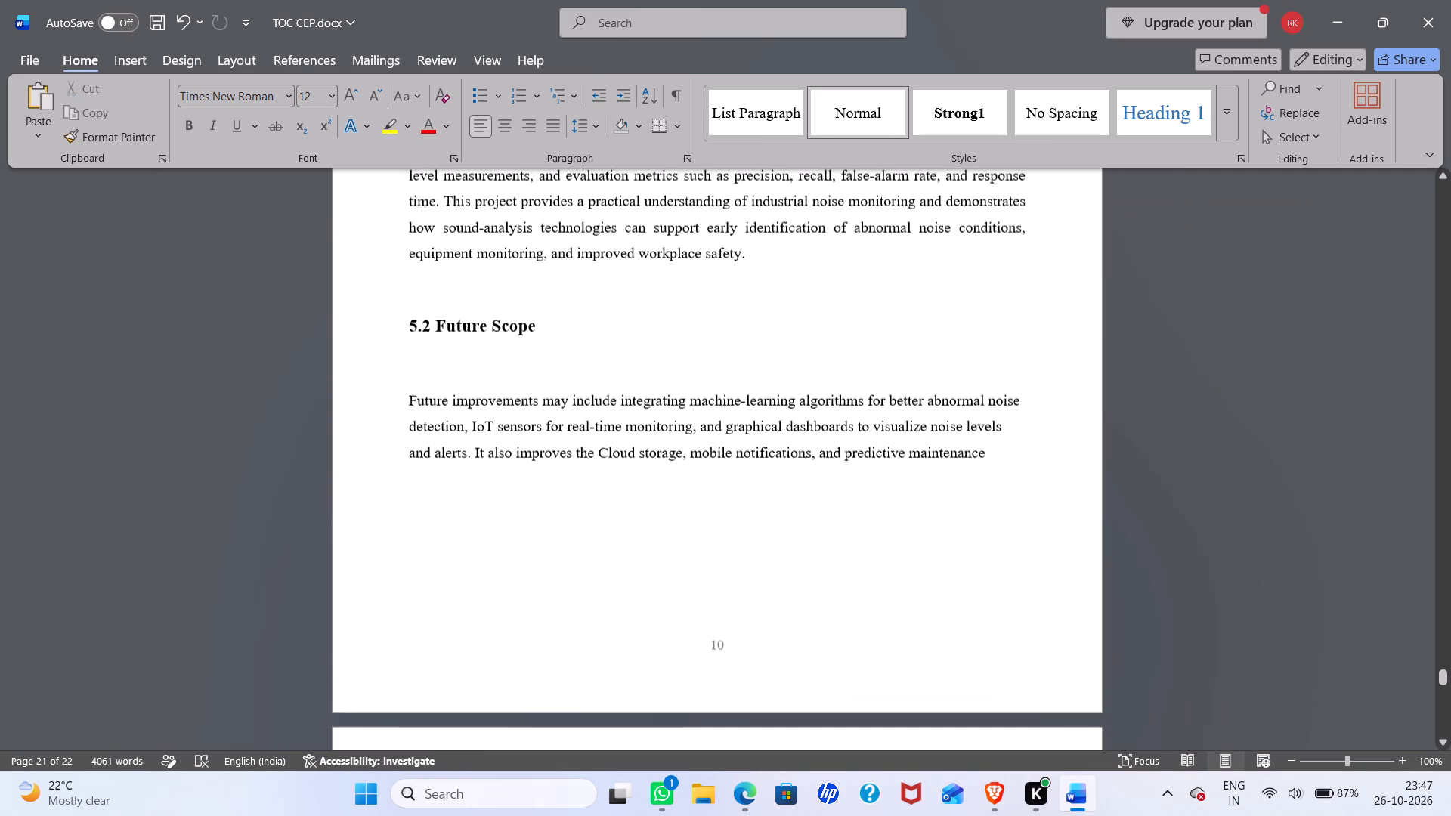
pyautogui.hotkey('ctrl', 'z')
# Undo the 5.2 Future Scope edits back through the inserted wording, the pasted extra sentence and the paragraph's font-size formatting.
pyautogui.hotkey('ctrl', 'z')
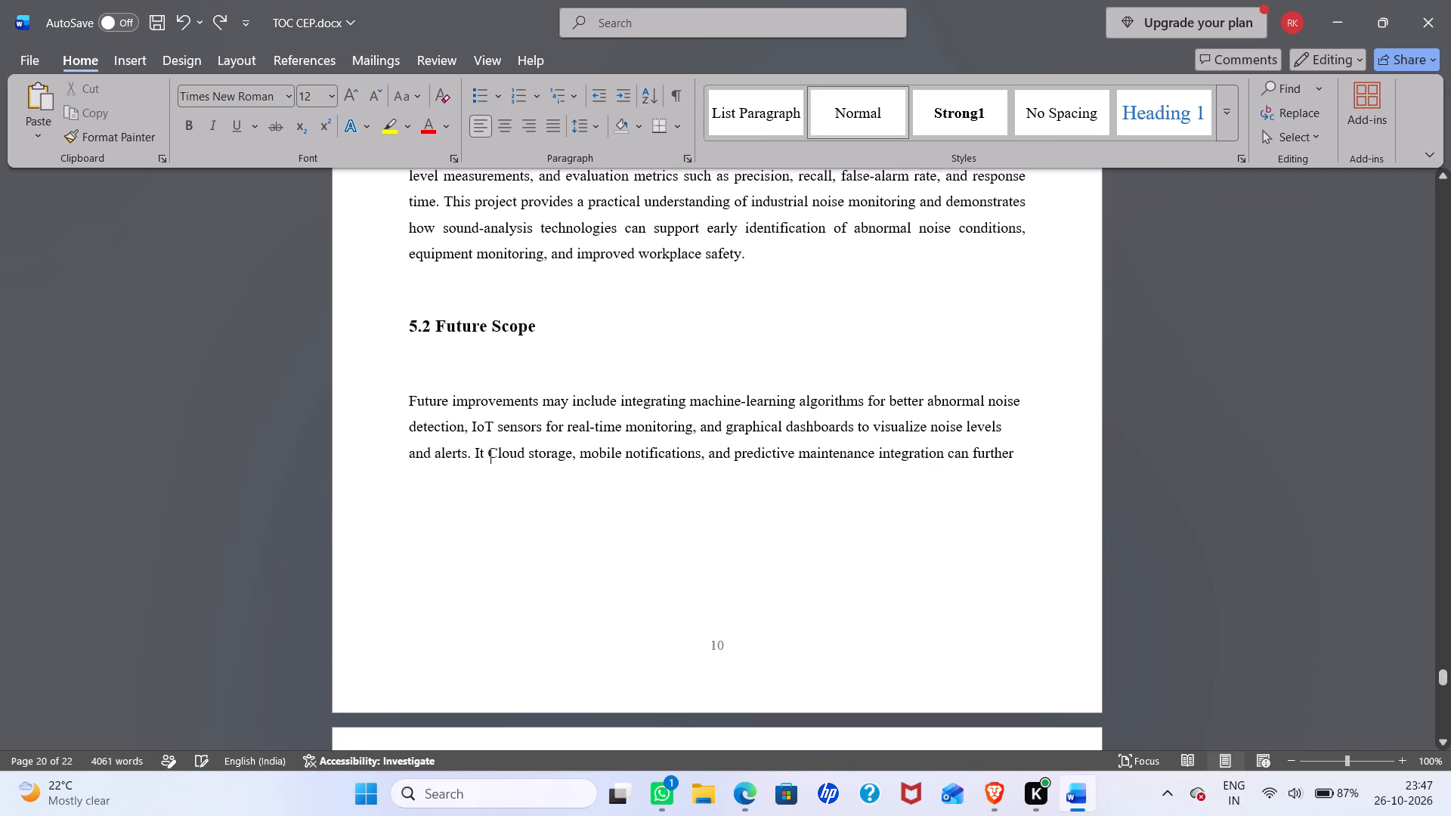
pyautogui.hotkey('ctrl', 'z')
pyautogui.hotkey('ctrl', 'z')
pyautogui.hotkey('ctrl', 'z')
pyautogui.hotkey('ctrl', 'z')
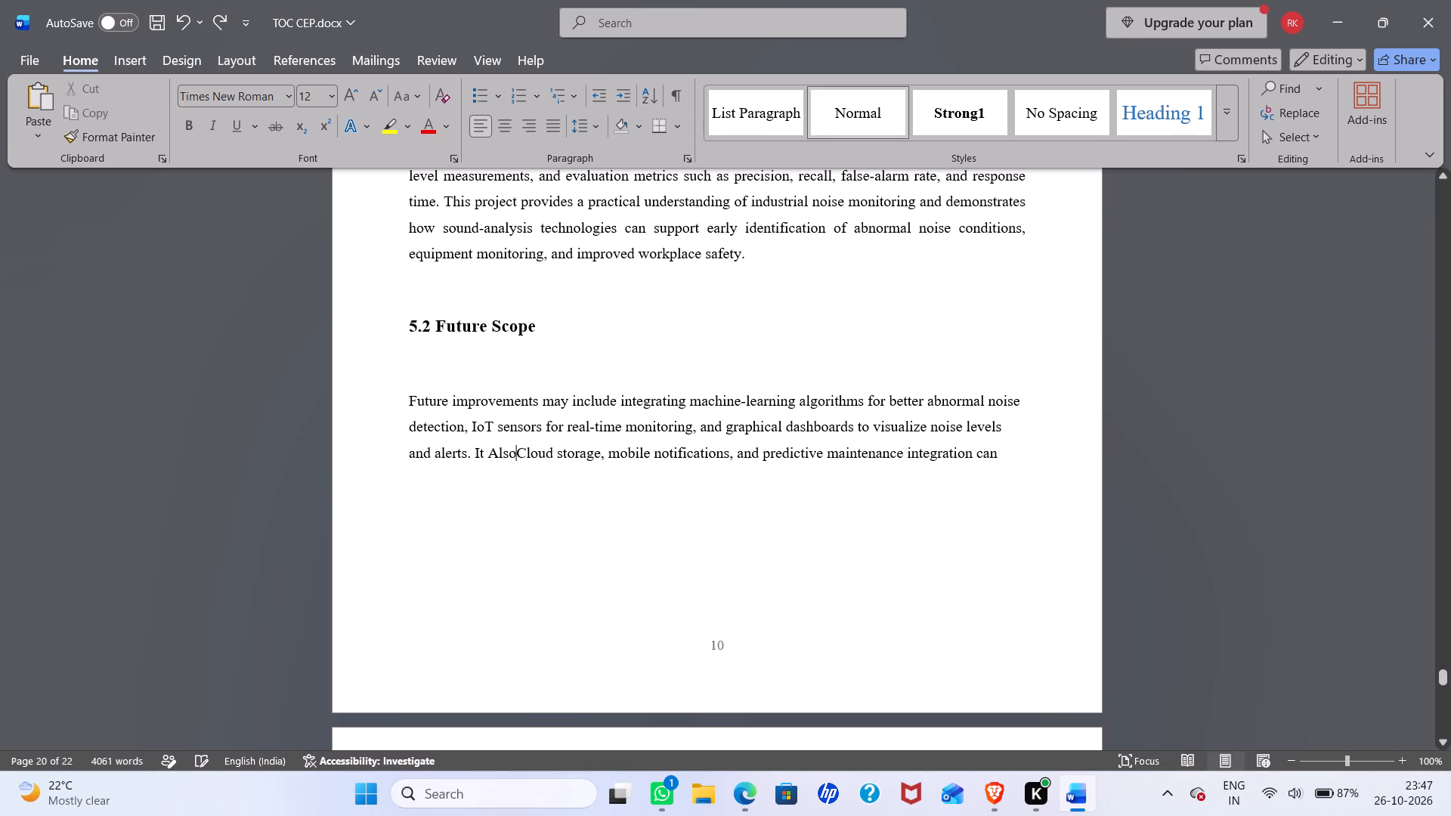
pyautogui.hotkey('ctrl', 'z')
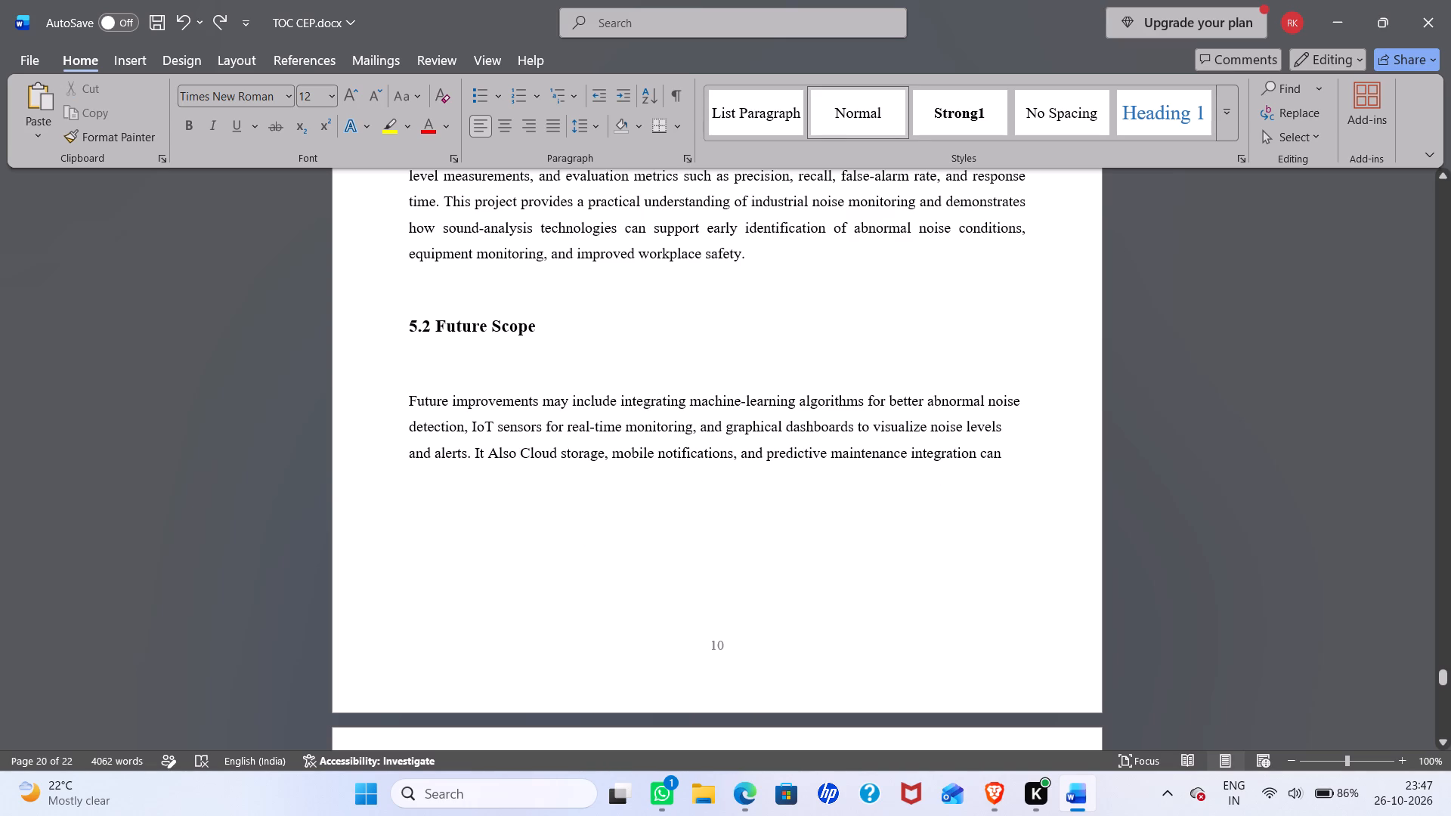
pyautogui.scroll(-2, 846, 447)
pyautogui.hotkey('ctrl', 'z')
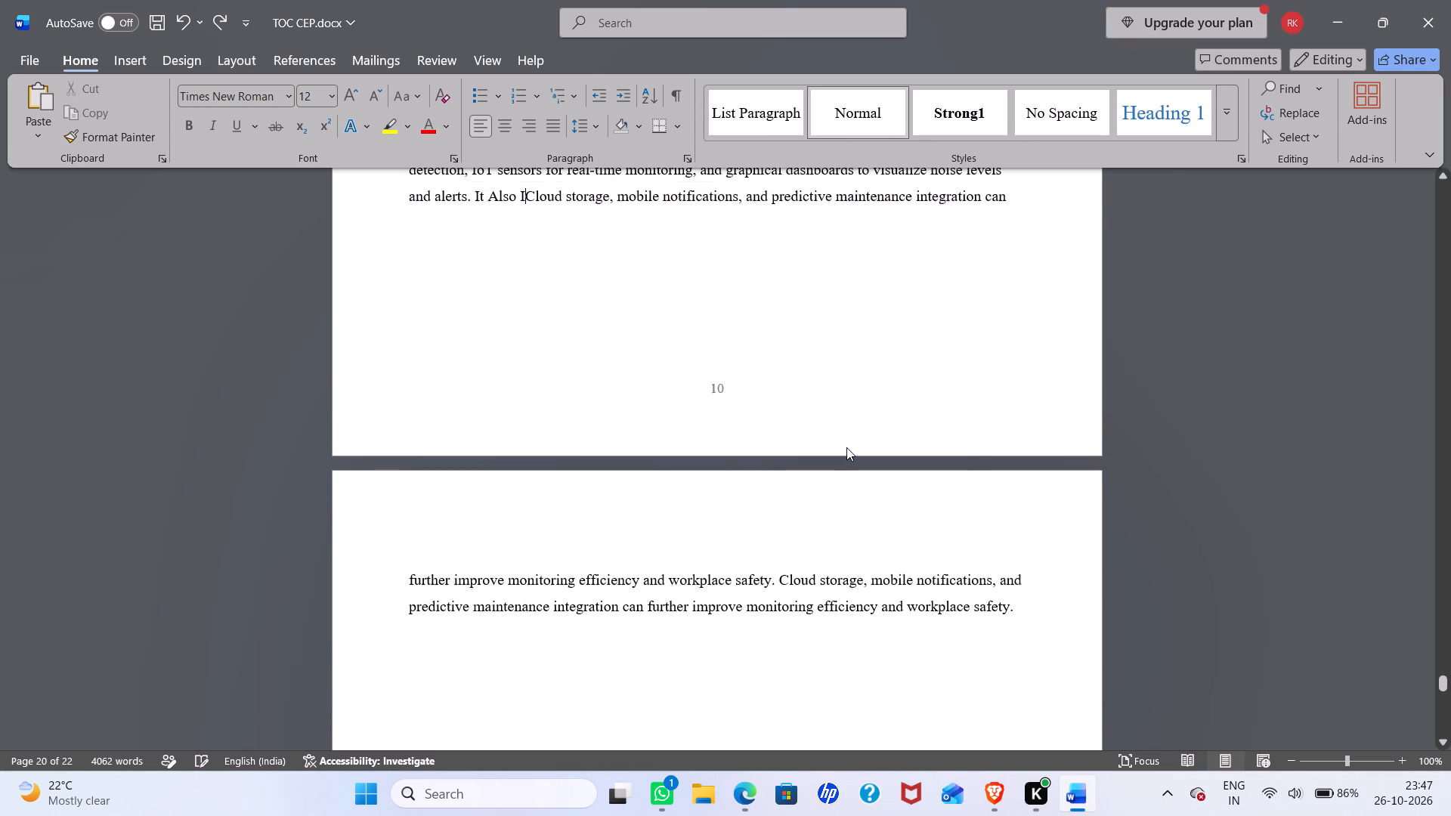
pyautogui.hotkey('ctrl', 'z')
pyautogui.hotkey('ctrl', 'z')
pyautogui.hotkey('ctrl', 'z')
pyautogui.hotkey('ctrl', 'z')
pyautogui.hotkey('ctrl', 'z')
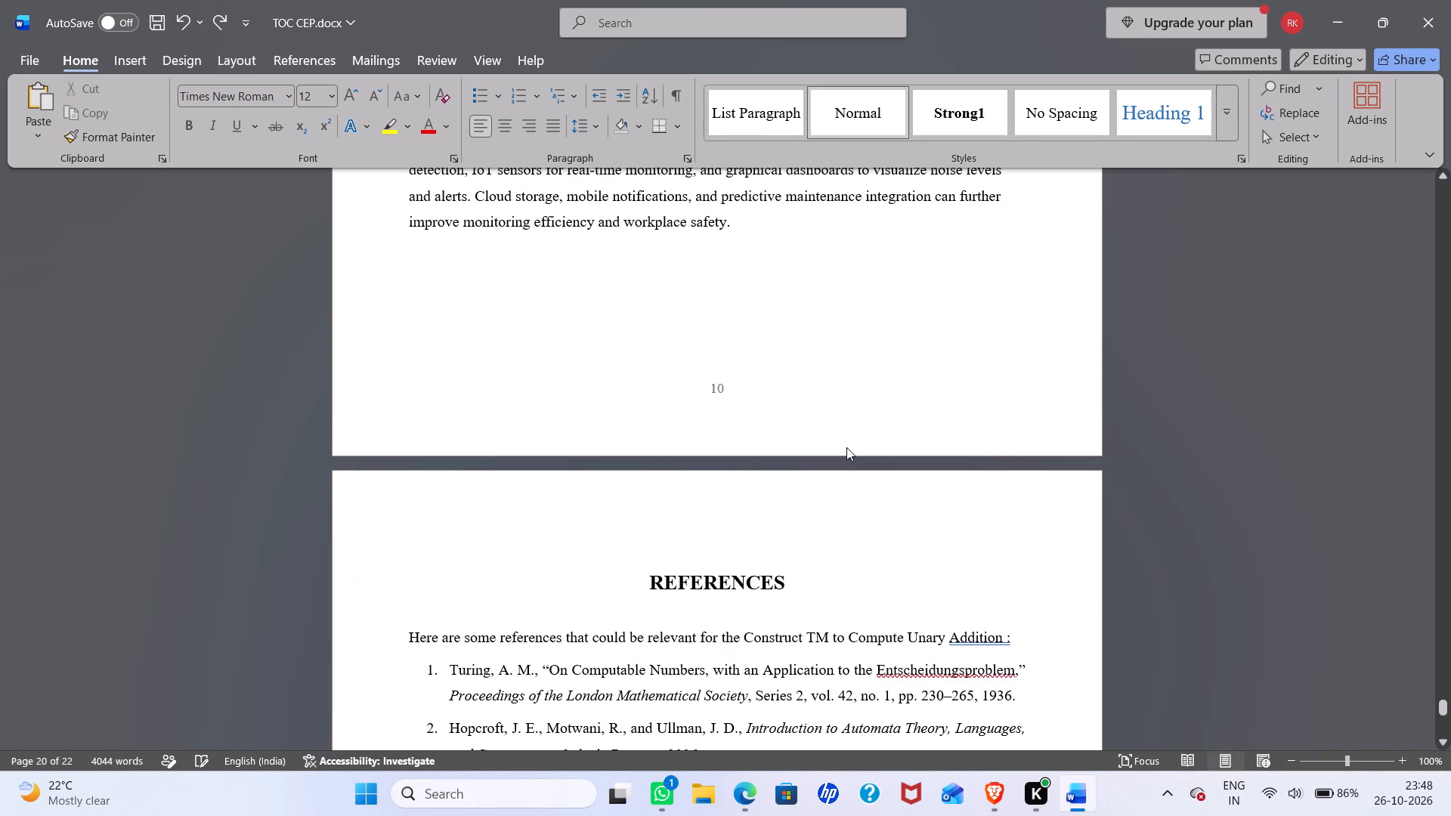
pyautogui.hotkey('ctrl', 'z')
pyautogui.hotkey('ctrl', 'z')
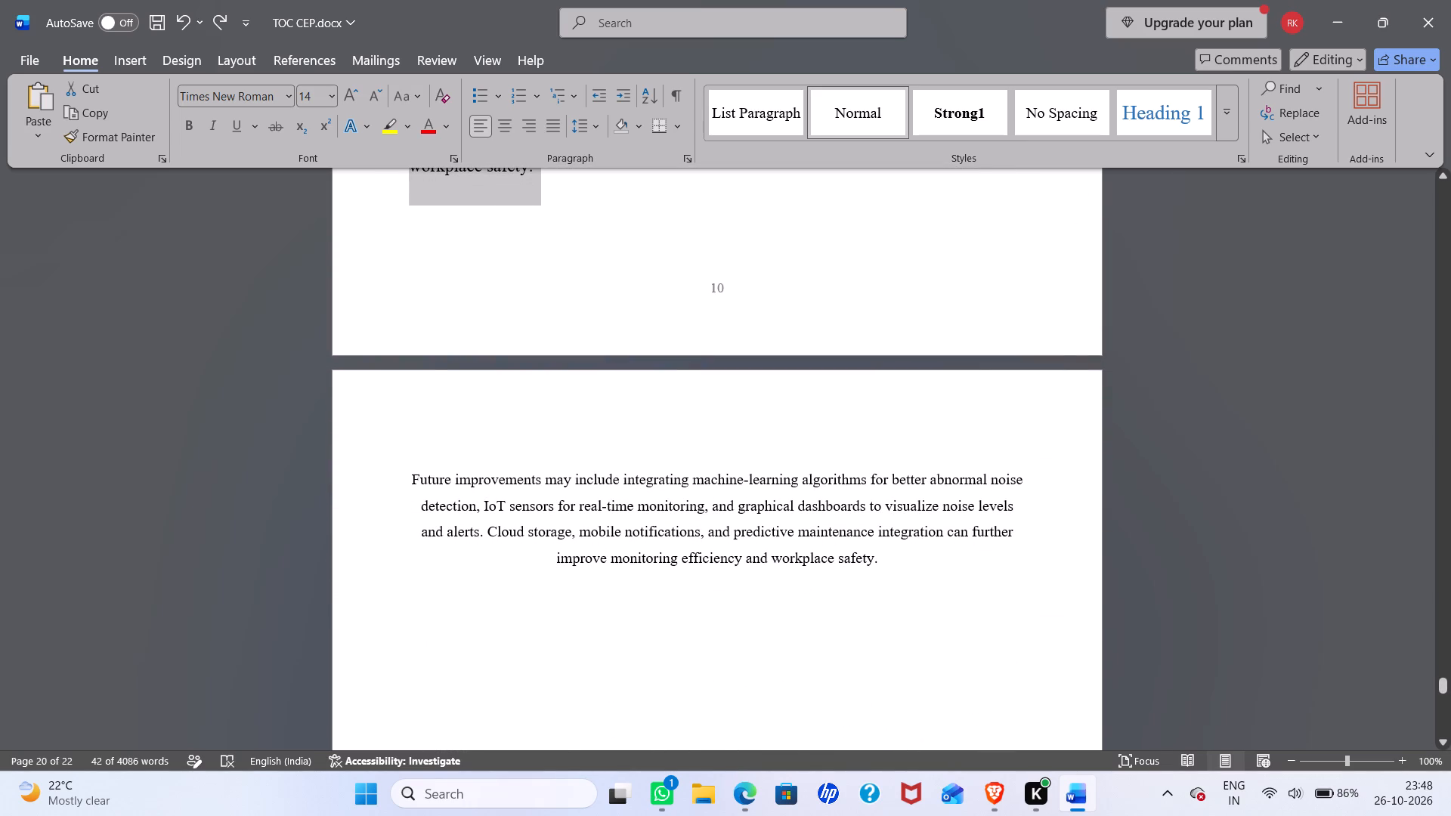
# Set the 5.2 Future Scope paragraph to font size 13 and justify it.
pyautogui.scroll(2, 883, 555)
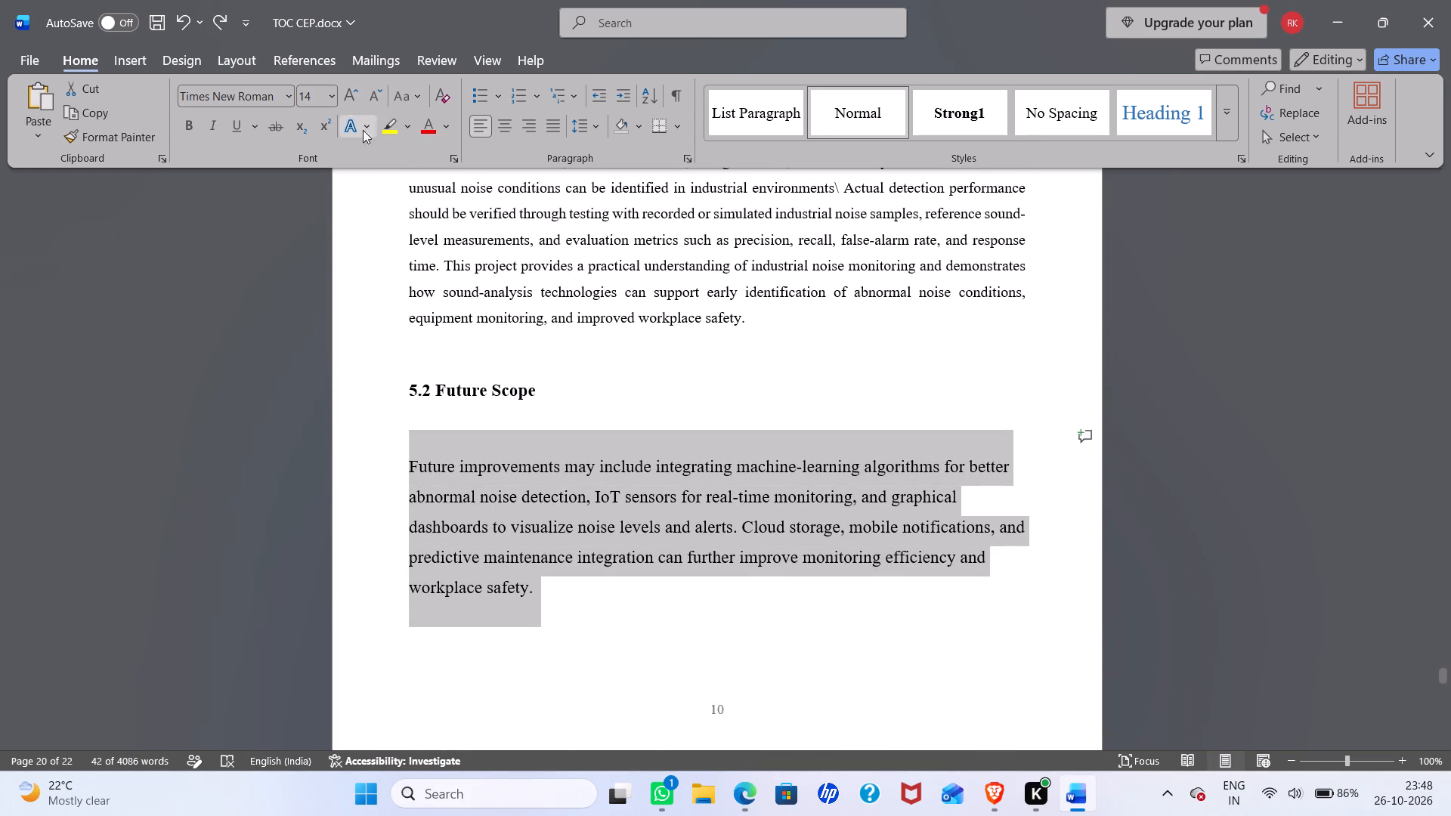
pyautogui.click(312, 97)
pyautogui.write('13')
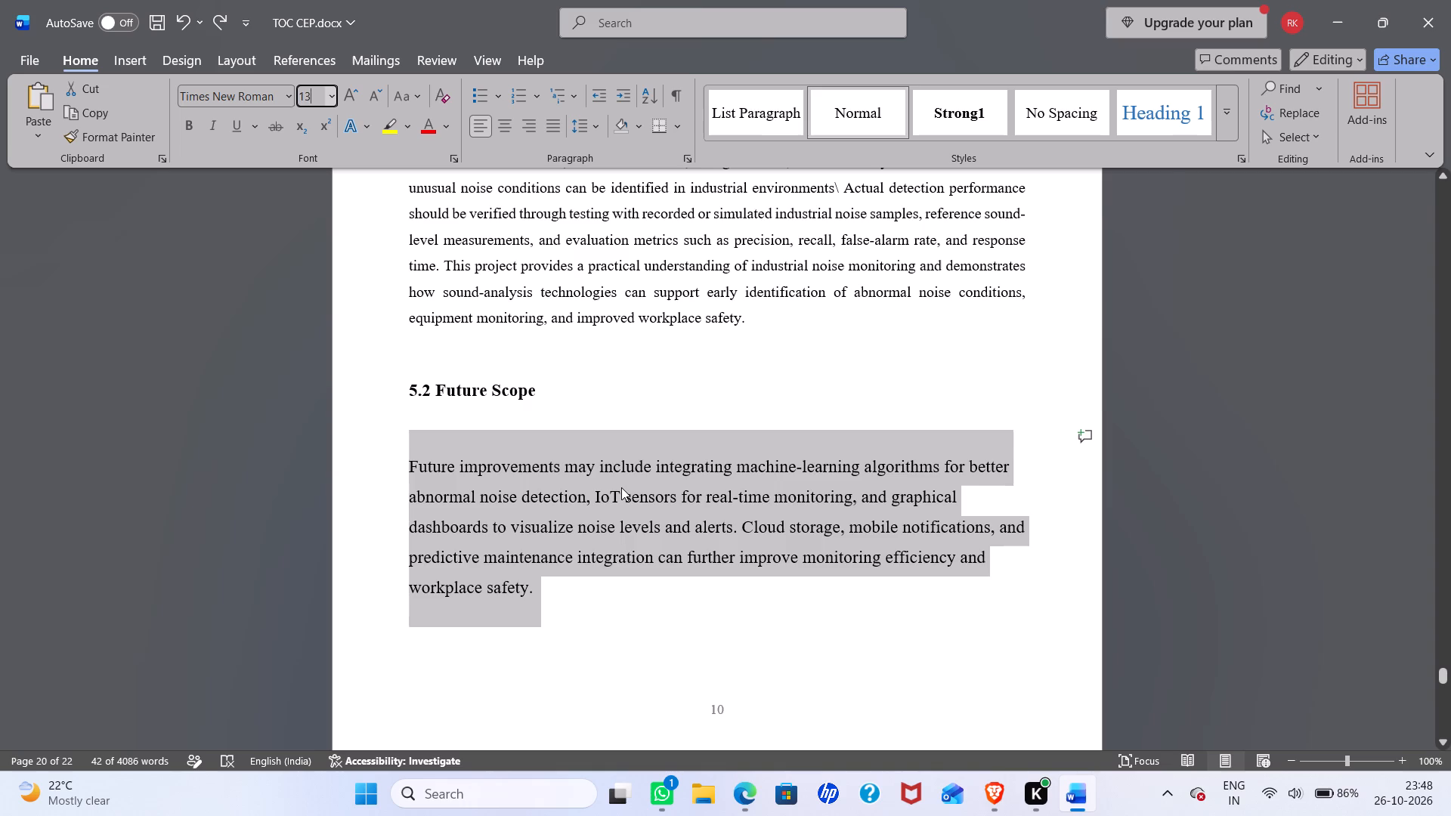
pyautogui.press('Return')
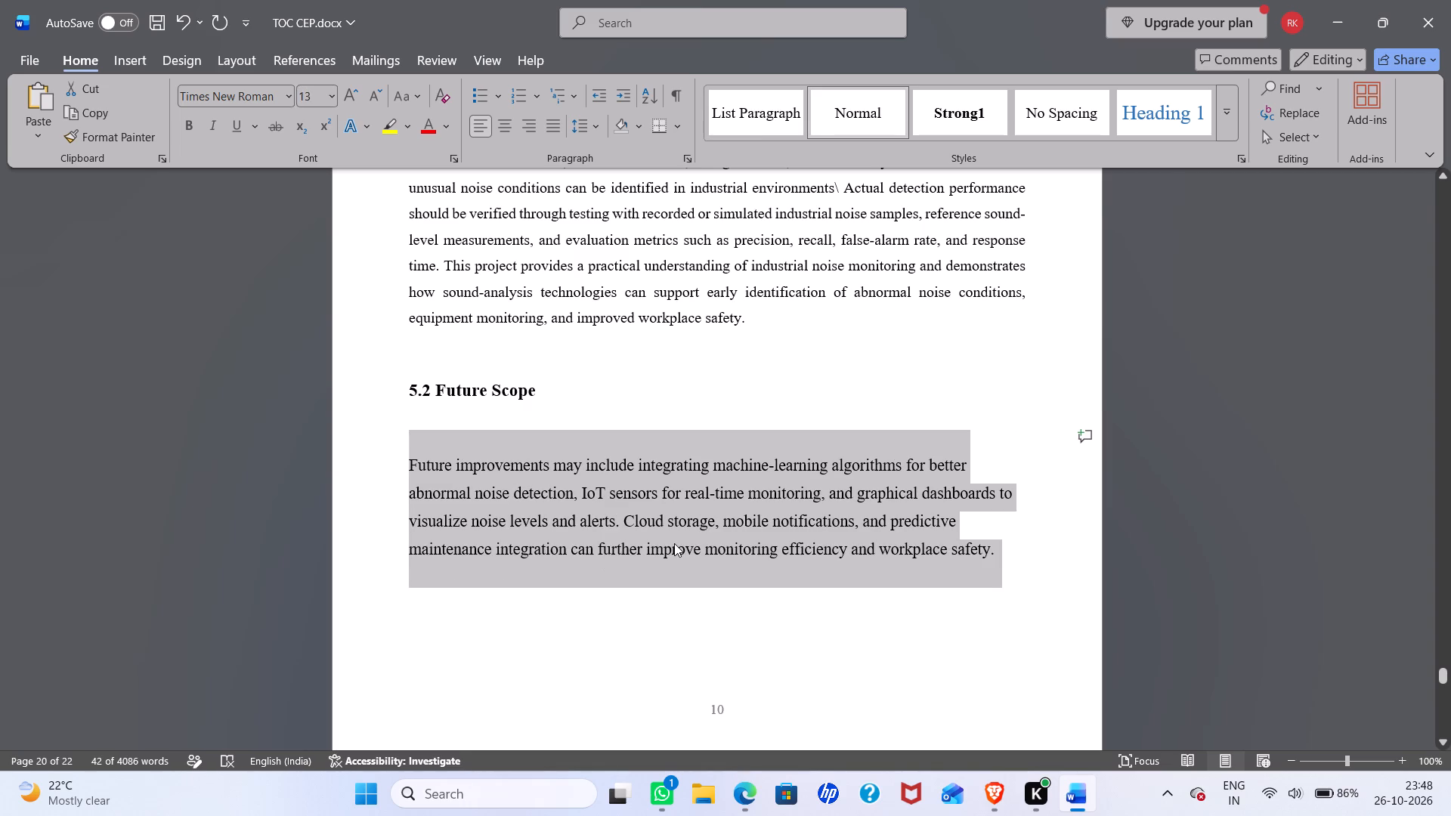
pyautogui.hotkey('ctrl', 'j')
pyautogui.click(759, 630)
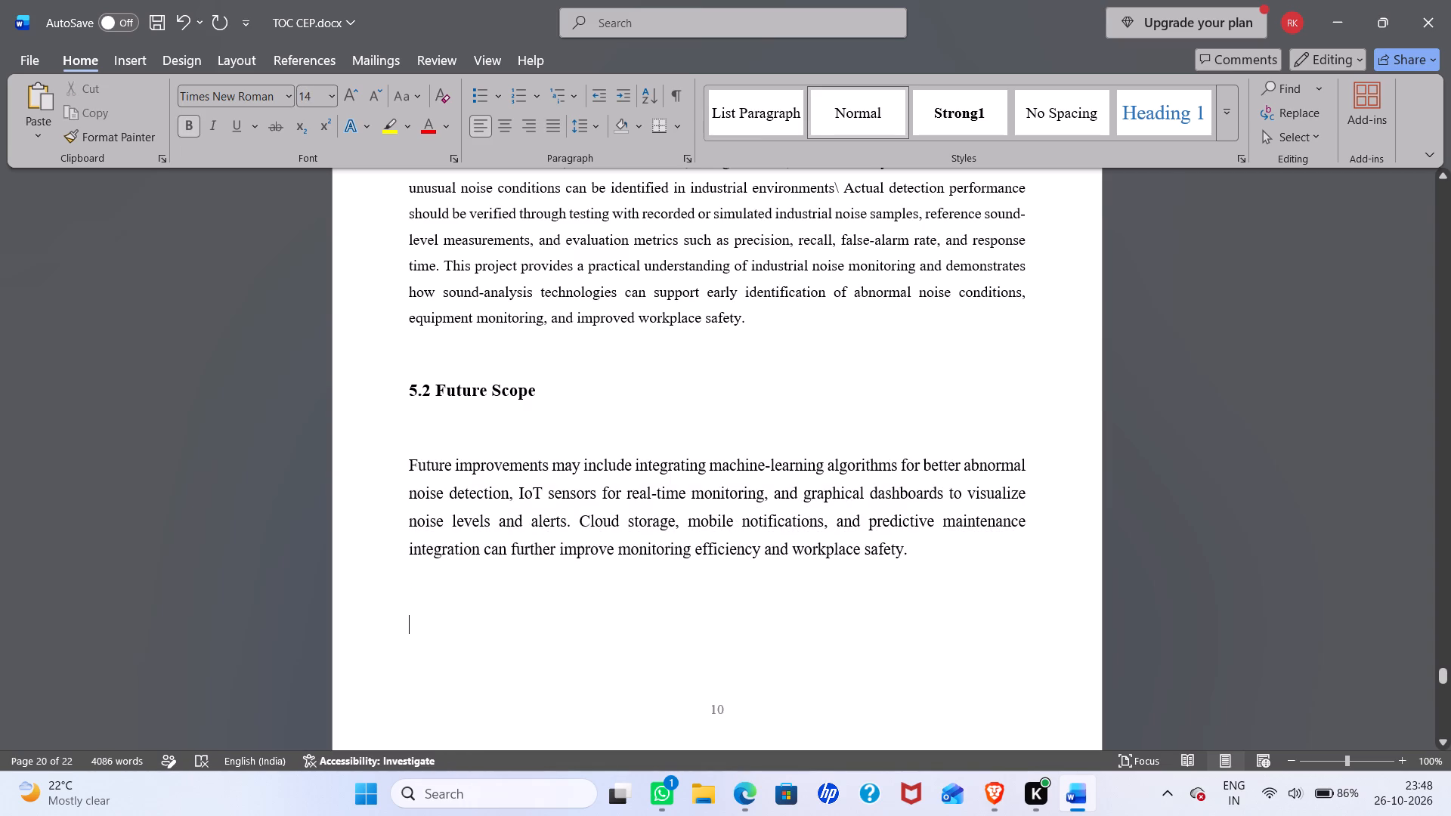
# Set the font size of the 5.2 Future Scope paragraph to 12.
pyautogui.scroll(-2, 759, 630)
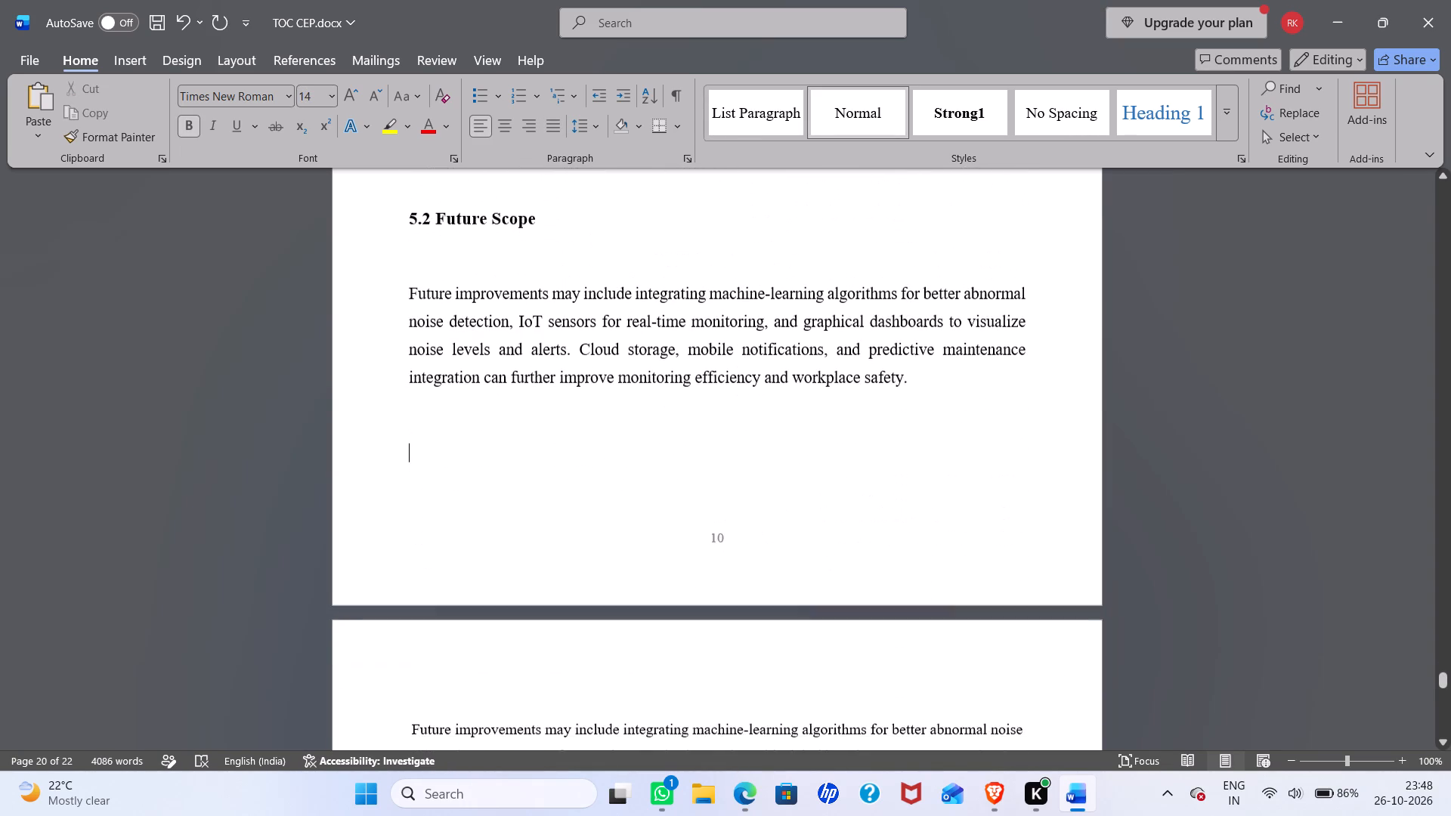
pyautogui.moveTo(920, 364); pyautogui.dragTo(403, 271)
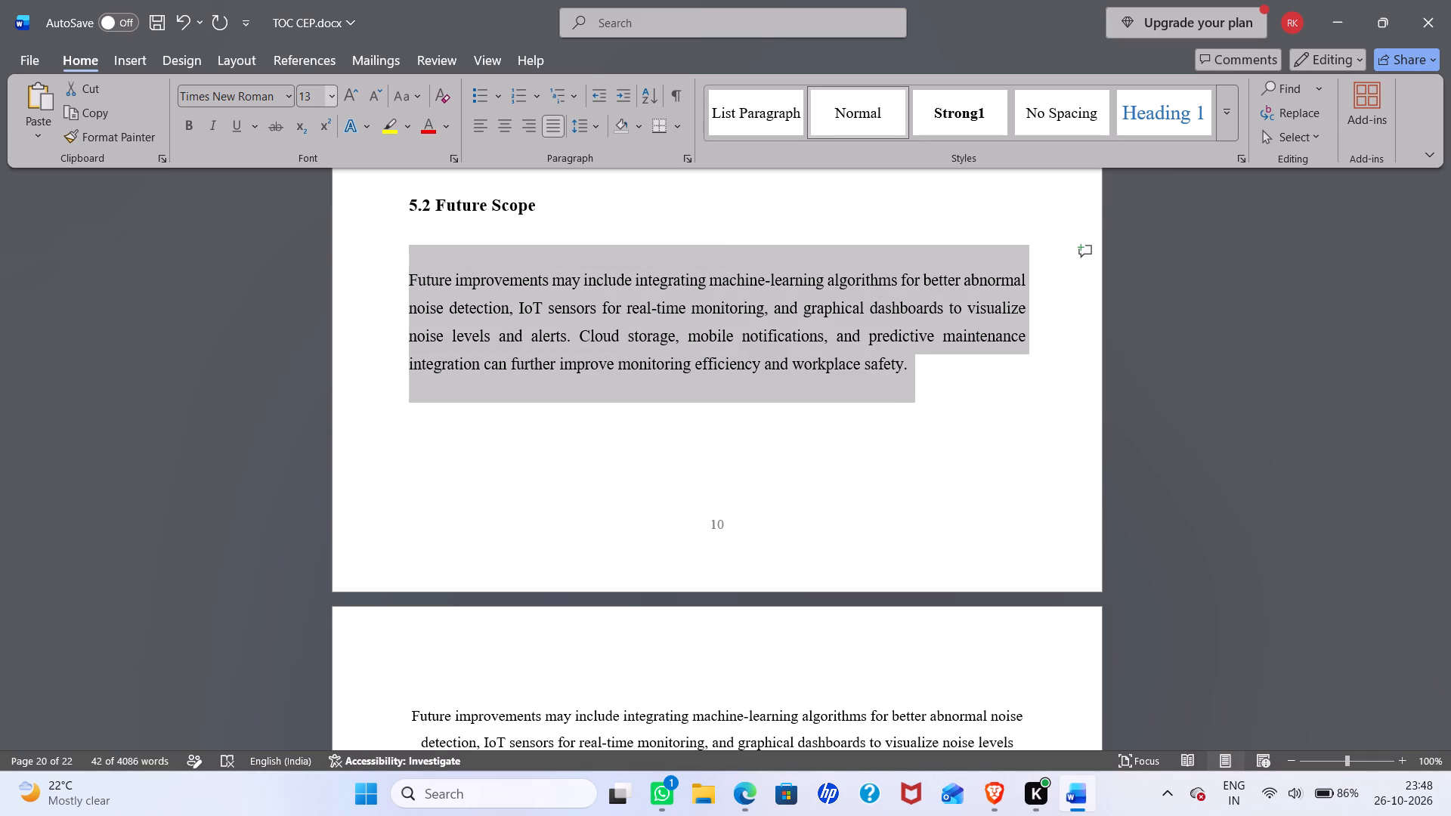
pyautogui.click(303, 94)
pyautogui.write('12')
pyautogui.press('Return')
# Delete the duplicate centred "Future improvements" paragraph on the page before REFERENCES.
pyautogui.scroll(-2, 501, 403)
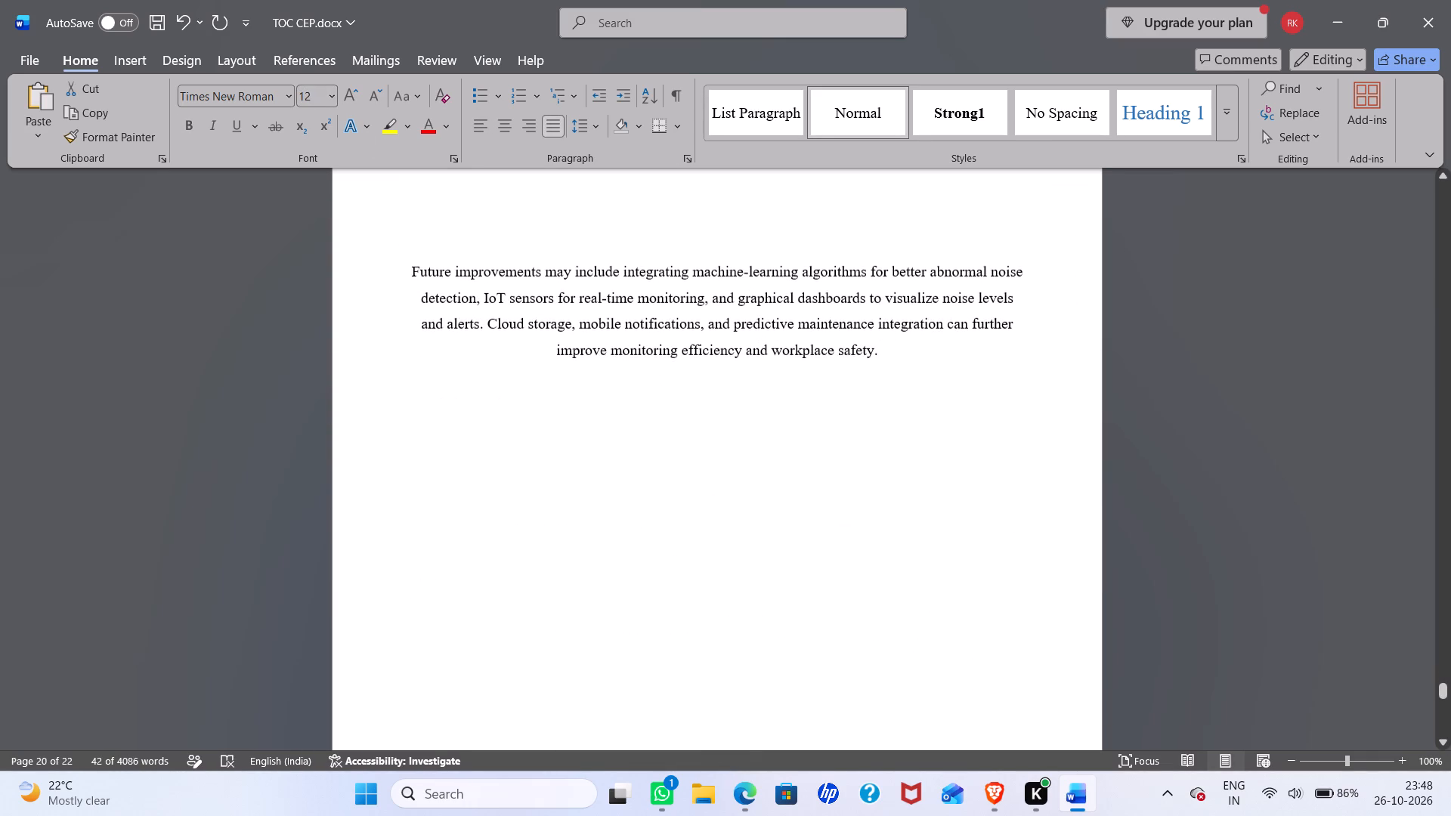
pyautogui.moveTo(880, 341); pyautogui.dragTo(447, 240)
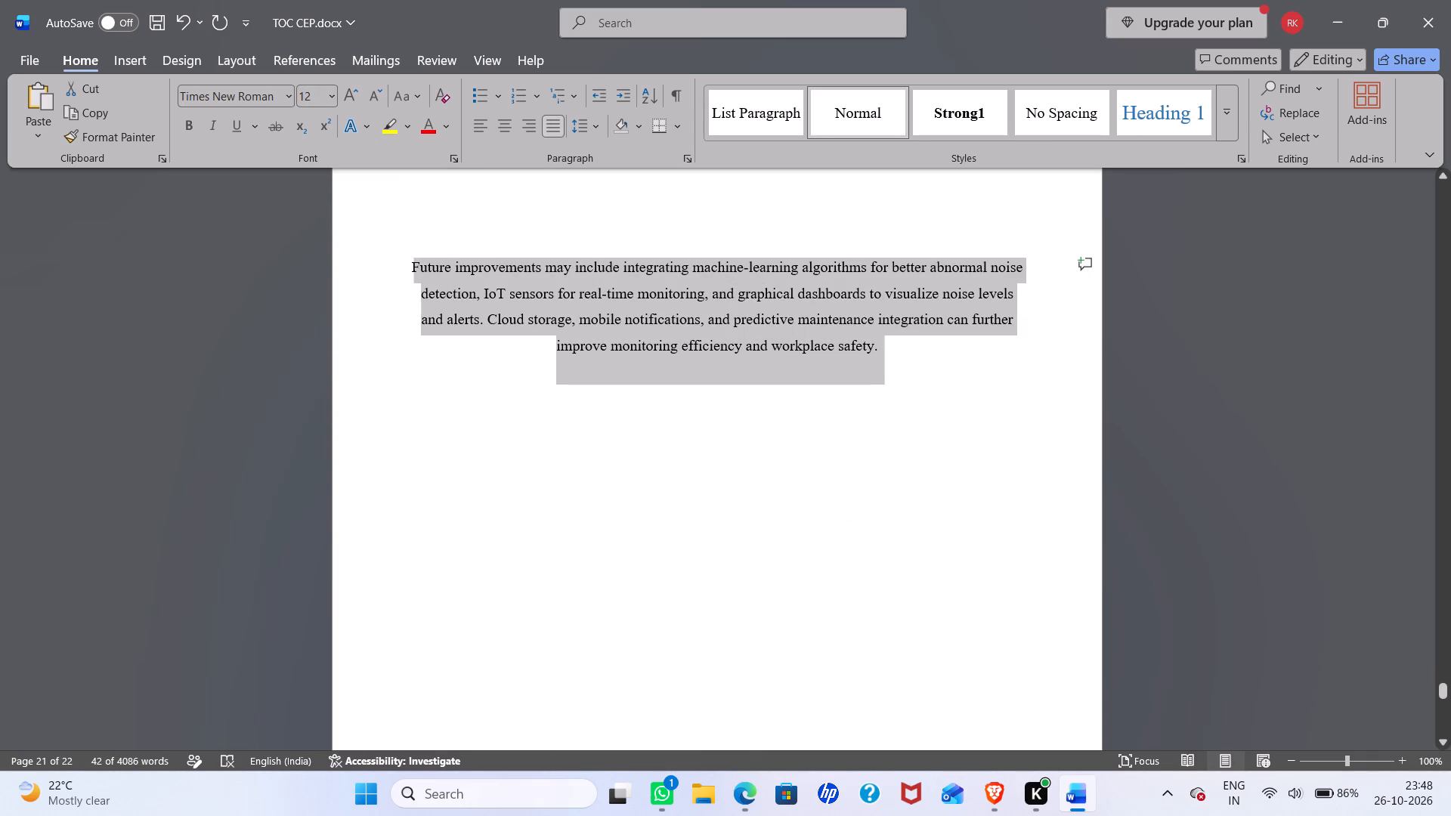
pyautogui.moveTo(447, 240); pyautogui.dragTo(417, 238)
pyautogui.press('BackSpace')
pyautogui.scroll(-1, 623, 351)
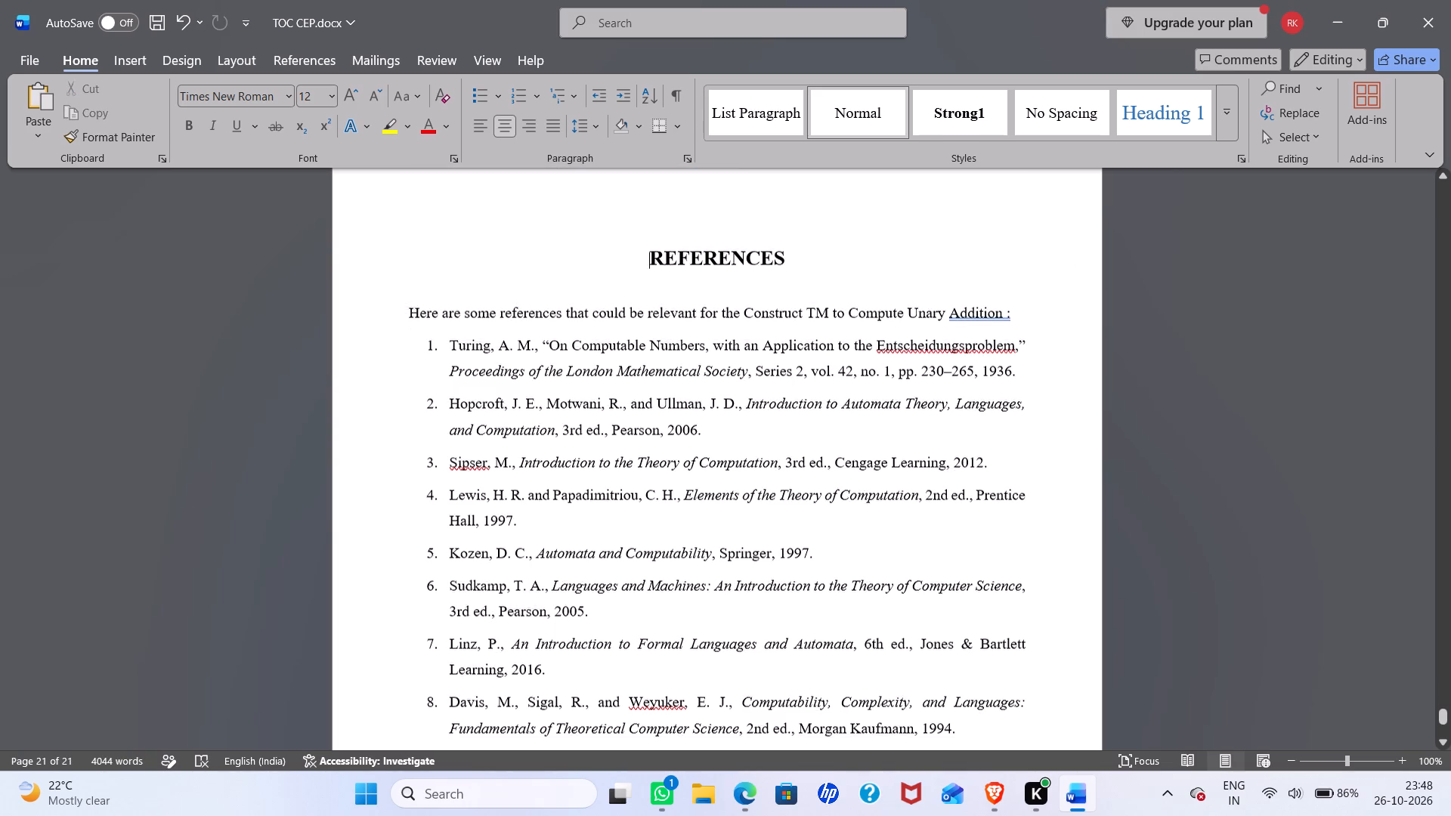
pyautogui.scroll(-1, 623, 351)
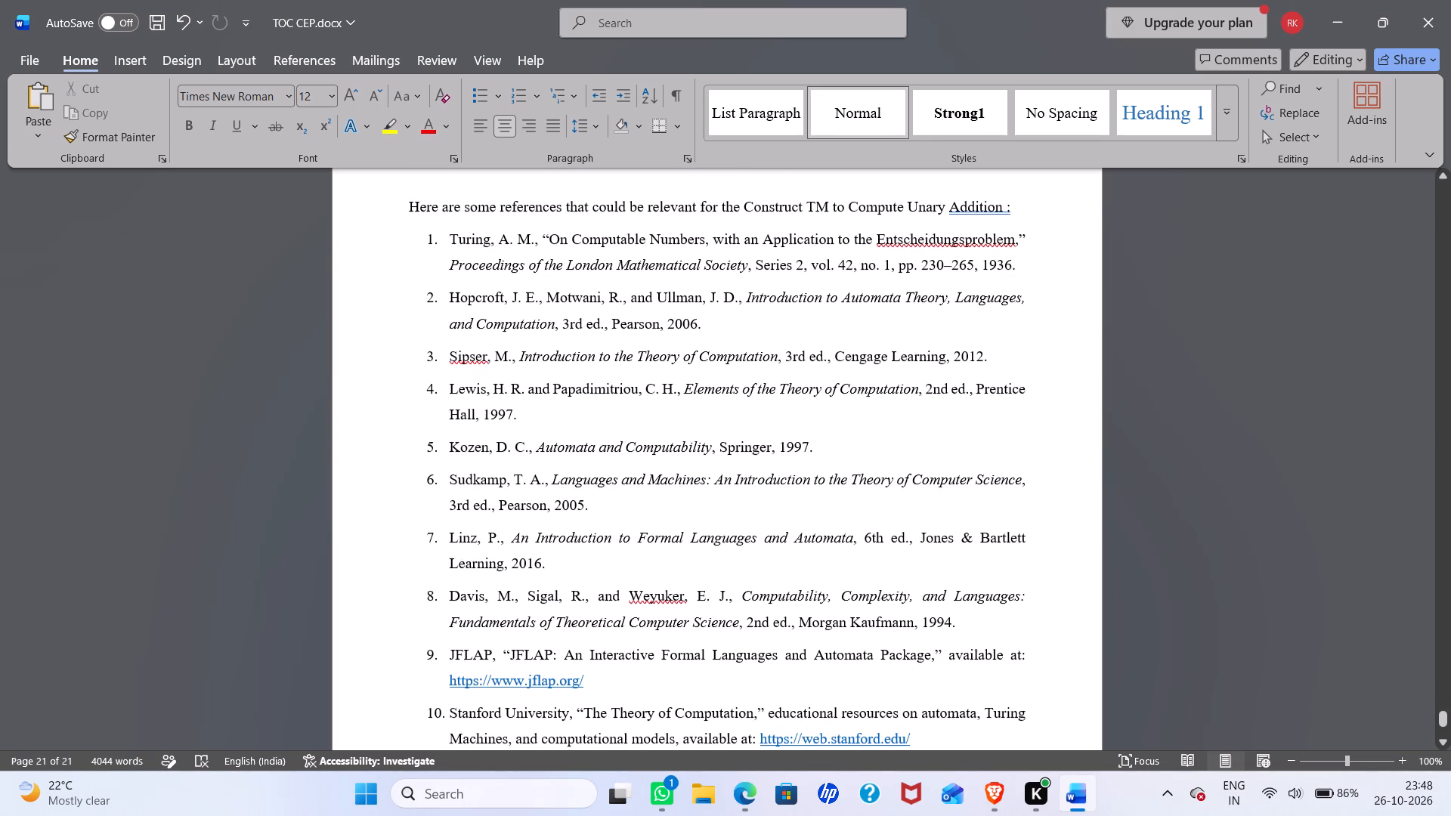
pyautogui.click(433, 233)
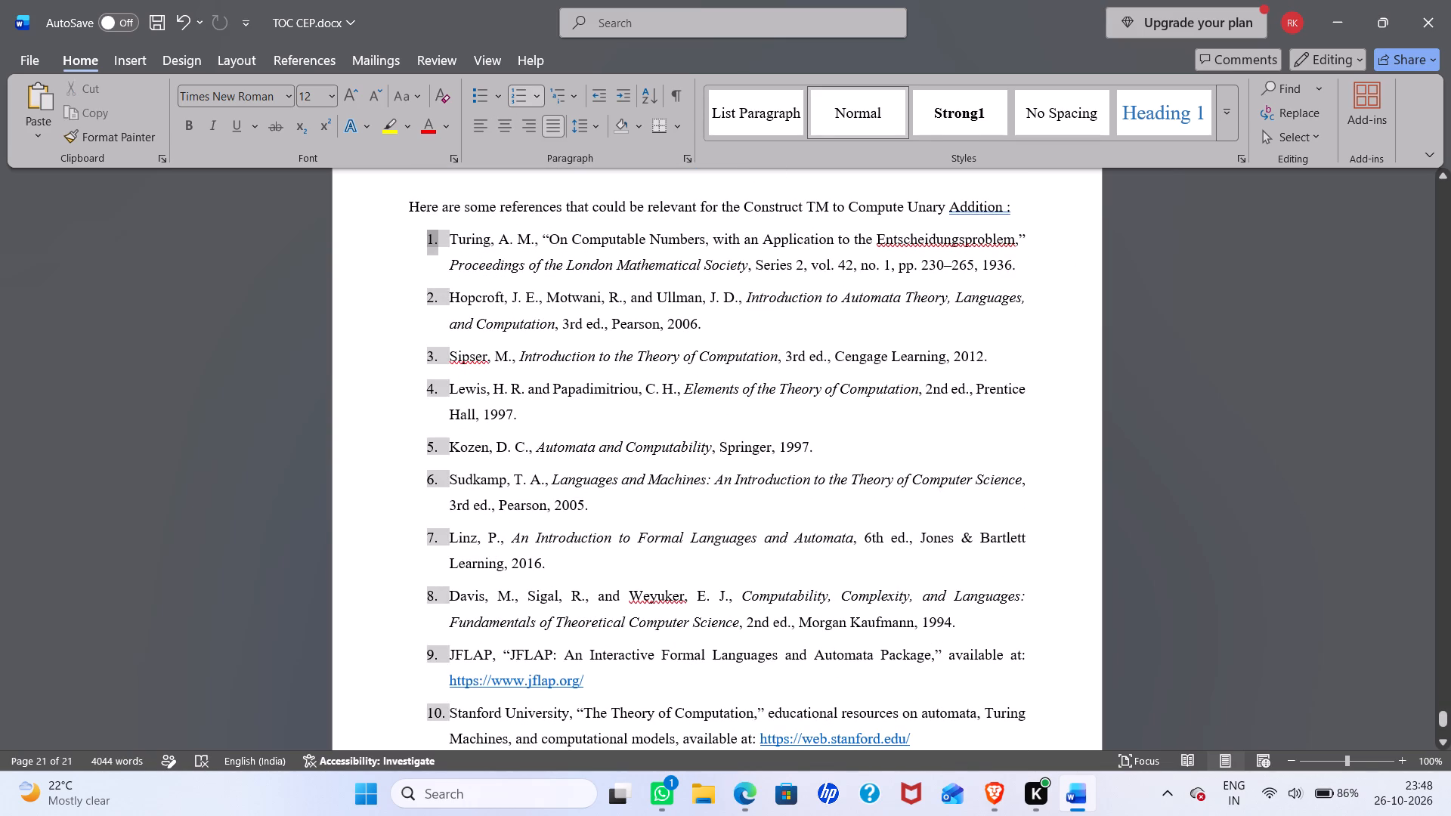
pyautogui.moveTo(408, 206); pyautogui.dragTo(462, 229)
pyautogui.moveTo(462, 229); pyautogui.dragTo(428, 220)
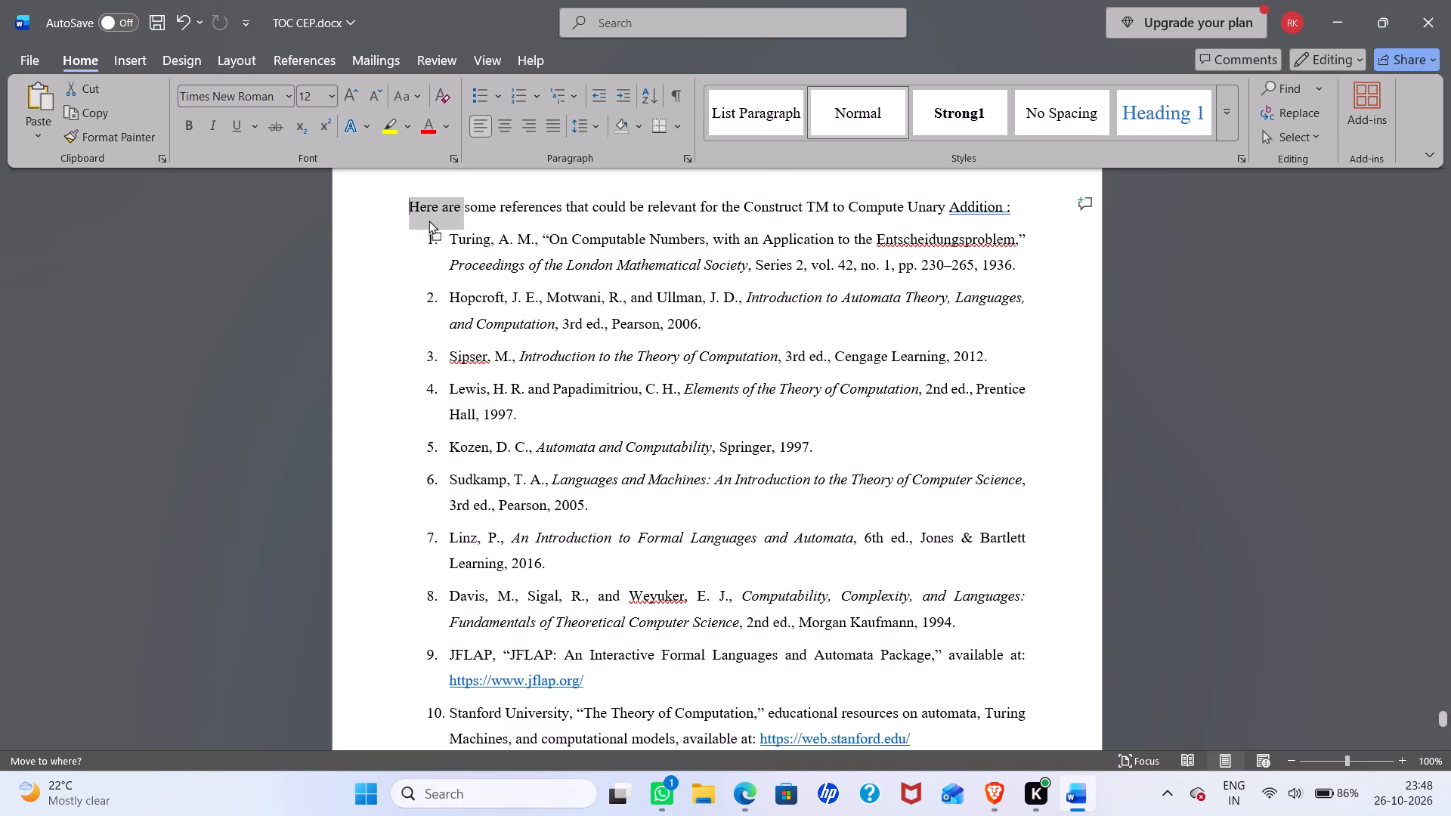
pyautogui.moveTo(428, 220); pyautogui.dragTo(413, 211)
pyautogui.click(413, 211)
pyautogui.moveTo(402, 200); pyautogui.dragTo(861, 815)
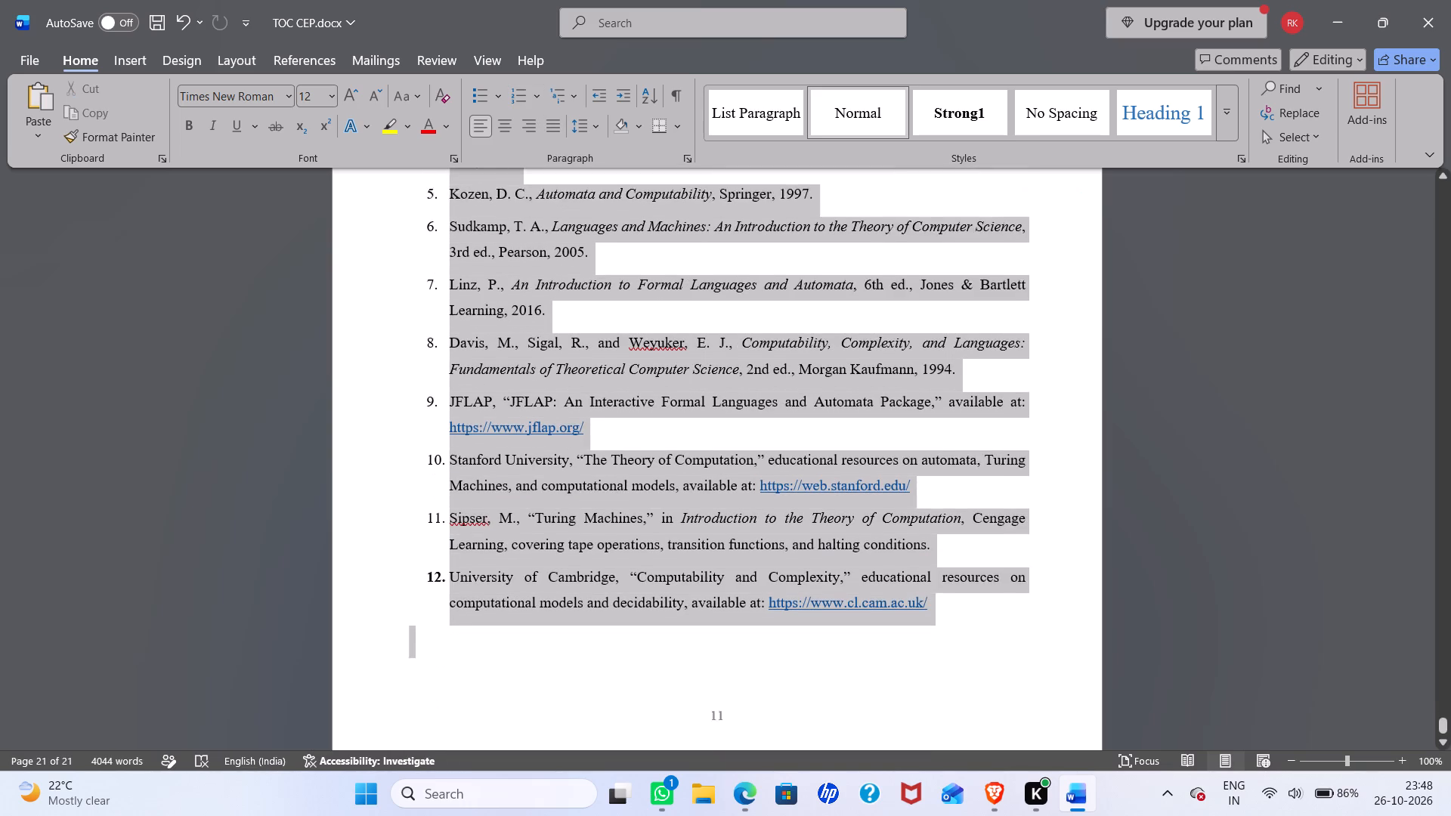
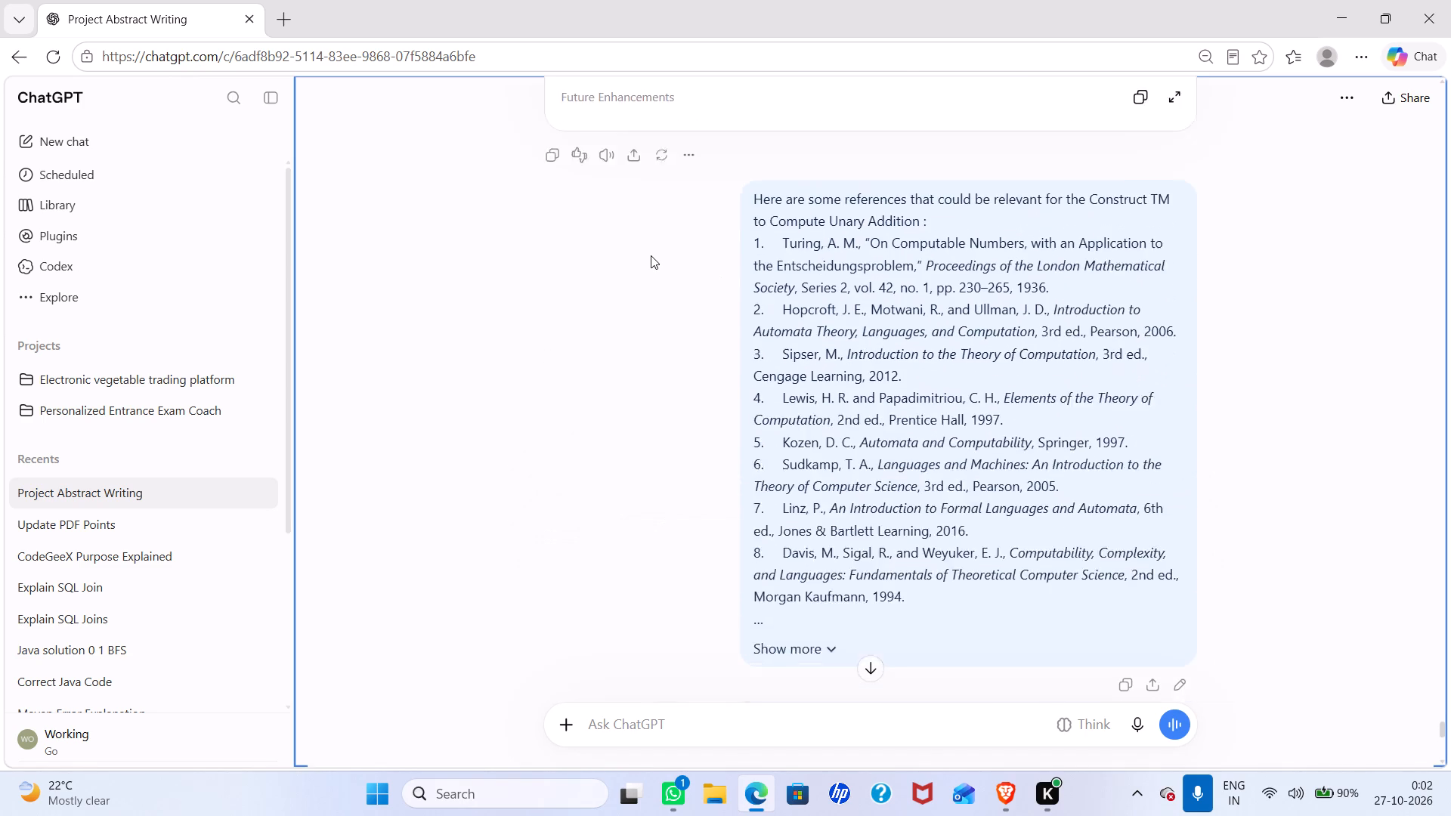
# Review the earlier Future Enhancements and Results and Analysis responses in the chat, and return to the final reference list.
pyautogui.scroll(2, 651, 255)
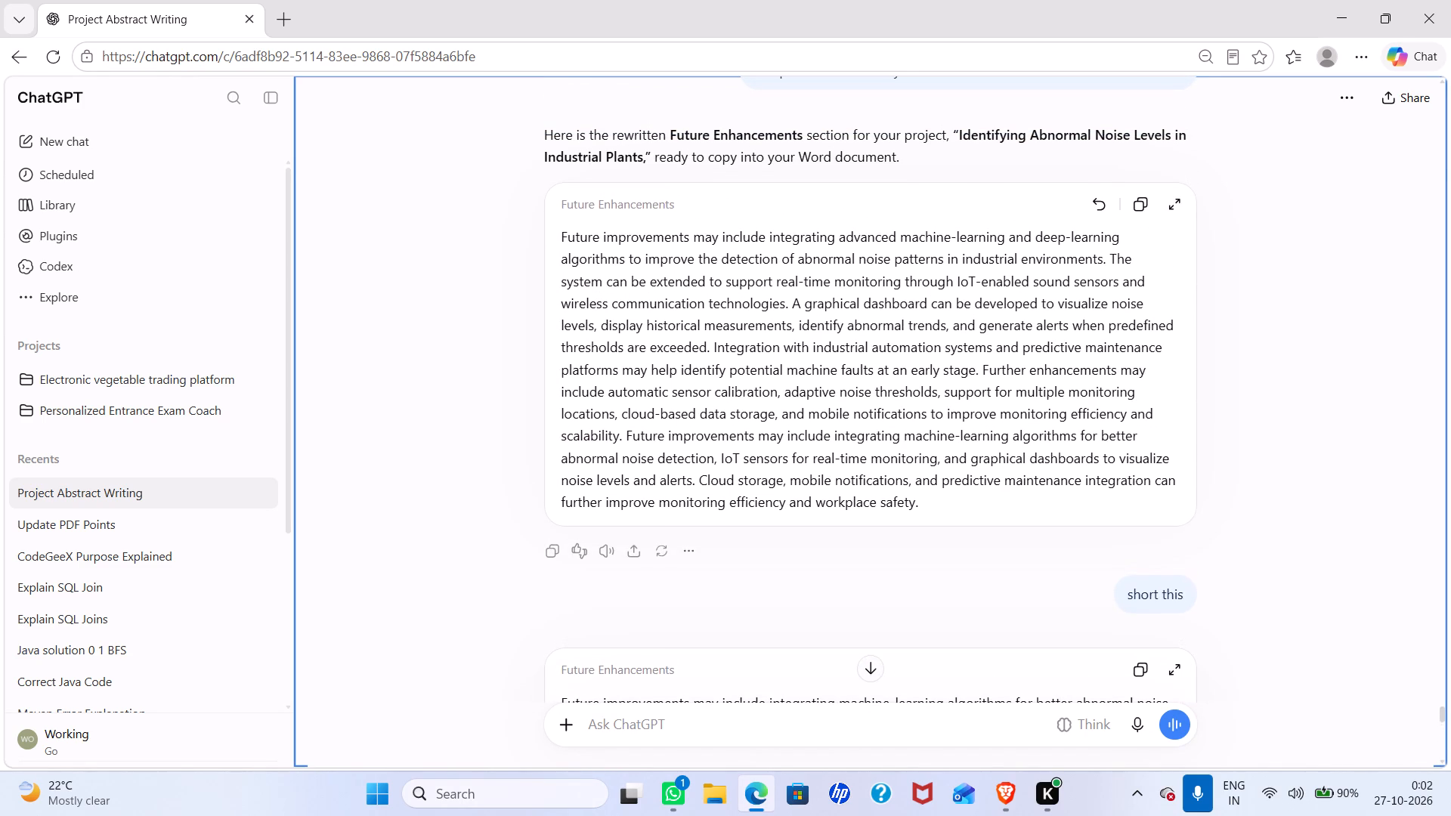
pyautogui.scroll(5, 651, 255)
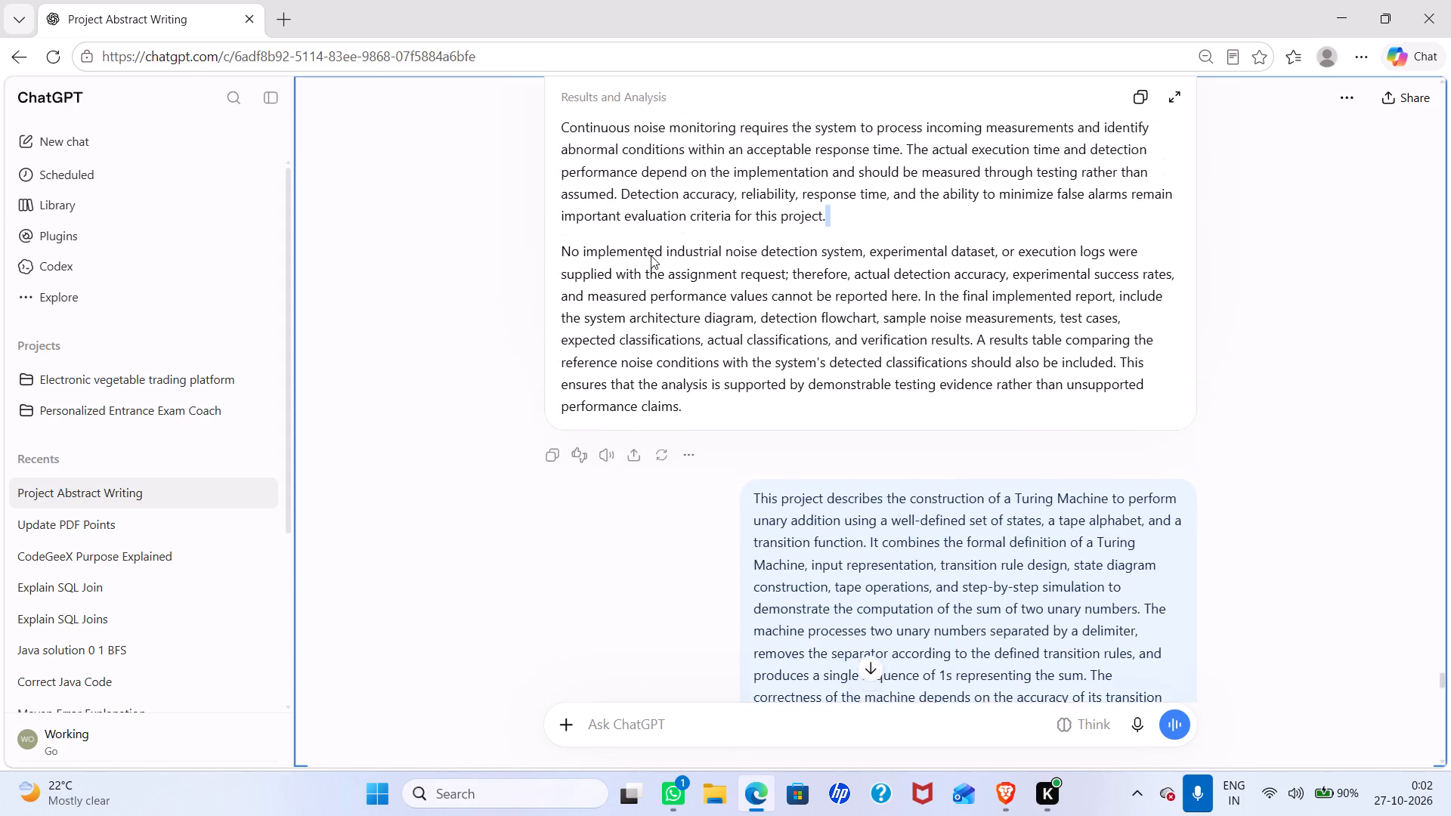
pyautogui.scroll(-11, 651, 255)
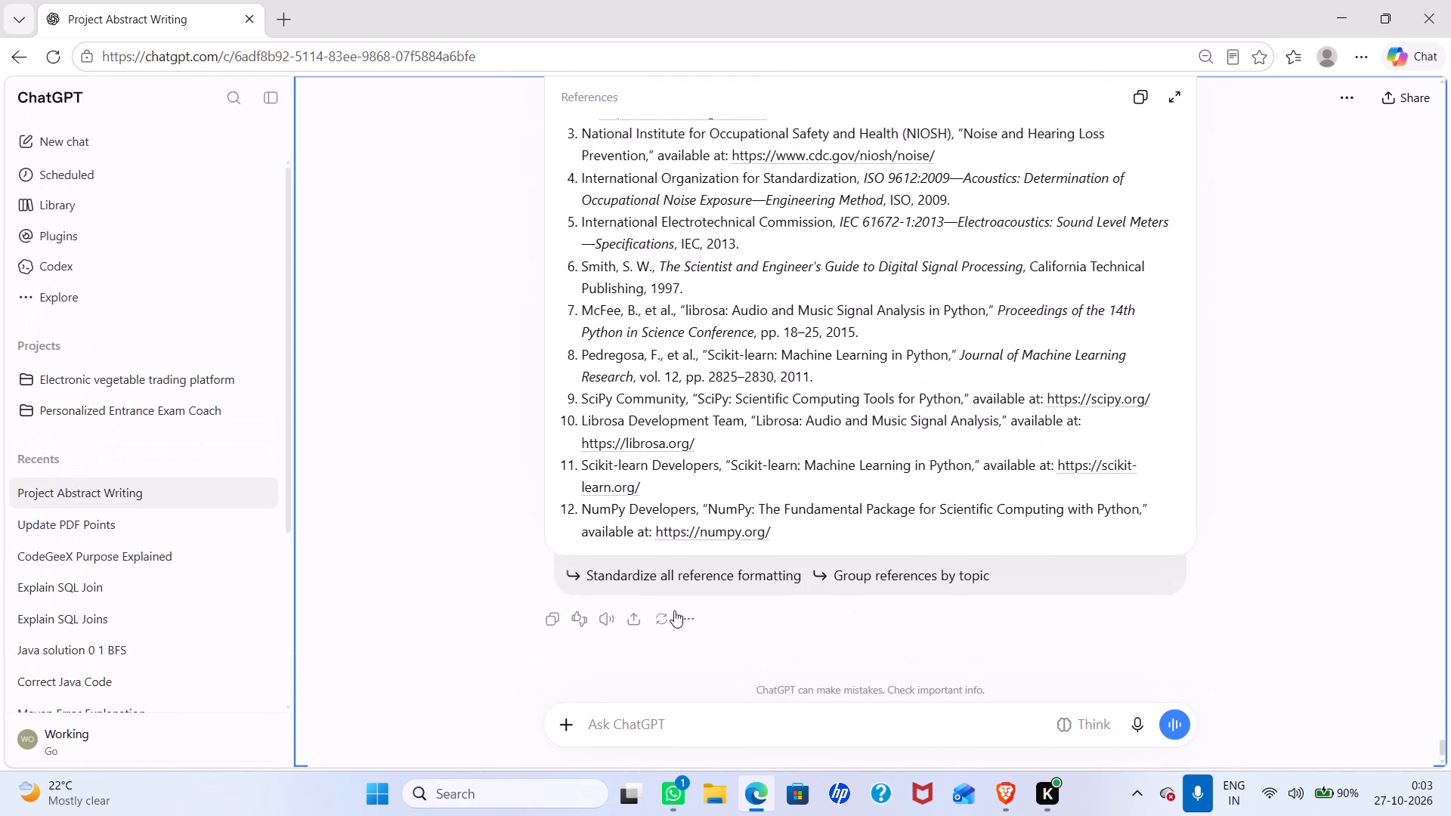
pyautogui.click(617, 723)
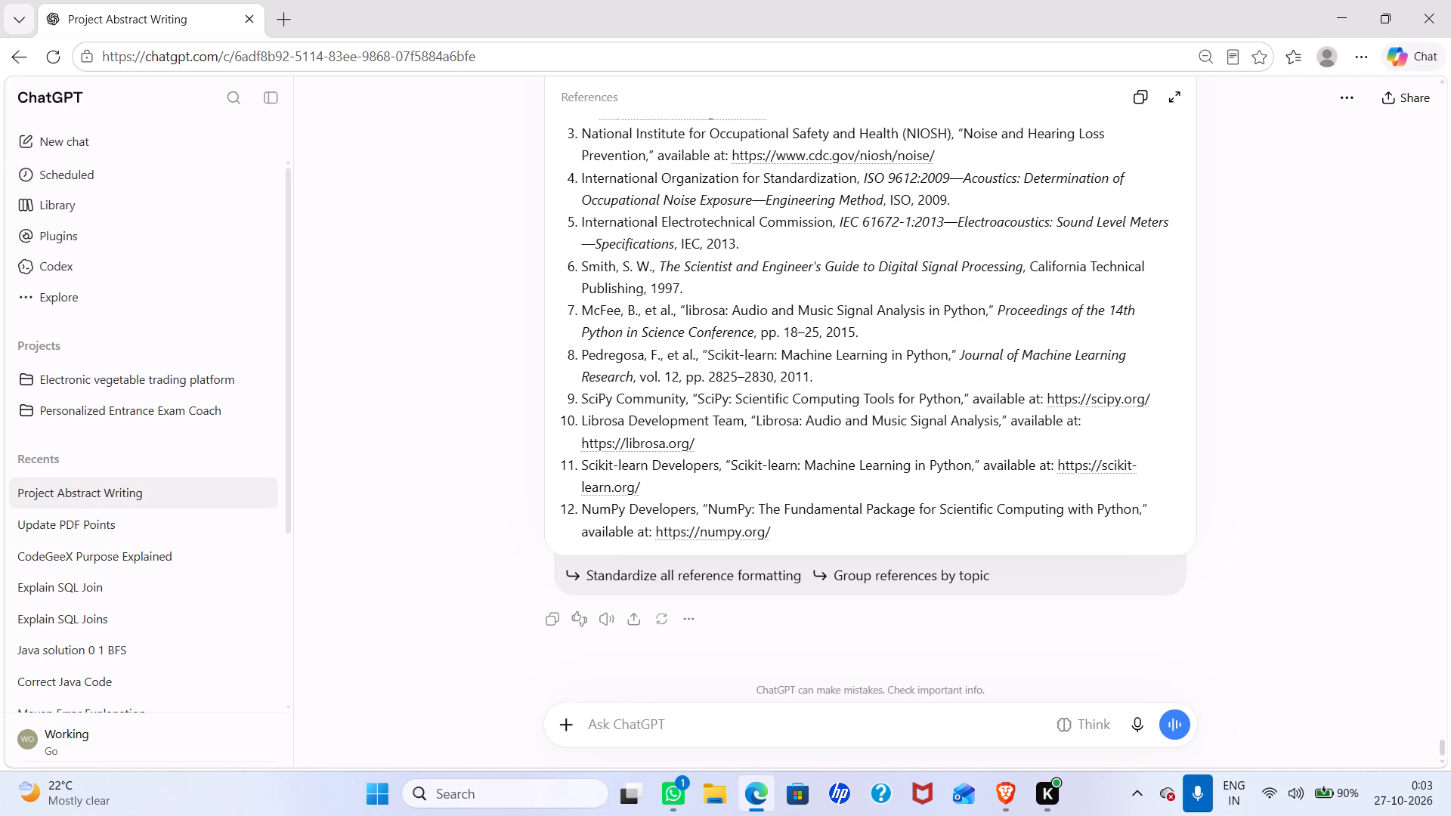
# Switch to WhatsApp from the chat.
pyautogui.click(679, 781)
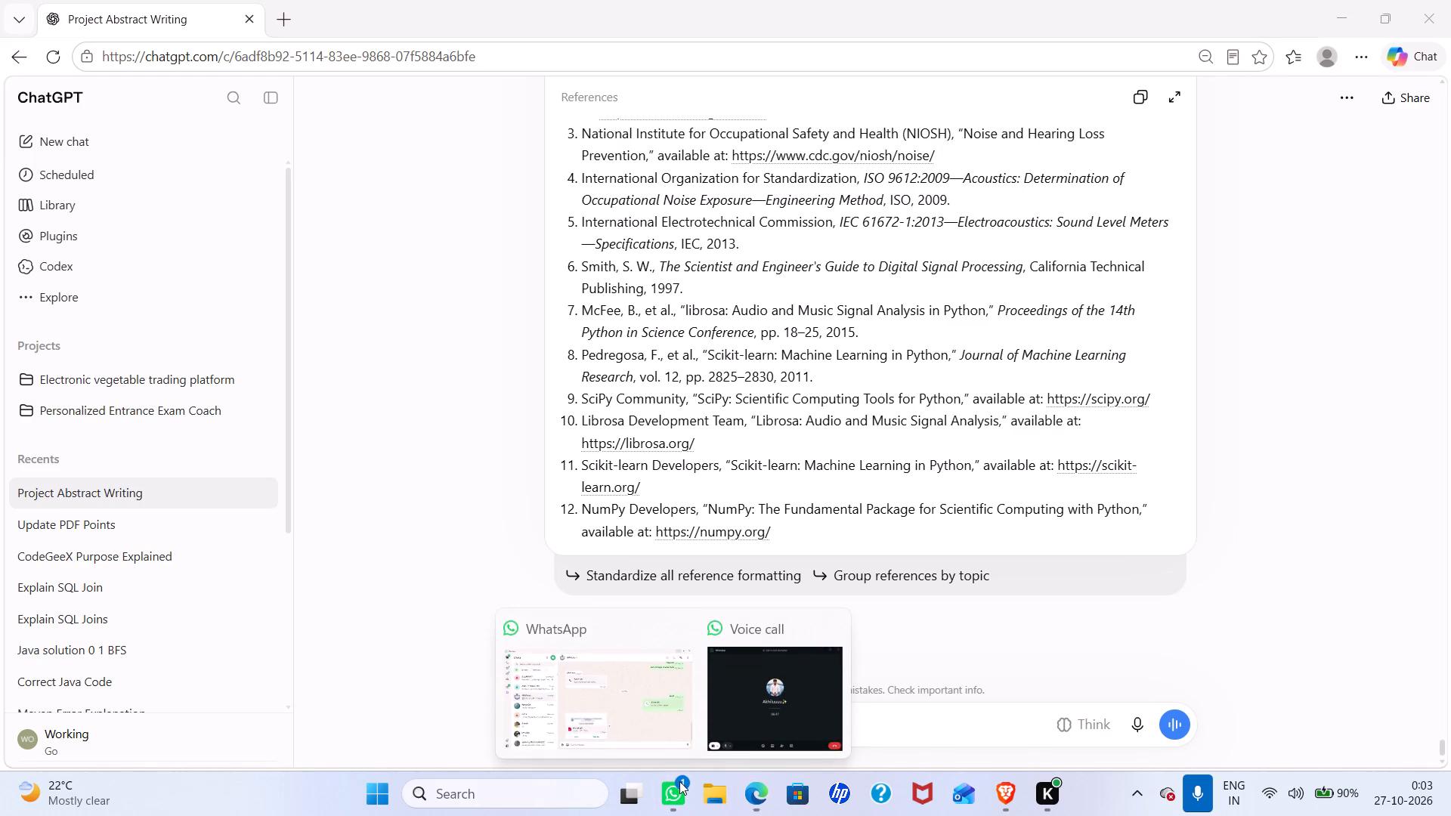